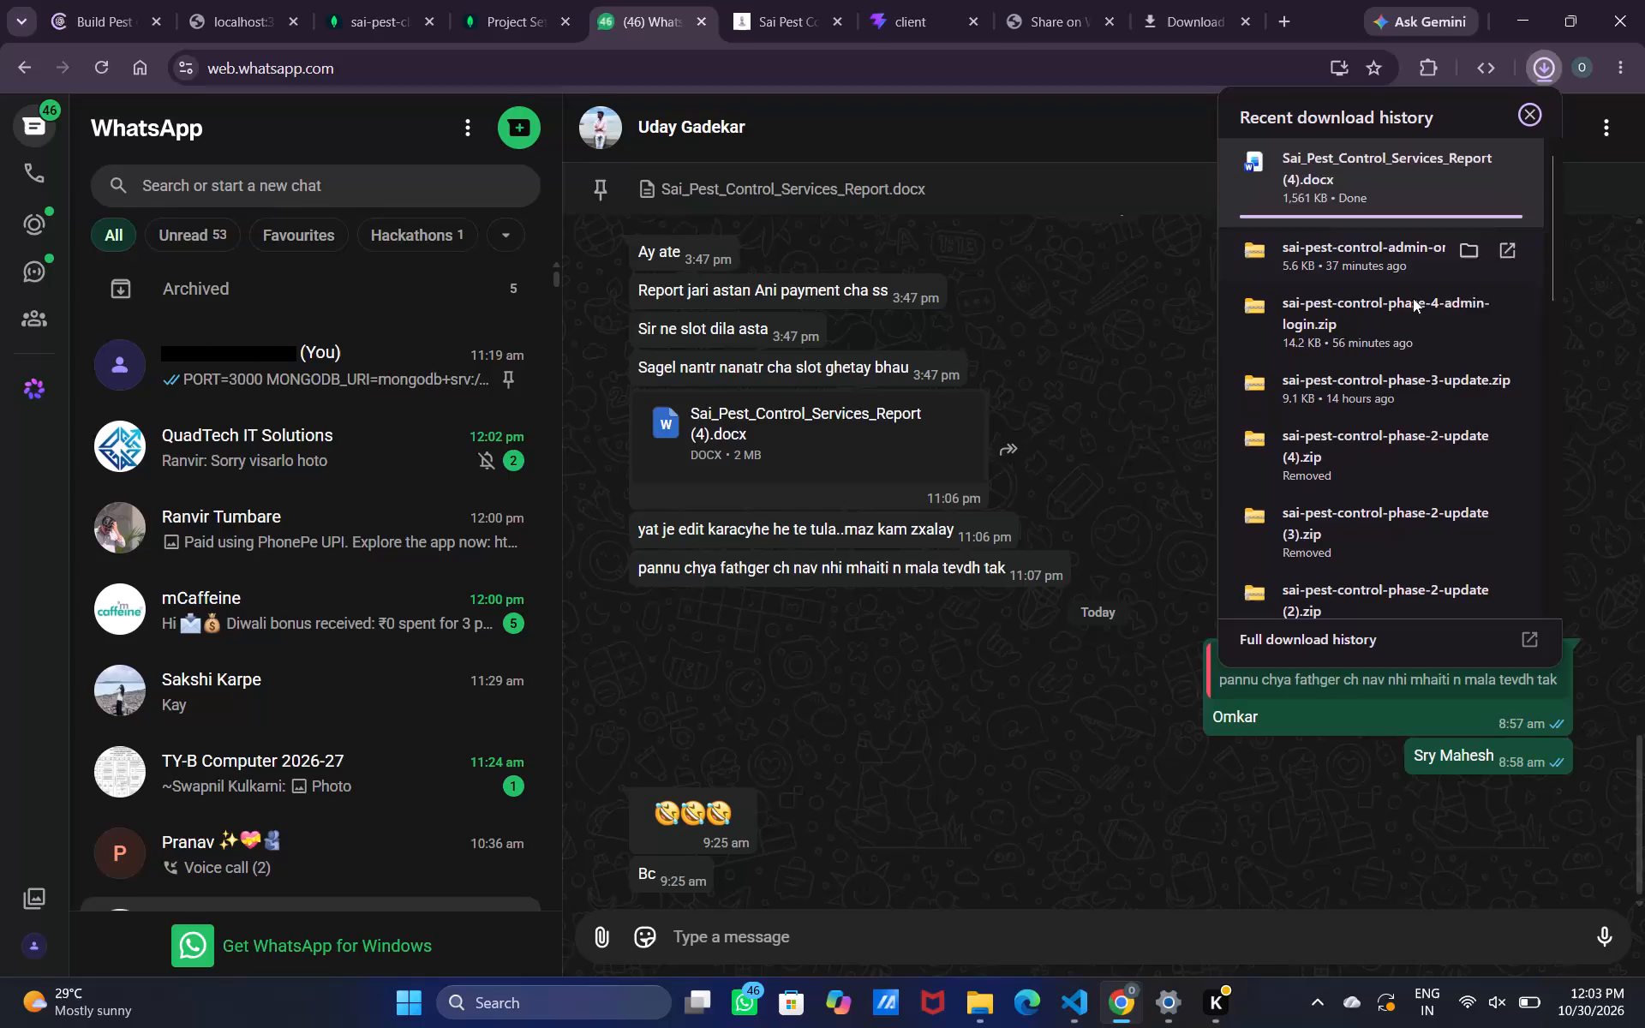
Move the downloaded Sai_Pest_Control_Services_Report (4).docx from the Downloads folder to the Desktop.
{"action": "scroll", "coordinate": [1436, 443], "scroll_direction": "down", "scroll_amount": 1}
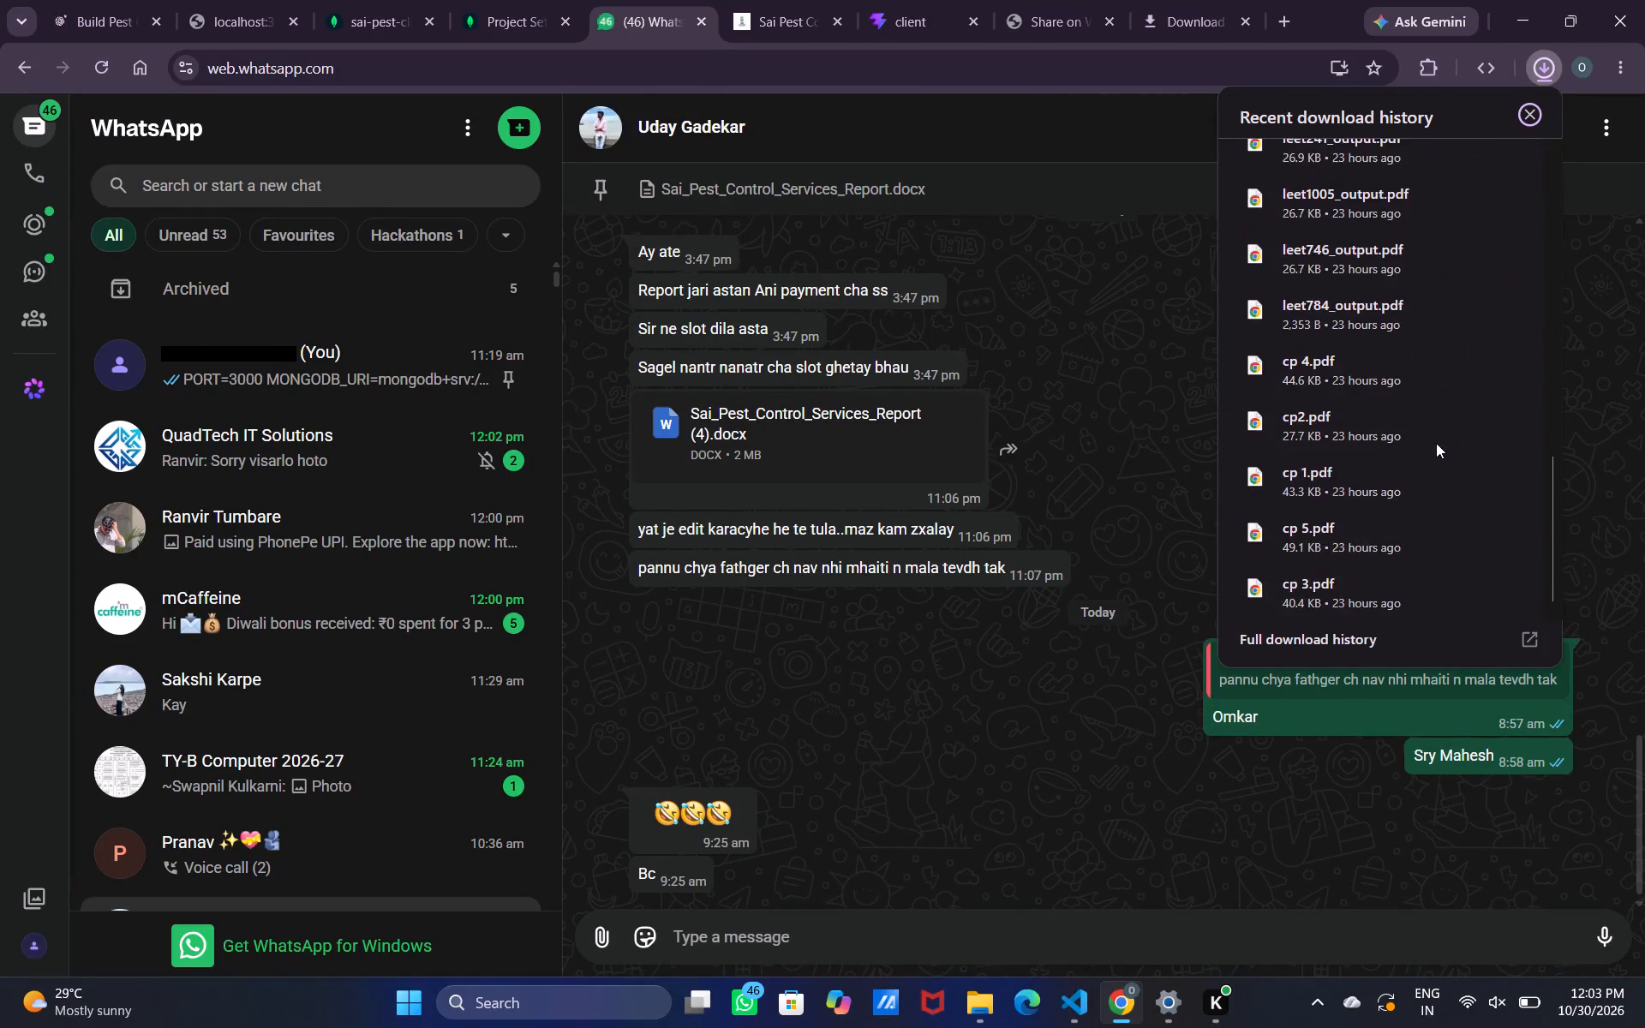
{"action": "scroll", "coordinate": [1436, 443], "scroll_direction": "down", "scroll_amount": 1}
{"action": "scroll", "coordinate": [1458, 339], "scroll_direction": "up", "scroll_amount": 3}
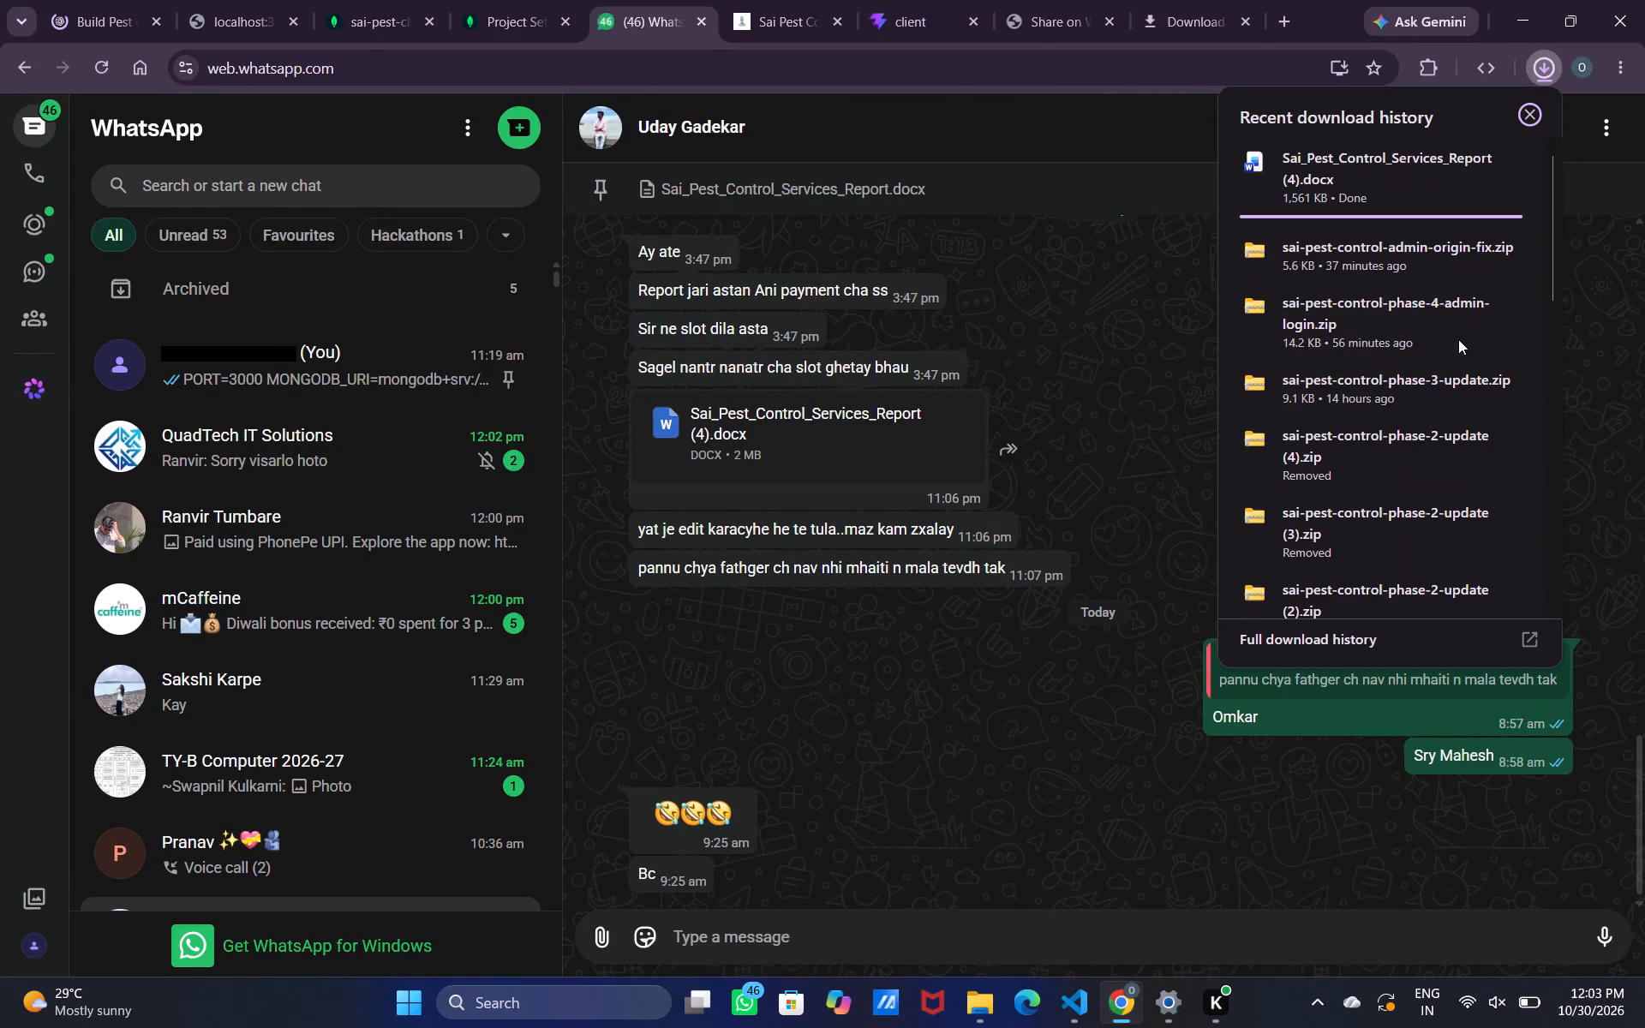
{"action": "scroll", "coordinate": [1458, 339], "scroll_direction": "up", "scroll_amount": 2}
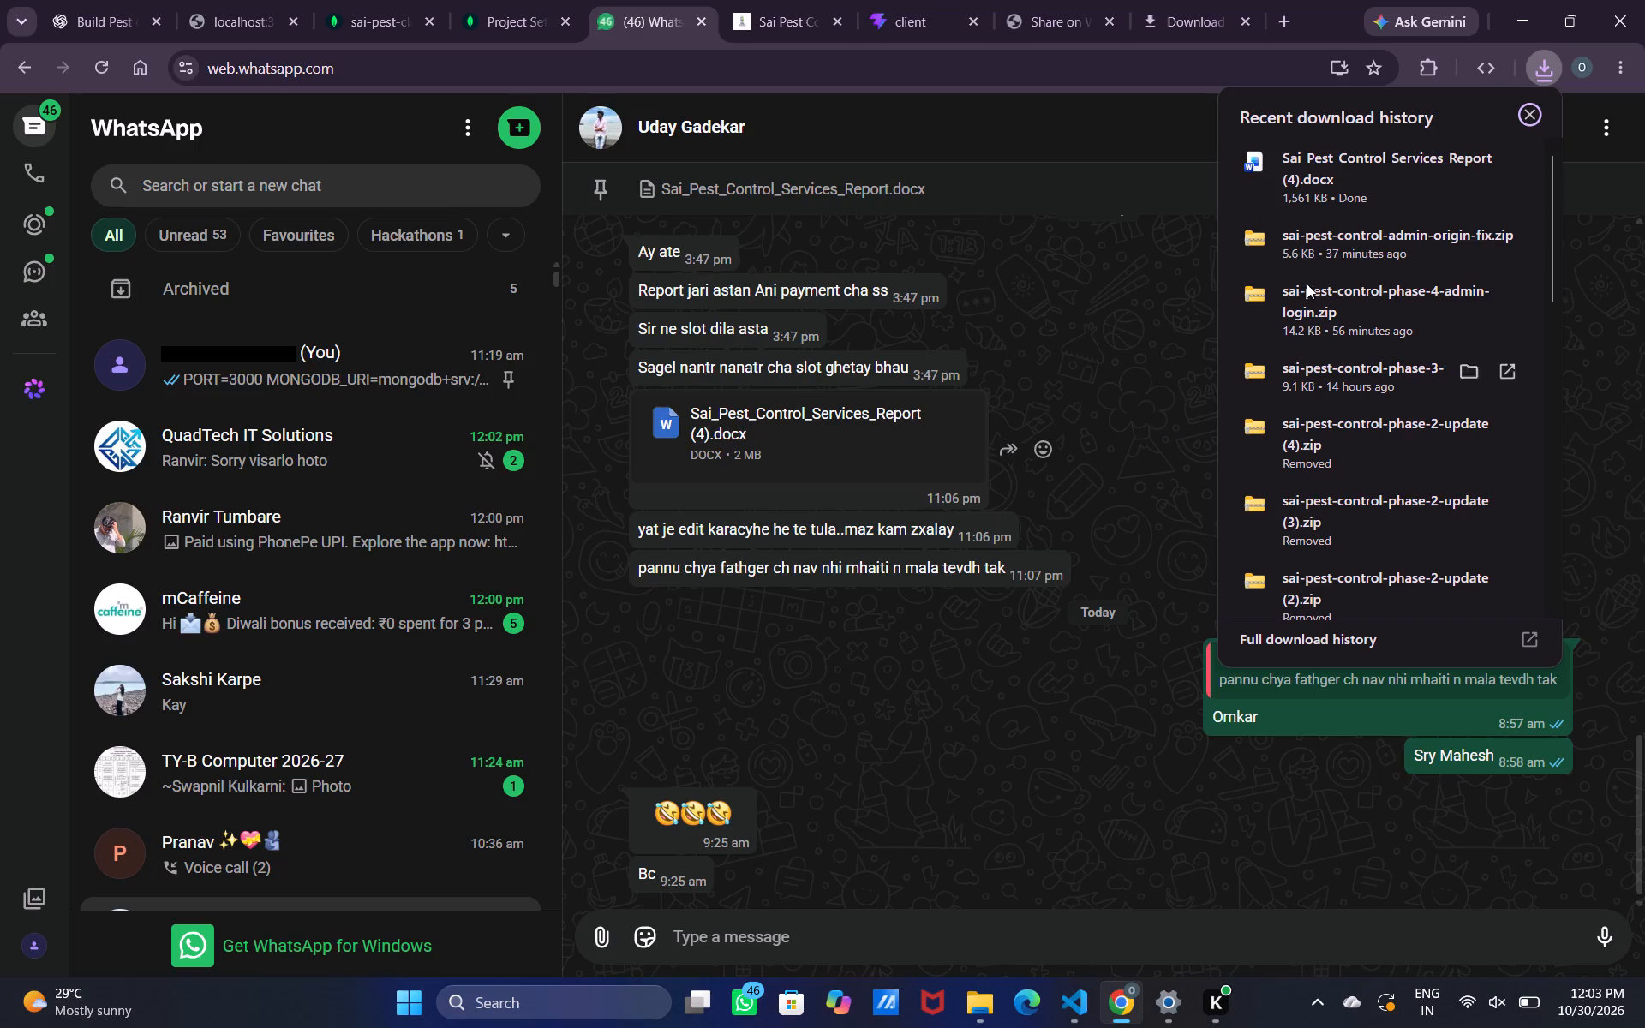
{"action": "left_click", "coordinate": [1468, 151]}
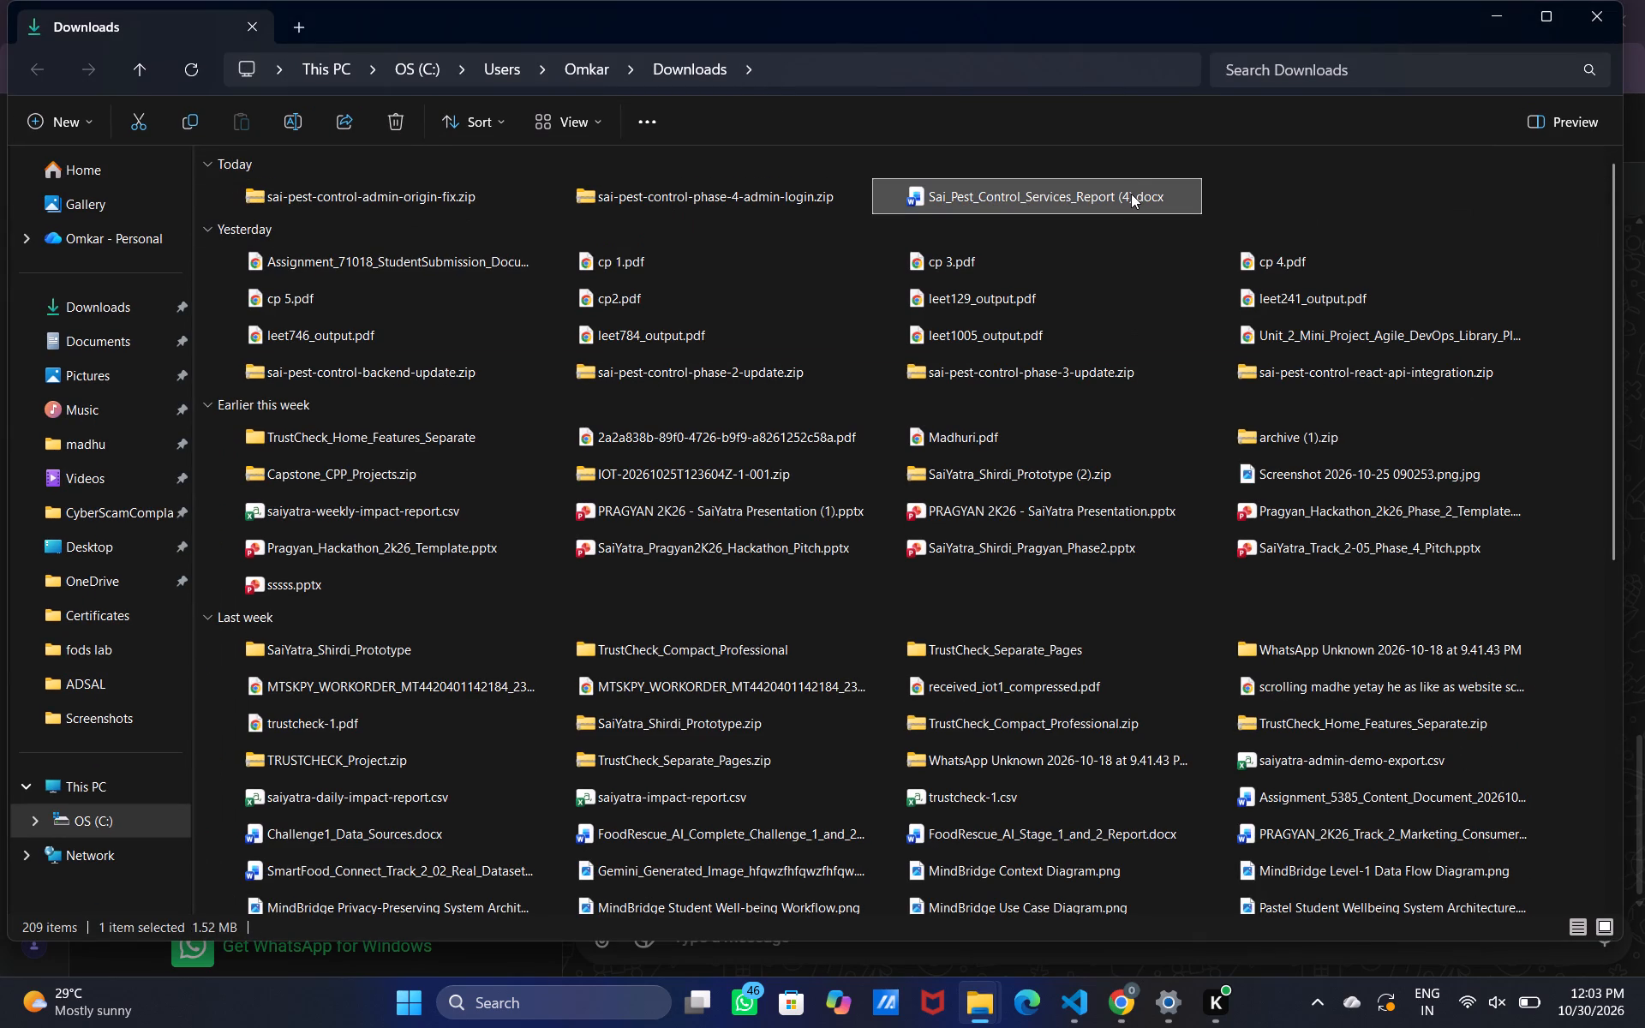
{"action": "key", "text": "ctrl+x"}
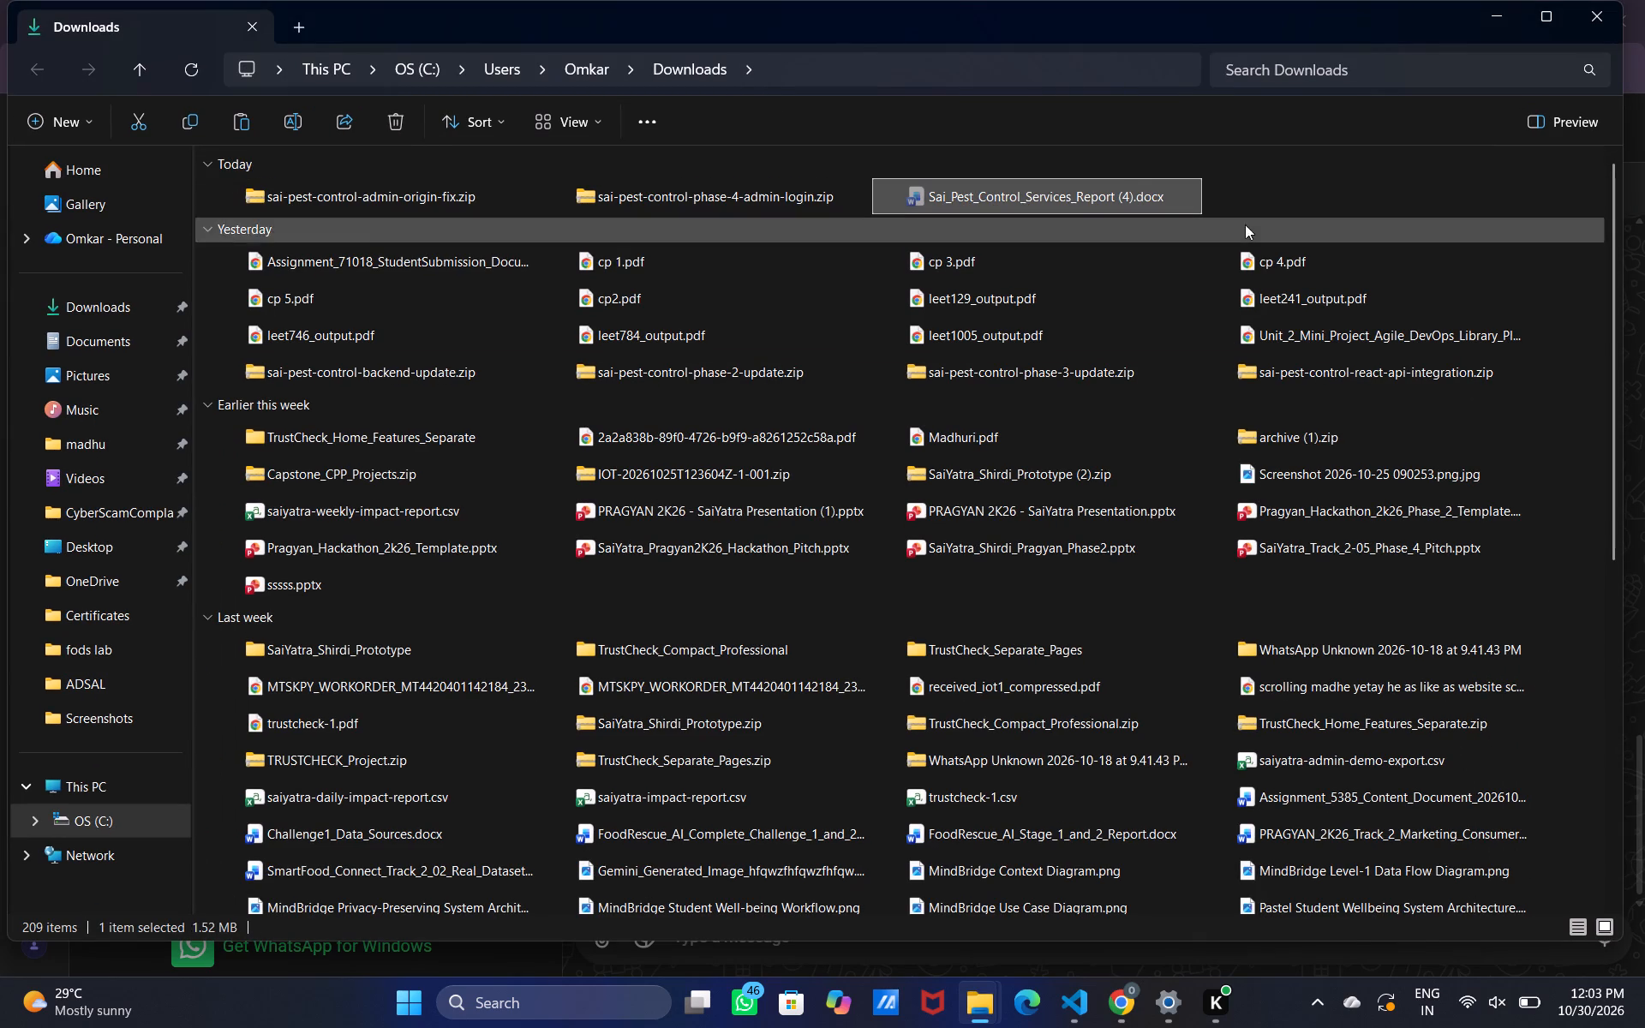
{"action": "left_click", "coordinate": [1247, 203]}
{"action": "left_click", "coordinate": [1166, 194]}
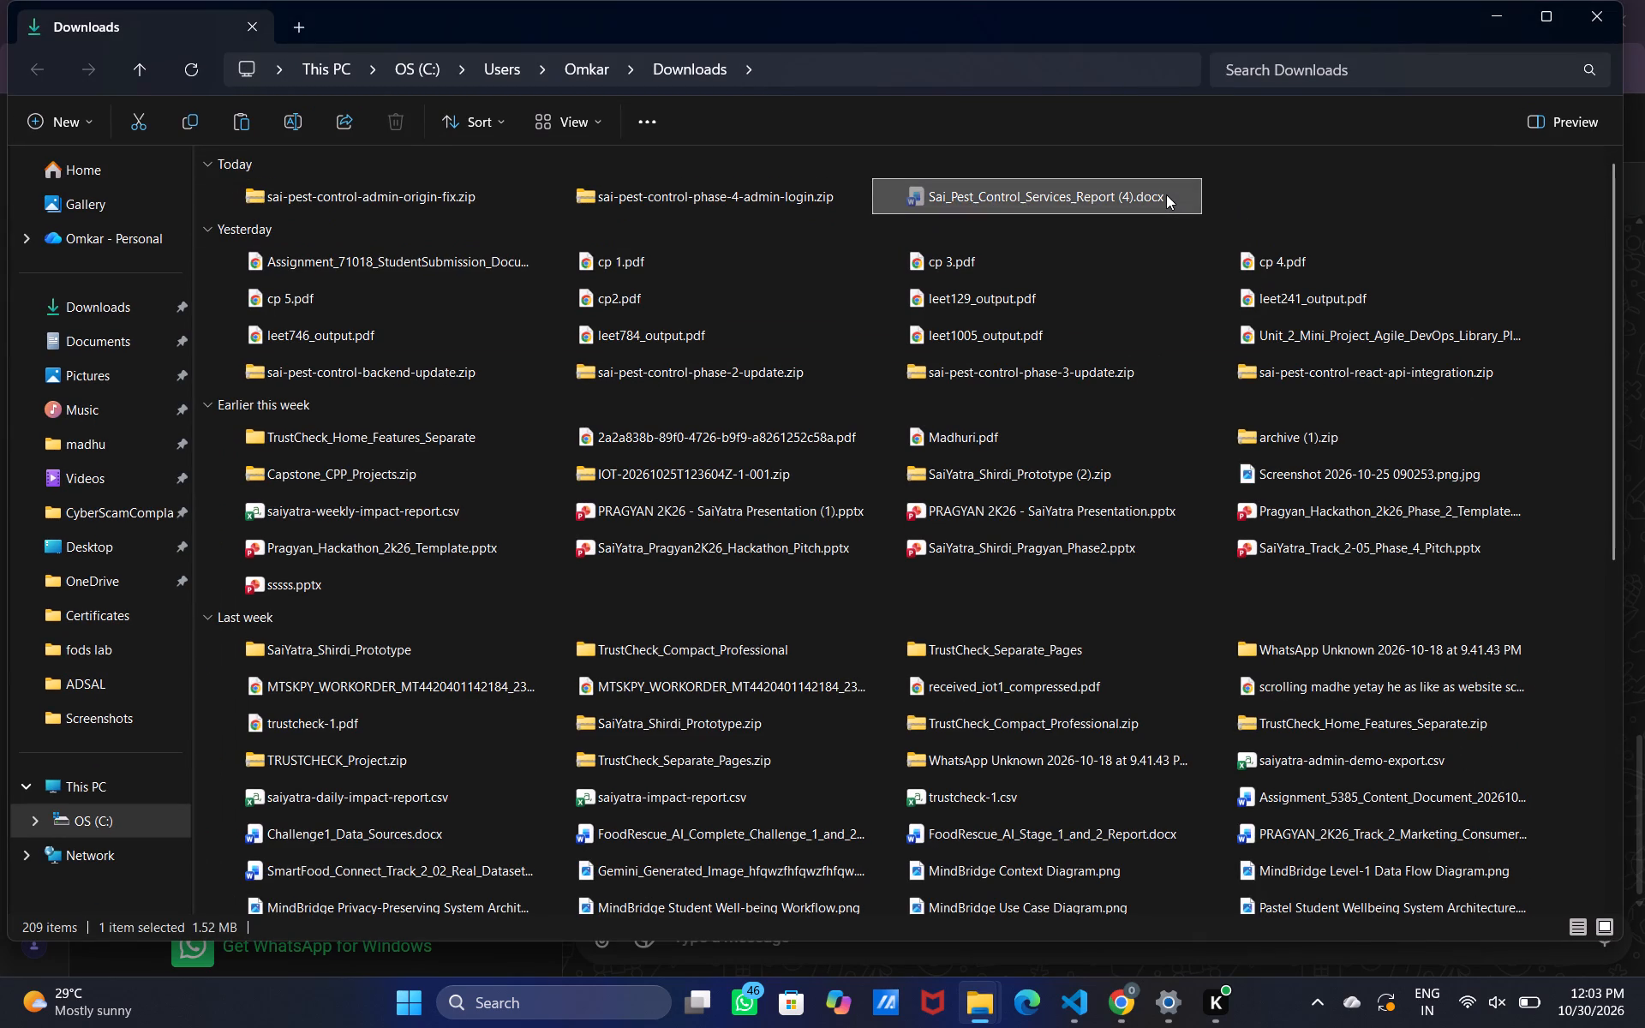
{"action": "key", "text": "ctrl+x"}
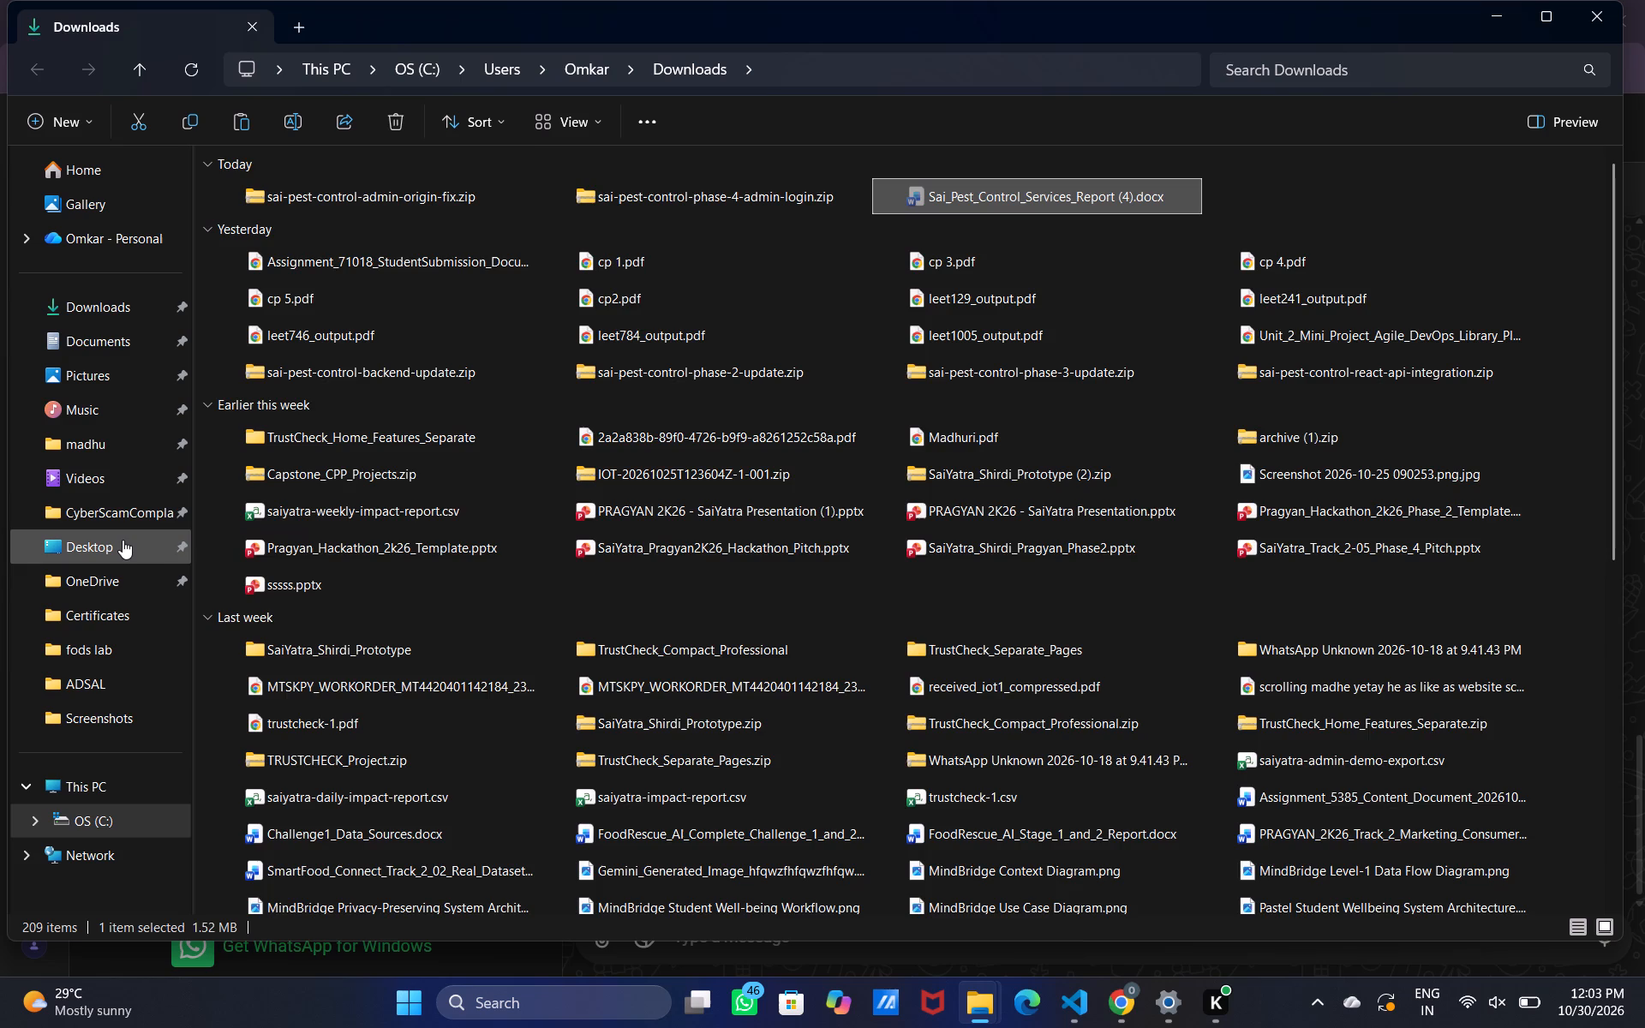
{"action": "left_click", "coordinate": [123, 540]}
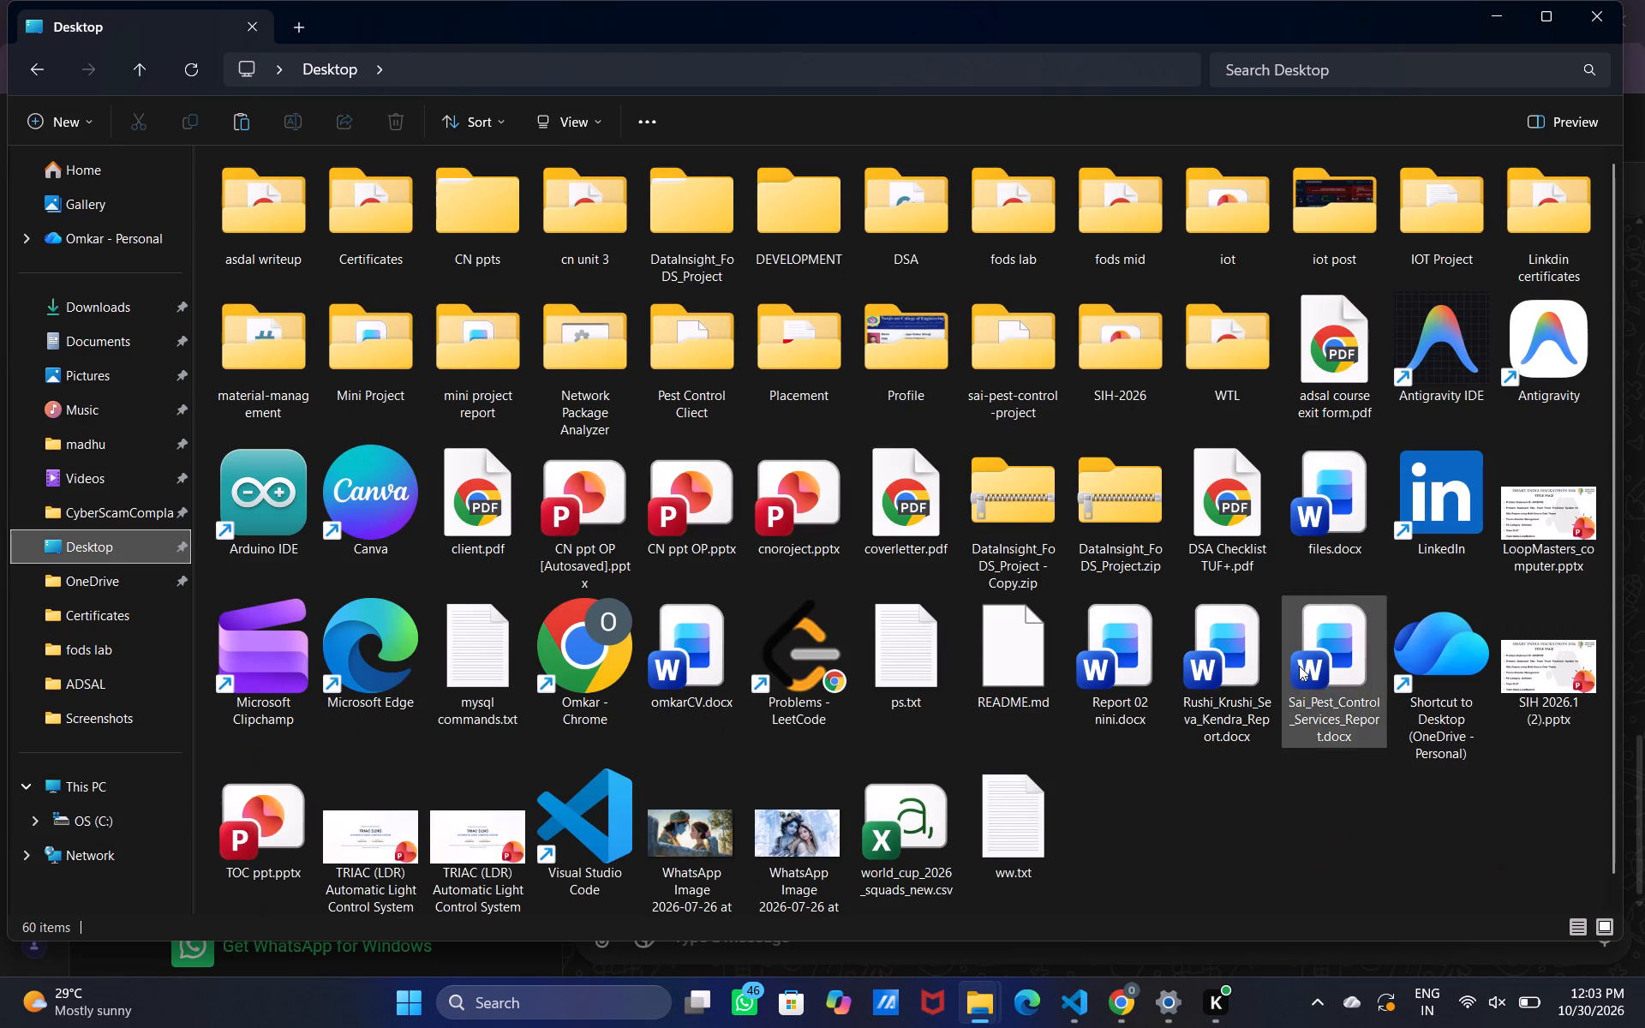
{"action": "left_click", "coordinate": [1224, 792]}
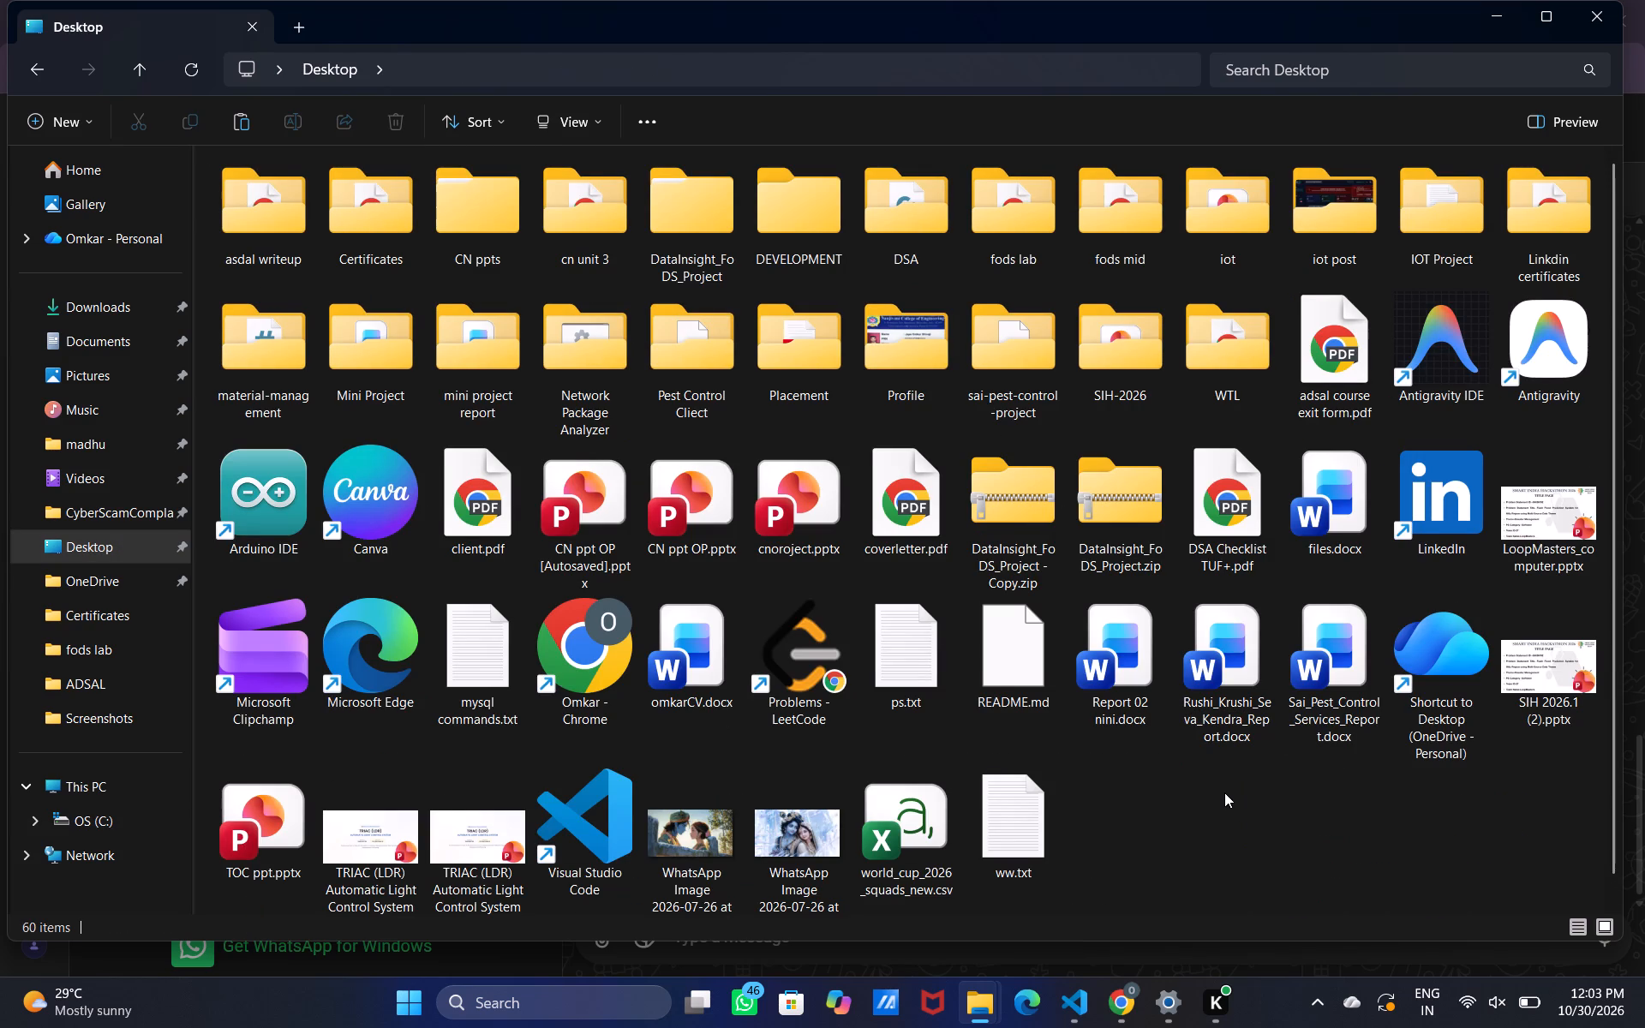
{"action": "key", "text": "ctrl+v"}
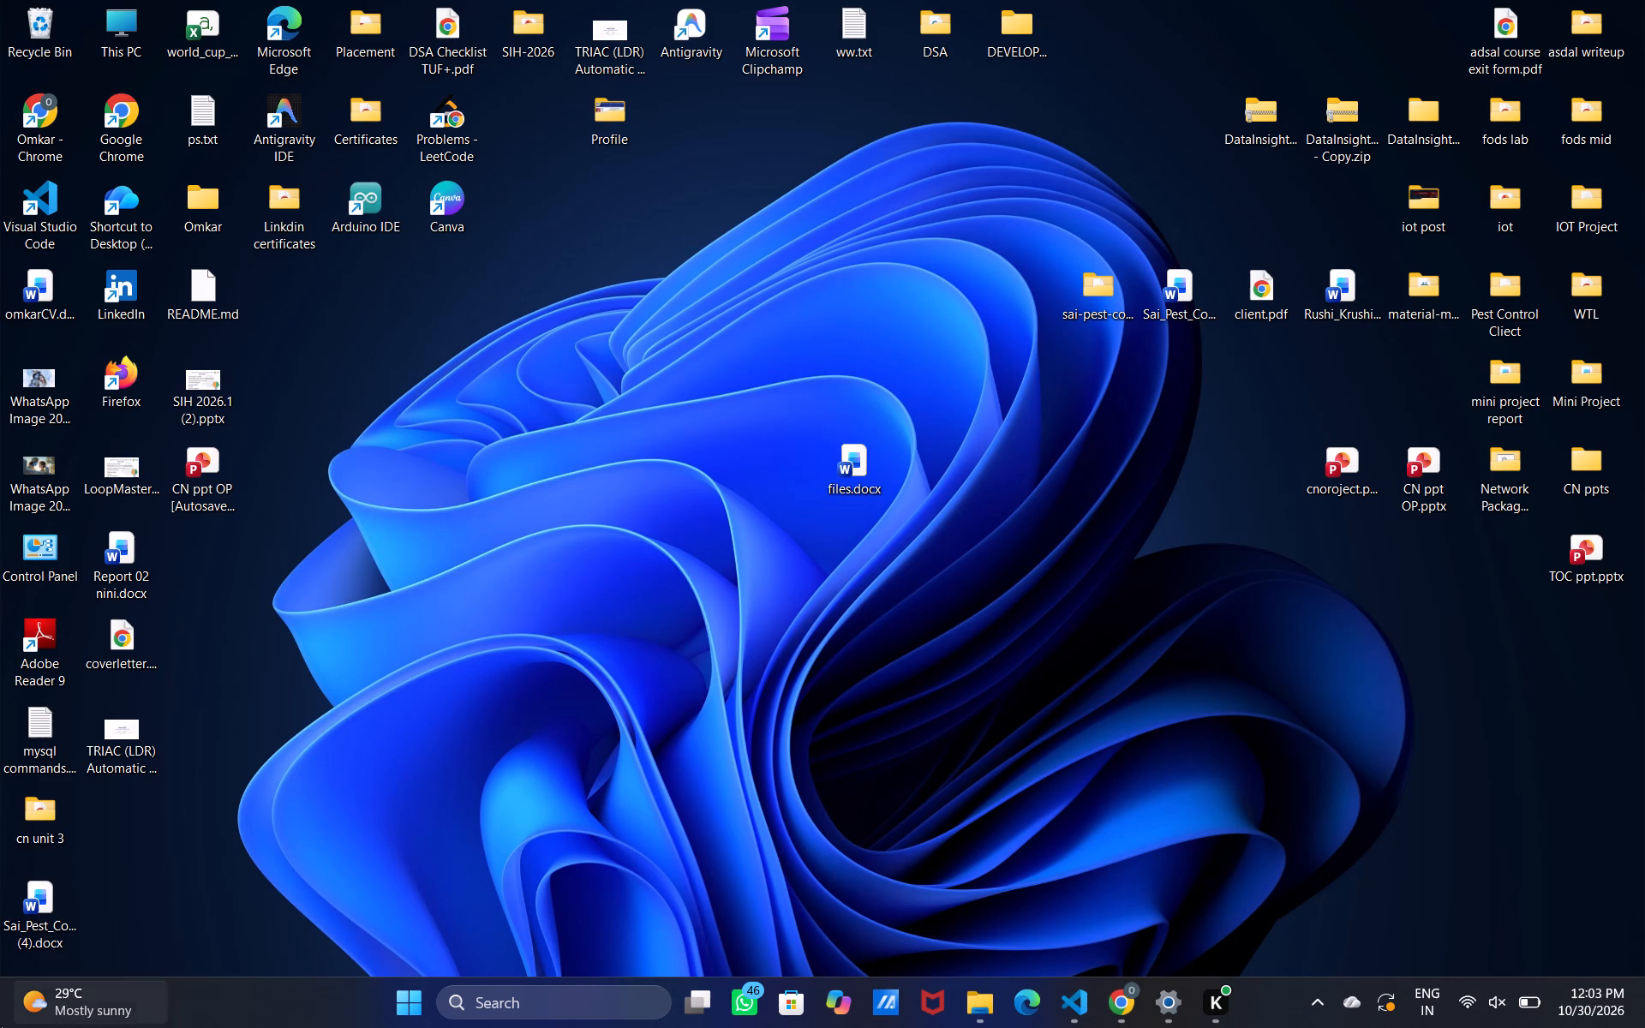
Place the Sai_Pest_Control_Services_Report (4).docx icon beside the sai-pest-control project folder on the desktop.
{"action": "left_click_drag", "start_coordinate": [17, 950], "coordinate": [978, 326]}
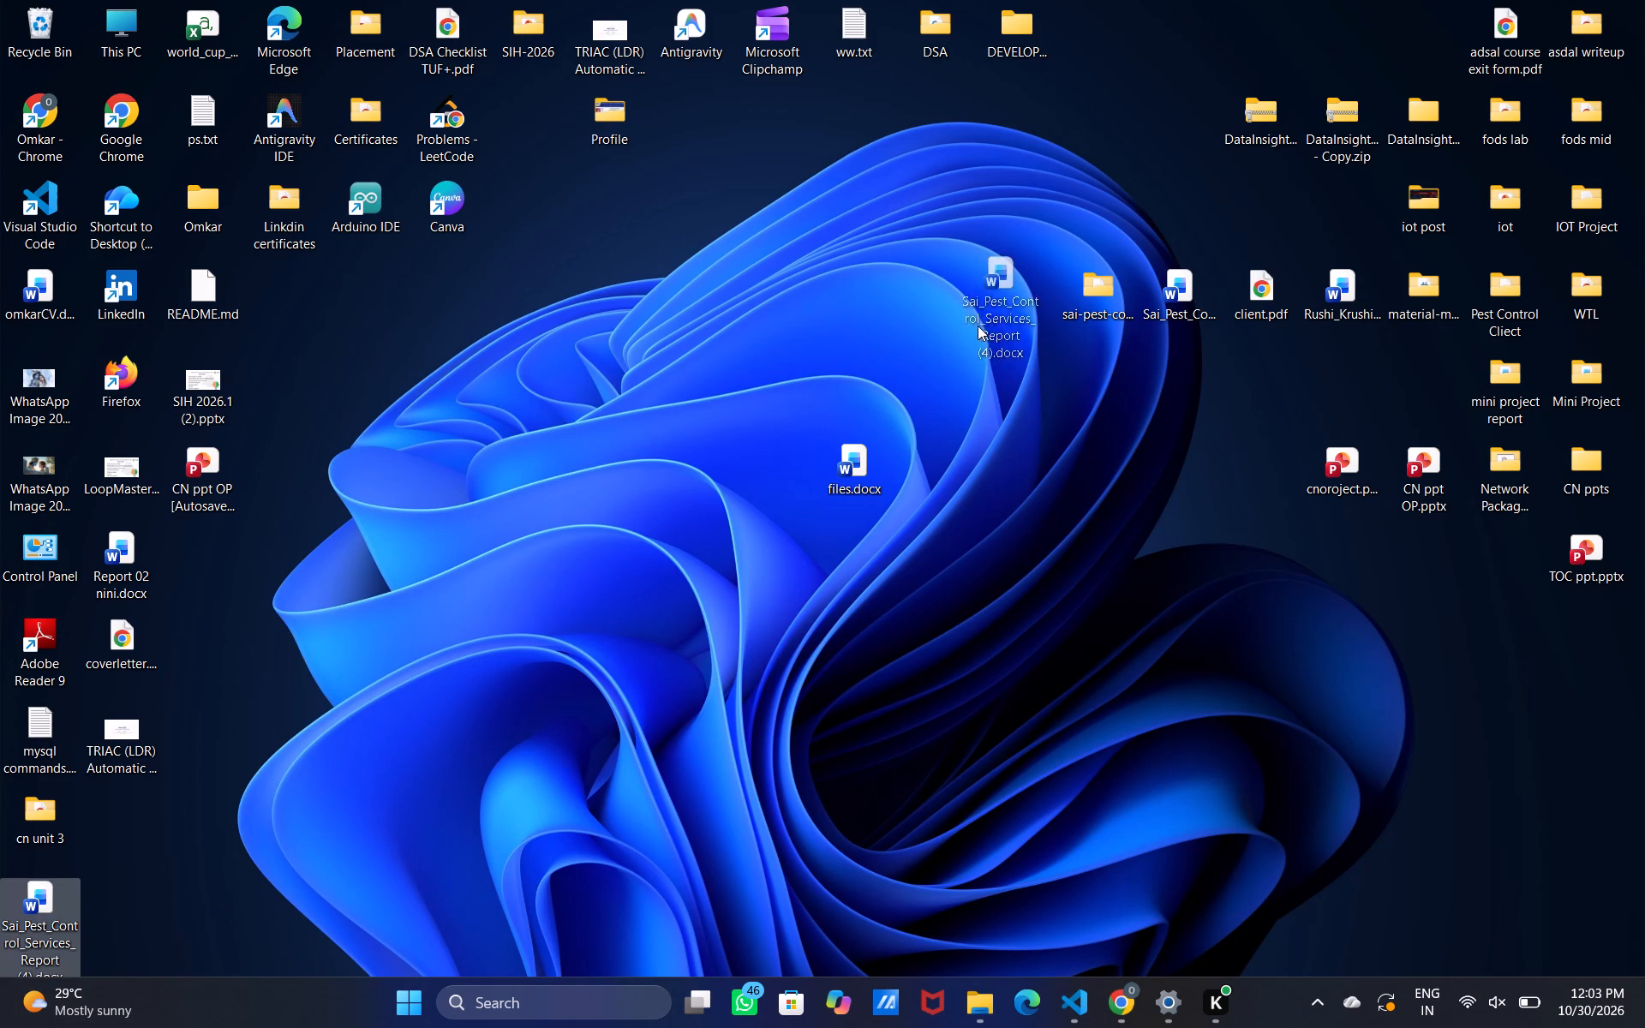
{"action": "left_click_drag", "start_coordinate": [978, 326], "coordinate": [978, 325]}
Open Sai_Pest_Control_Services_Report (4).docx in Word, maximized, and enable editing.
{"action": "double_click", "coordinate": [1011, 320]}
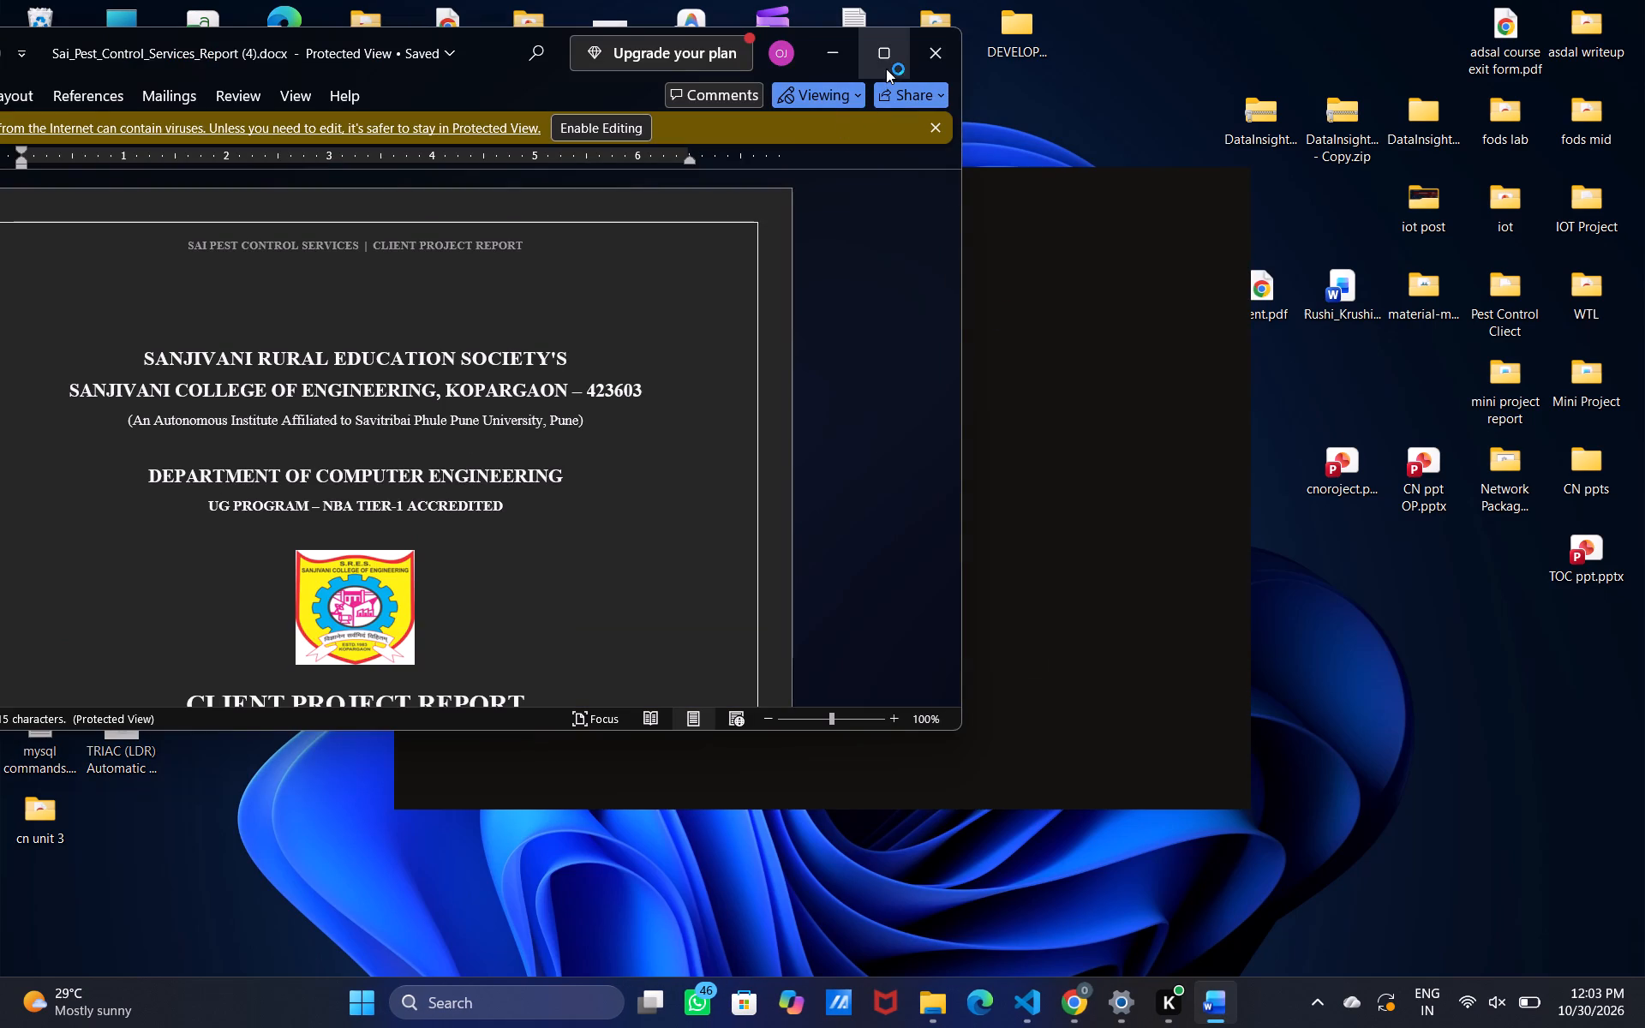
{"action": "left_click", "coordinate": [886, 66]}
{"action": "left_click", "coordinate": [855, 94]}
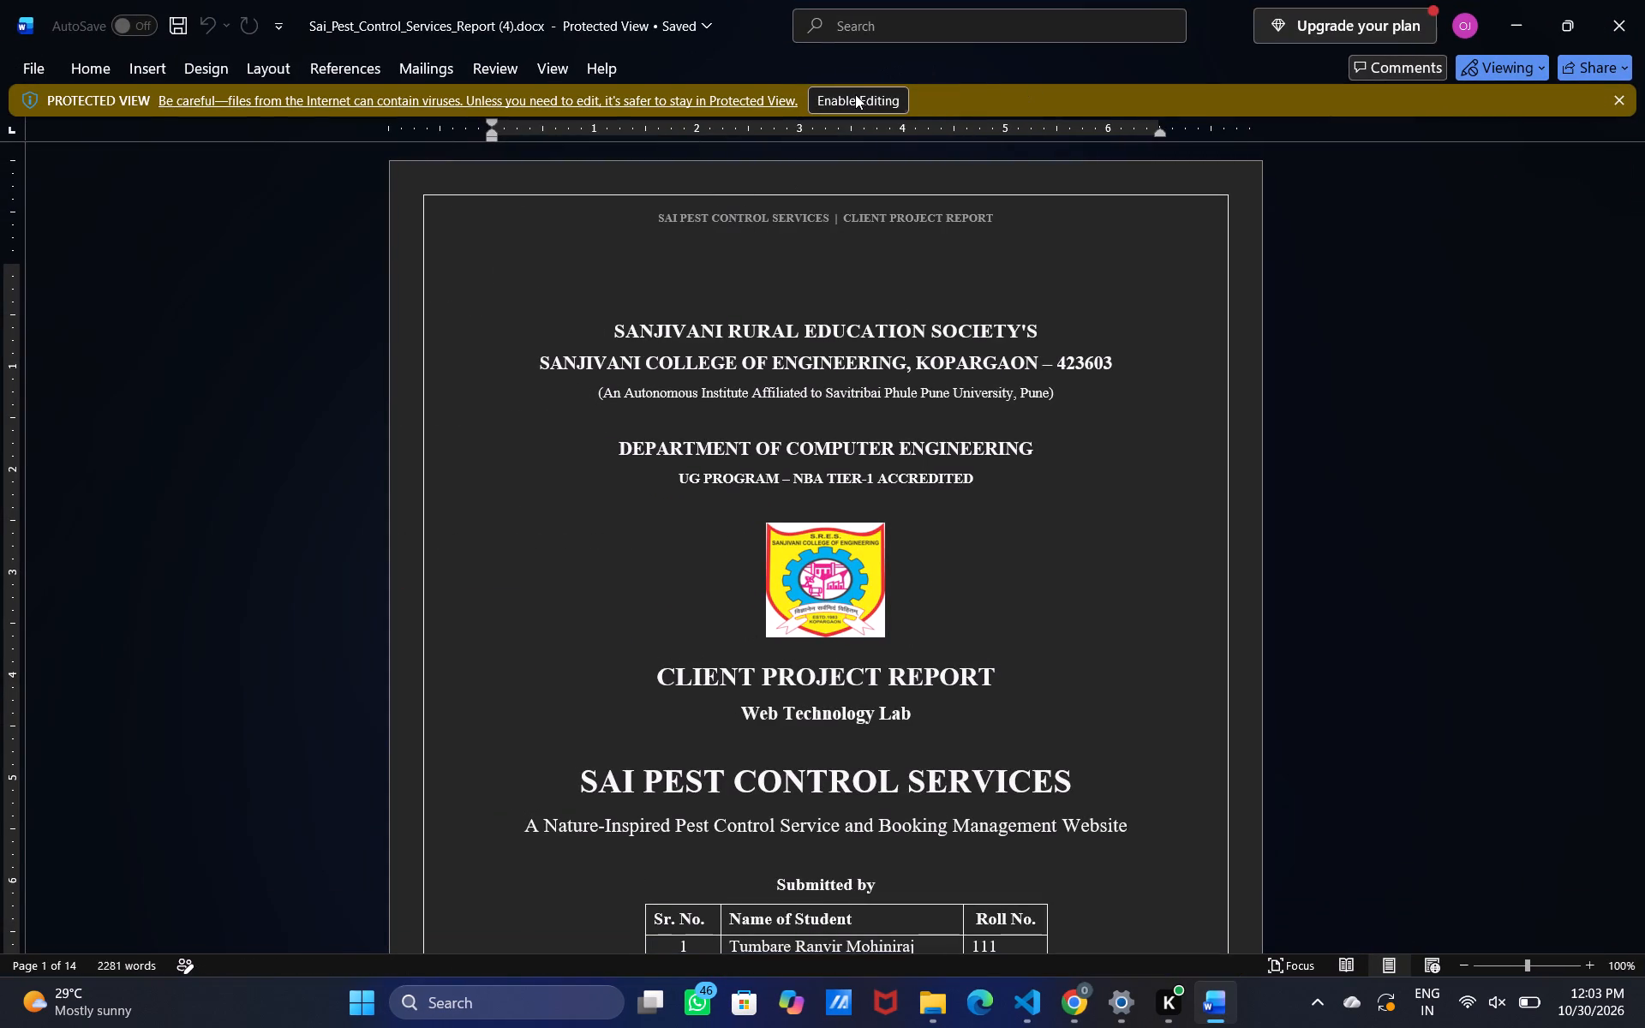
Append the middle name "Mahesh" to the second student's name in the cover page's Submitted by table.
{"action": "scroll", "coordinate": [904, 637], "scroll_direction": "down", "scroll_amount": 1}
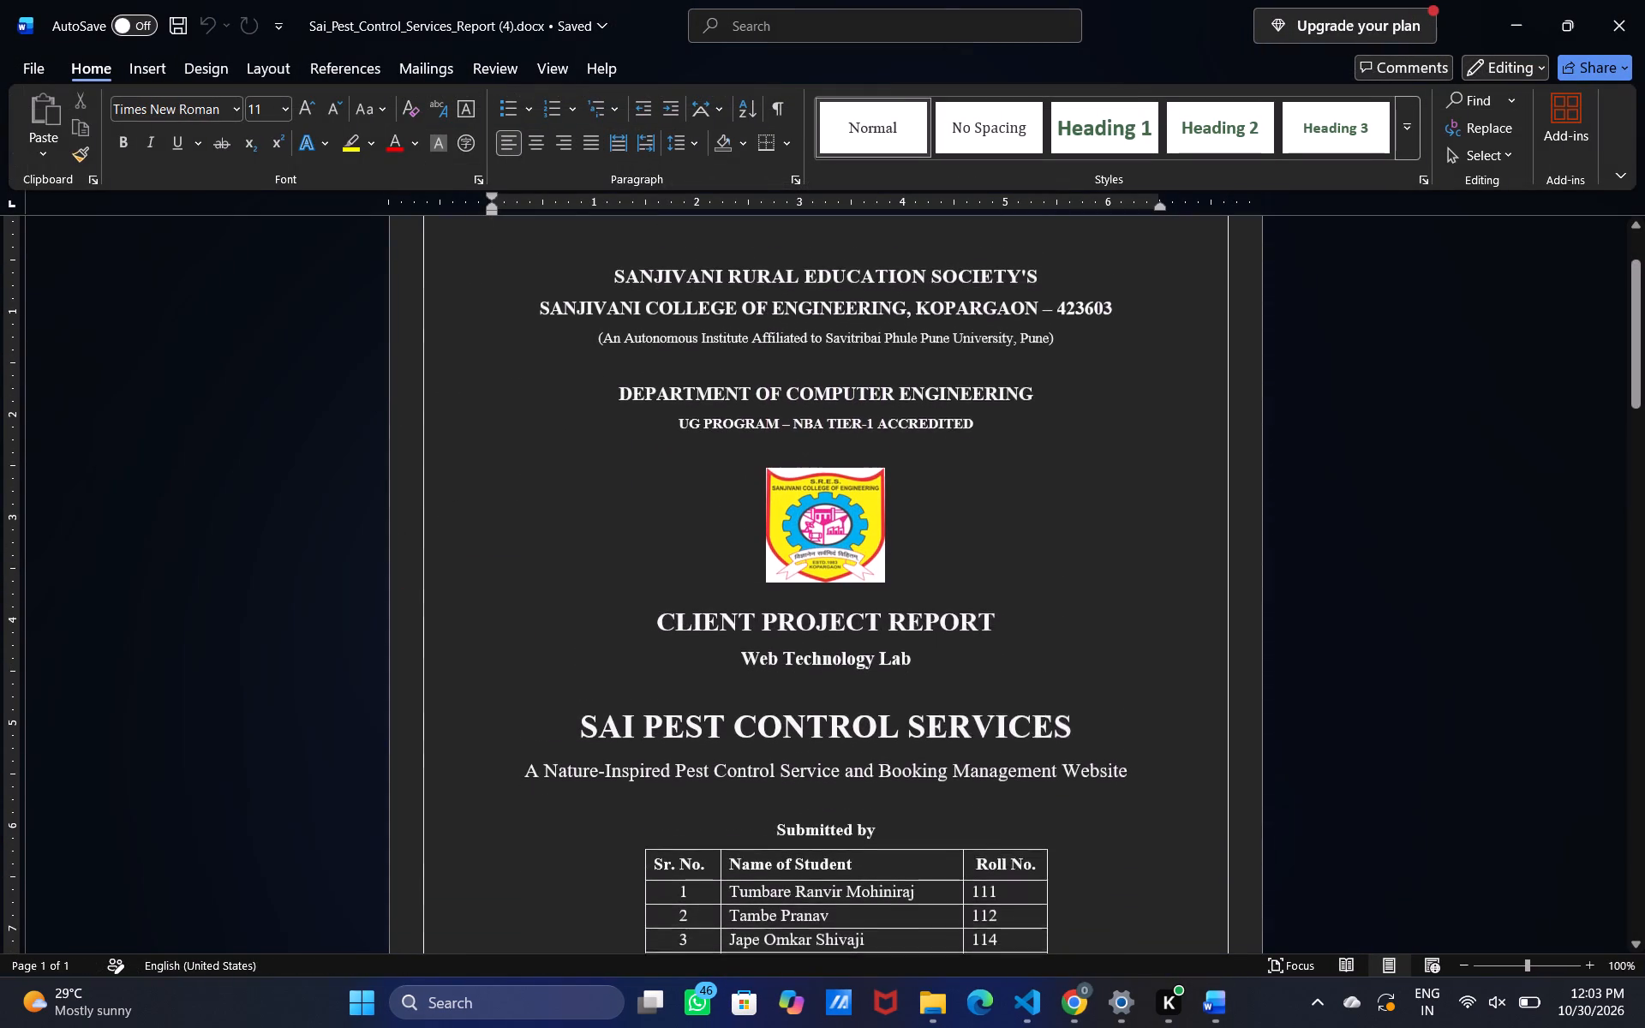
{"action": "scroll", "coordinate": [904, 637], "scroll_direction": "down", "scroll_amount": 1}
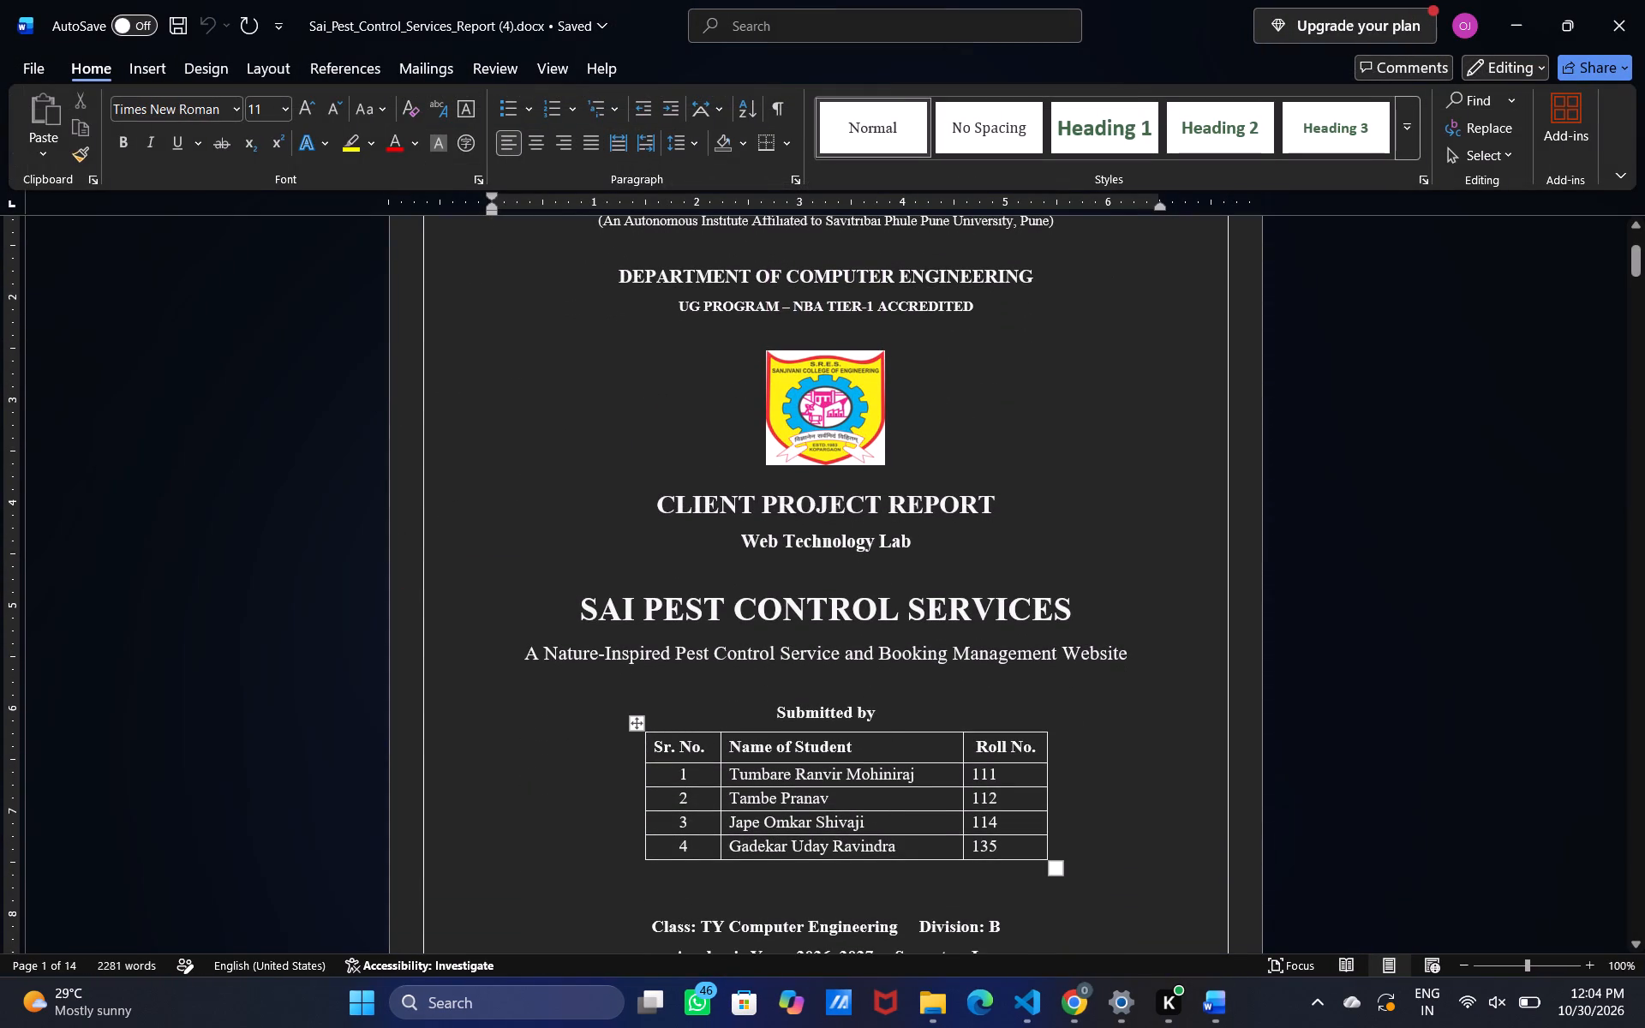
{"action": "left_click", "coordinate": [846, 804]}
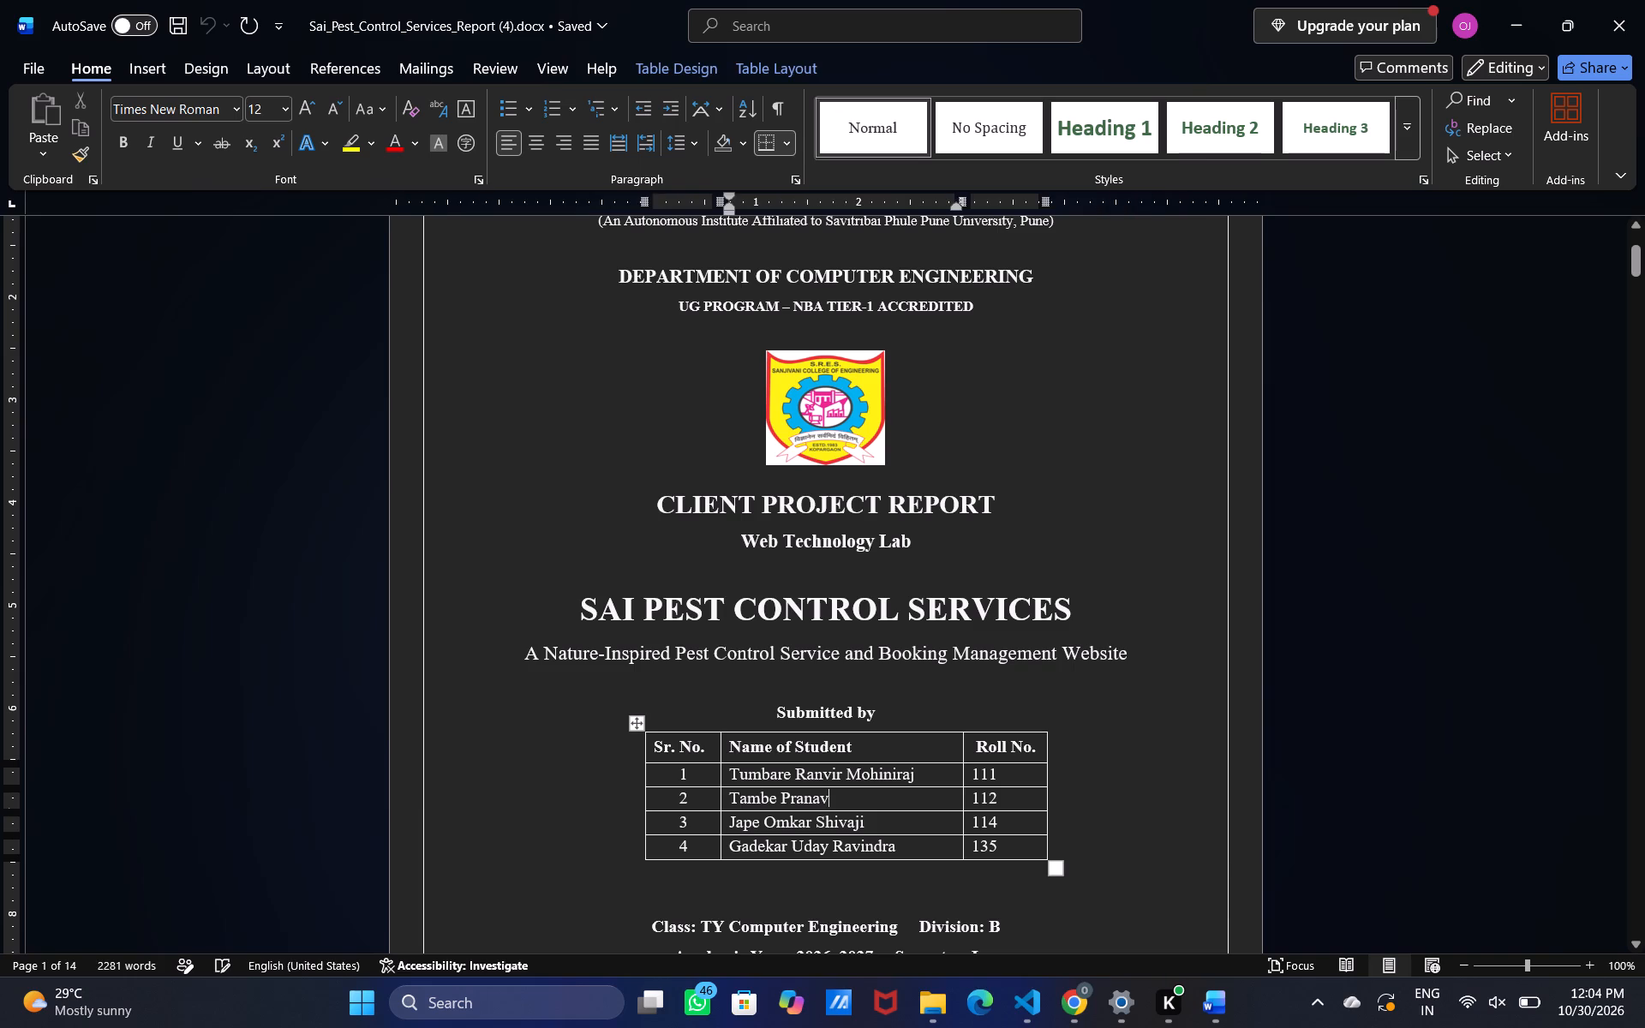
{"action": "key", "text": "space"}
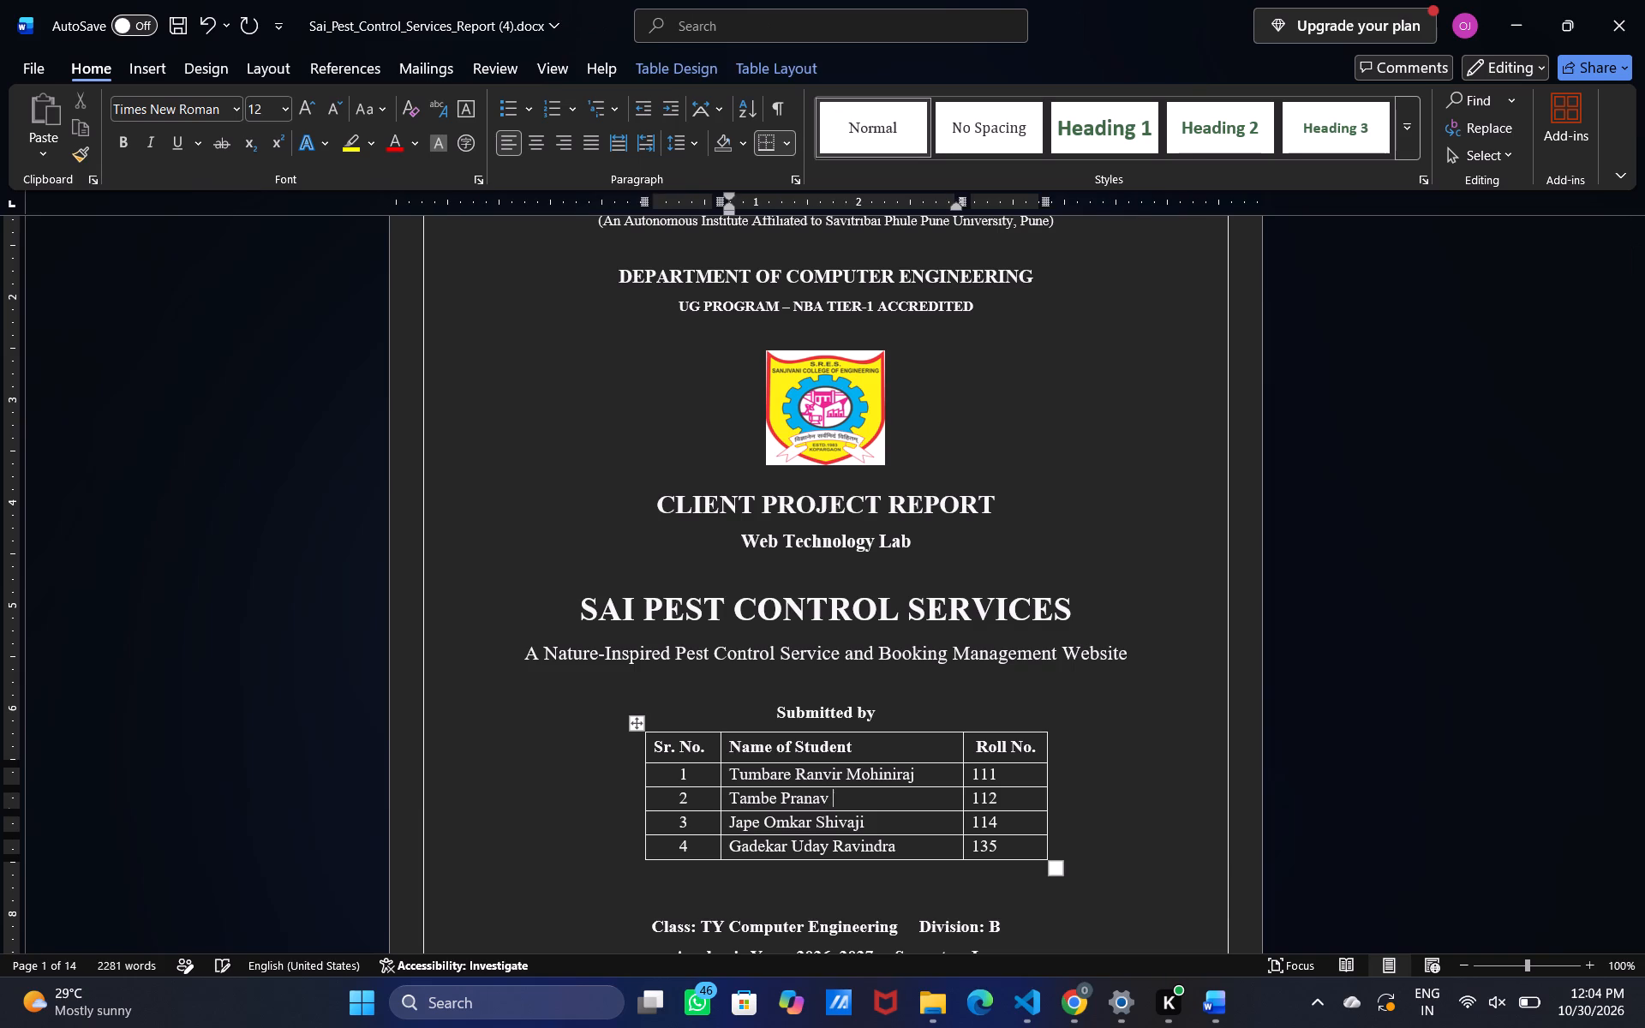
{"action": "type", "text": "Mahesh"}
Review the whole report from cover page to references, examining the highlighted Information Required and Screenshot Required placeholders.
{"action": "scroll", "coordinate": [1098, 768], "scroll_direction": "down", "scroll_amount": 3}
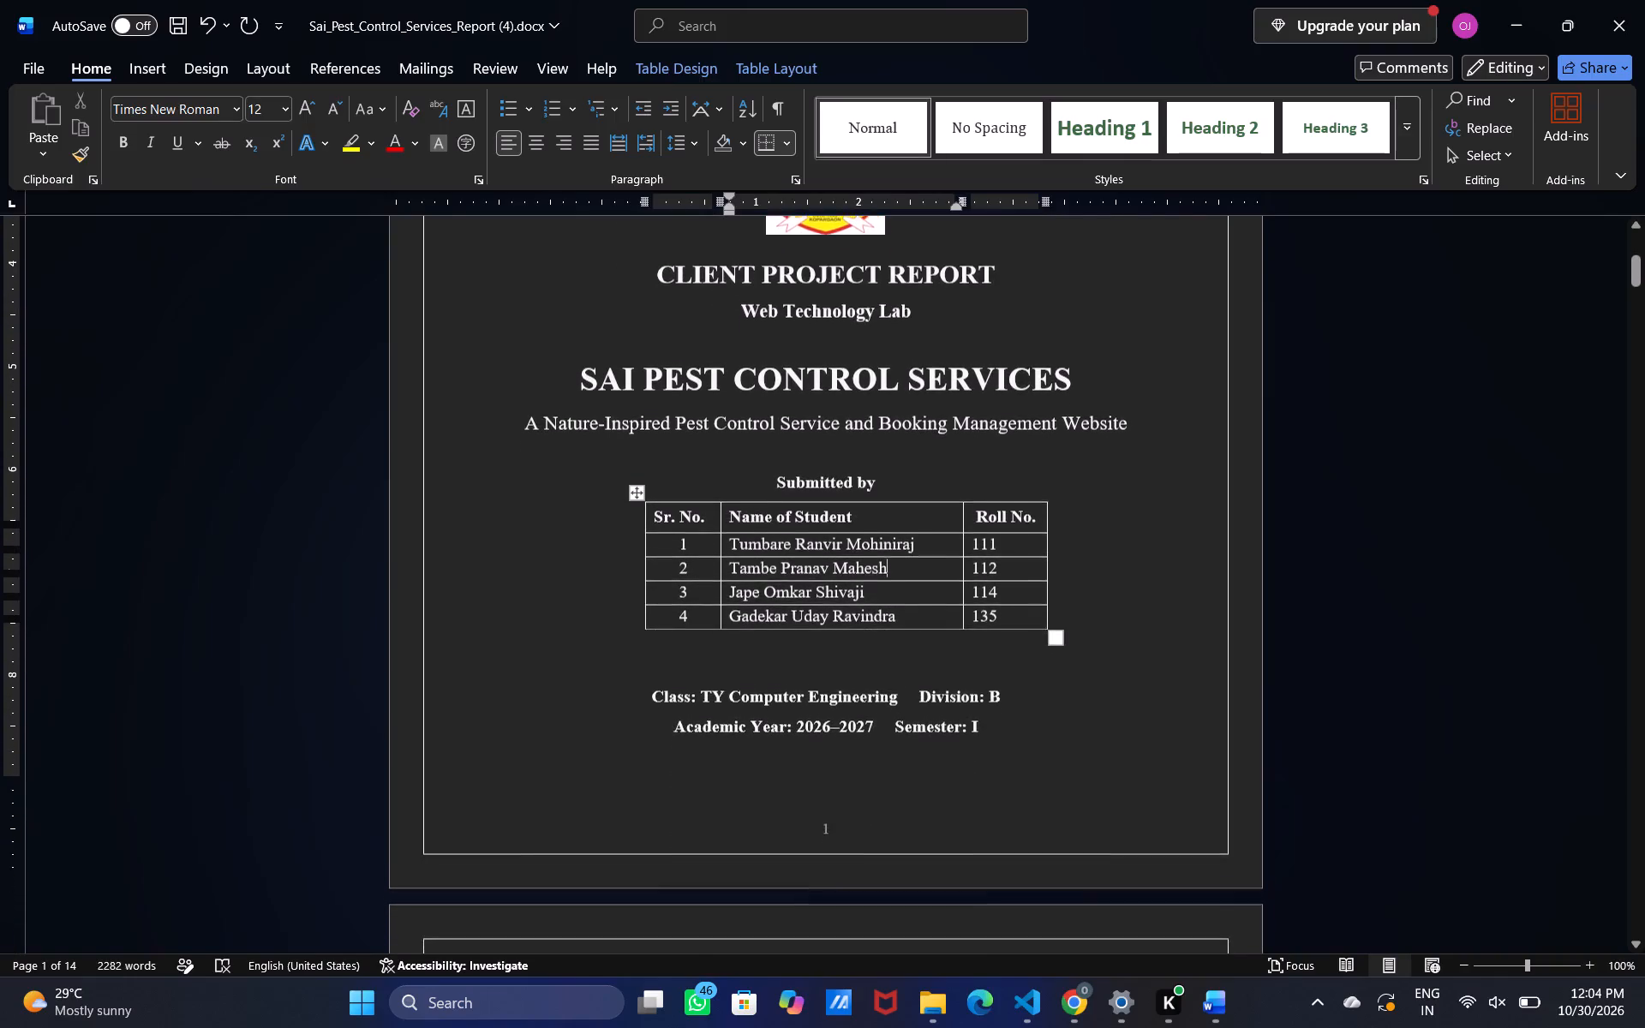
{"action": "scroll", "coordinate": [1098, 768], "scroll_direction": "down", "scroll_amount": 2}
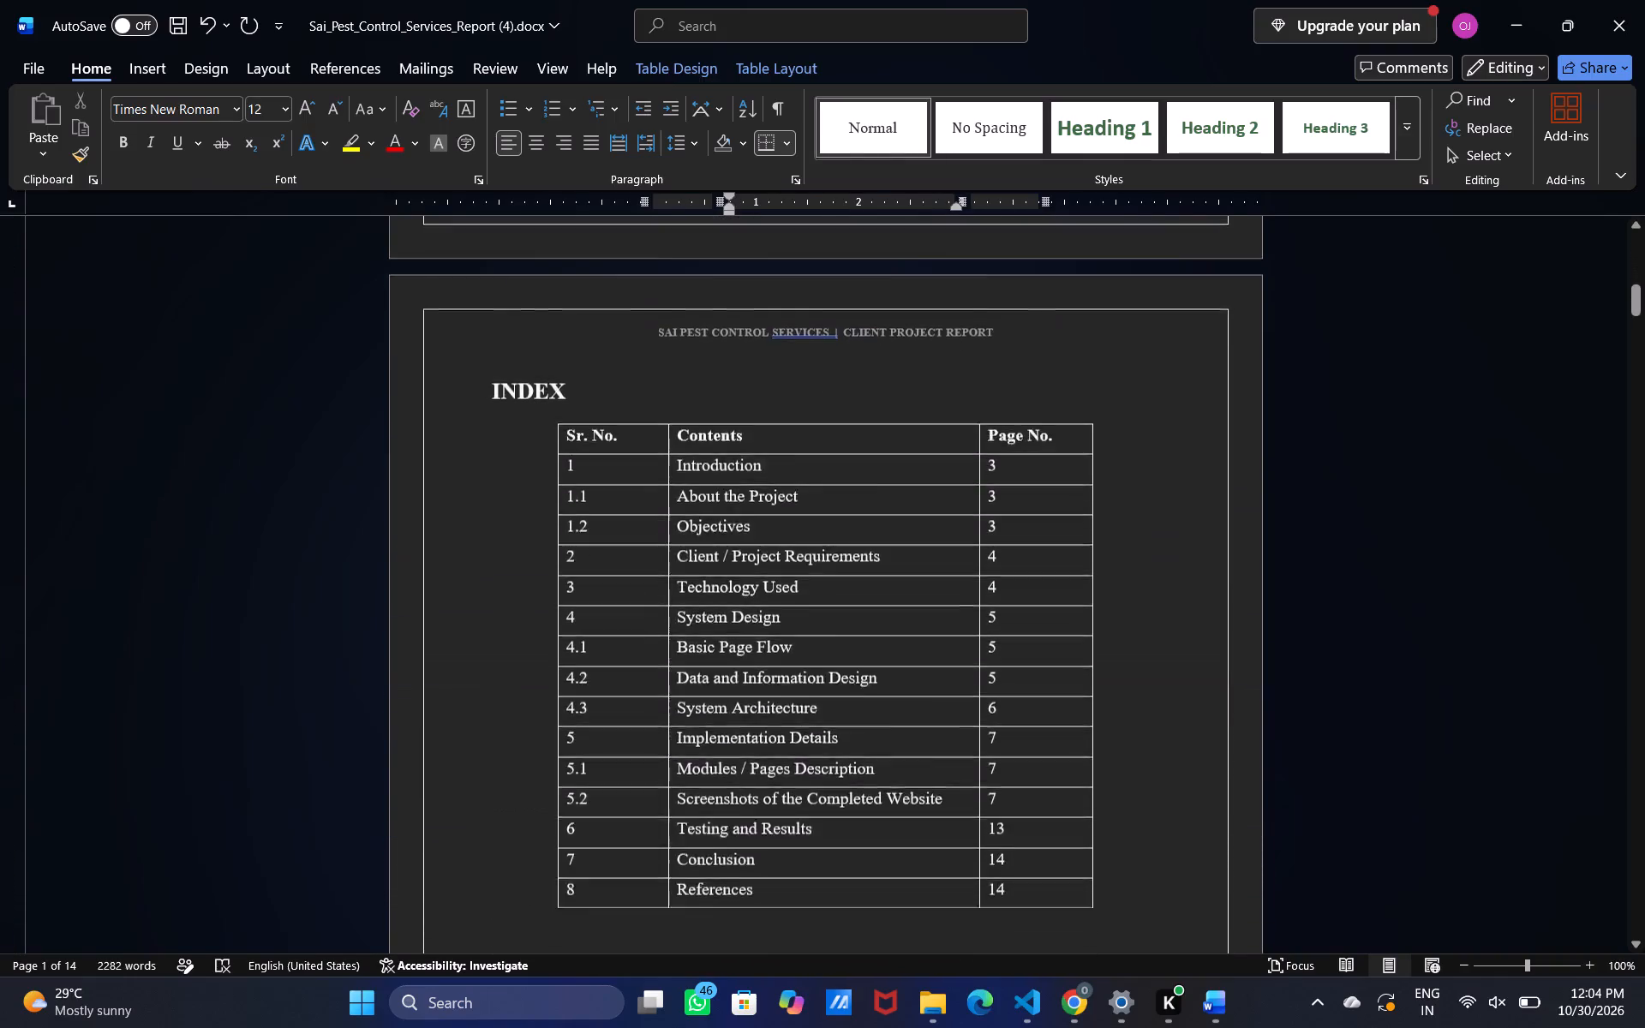
{"action": "scroll", "coordinate": [1098, 768], "scroll_direction": "down", "scroll_amount": 4}
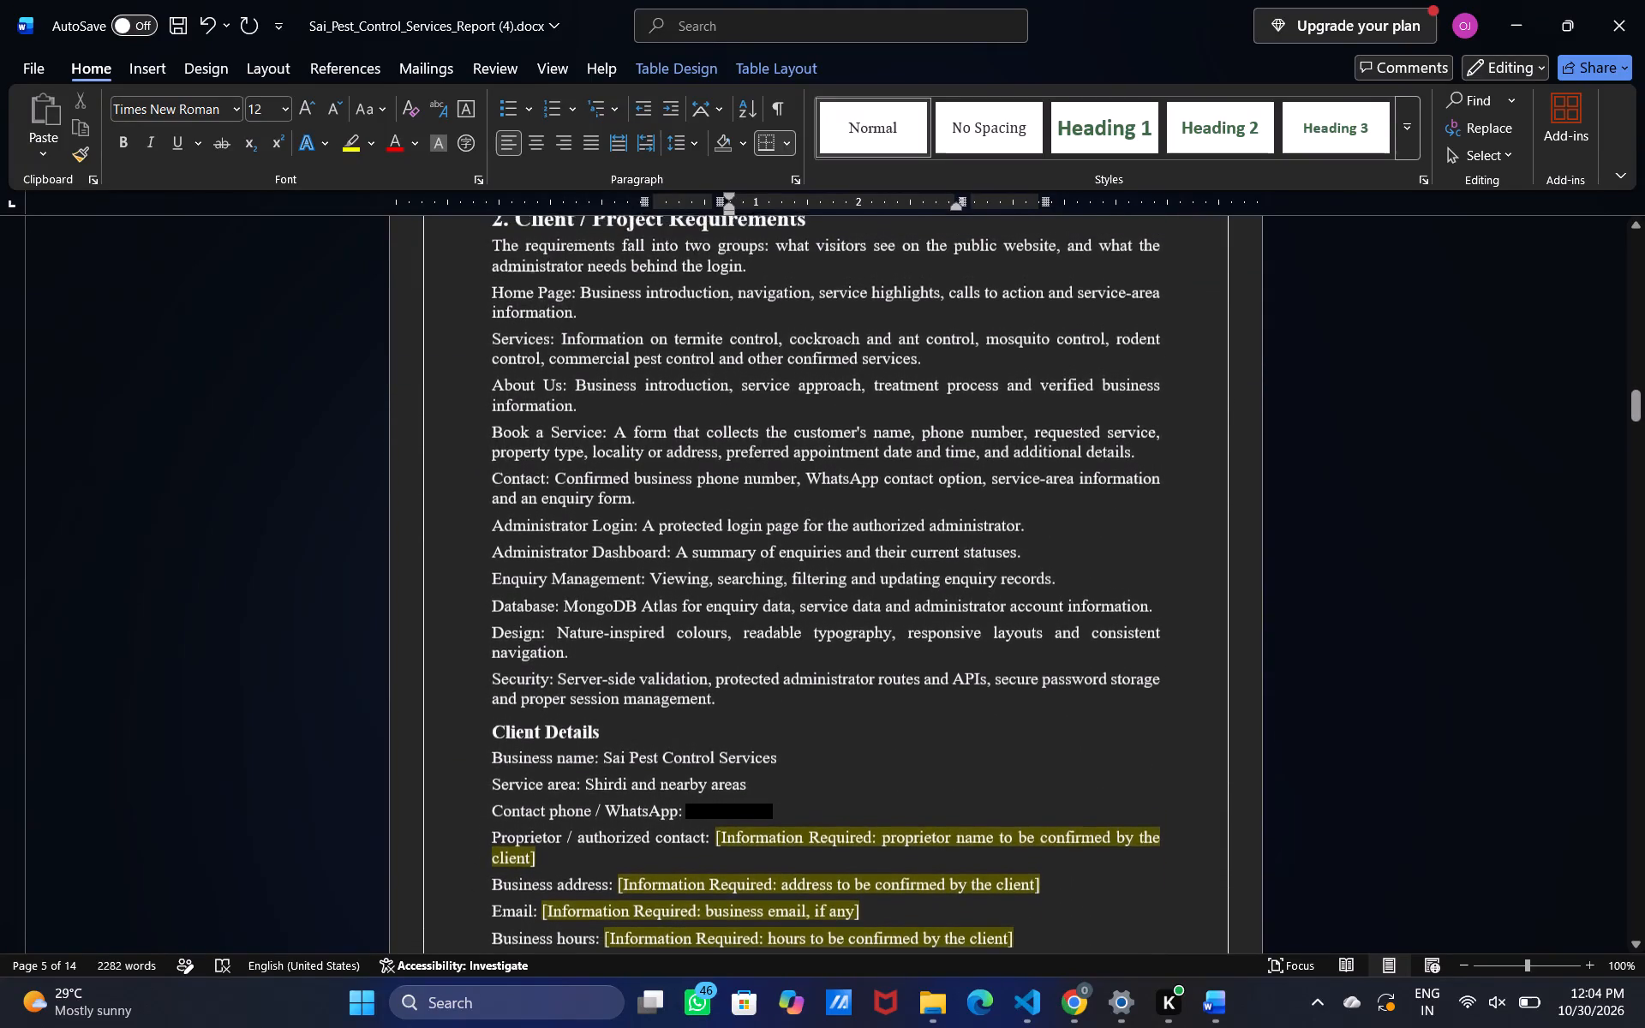
{"action": "scroll", "coordinate": [1098, 768], "scroll_direction": "down", "scroll_amount": 1}
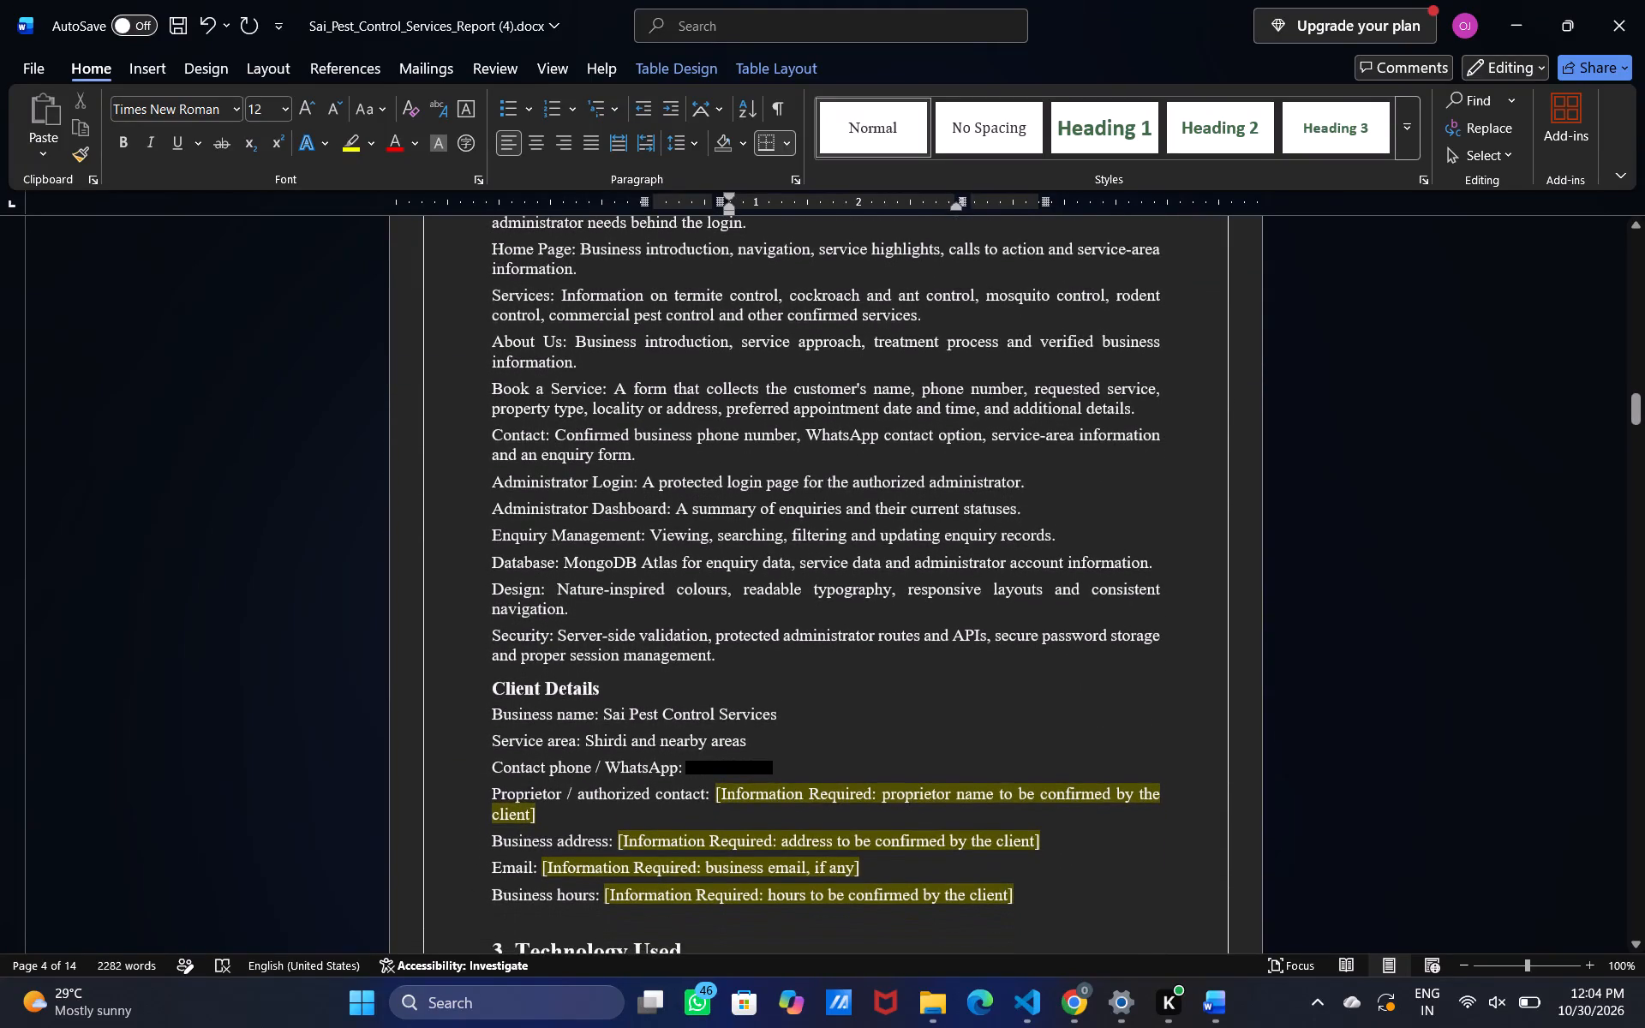
{"action": "scroll", "coordinate": [1098, 768], "scroll_direction": "down", "scroll_amount": 1}
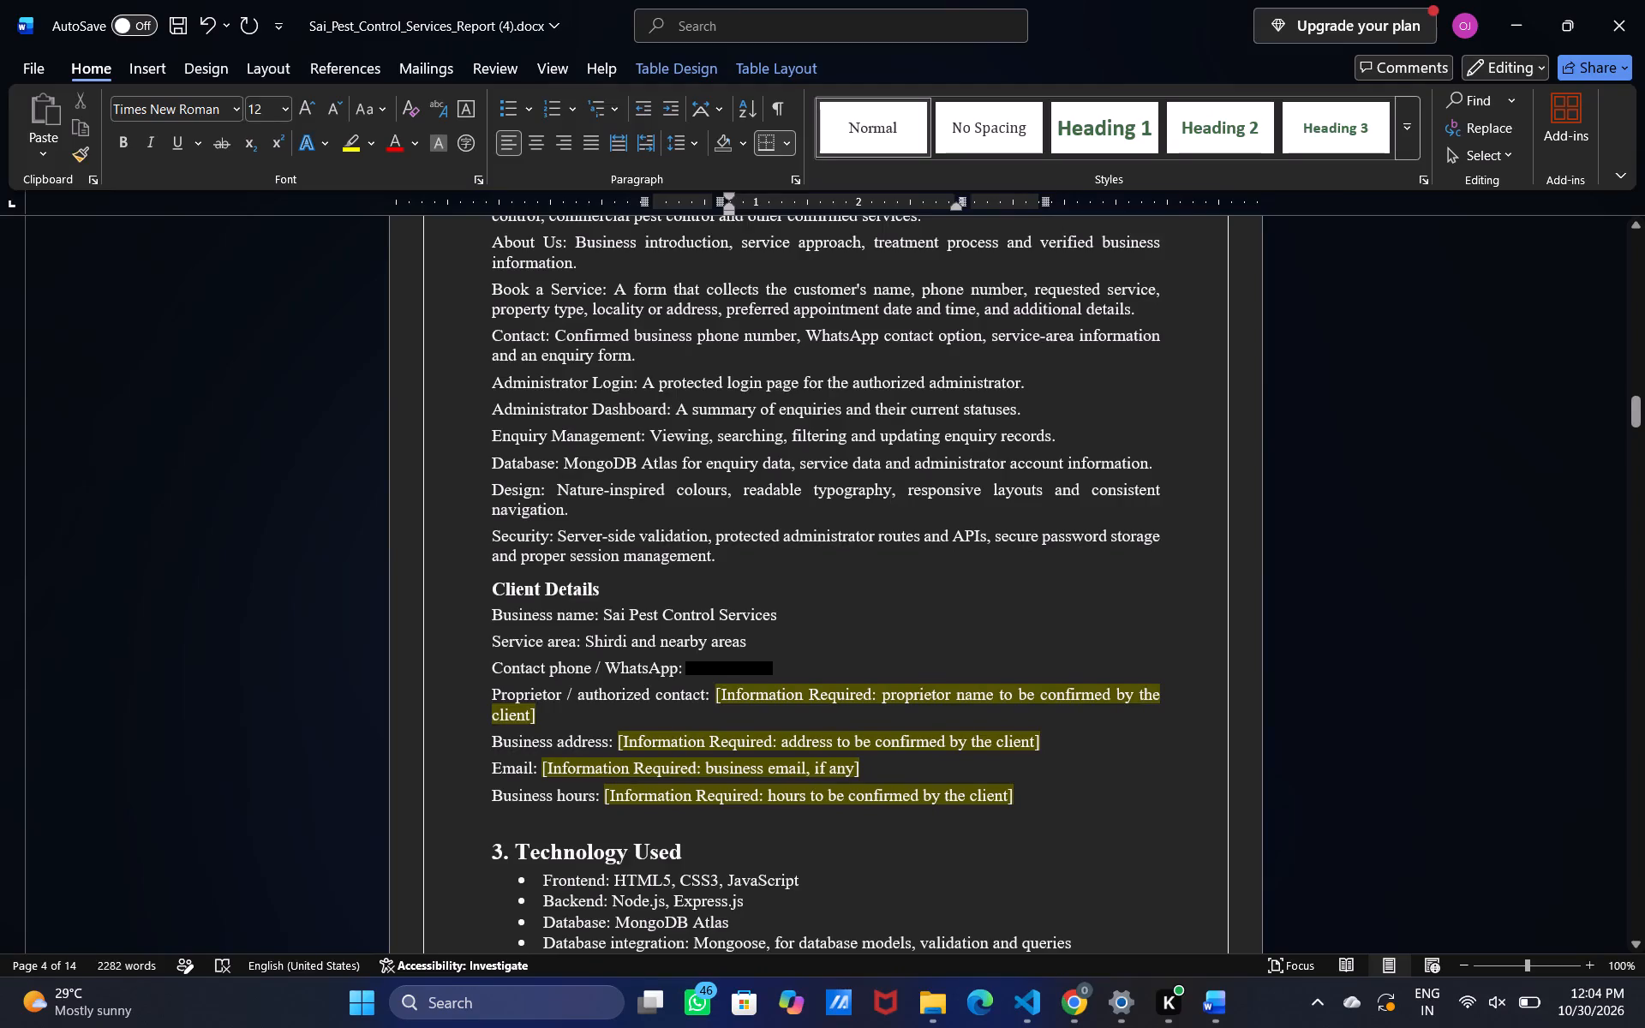
{"action": "scroll", "coordinate": [681, 756], "scroll_direction": "down", "scroll_amount": 4}
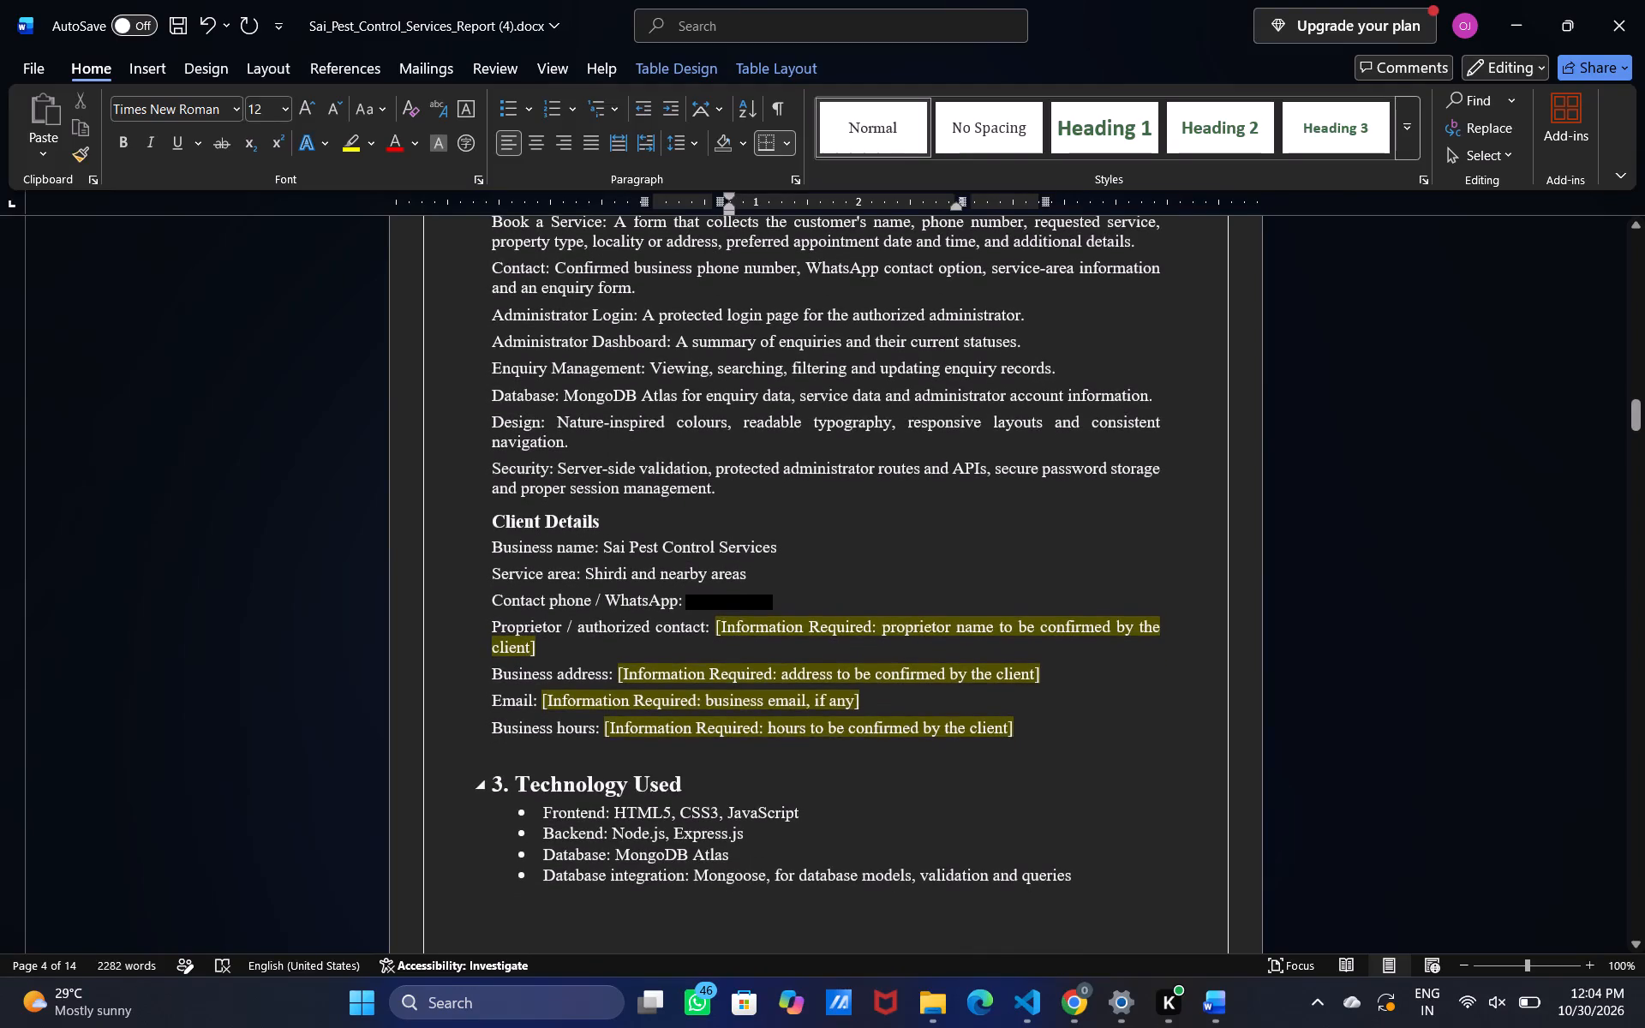
{"action": "scroll", "coordinate": [681, 756], "scroll_direction": "down", "scroll_amount": 4}
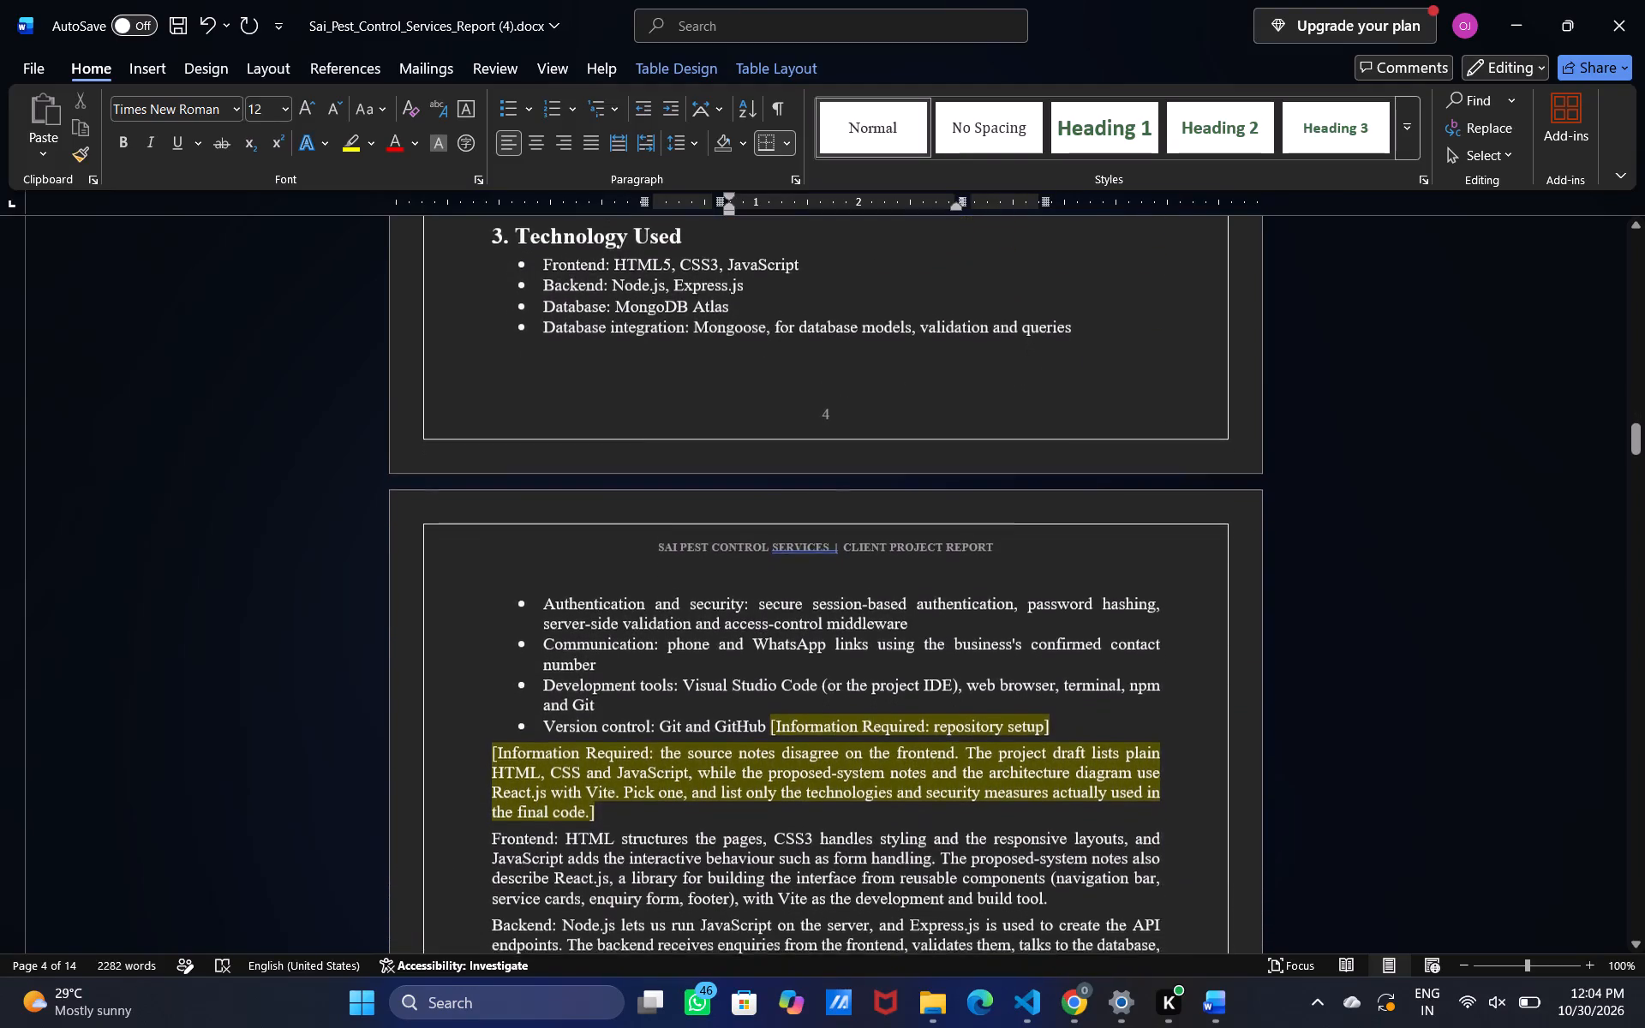
{"action": "scroll", "coordinate": [681, 756], "scroll_direction": "down", "scroll_amount": 4}
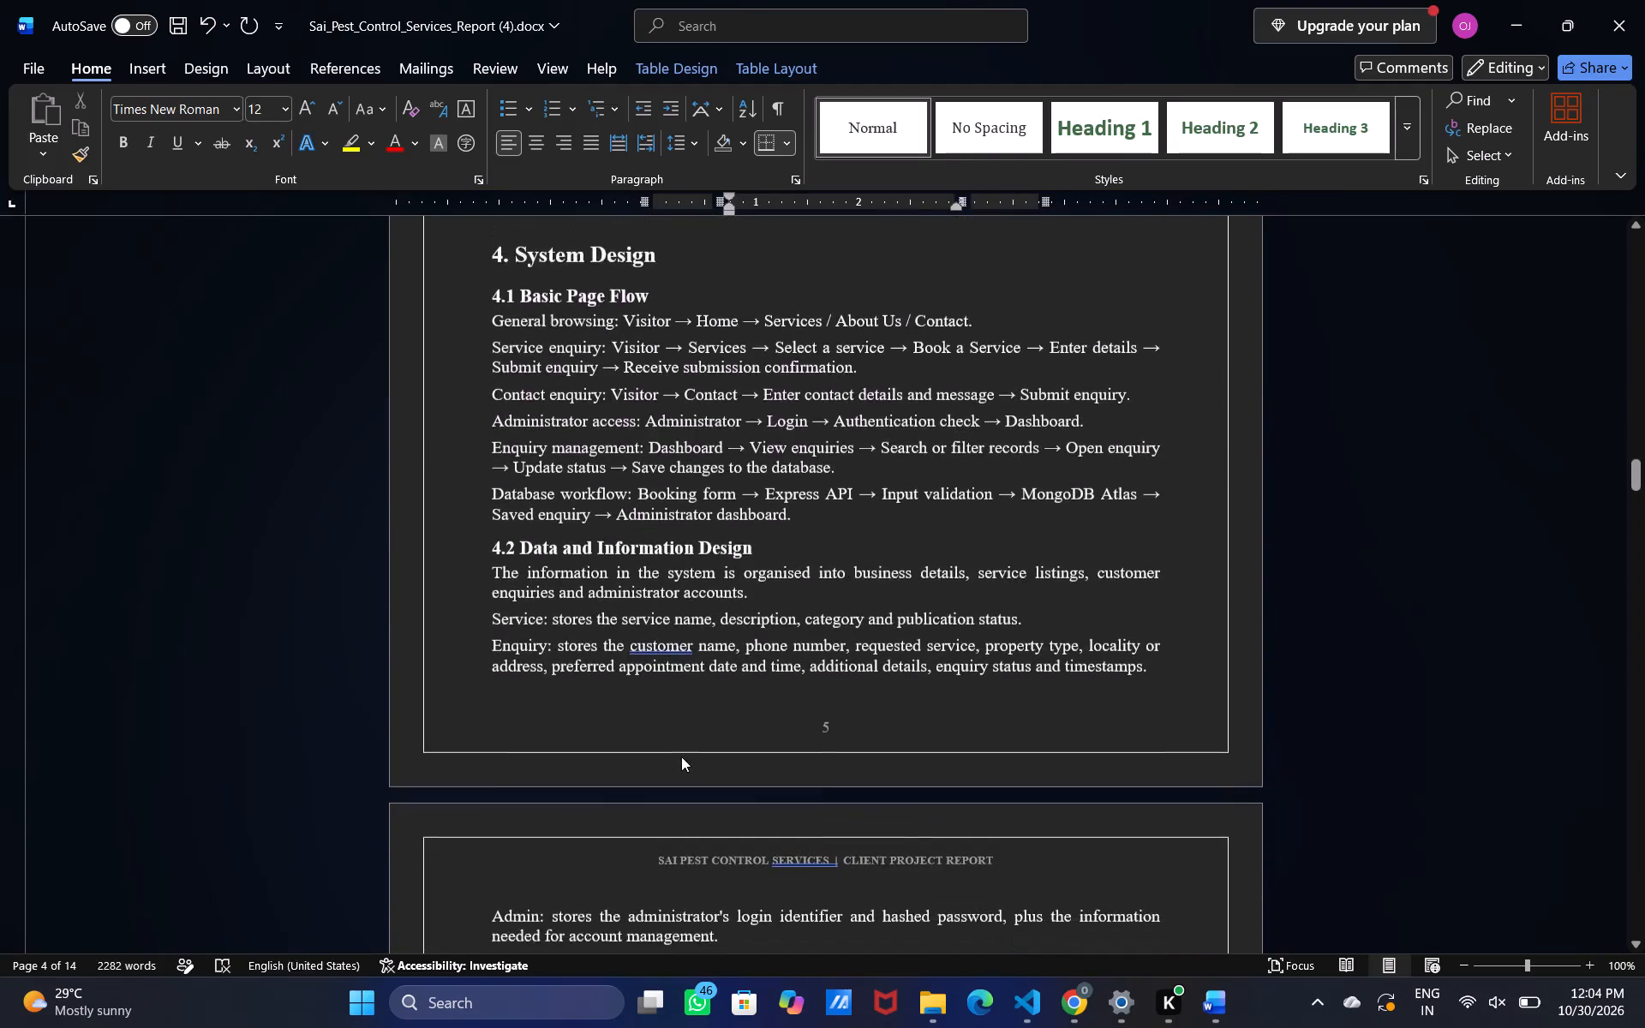
{"action": "scroll", "coordinate": [681, 756], "scroll_direction": "down", "scroll_amount": 10}
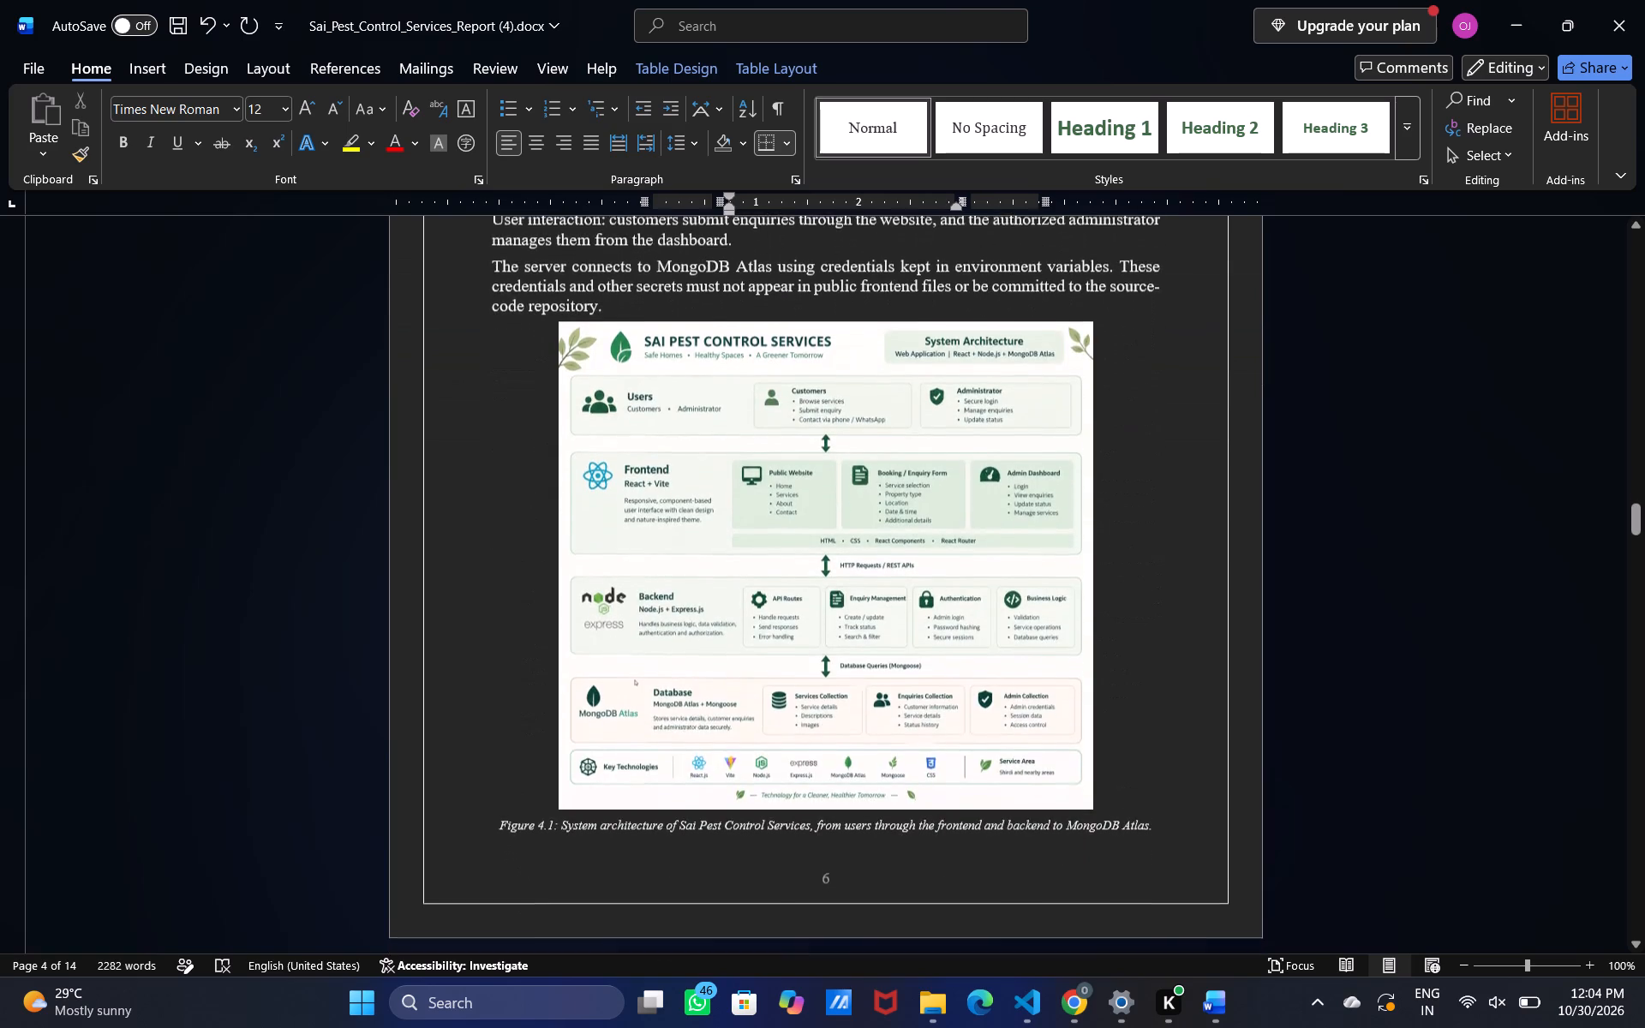
{"action": "scroll", "coordinate": [681, 756], "scroll_direction": "down", "scroll_amount": 2}
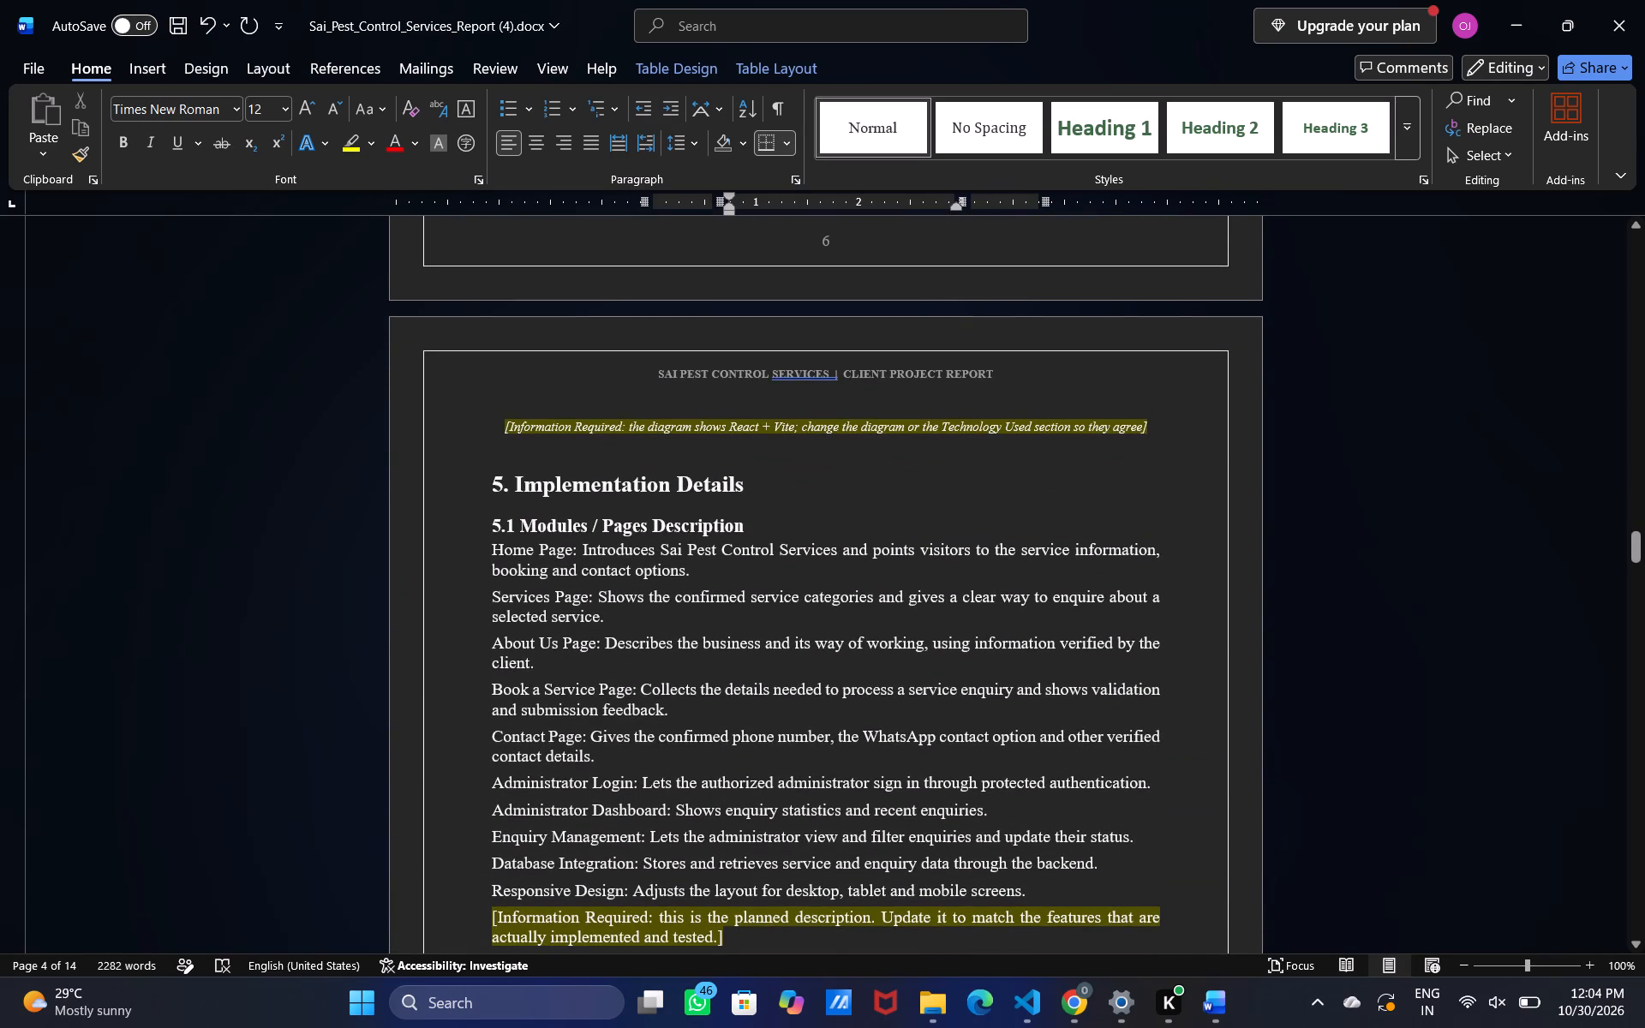
{"action": "scroll", "coordinate": [681, 756], "scroll_direction": "down", "scroll_amount": 2}
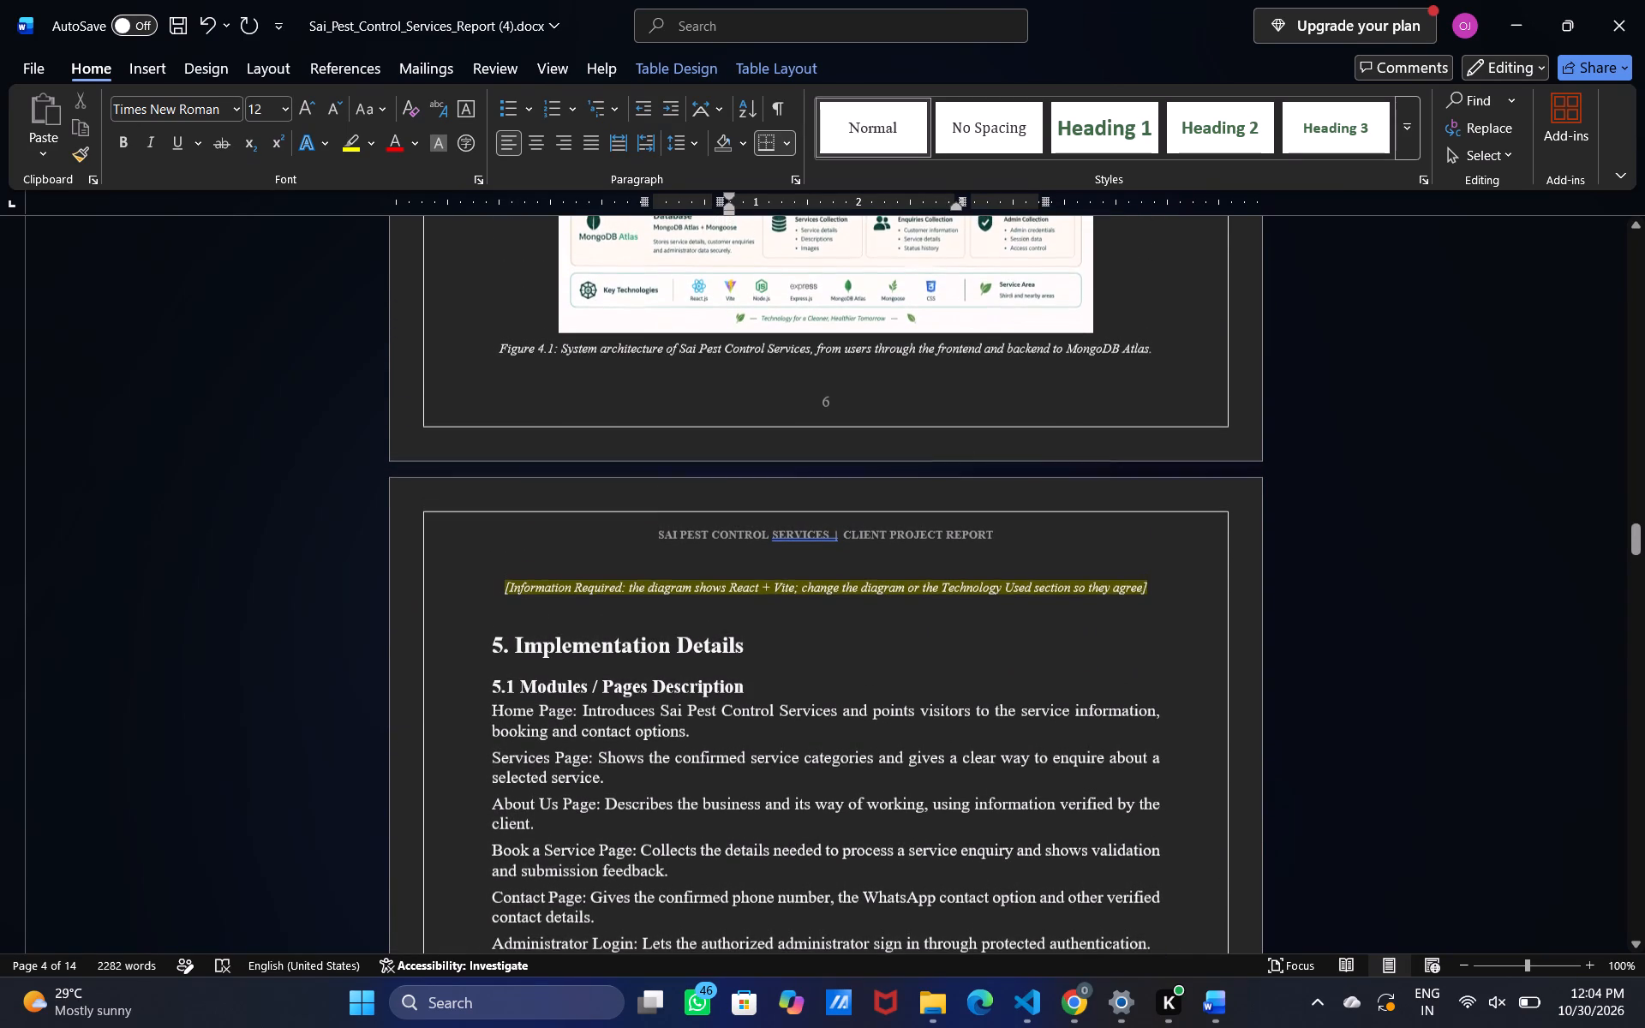
{"action": "scroll", "coordinate": [681, 756], "scroll_direction": "down", "scroll_amount": 2}
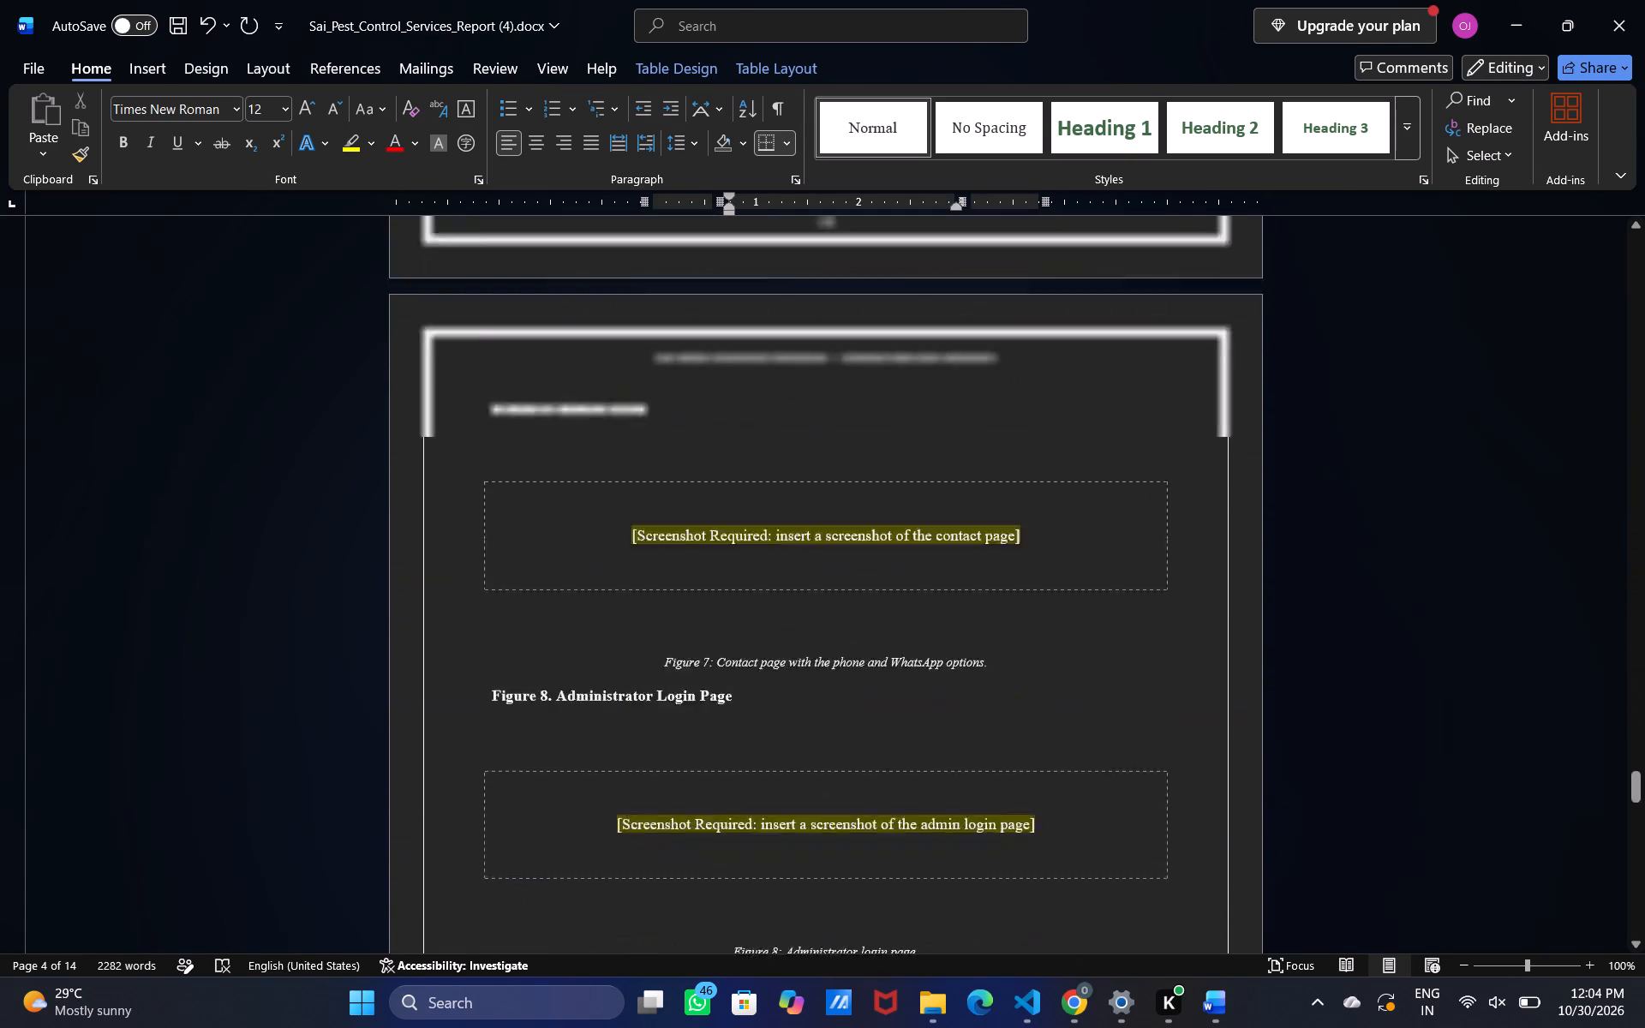
{"action": "scroll", "coordinate": [681, 756], "scroll_direction": "down", "scroll_amount": 5}
{"action": "scroll", "coordinate": [681, 756], "scroll_direction": "up", "scroll_amount": 1}
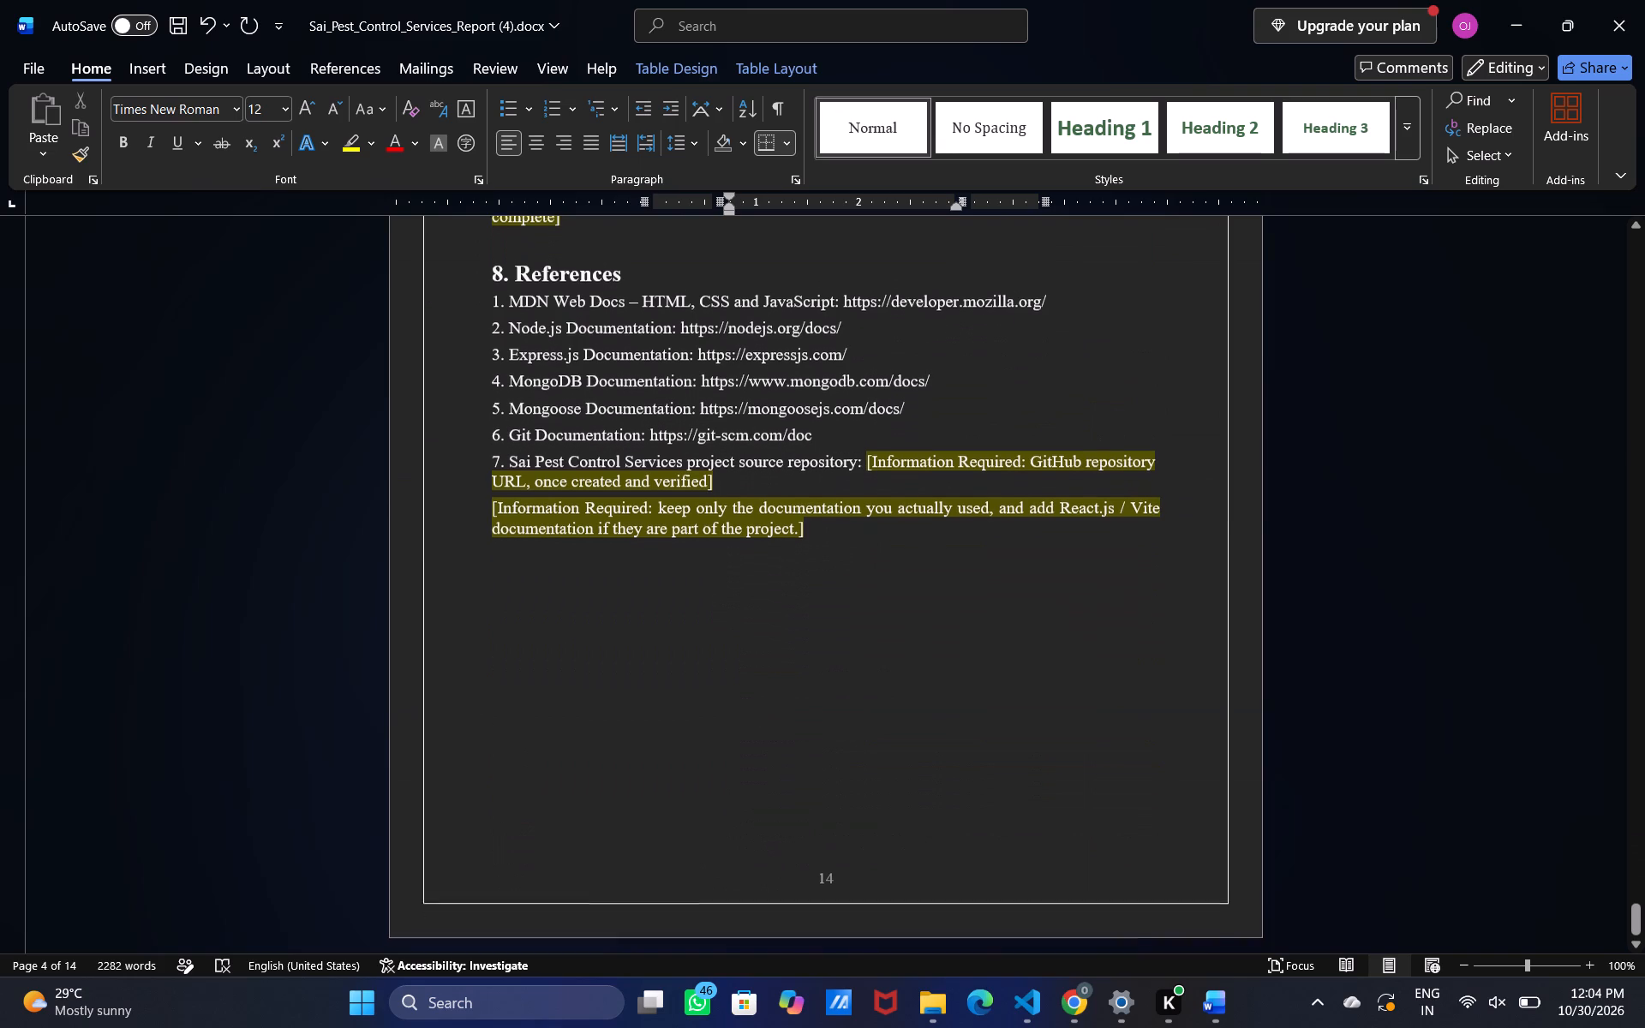
{"action": "scroll", "coordinate": [681, 756], "scroll_direction": "up", "scroll_amount": 7}
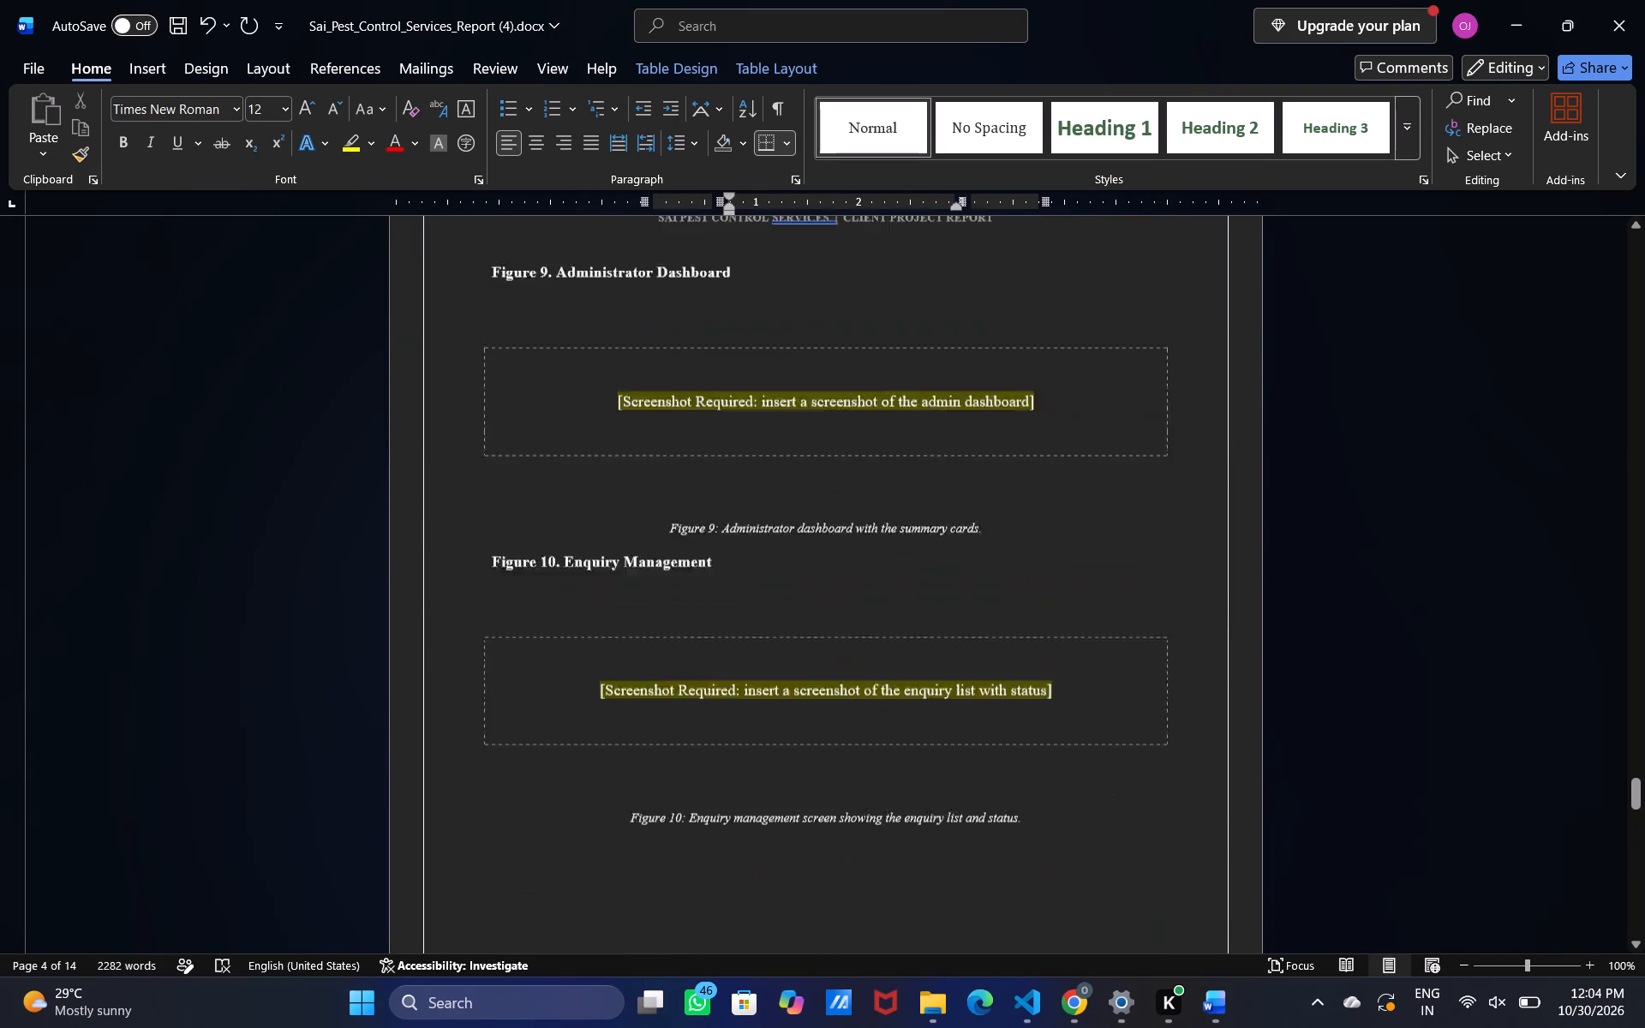
{"action": "scroll", "coordinate": [681, 756], "scroll_direction": "up", "scroll_amount": 6}
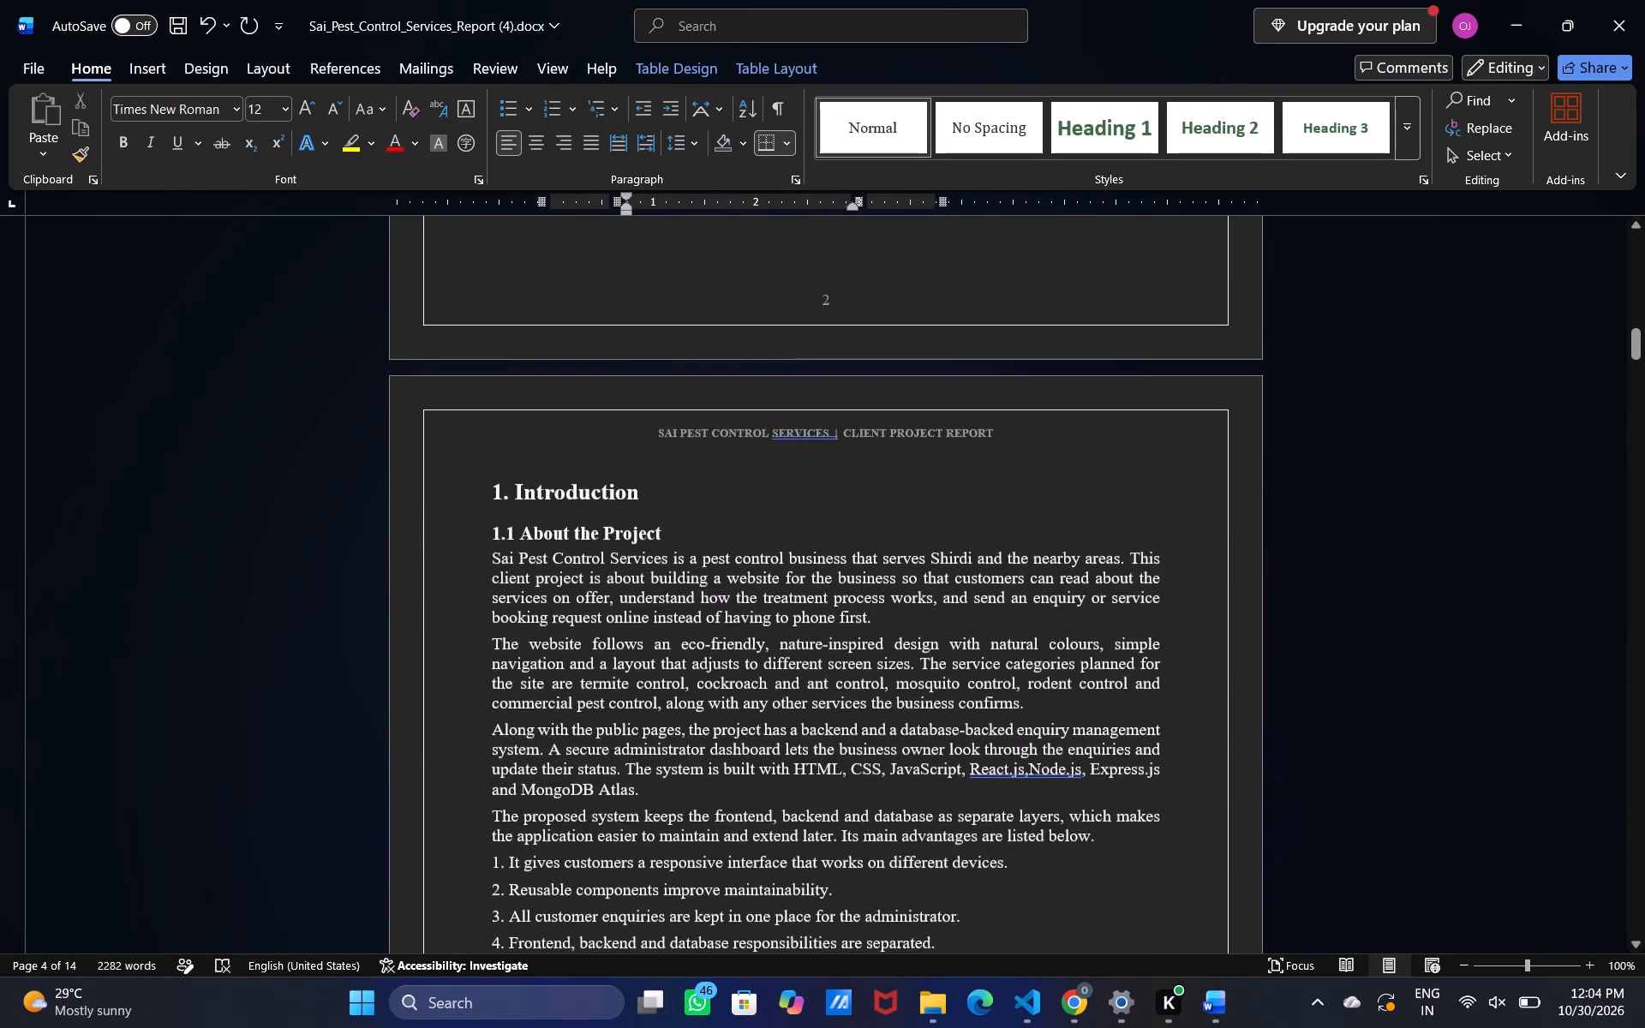
{"action": "scroll", "coordinate": [681, 756], "scroll_direction": "up", "scroll_amount": 15}
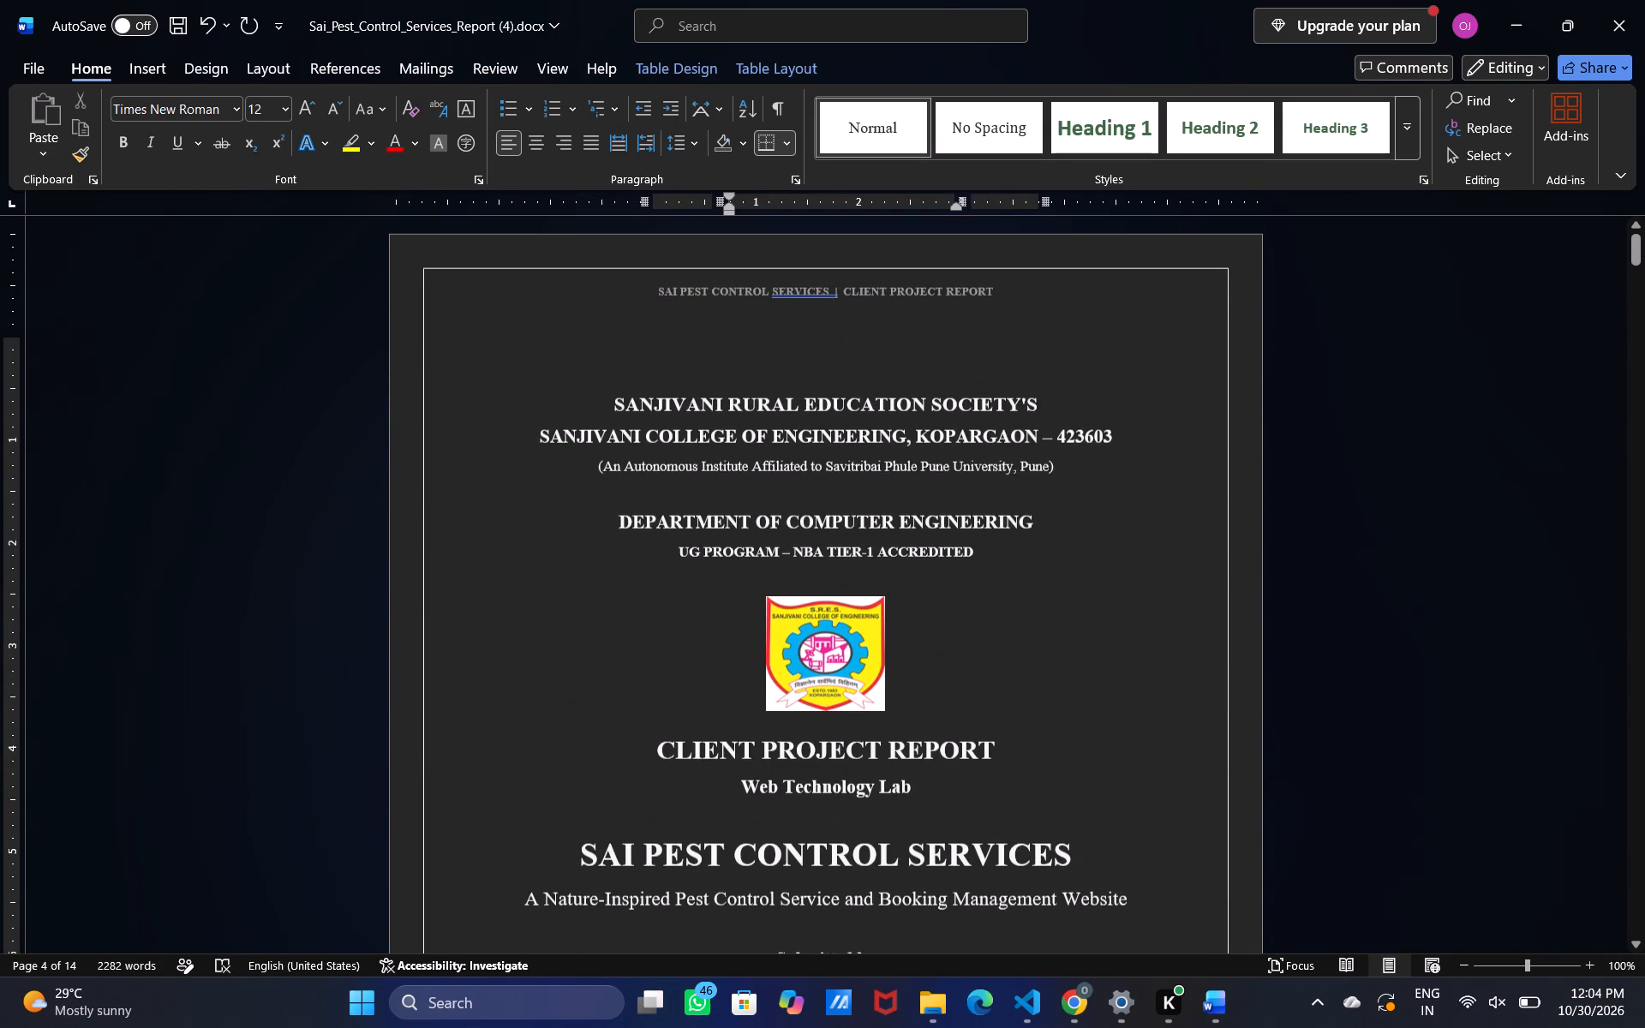
{"action": "scroll", "coordinate": [681, 756], "scroll_direction": "up", "scroll_amount": 5}
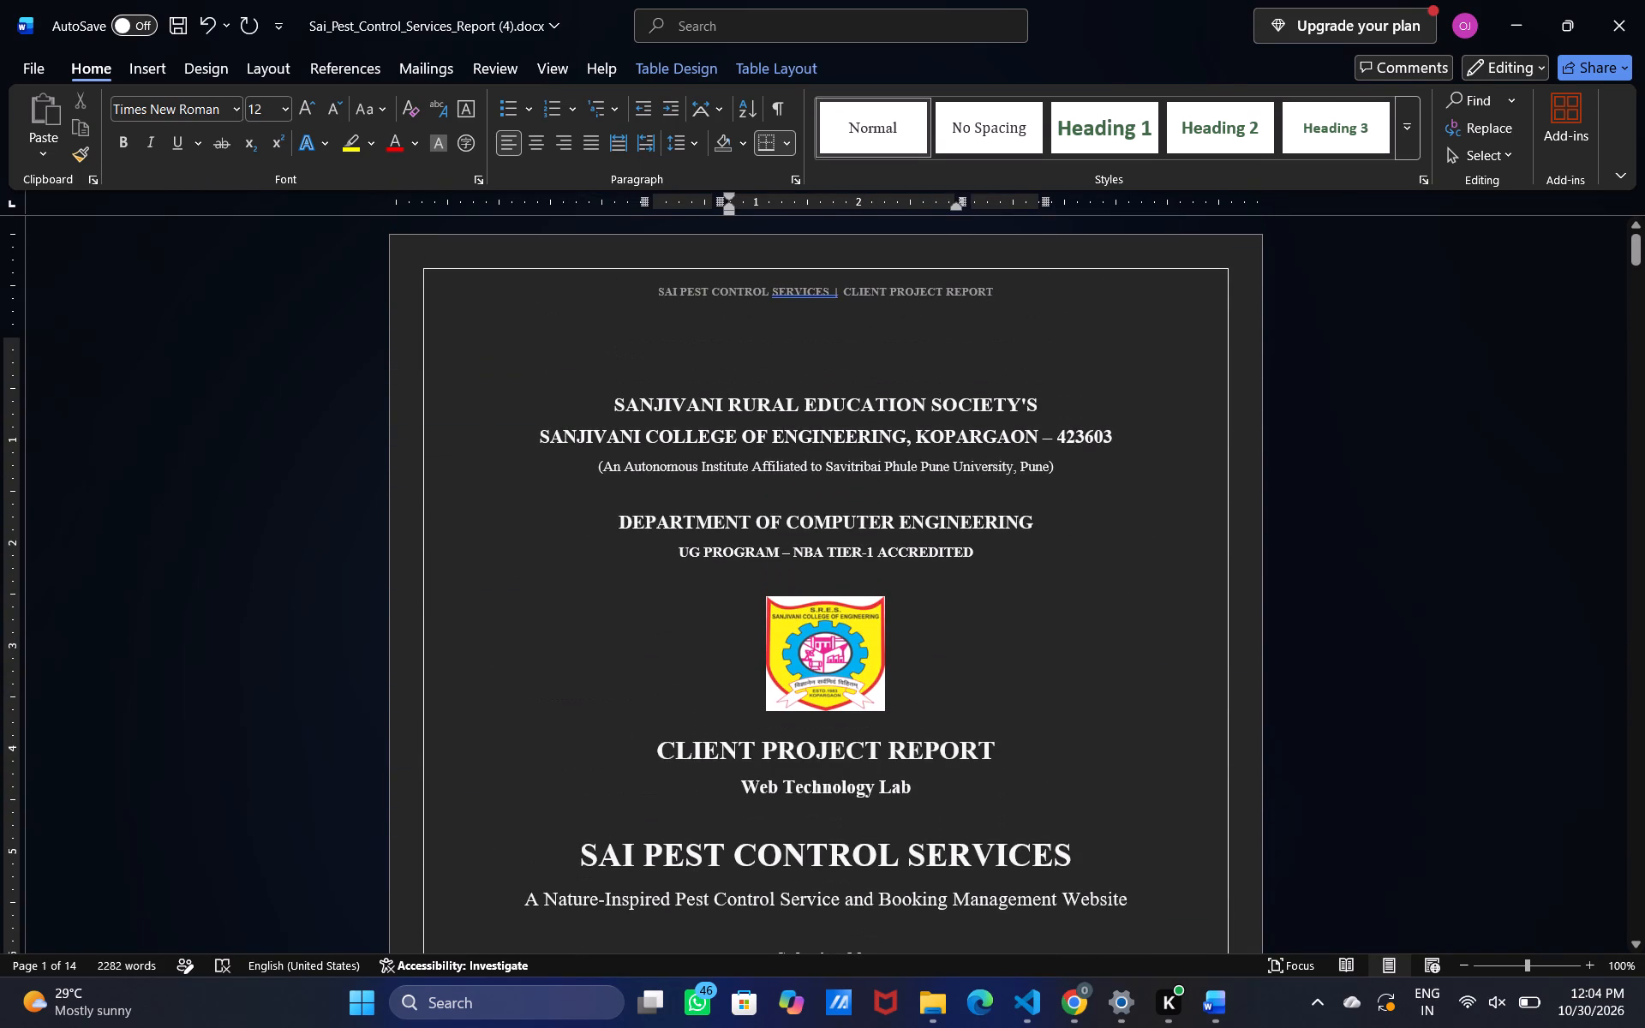
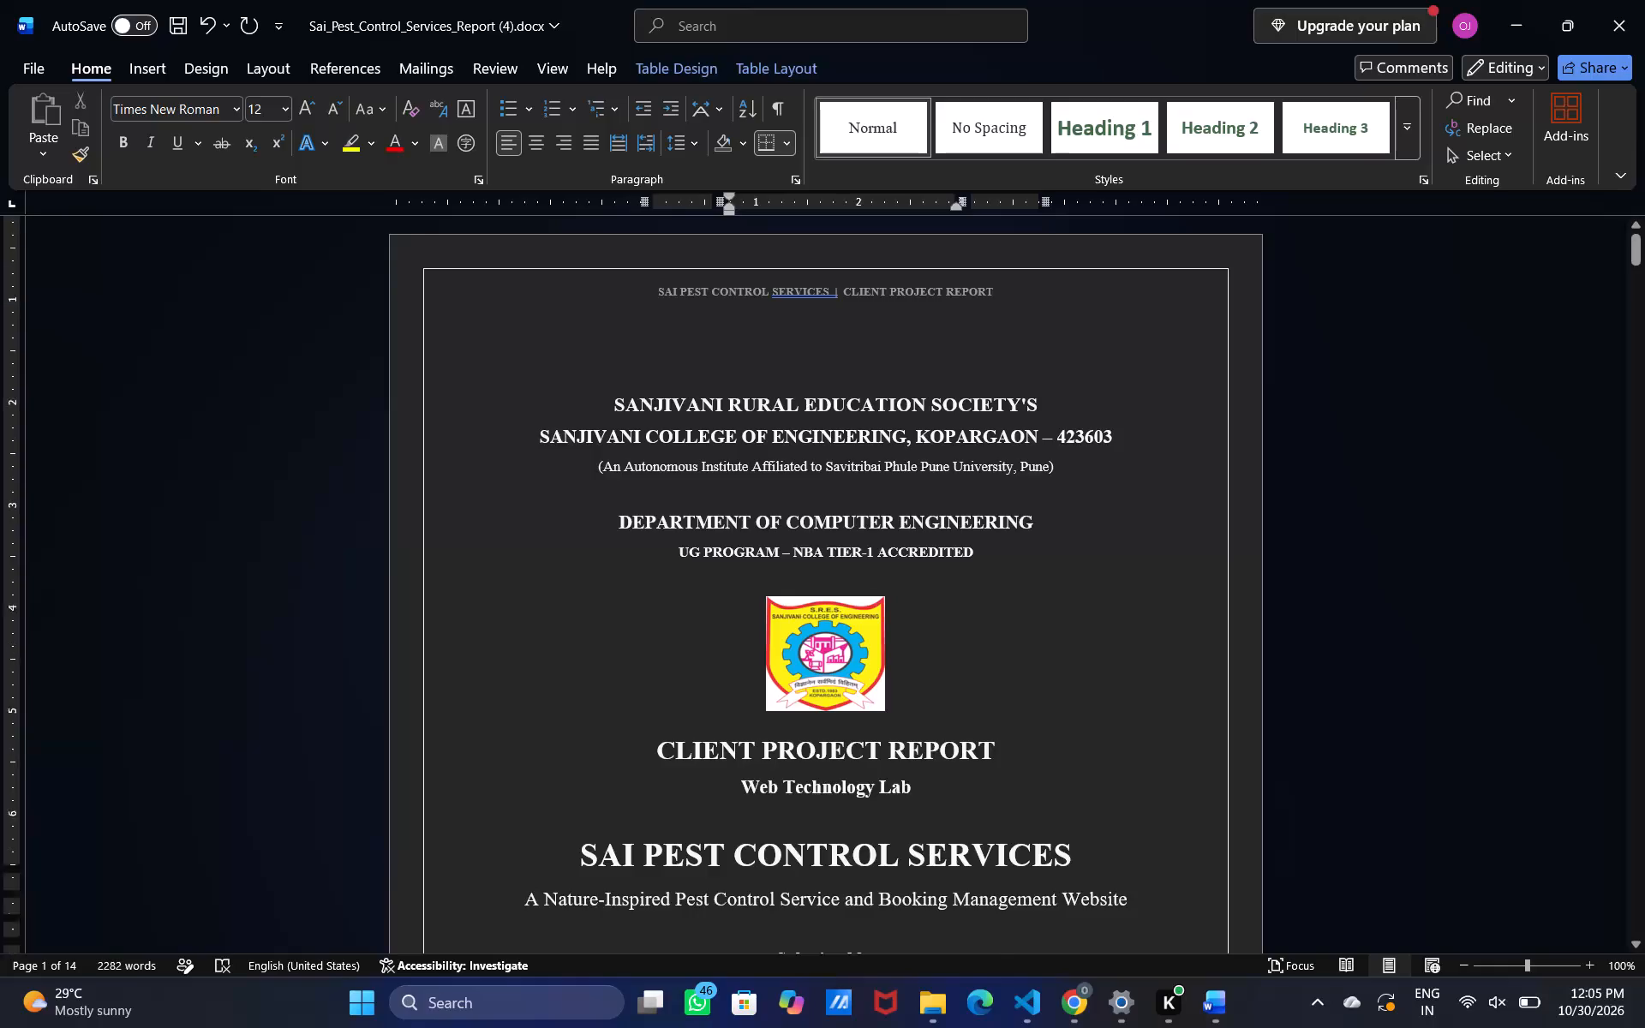
Look through the report between the cover page and the References, checking the index, introduction and client requirements sections.
{"action": "scroll", "coordinate": [748, 700], "scroll_direction": "down", "scroll_amount": 15}
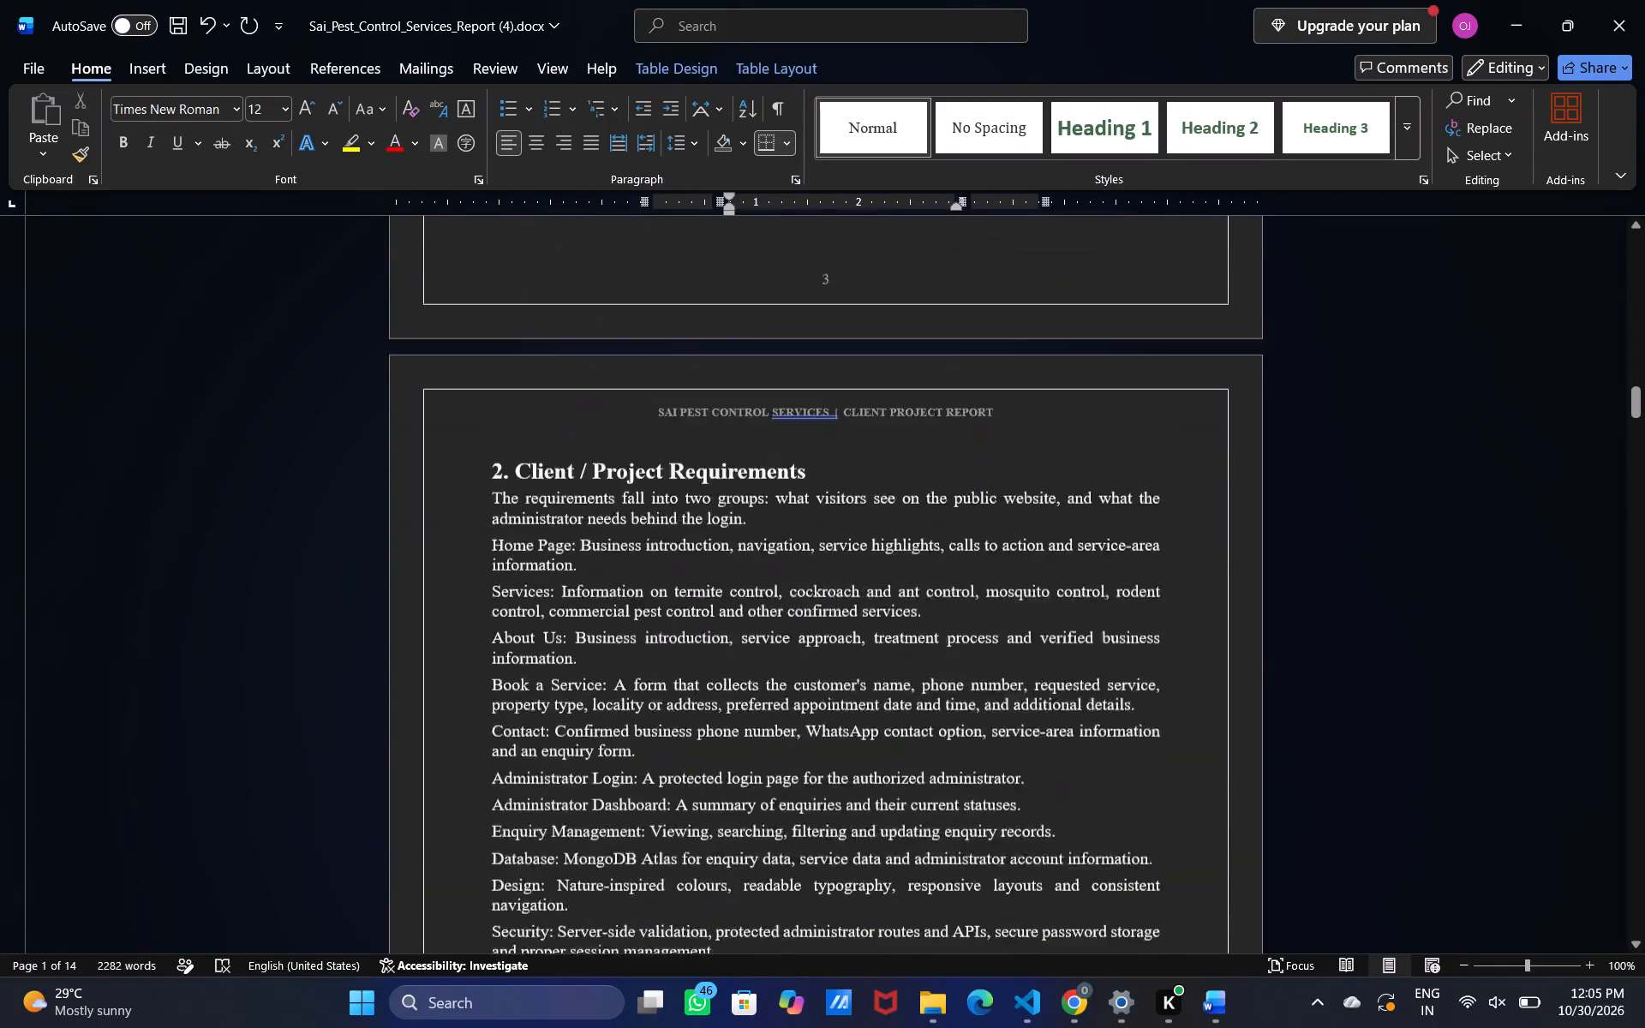
{"action": "scroll", "coordinate": [748, 700], "scroll_direction": "down", "scroll_amount": 5}
{"action": "scroll", "coordinate": [682, 641], "scroll_direction": "down", "scroll_amount": 2}
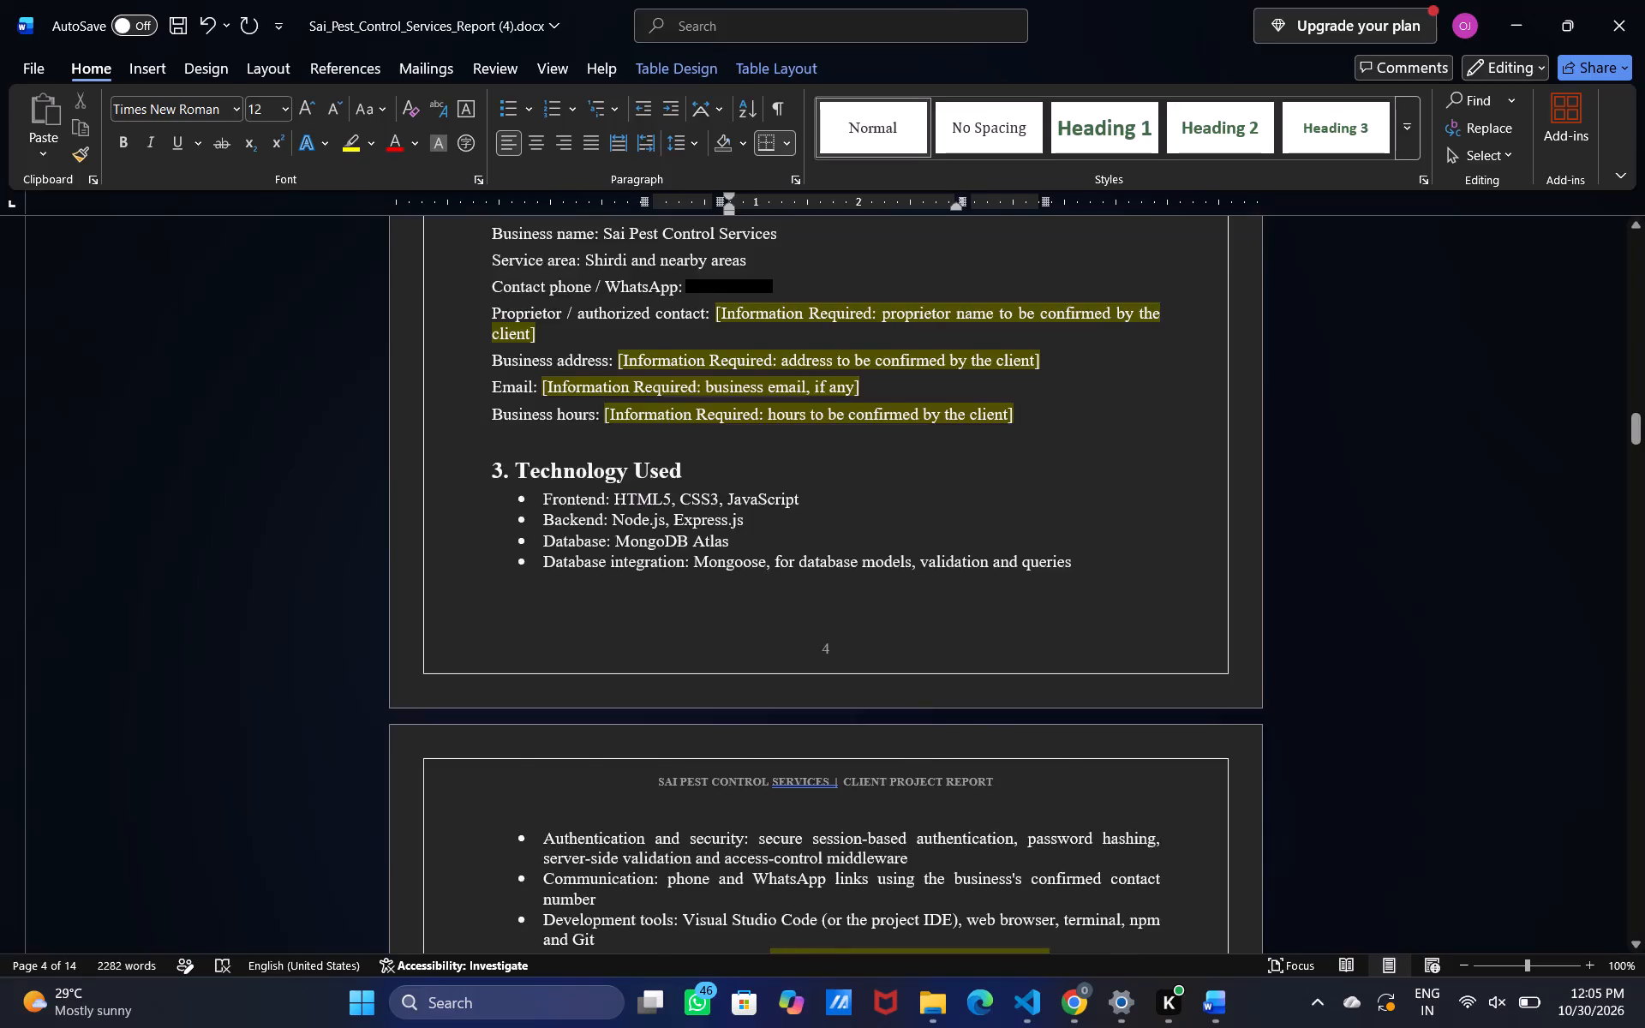
{"action": "scroll", "coordinate": [796, 599], "scroll_direction": "down", "scroll_amount": 19}
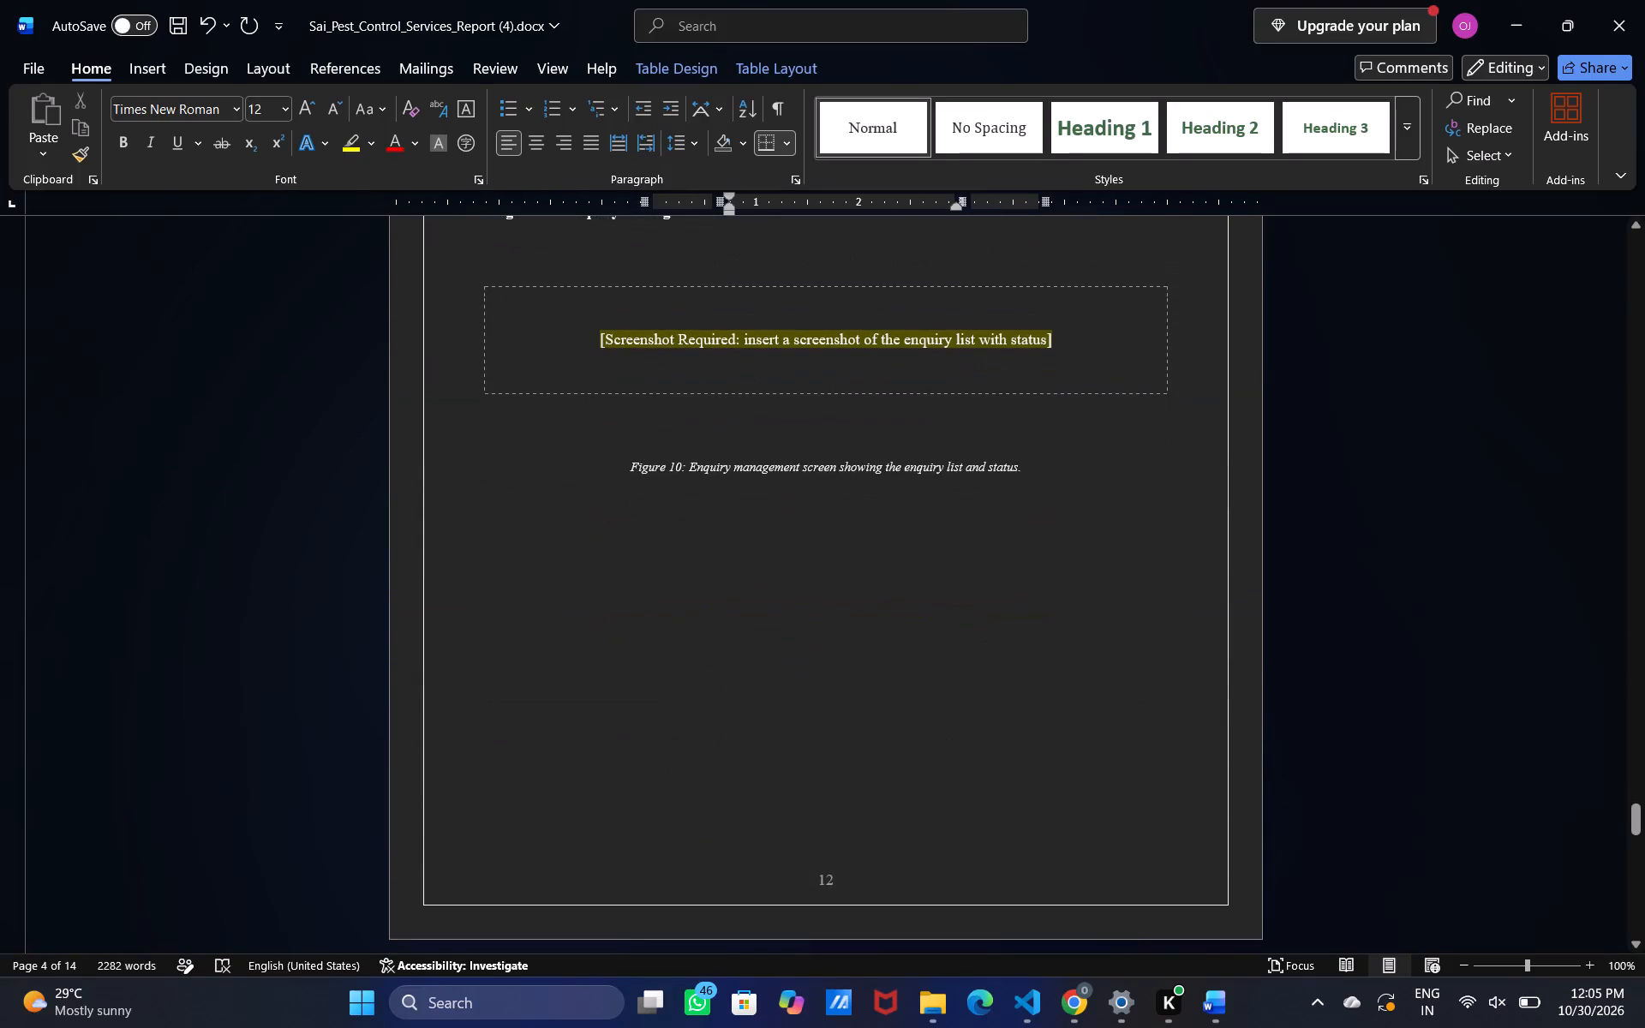
{"action": "scroll", "coordinate": [796, 599], "scroll_direction": "down", "scroll_amount": 15}
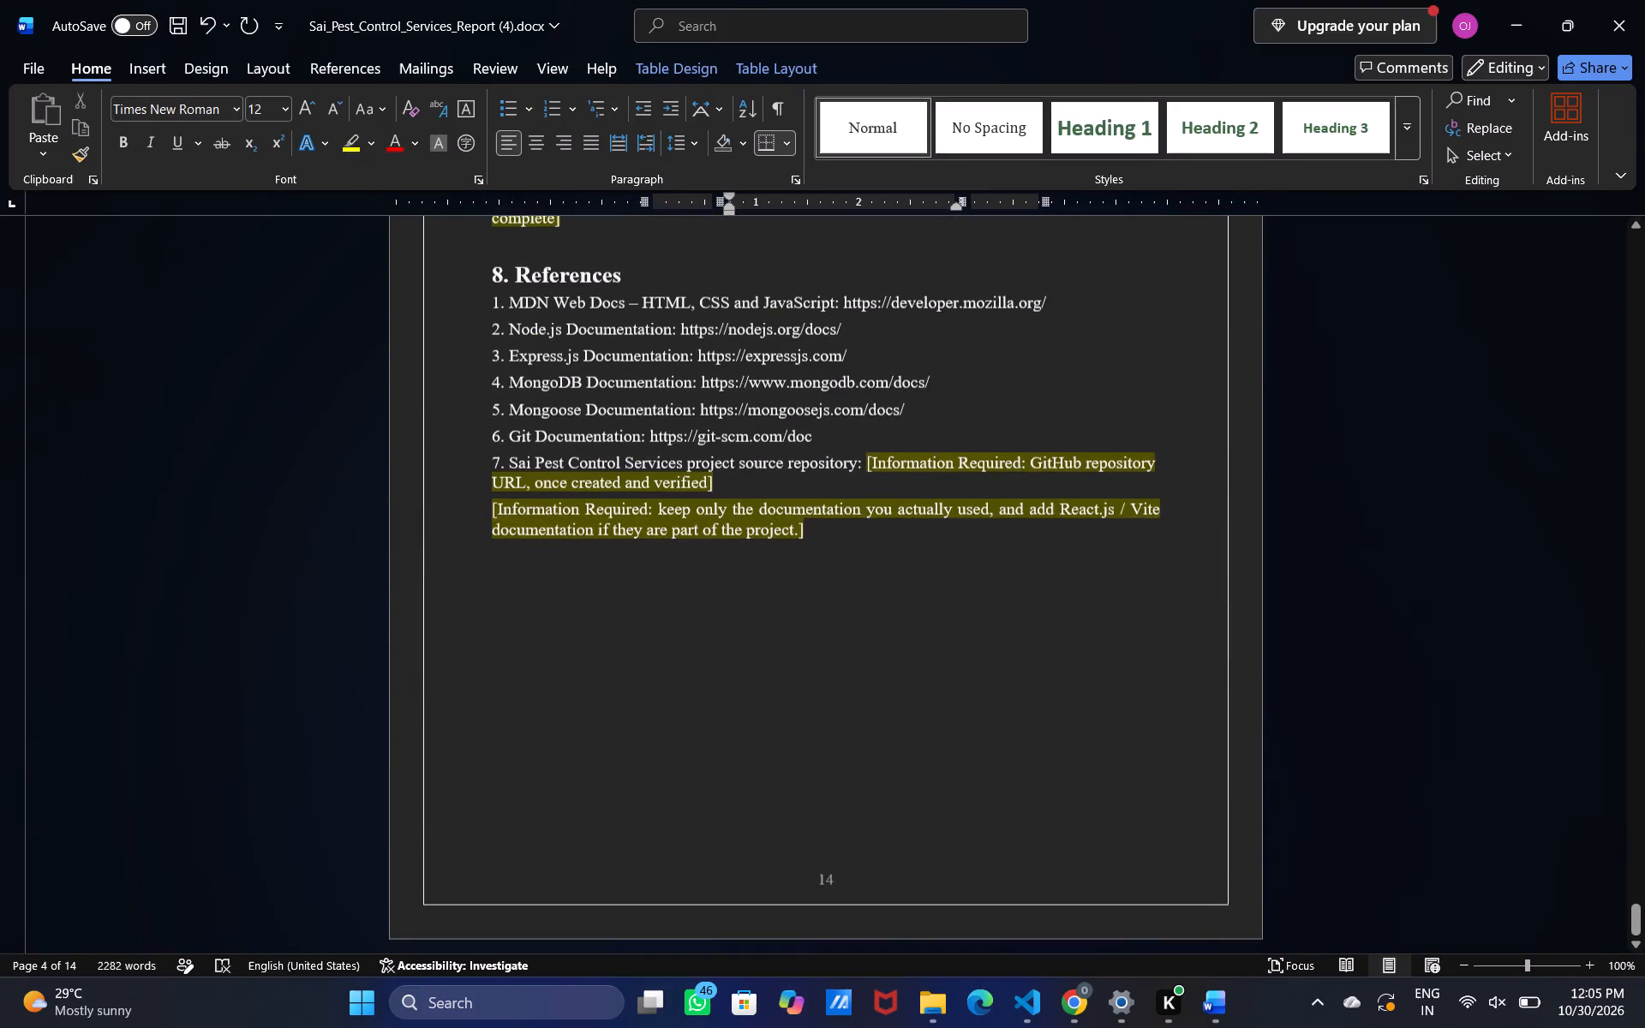
{"action": "scroll", "coordinate": [796, 599], "scroll_direction": "up", "scroll_amount": 20}
{"action": "scroll", "coordinate": [796, 599], "scroll_direction": "up", "scroll_amount": 15}
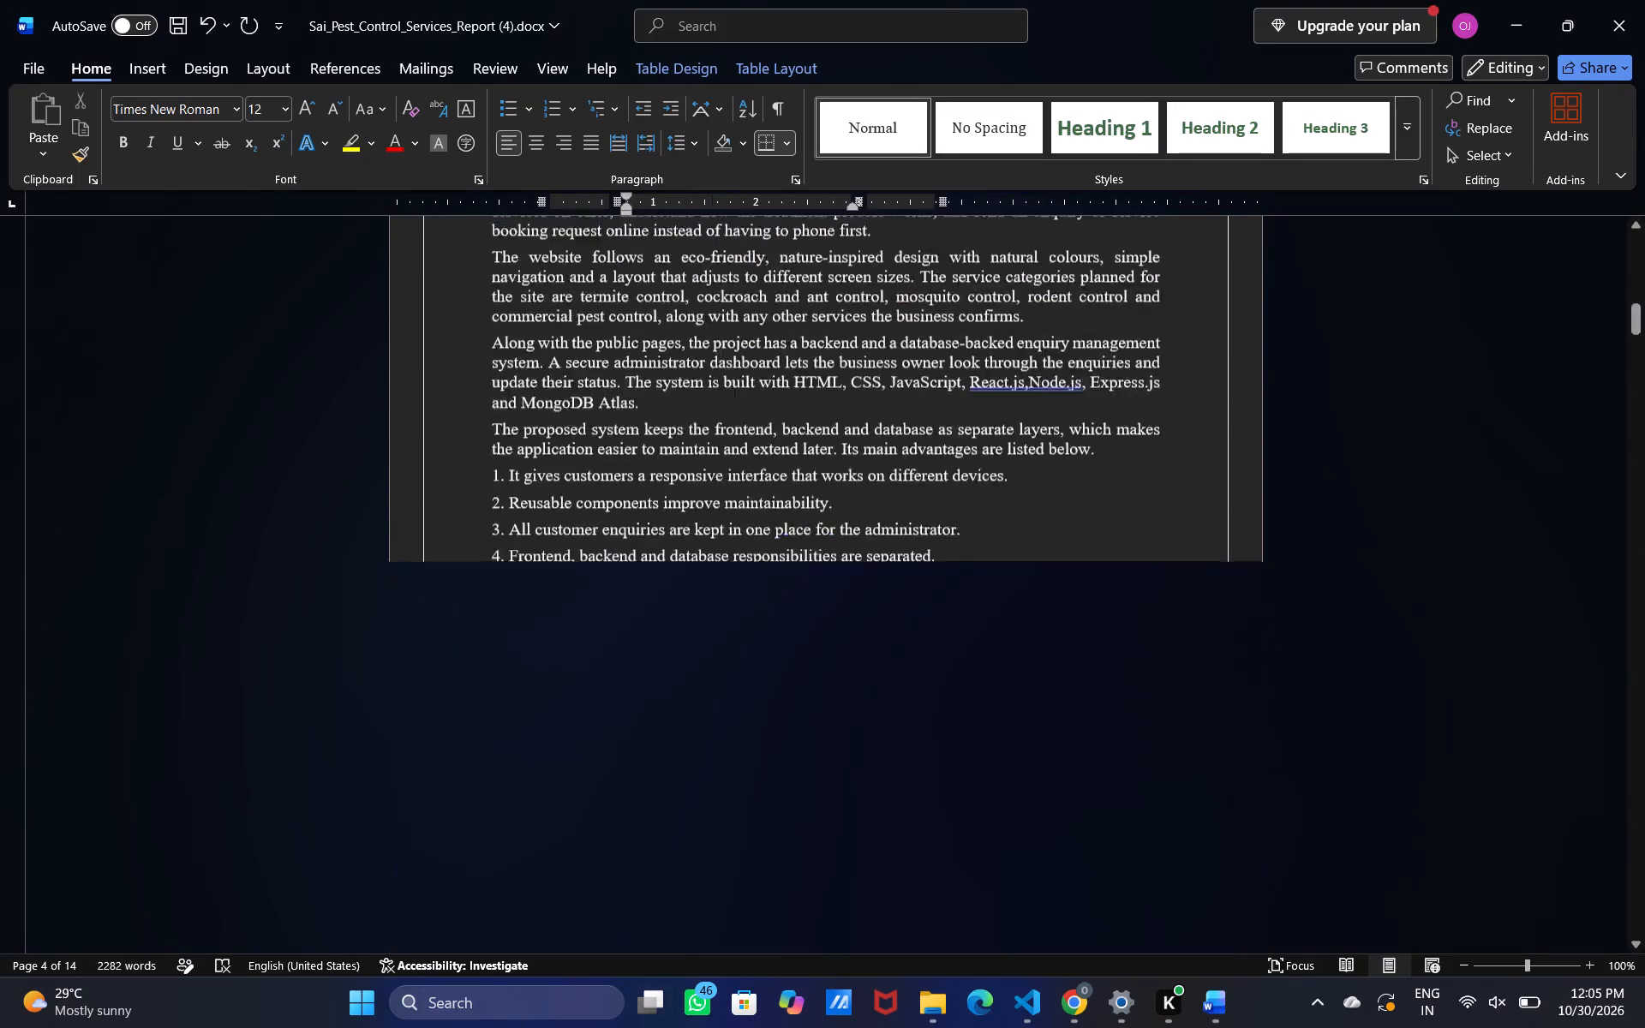
{"action": "scroll", "coordinate": [796, 599], "scroll_direction": "up", "scroll_amount": 4}
{"action": "scroll", "coordinate": [796, 599], "scroll_direction": "down", "scroll_amount": 3}
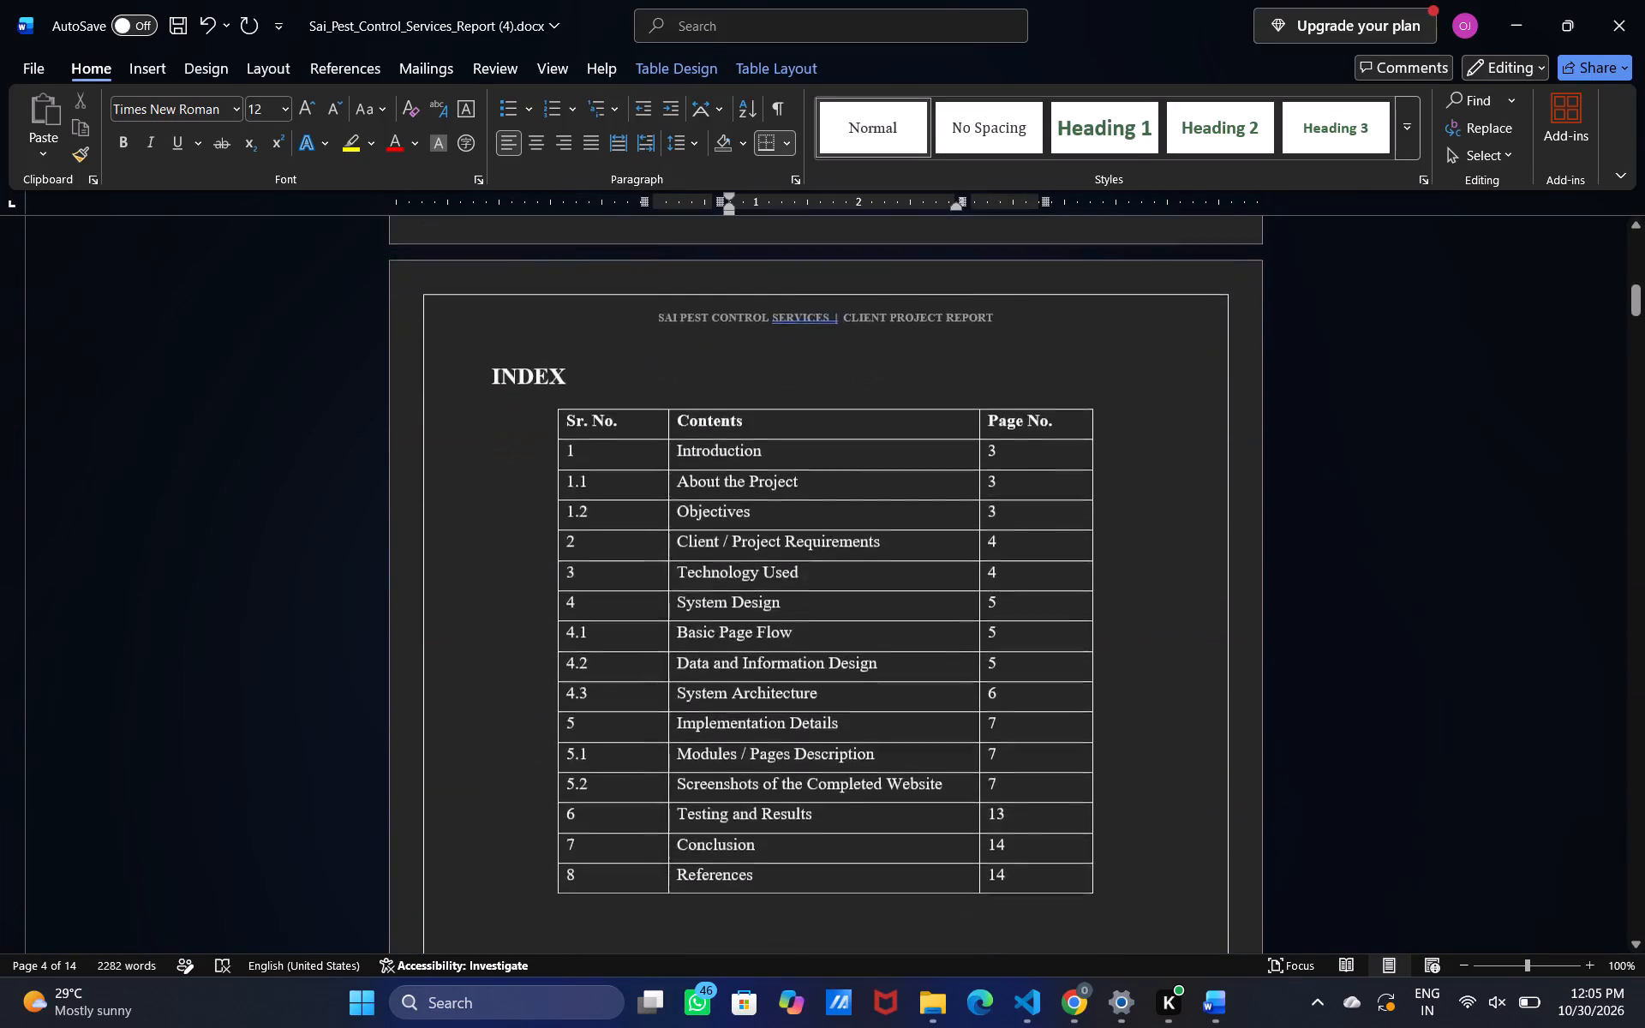
{"action": "scroll", "coordinate": [796, 599], "scroll_direction": "down", "scroll_amount": 5}
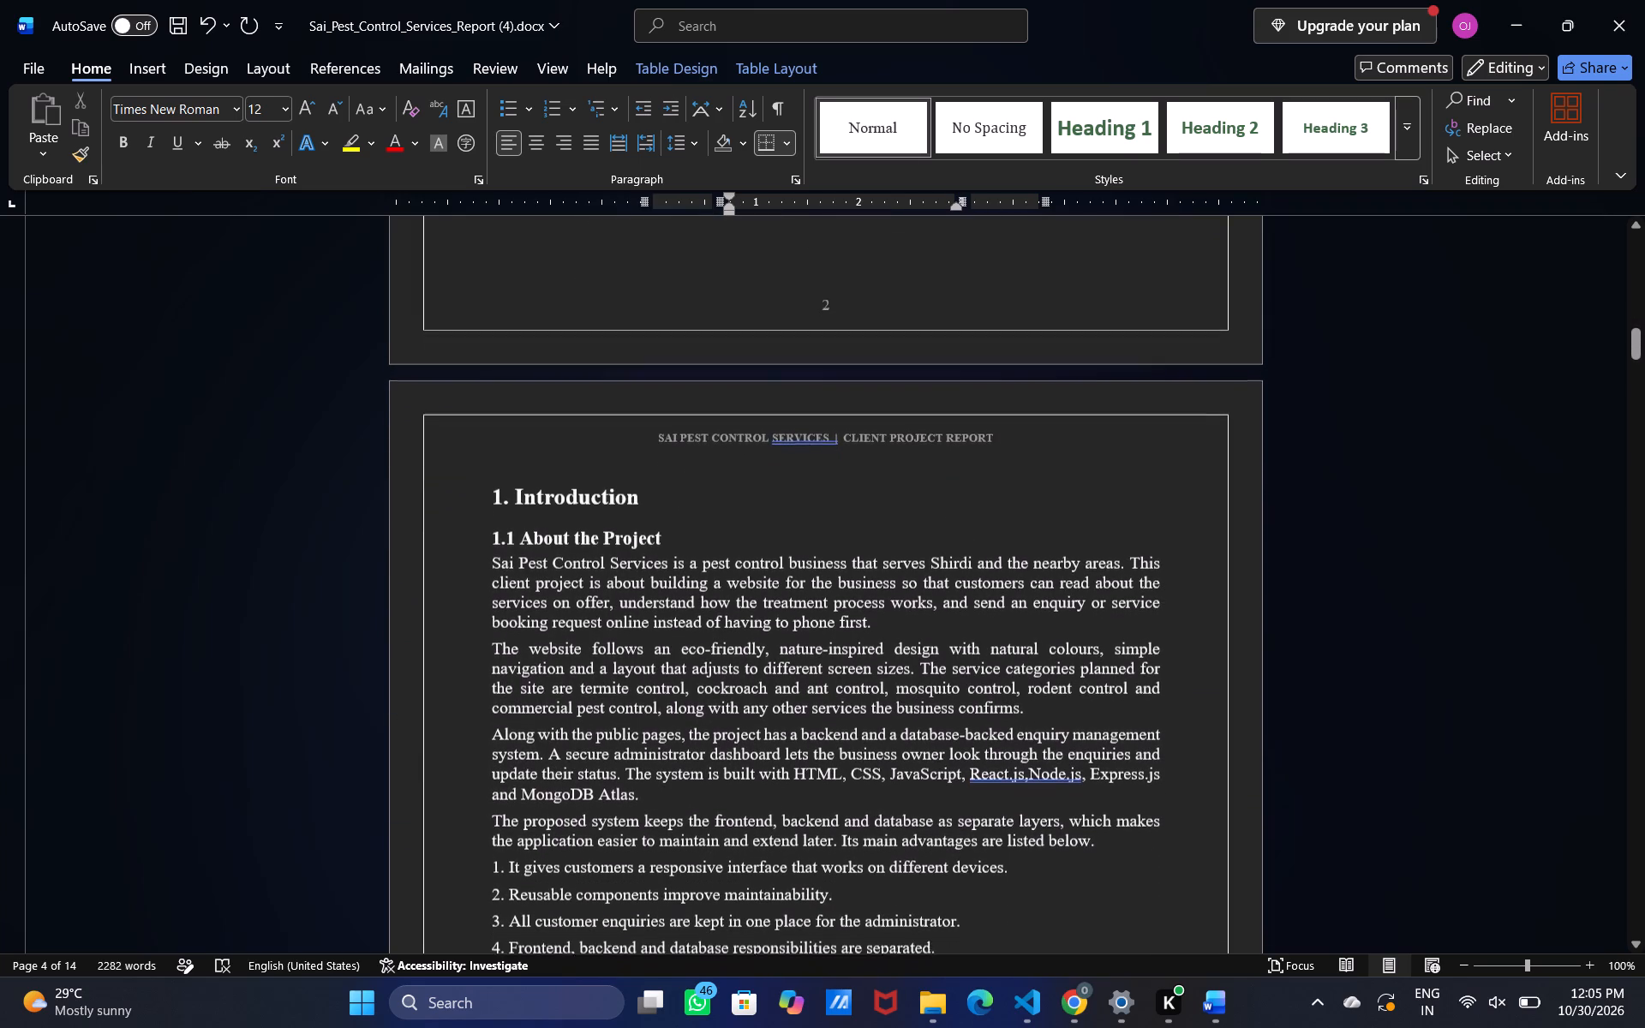
{"action": "scroll", "coordinate": [894, 882], "scroll_direction": "up", "scroll_amount": 1}
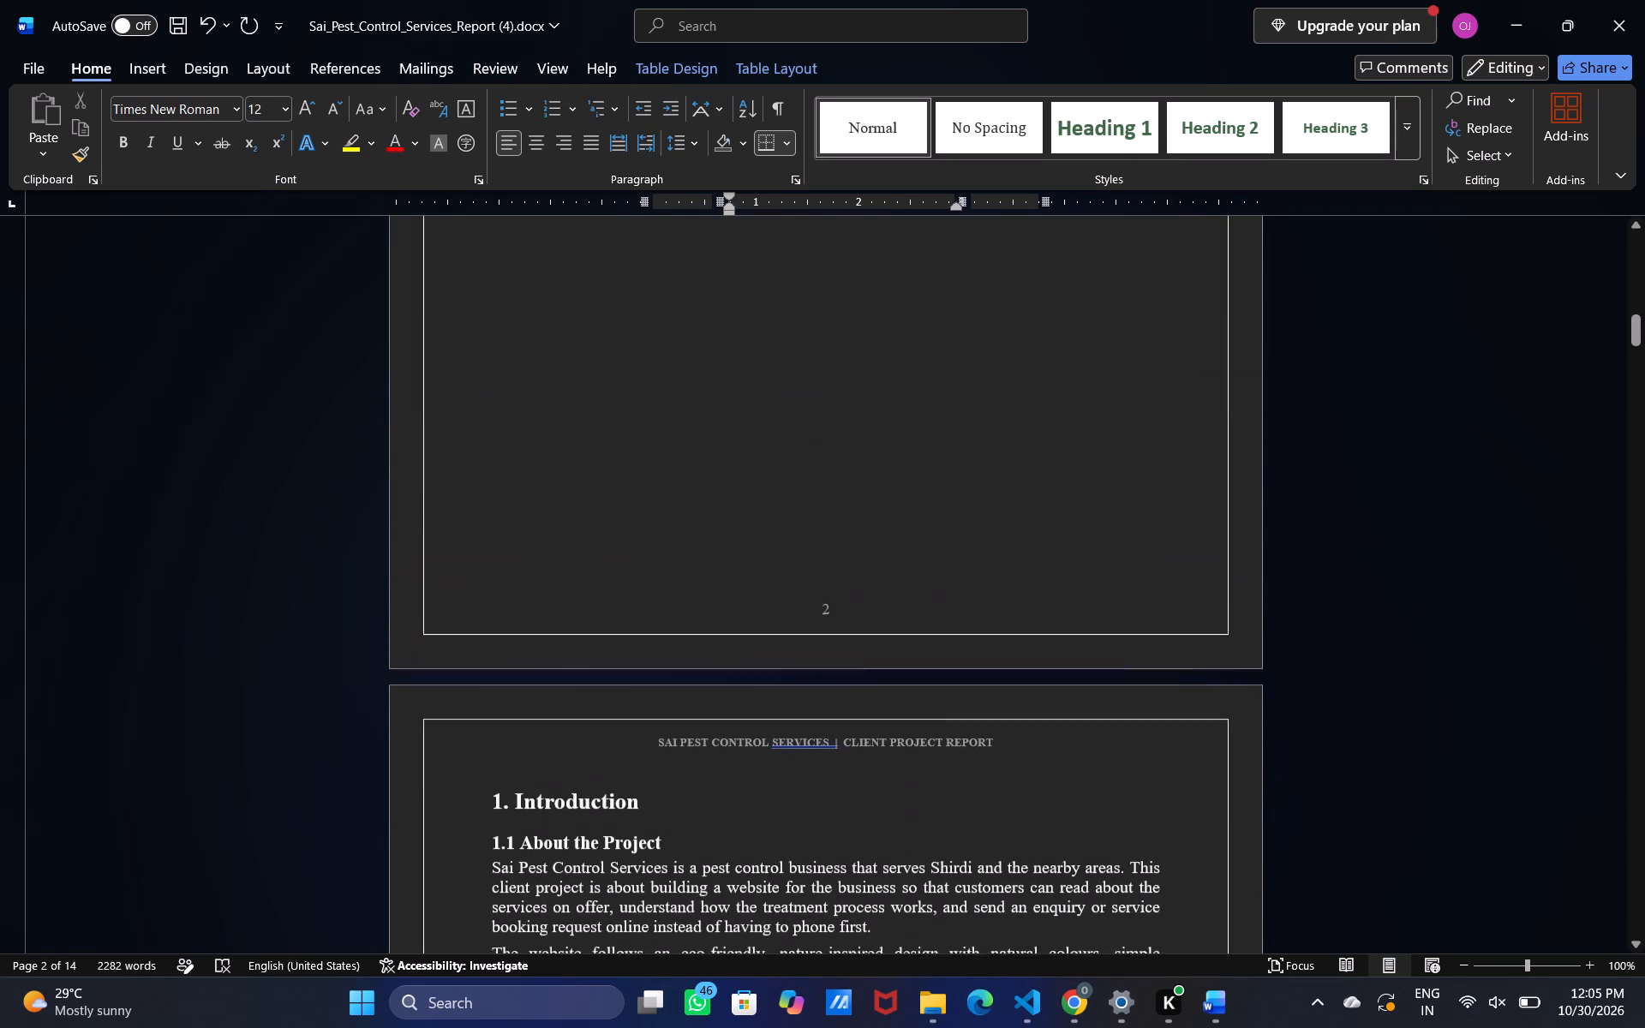
{"action": "scroll", "coordinate": [841, 624], "scroll_direction": "up", "scroll_amount": 6}
{"action": "scroll", "coordinate": [841, 624], "scroll_direction": "down", "scroll_amount": 8}
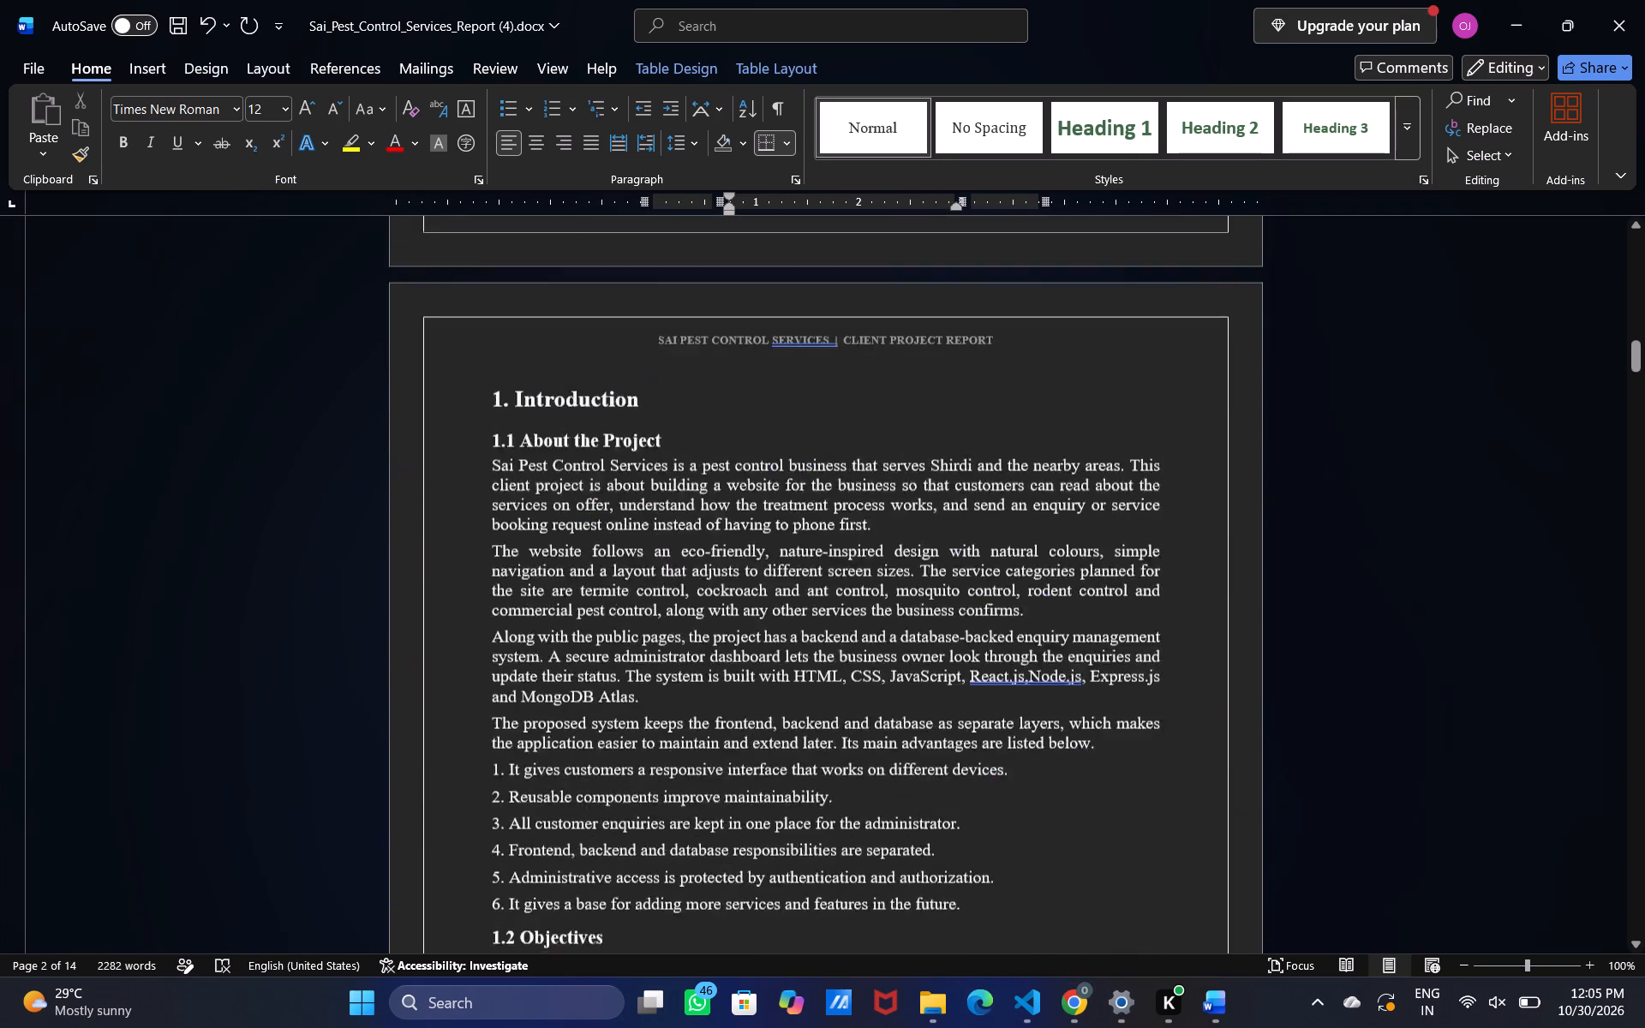
{"action": "scroll", "coordinate": [841, 624], "scroll_direction": "down", "scroll_amount": 17}
{"action": "scroll", "coordinate": [841, 624], "scroll_direction": "down", "scroll_amount": 20}
{"action": "scroll", "coordinate": [841, 624], "scroll_direction": "down", "scroll_amount": 7}
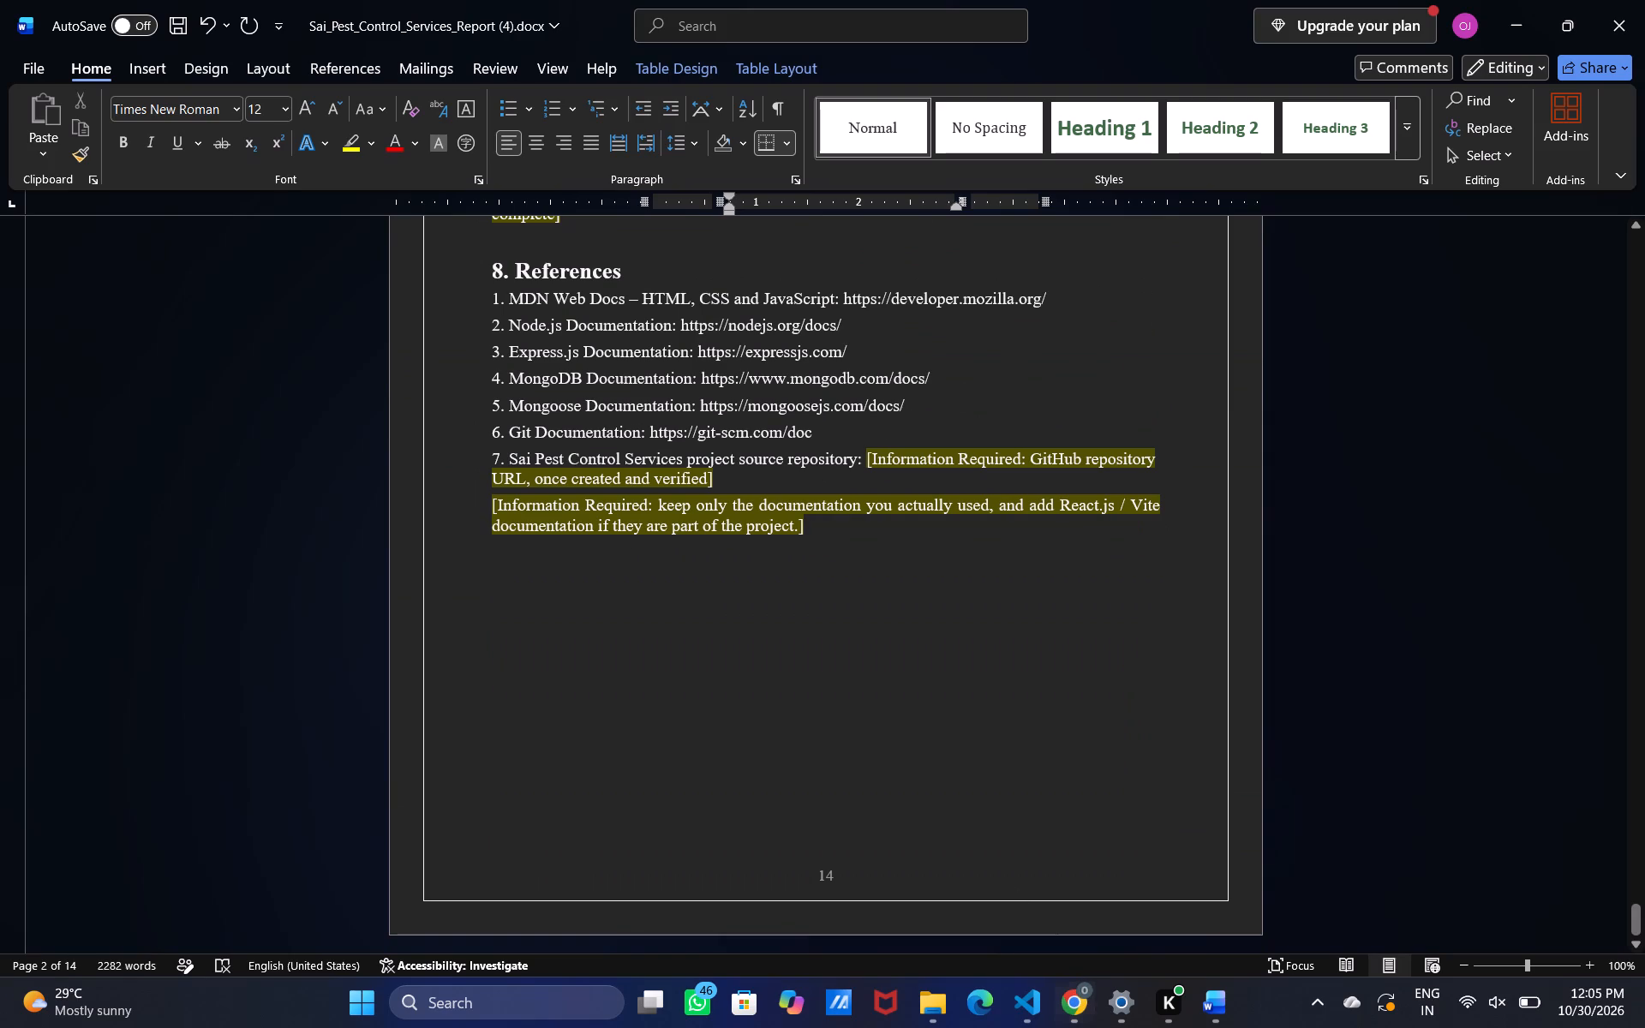
Examine the test case table, screenshot placeholders, implementation details and system design, working back from the References to the cover page.
{"action": "scroll", "coordinate": [894, 611], "scroll_direction": "up", "scroll_amount": 4}
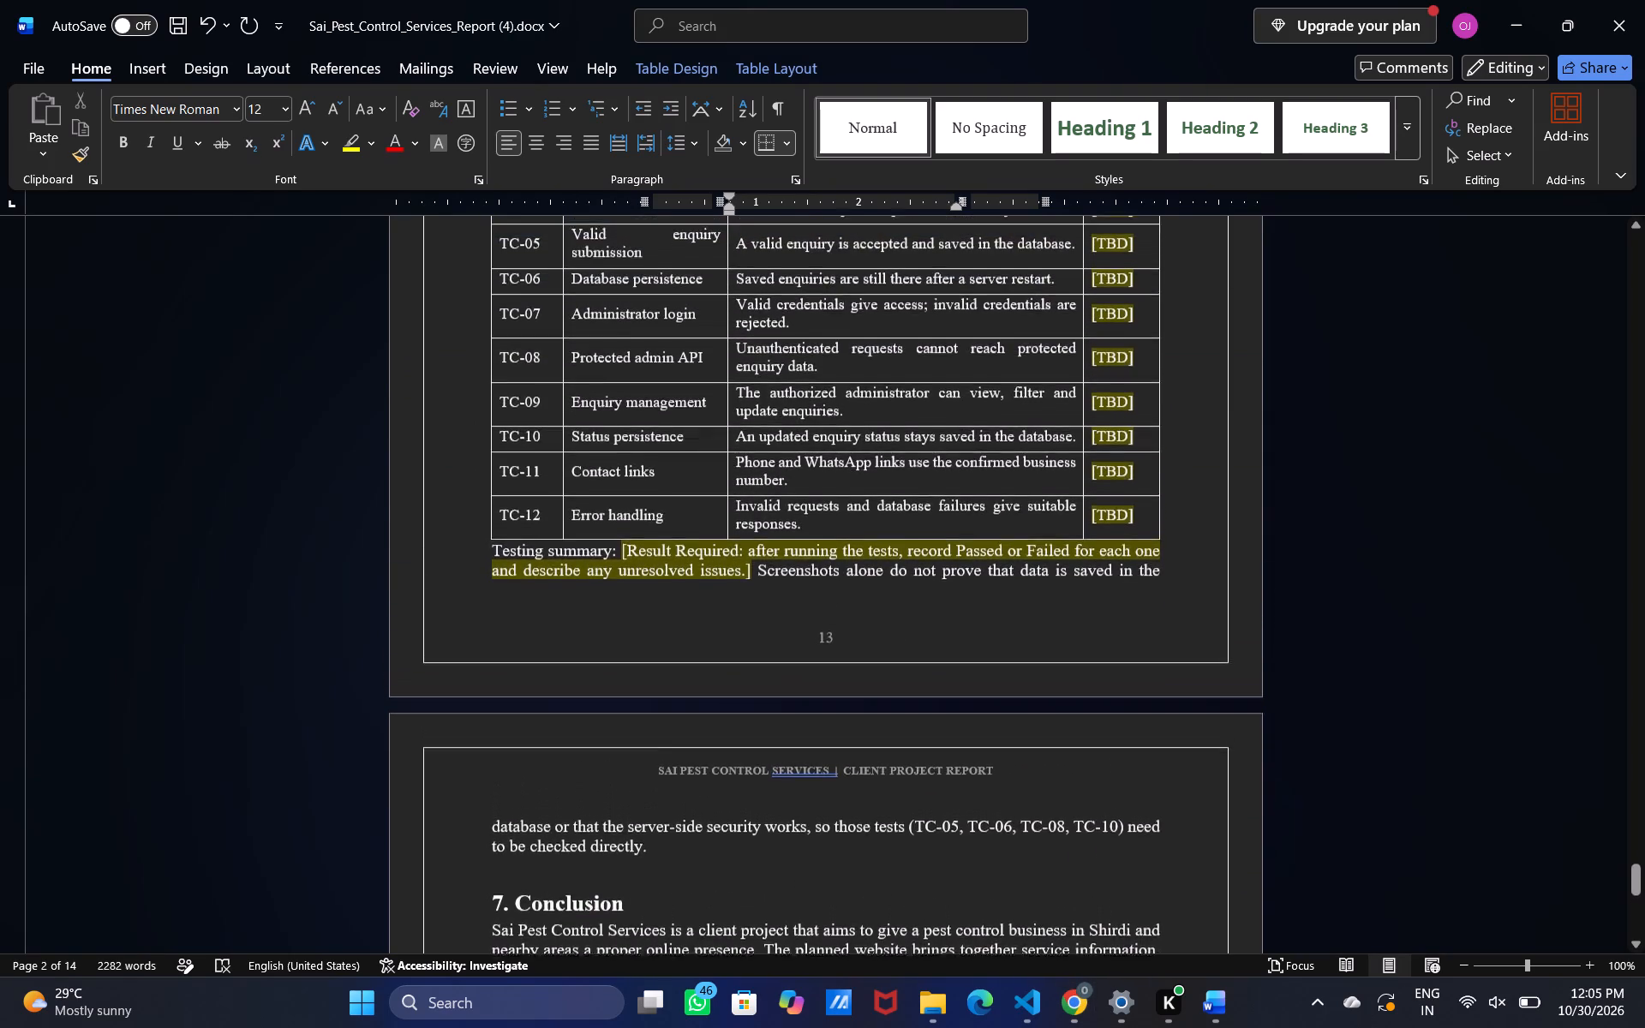
{"action": "scroll", "coordinate": [894, 611], "scroll_direction": "up", "scroll_amount": 2}
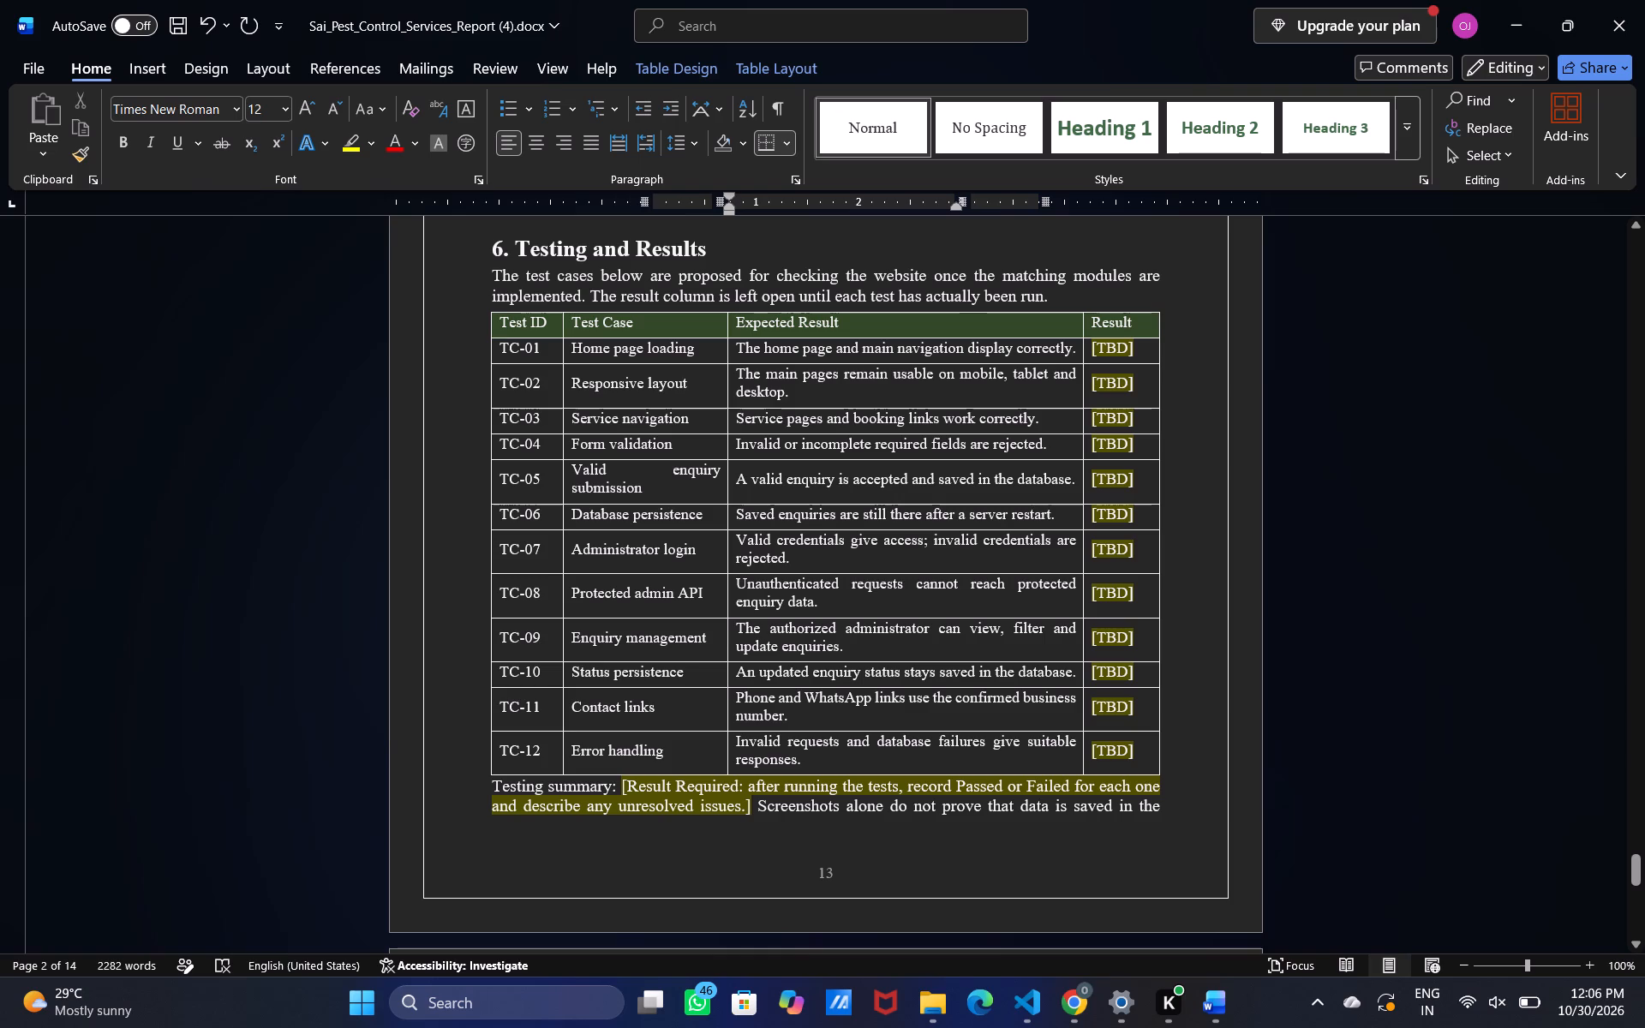
{"action": "scroll", "coordinate": [727, 815], "scroll_direction": "up", "scroll_amount": 2}
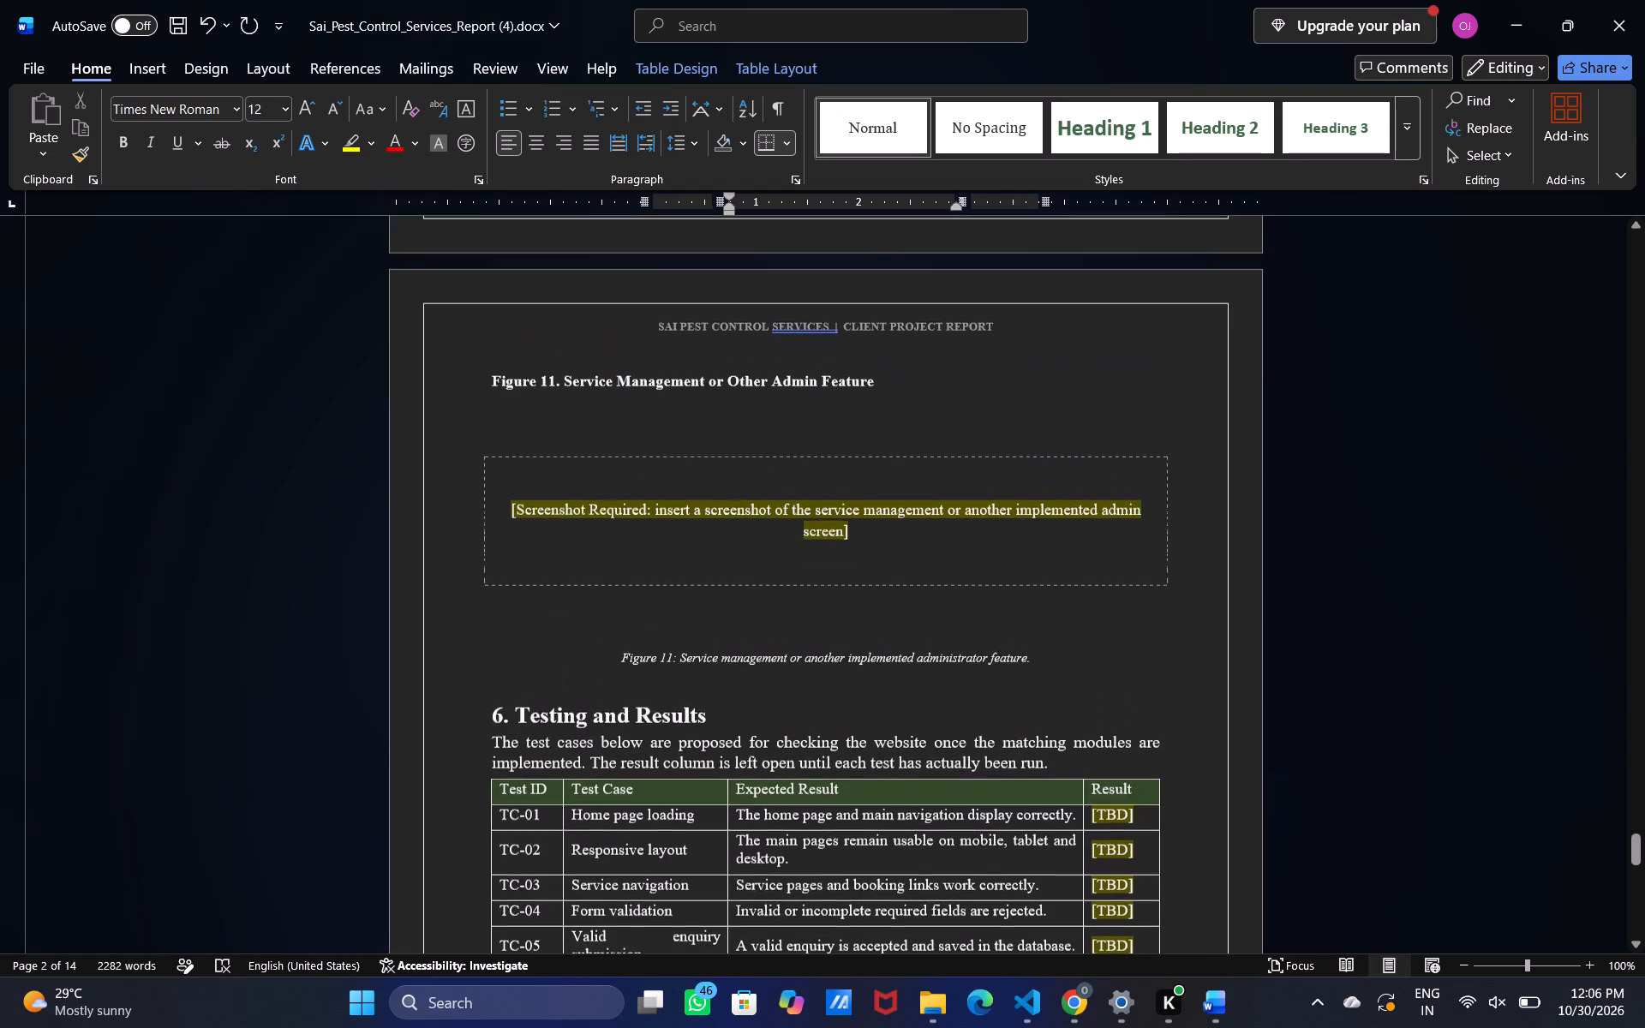
{"action": "scroll", "coordinate": [793, 518], "scroll_direction": "up", "scroll_amount": 10}
{"action": "scroll", "coordinate": [793, 518], "scroll_direction": "up", "scroll_amount": 11}
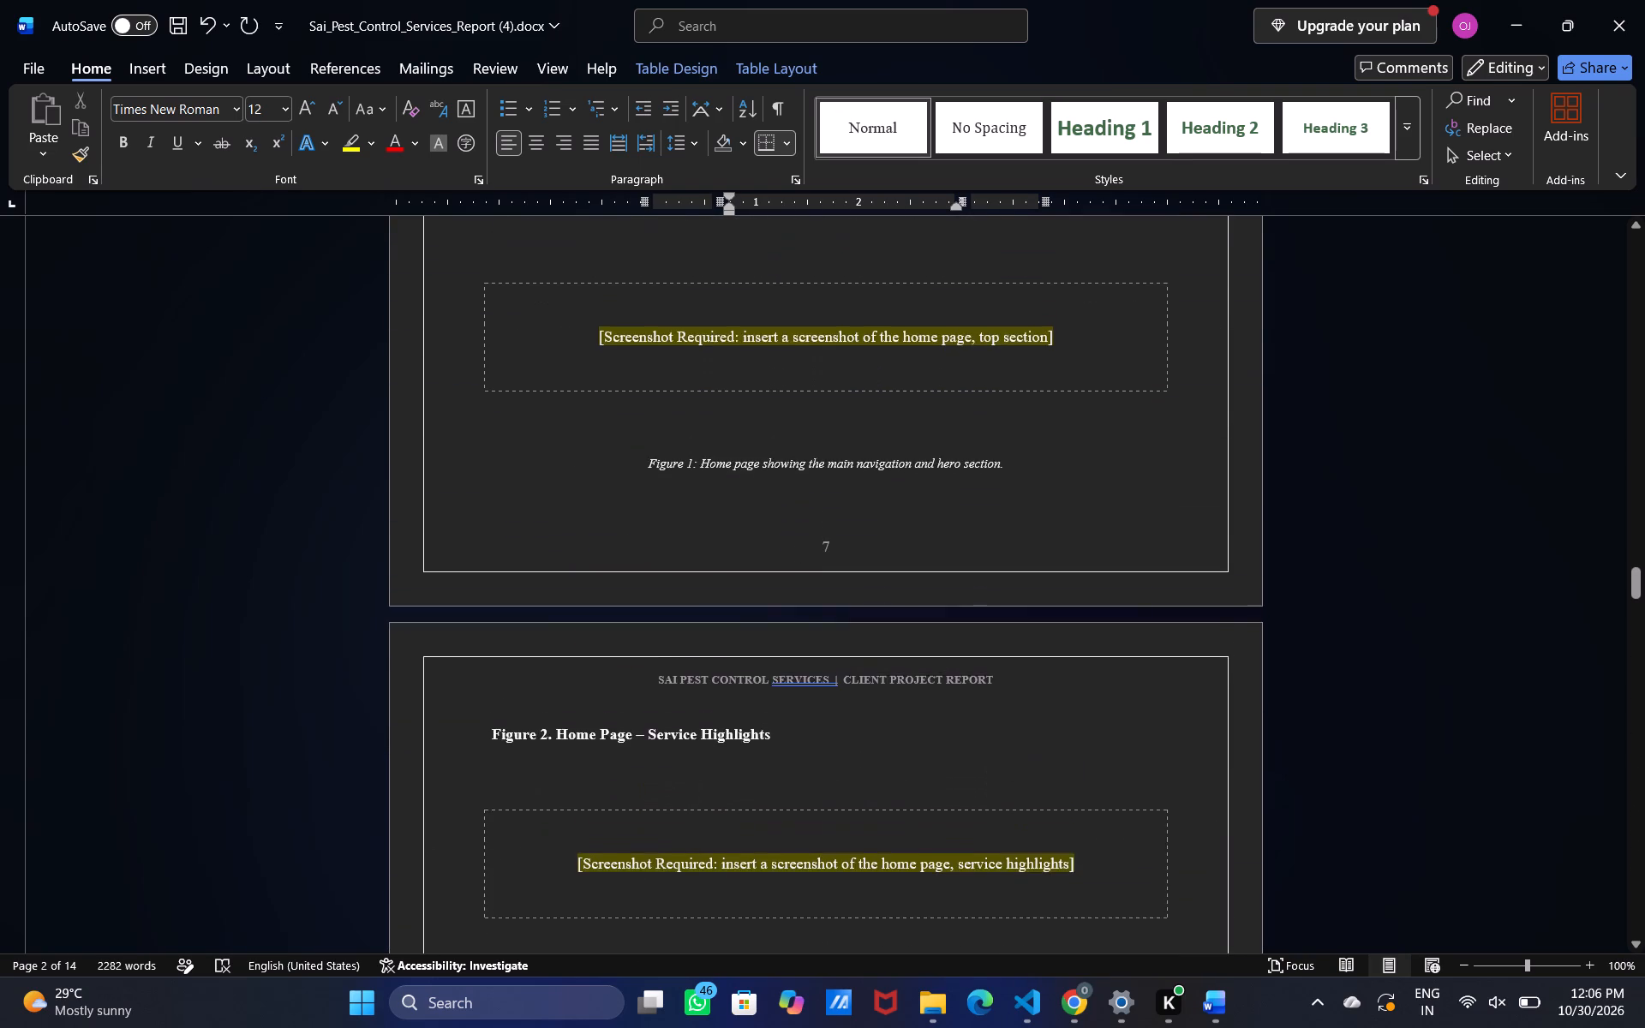
{"action": "scroll", "coordinate": [793, 518], "scroll_direction": "up", "scroll_amount": 3}
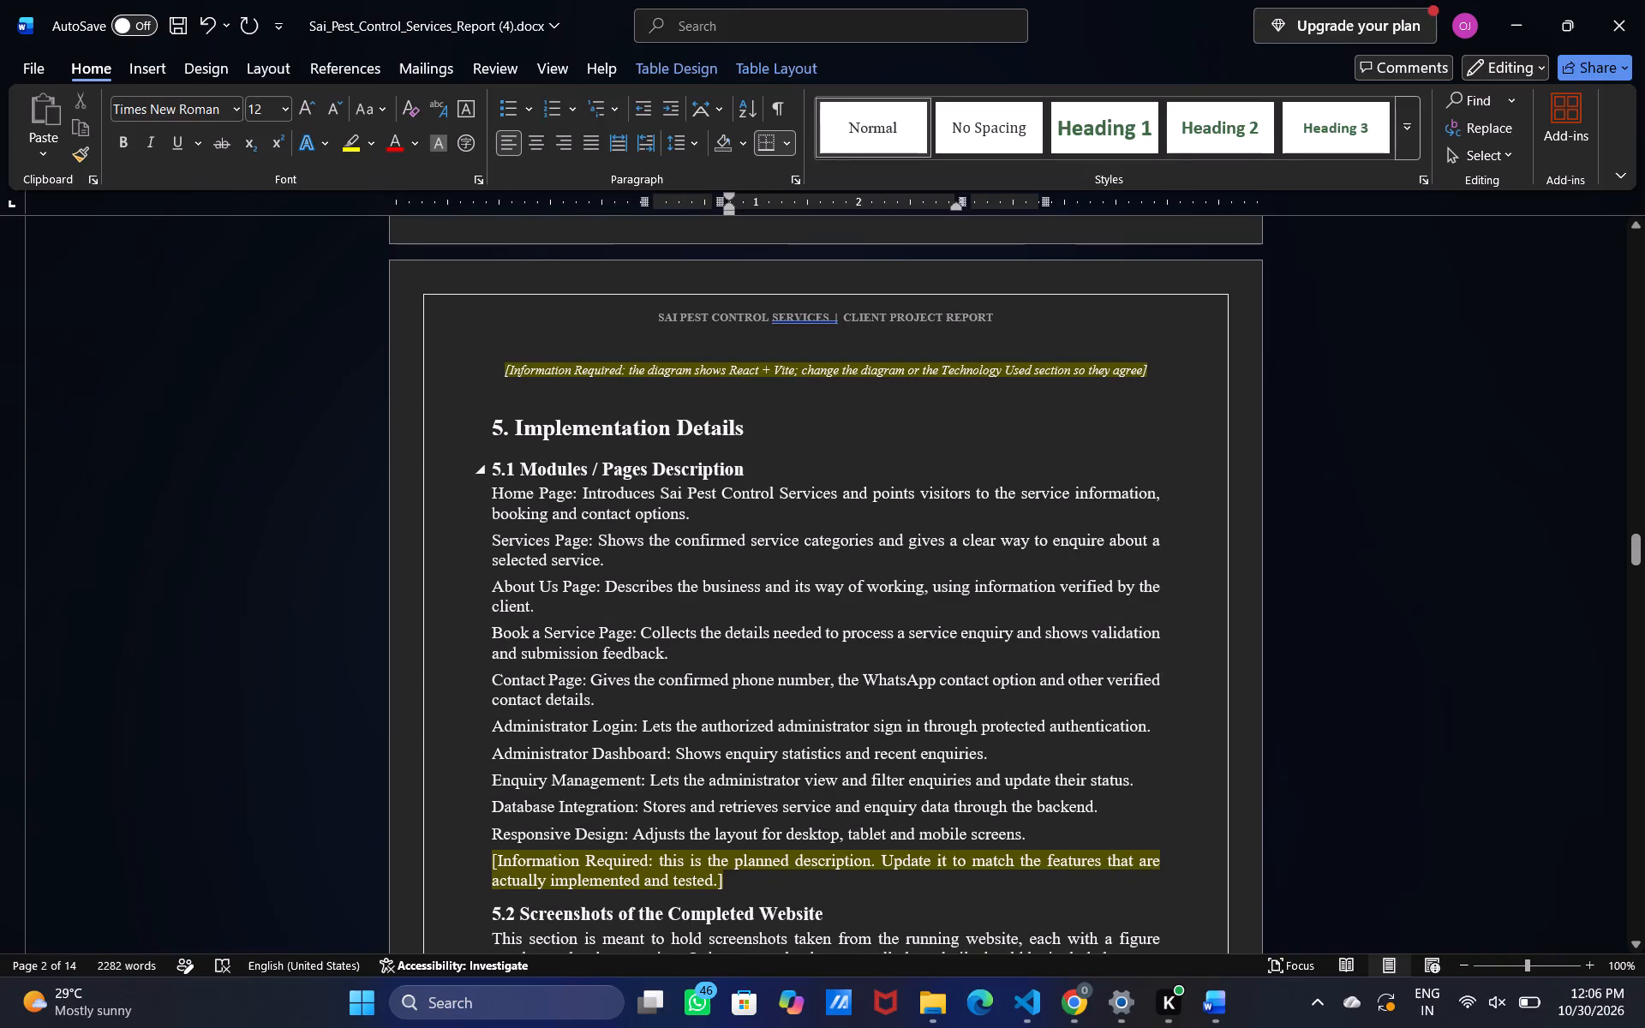
{"action": "scroll", "coordinate": [710, 723], "scroll_direction": "up", "scroll_amount": 7}
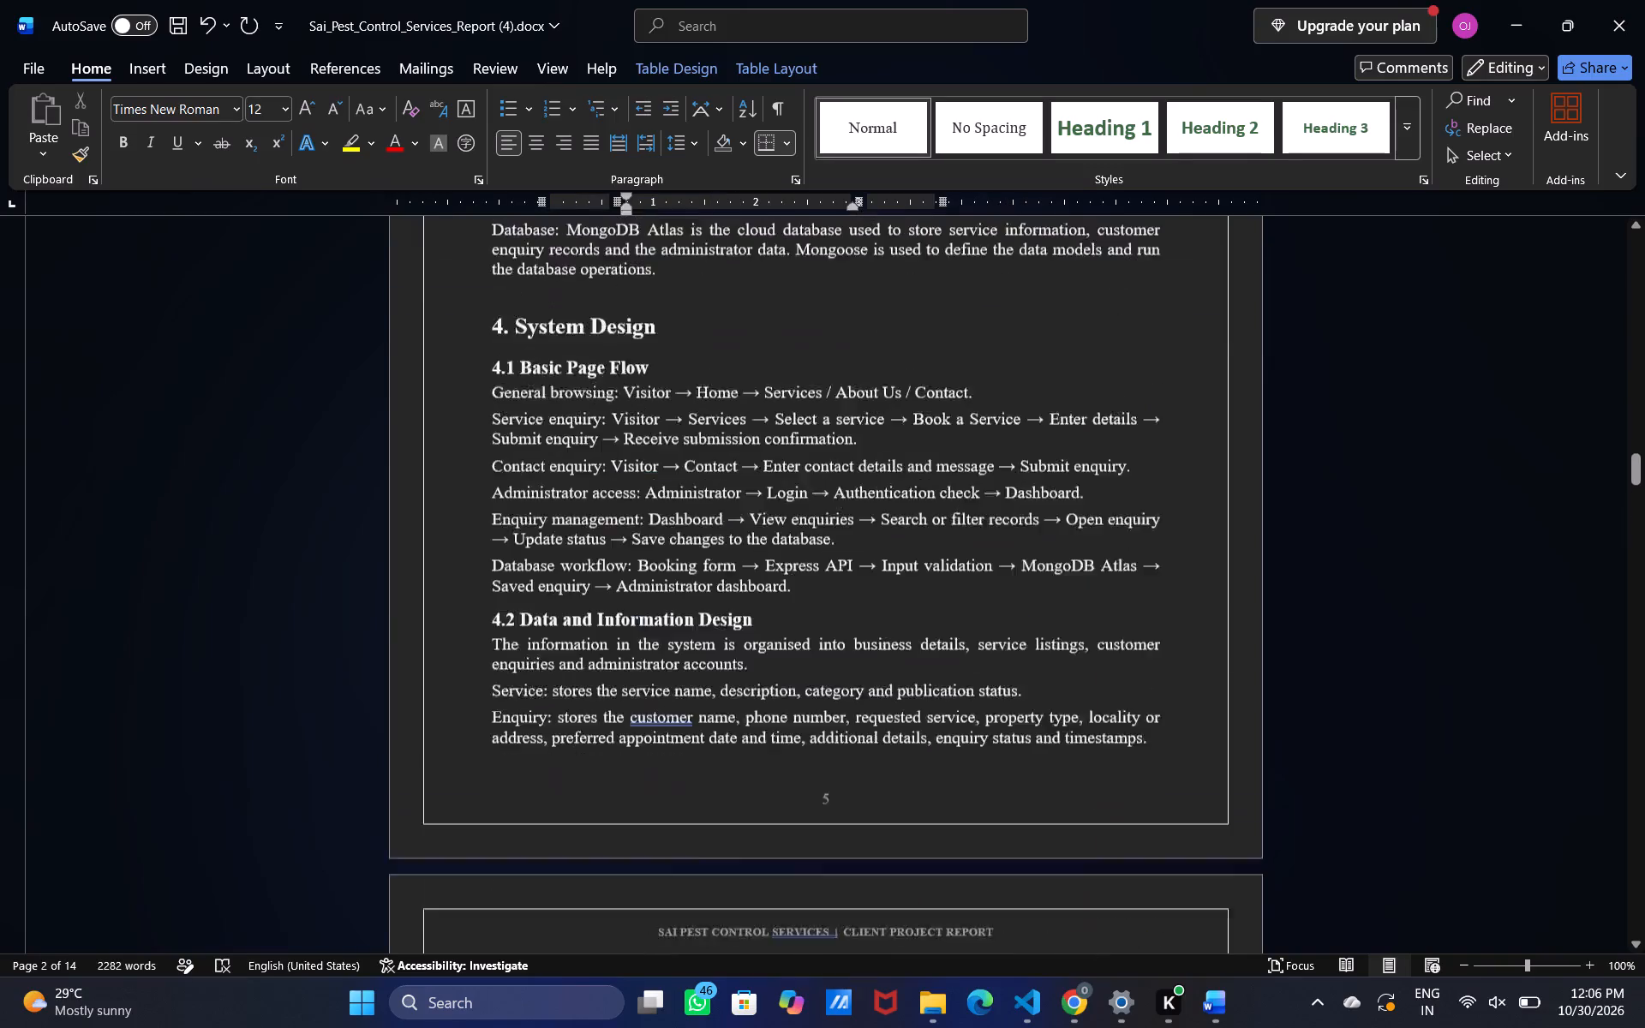
{"action": "scroll", "coordinate": [710, 723], "scroll_direction": "up", "scroll_amount": 11}
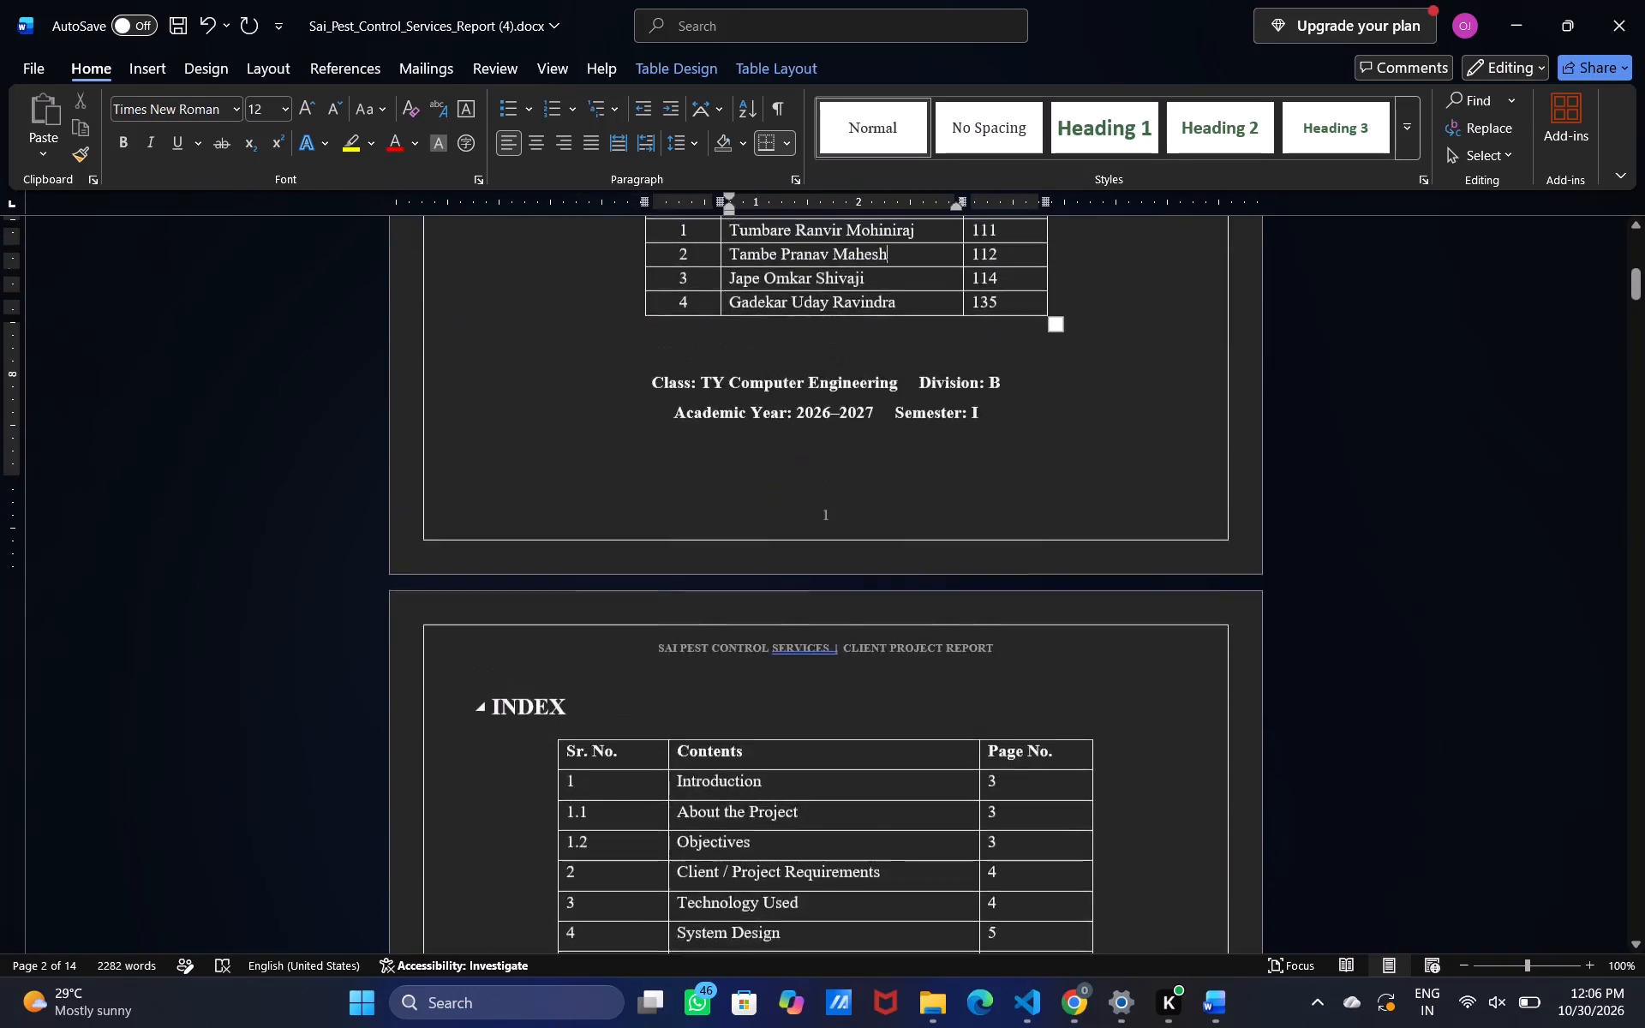
{"action": "scroll", "coordinate": [710, 723], "scroll_direction": "up", "scroll_amount": 9}
Delete the highlighted Information Required placeholder from the Proprietor / authorized contact line under Client Details.
{"action": "scroll", "coordinate": [710, 723], "scroll_direction": "down", "scroll_amount": 2}
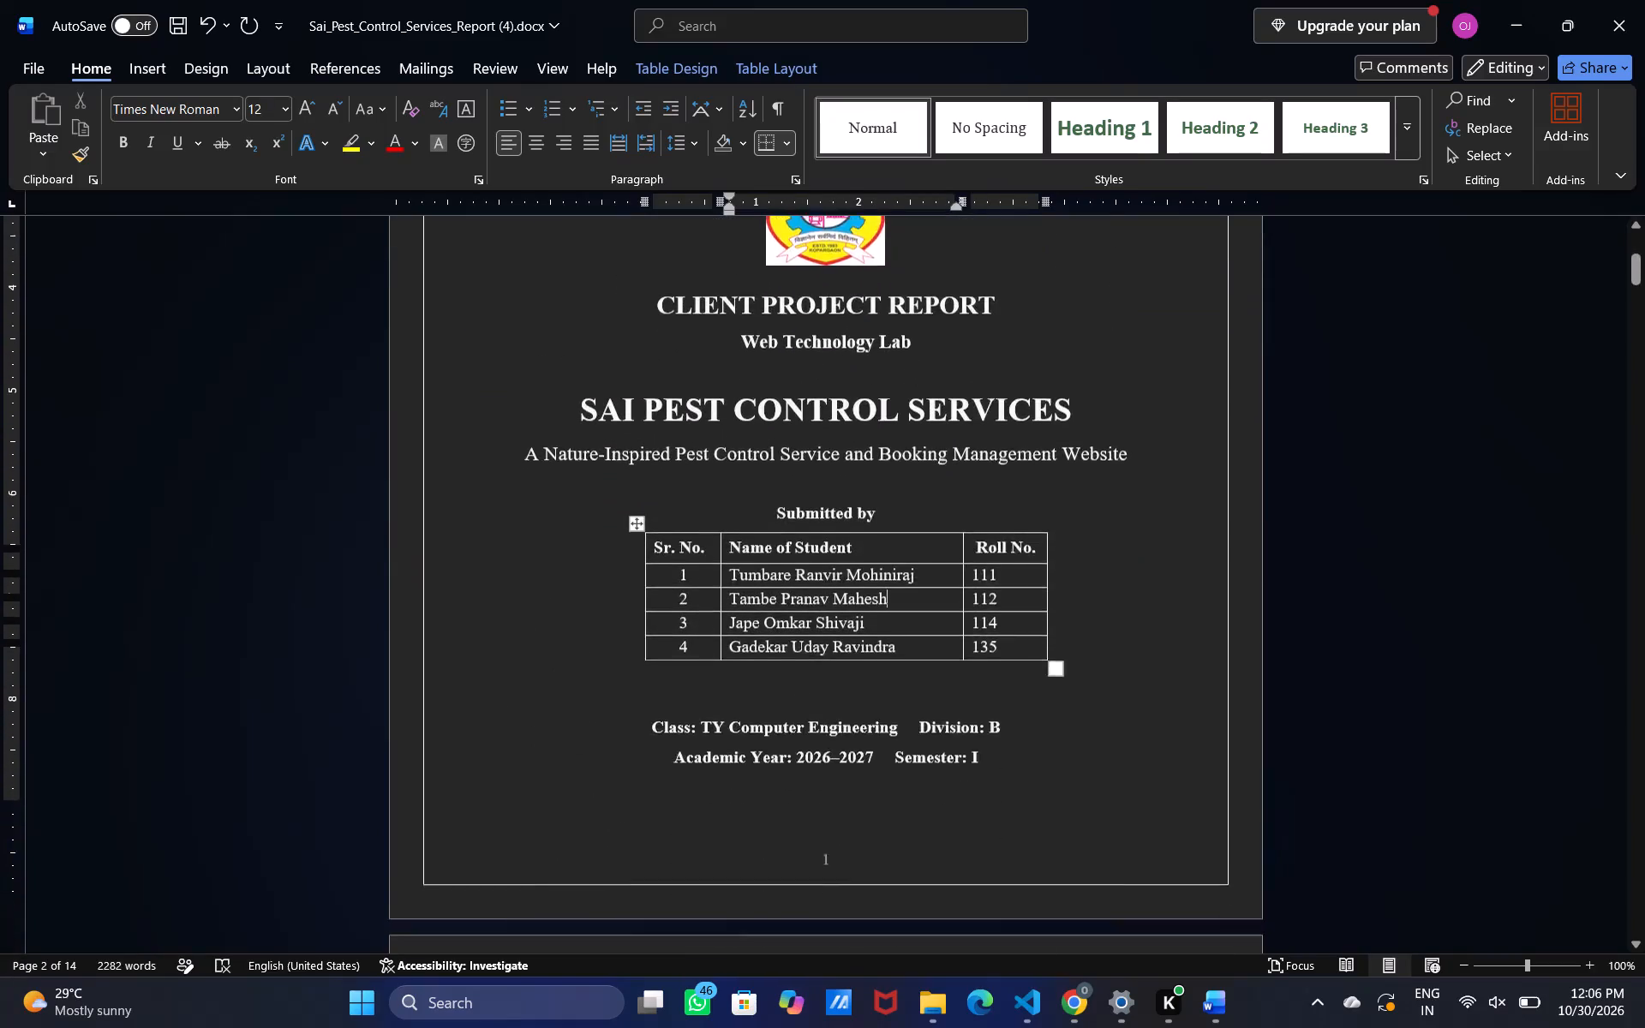
{"action": "scroll", "coordinate": [710, 723], "scroll_direction": "down", "scroll_amount": 5}
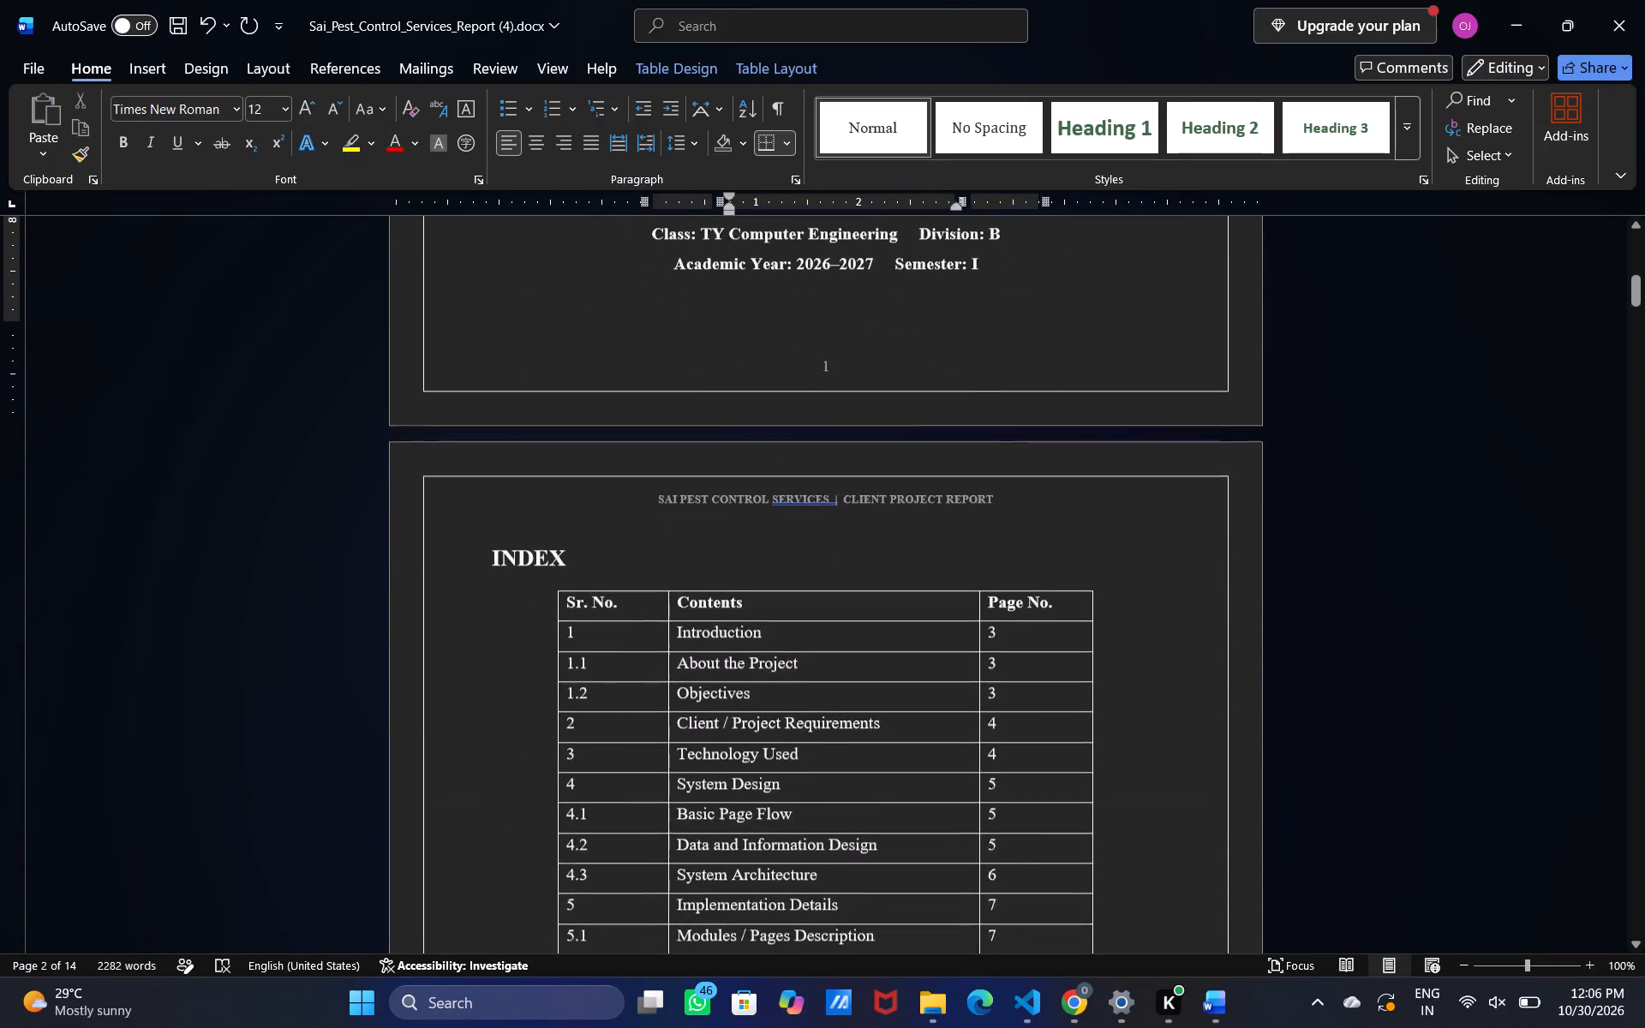
{"action": "scroll", "coordinate": [710, 723], "scroll_direction": "down", "scroll_amount": 5}
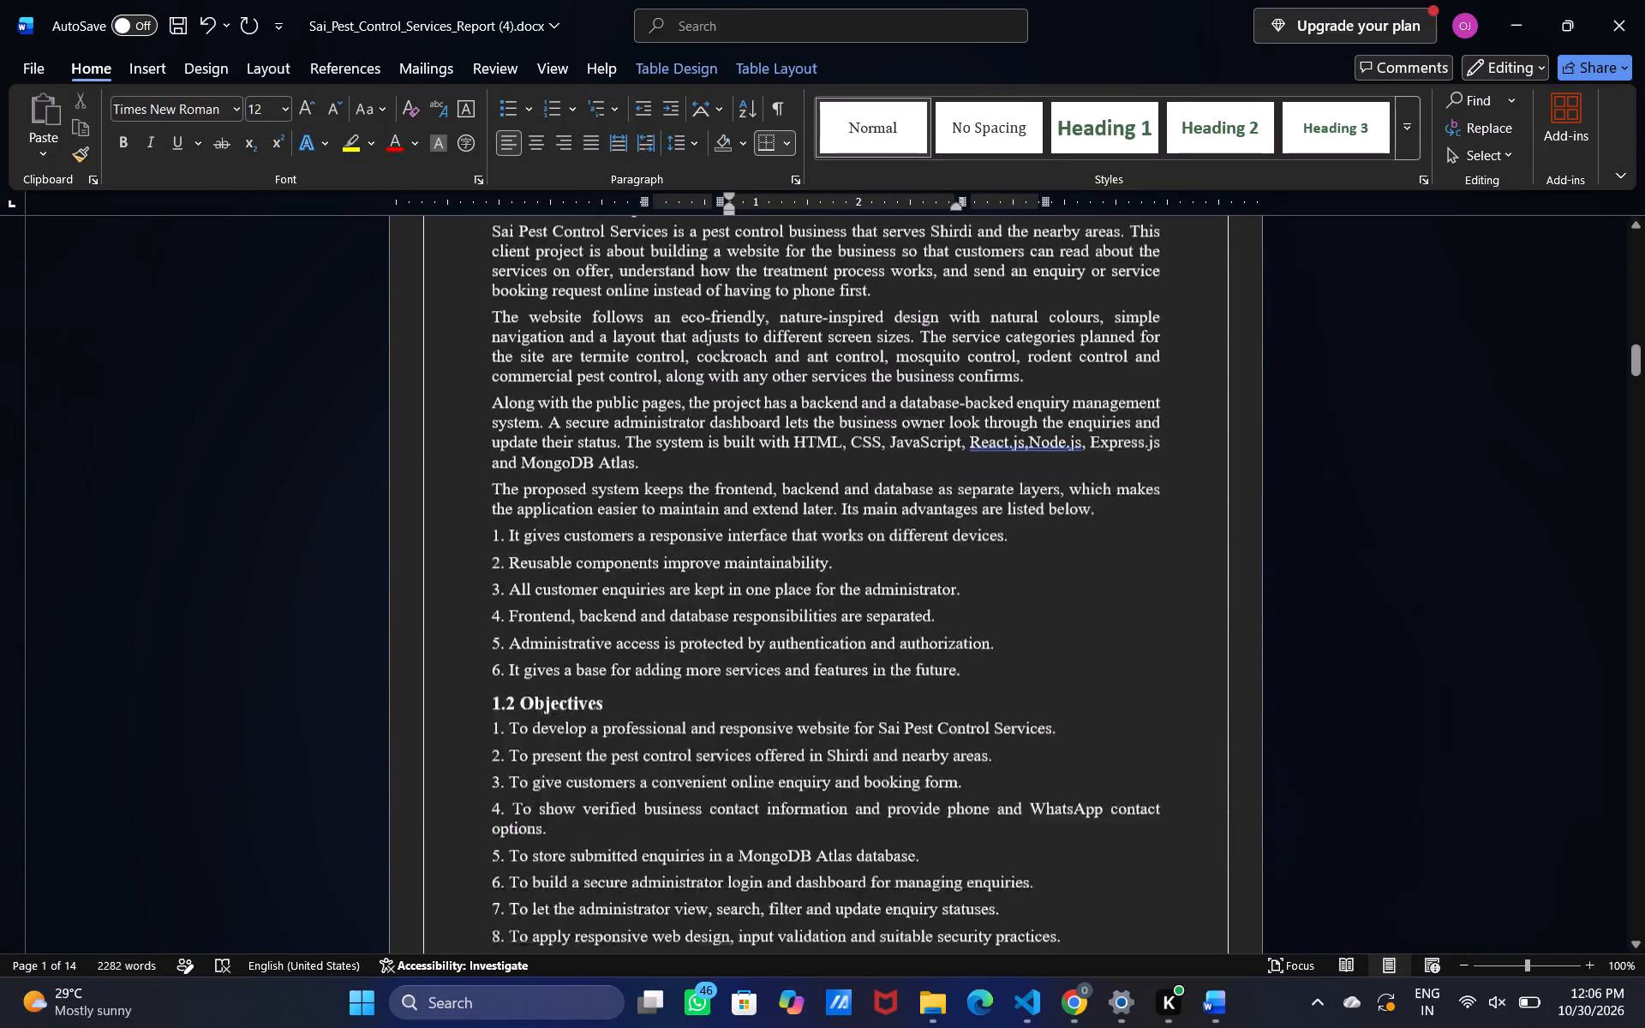
{"action": "scroll", "coordinate": [710, 723], "scroll_direction": "down", "scroll_amount": 3}
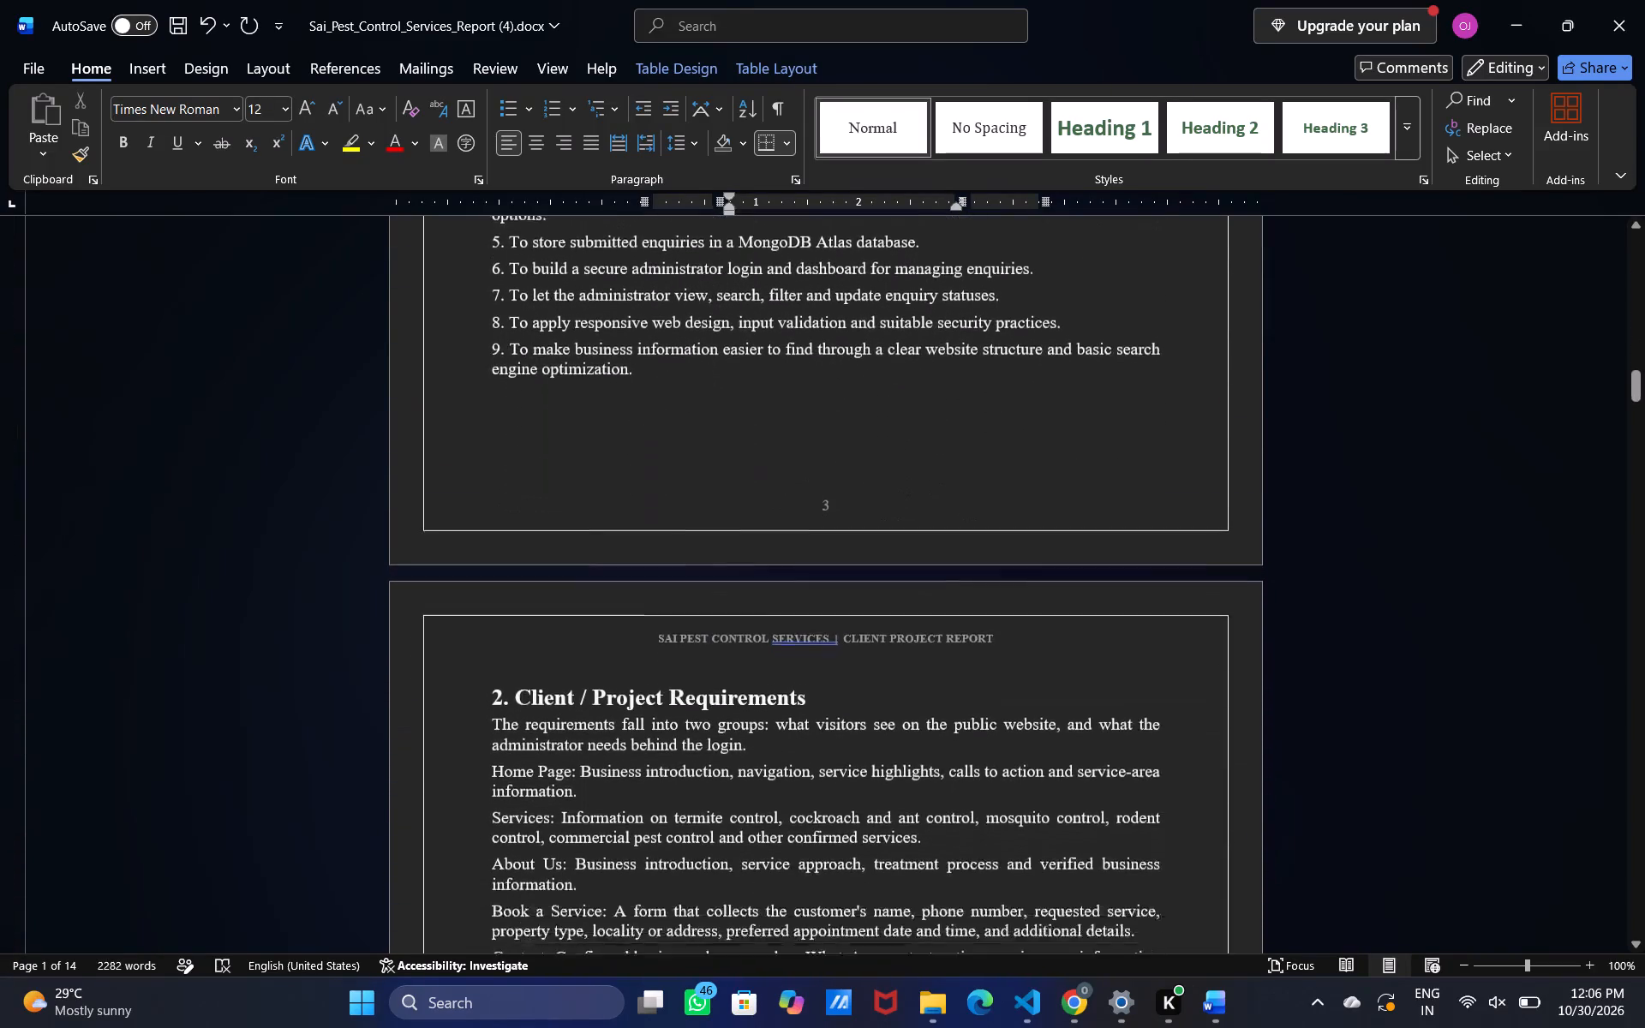
{"action": "scroll", "coordinate": [710, 723], "scroll_direction": "down", "scroll_amount": 2}
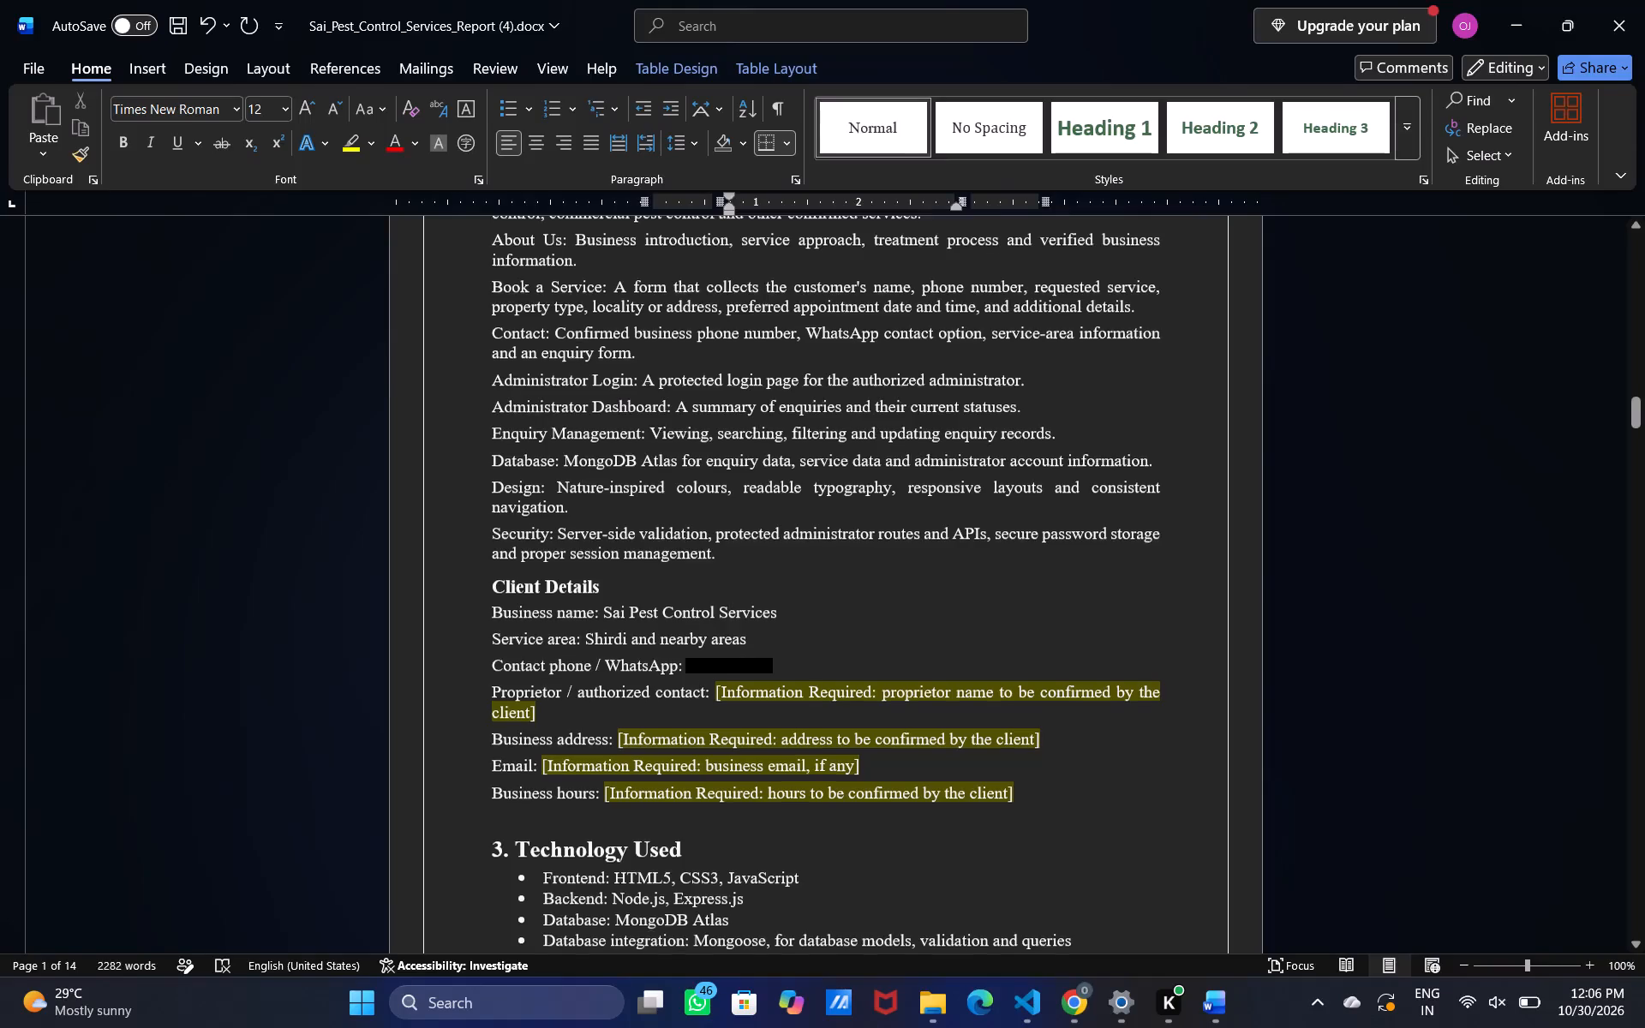
{"action": "scroll", "coordinate": [710, 723], "scroll_direction": "down", "scroll_amount": 1}
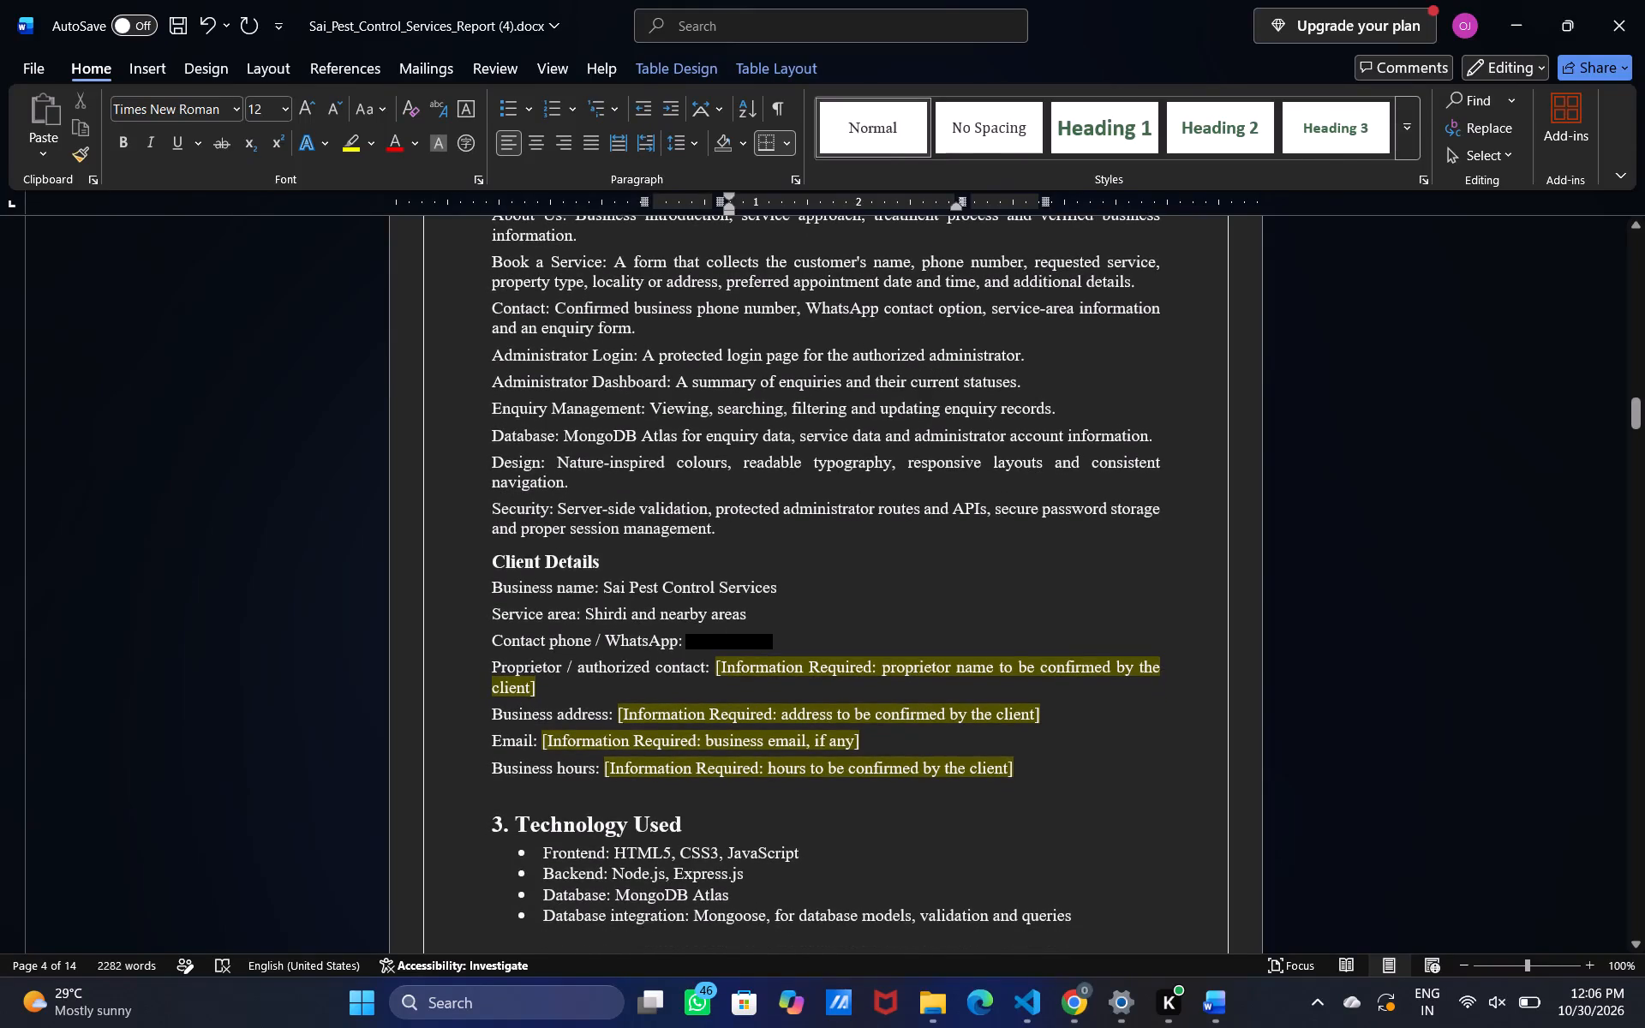
{"action": "left_click_drag", "start_coordinate": [713, 663], "coordinate": [721, 681]}
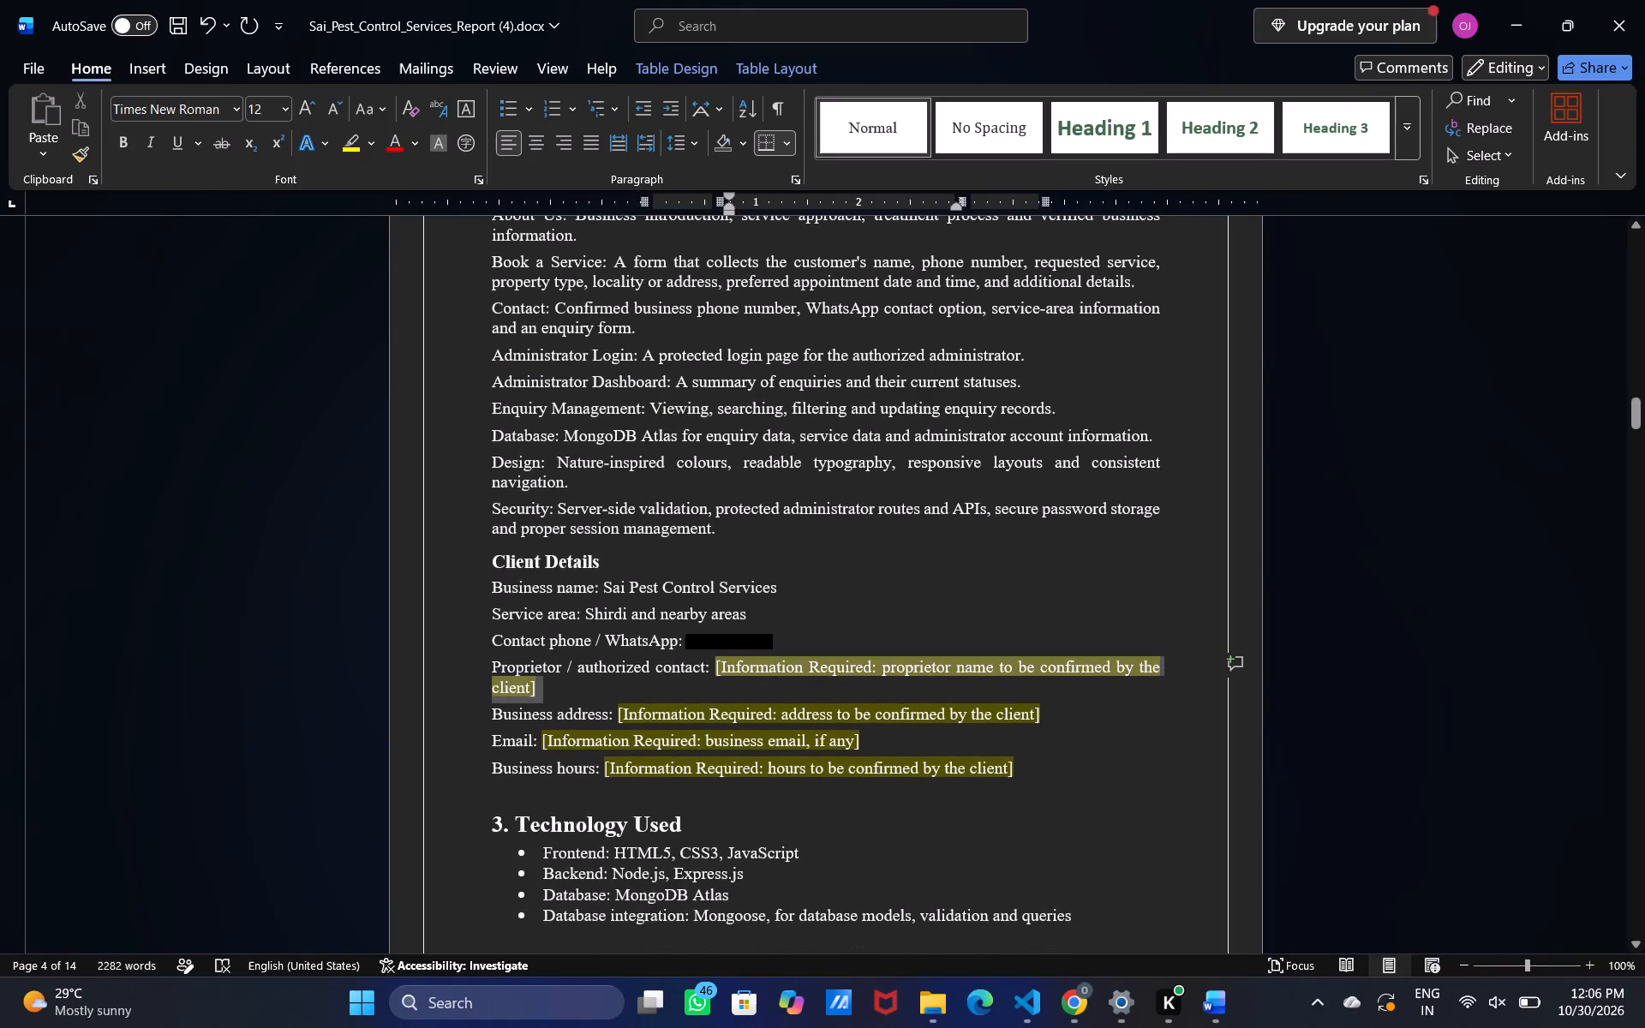
{"action": "left_click_drag", "start_coordinate": [721, 681], "coordinate": [716, 684]}
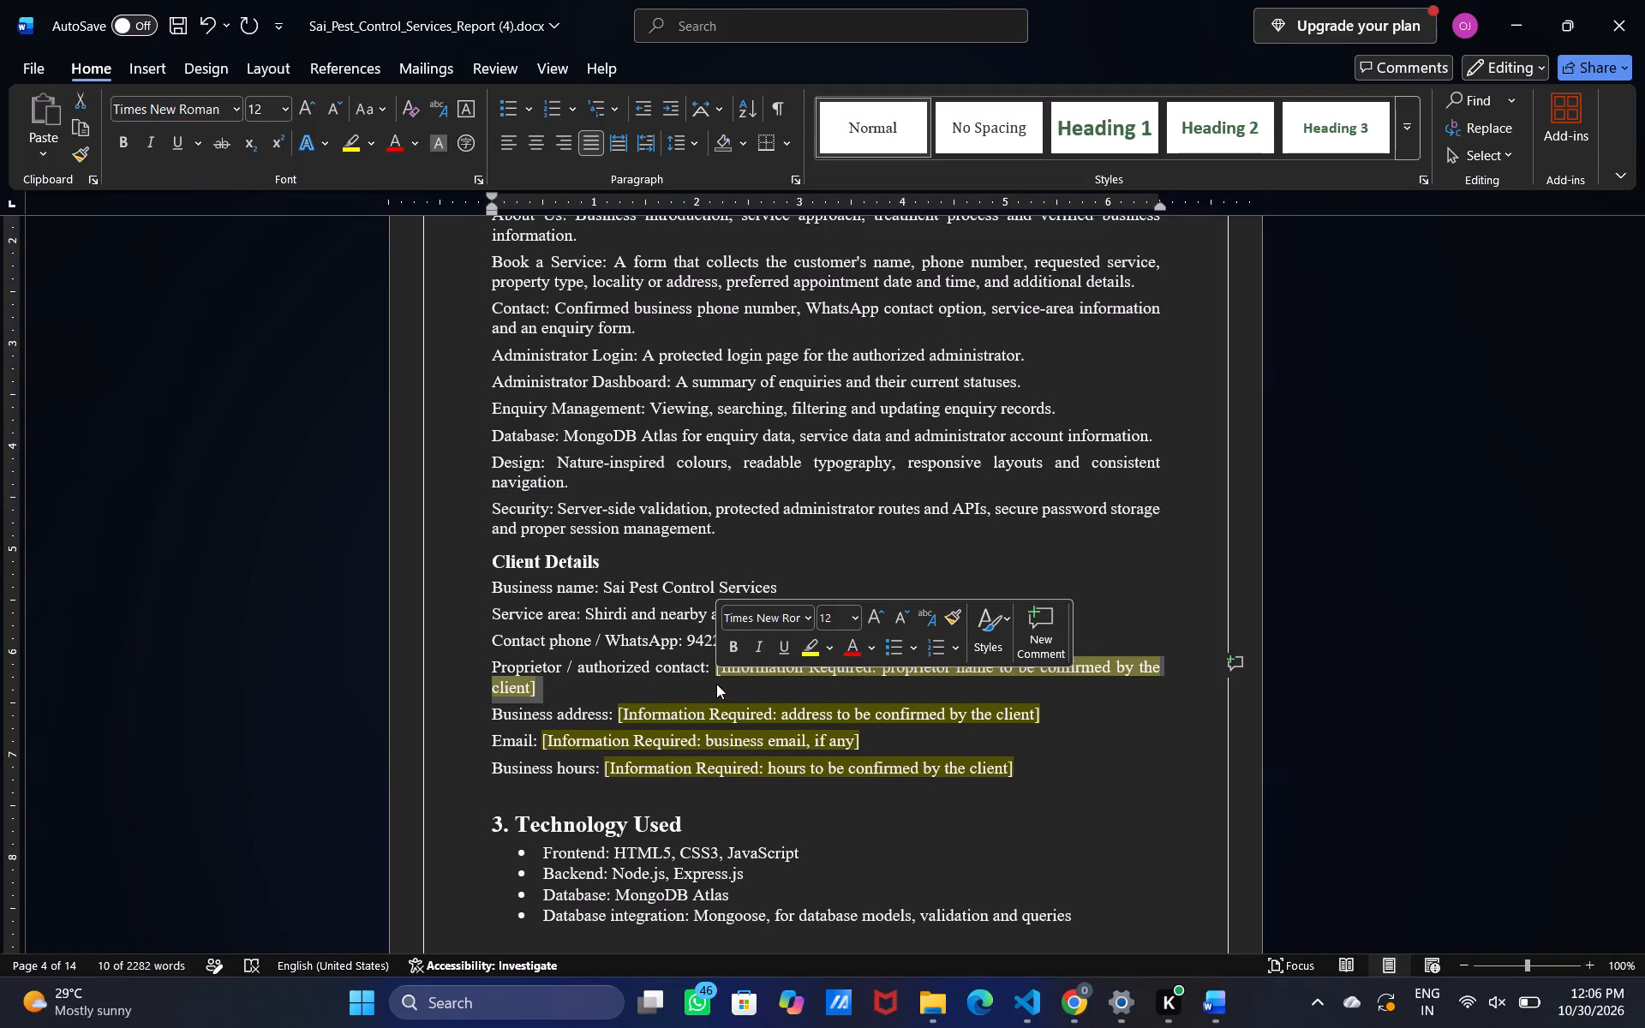
{"action": "key", "text": "BackSpace"}
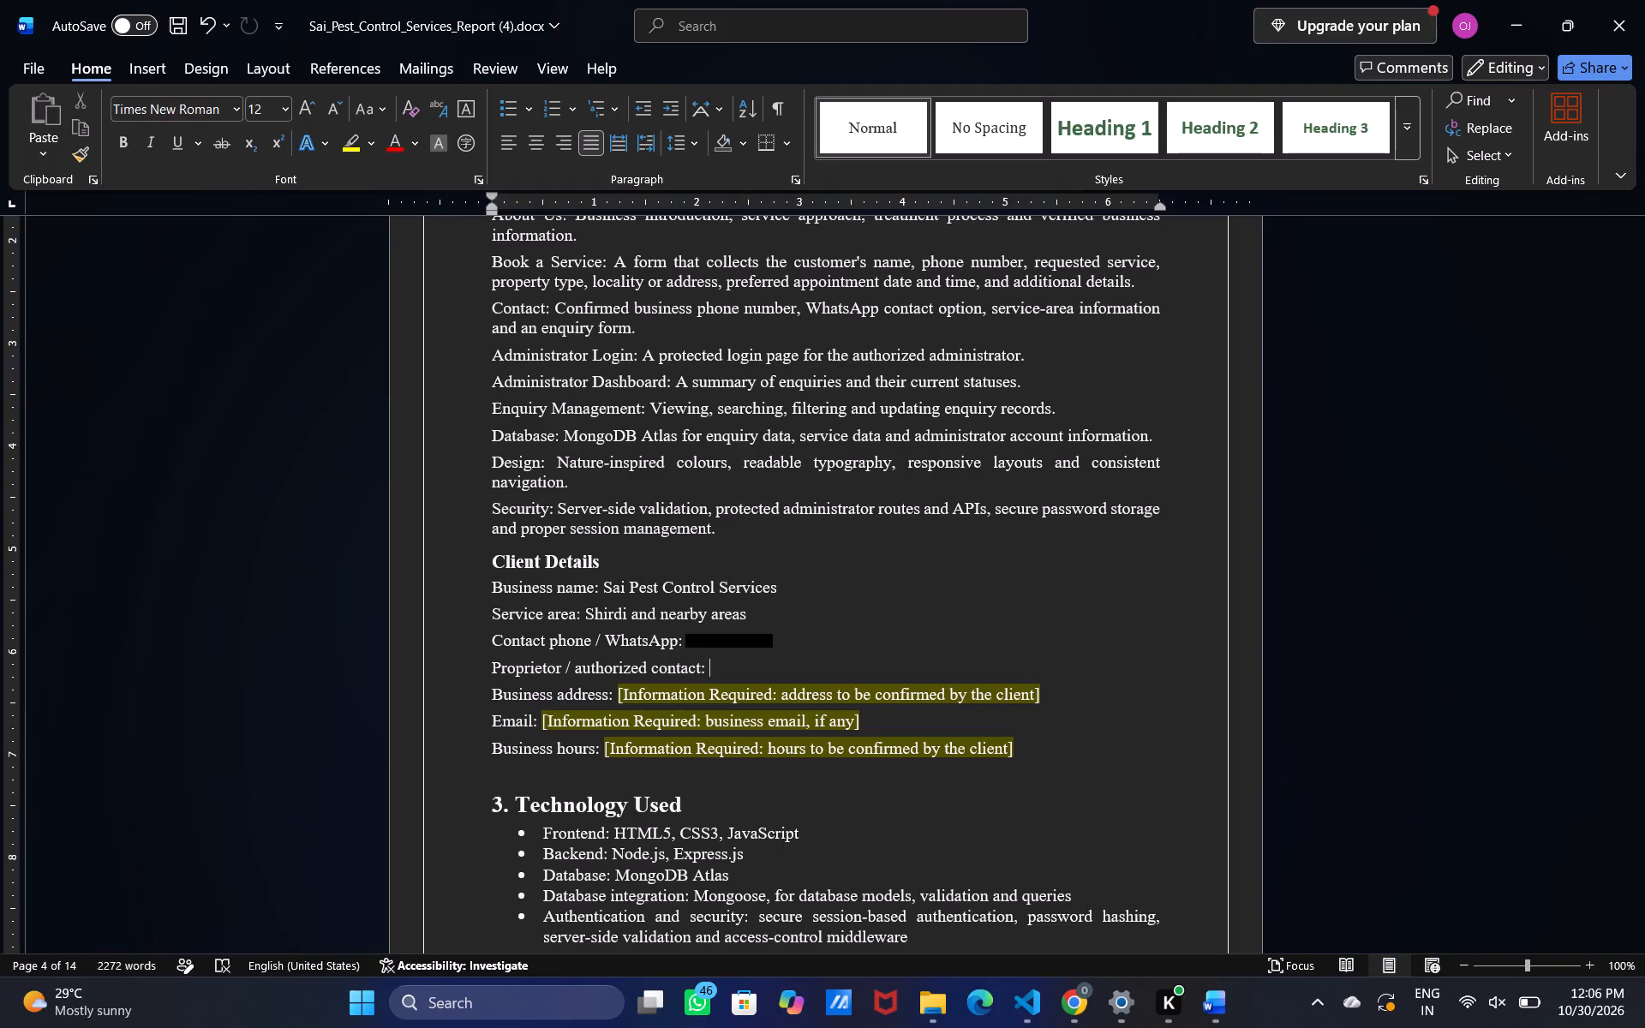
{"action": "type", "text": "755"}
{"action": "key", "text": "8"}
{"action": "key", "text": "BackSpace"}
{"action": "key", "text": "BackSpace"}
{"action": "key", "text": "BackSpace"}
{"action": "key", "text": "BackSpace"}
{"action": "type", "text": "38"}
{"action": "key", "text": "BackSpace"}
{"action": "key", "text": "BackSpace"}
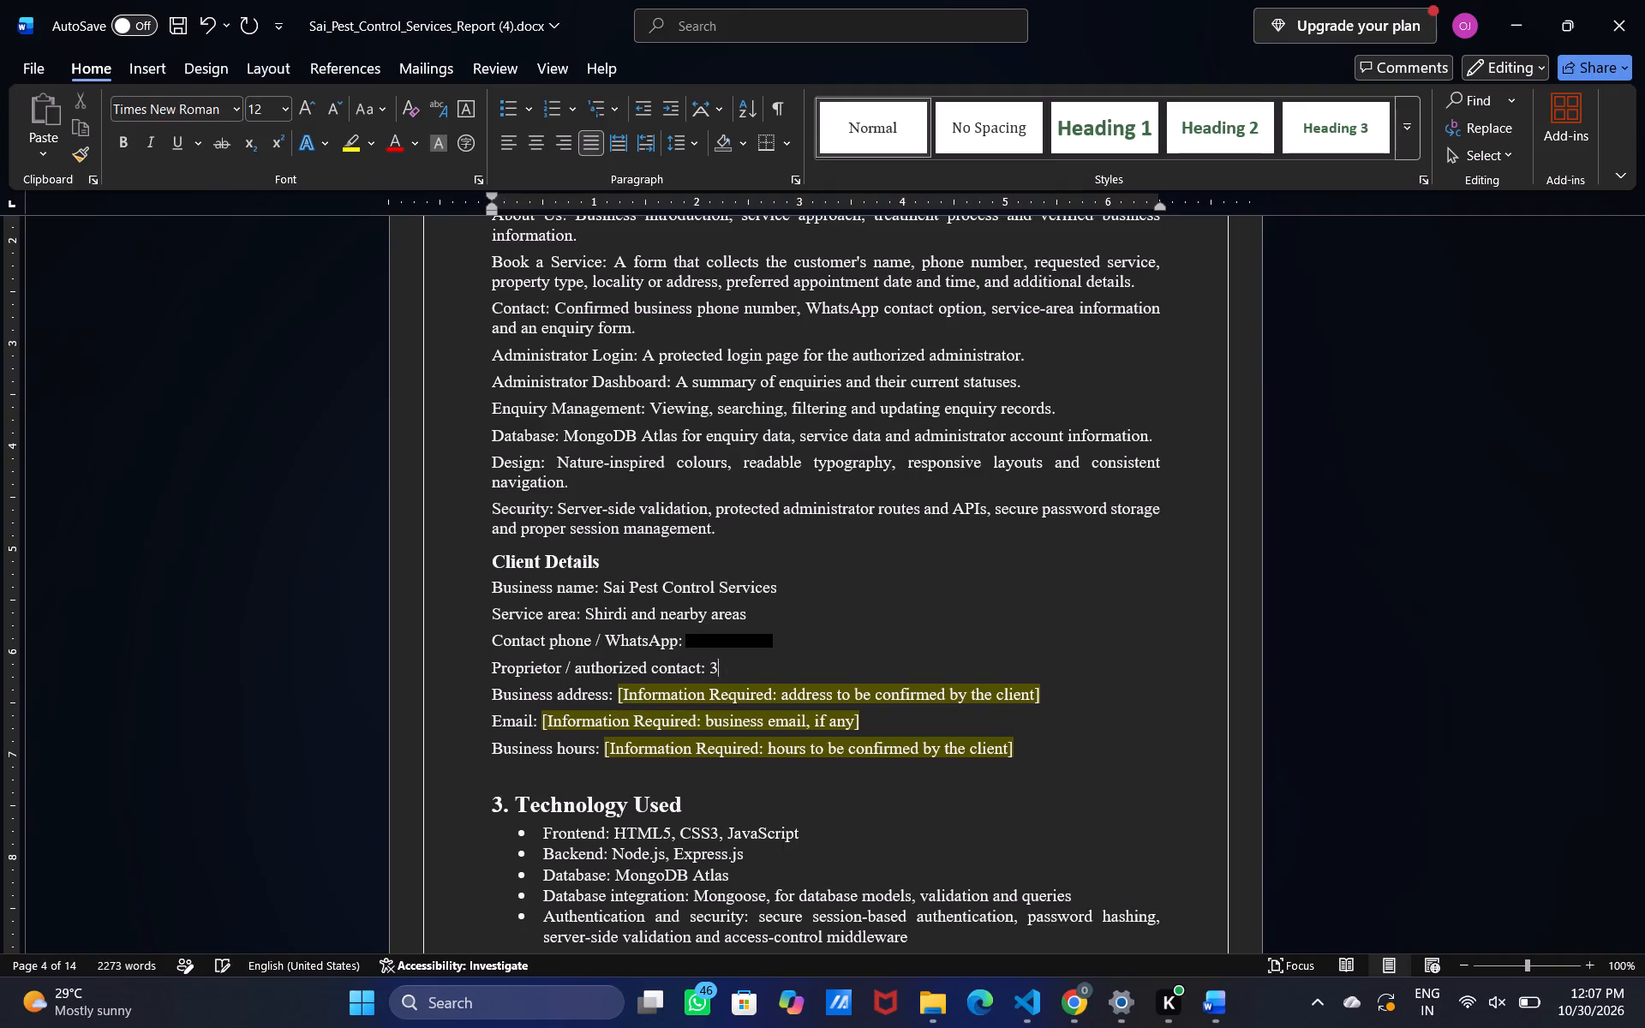
Enter the contact phone number on the Proprietor / authorized contact line under Client Details.
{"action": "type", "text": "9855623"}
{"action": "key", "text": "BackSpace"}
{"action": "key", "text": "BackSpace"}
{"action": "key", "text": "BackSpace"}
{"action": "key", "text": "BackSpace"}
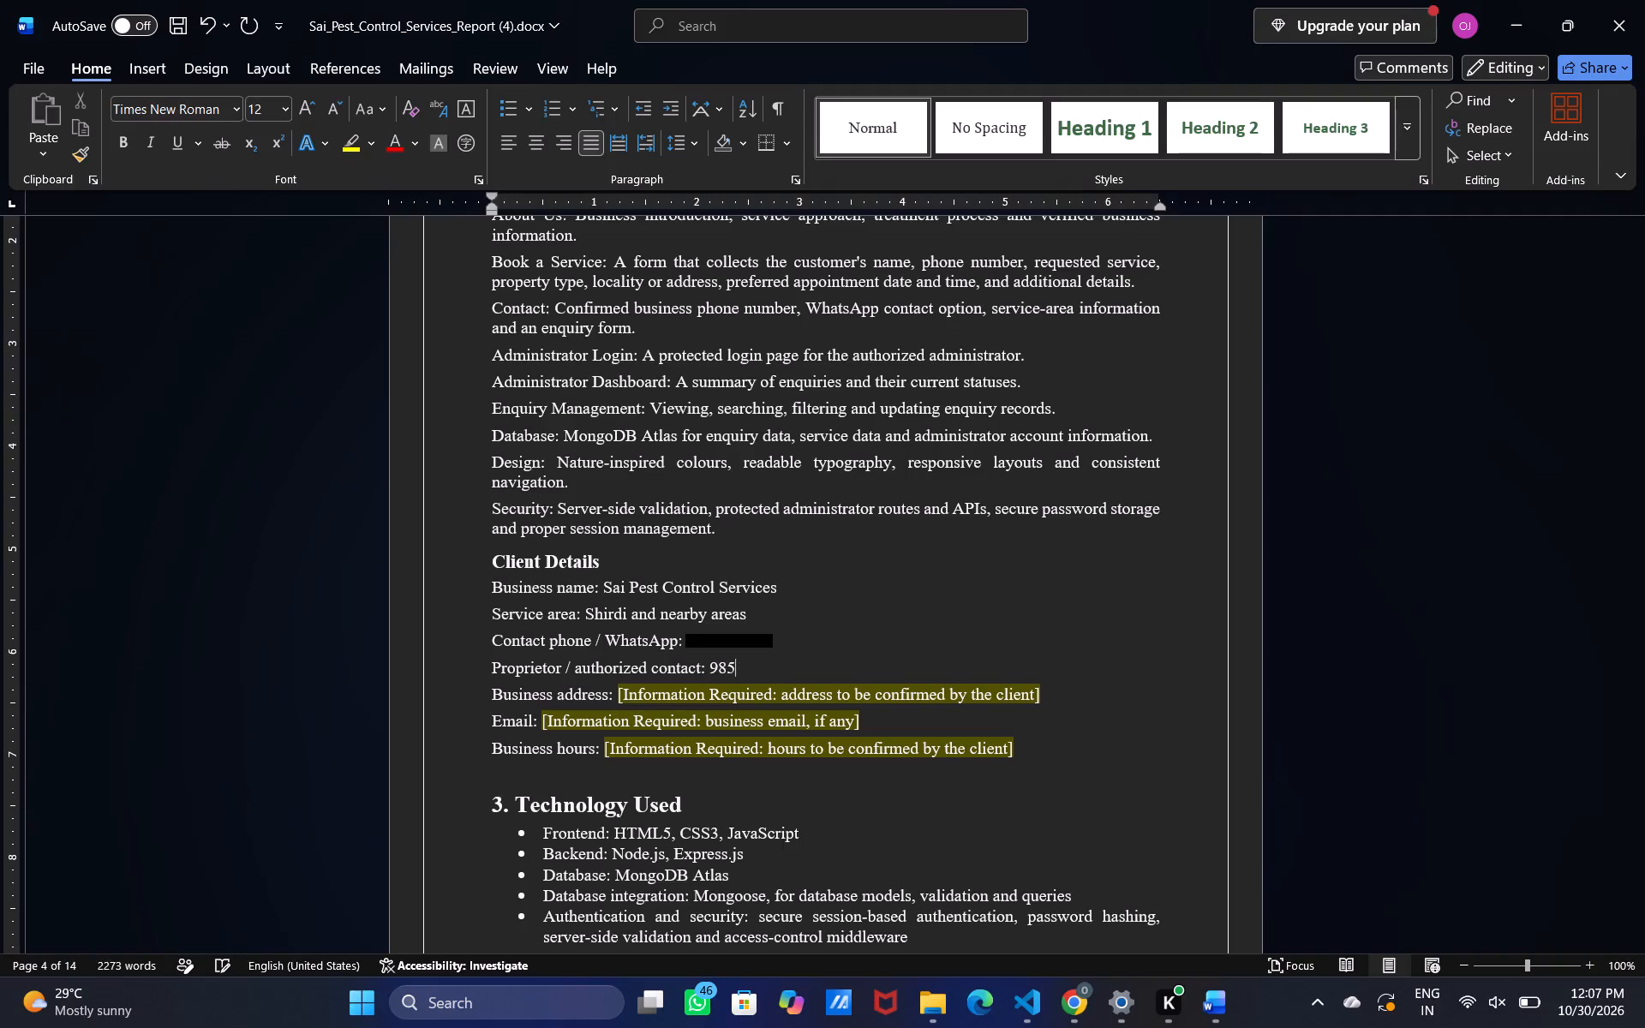
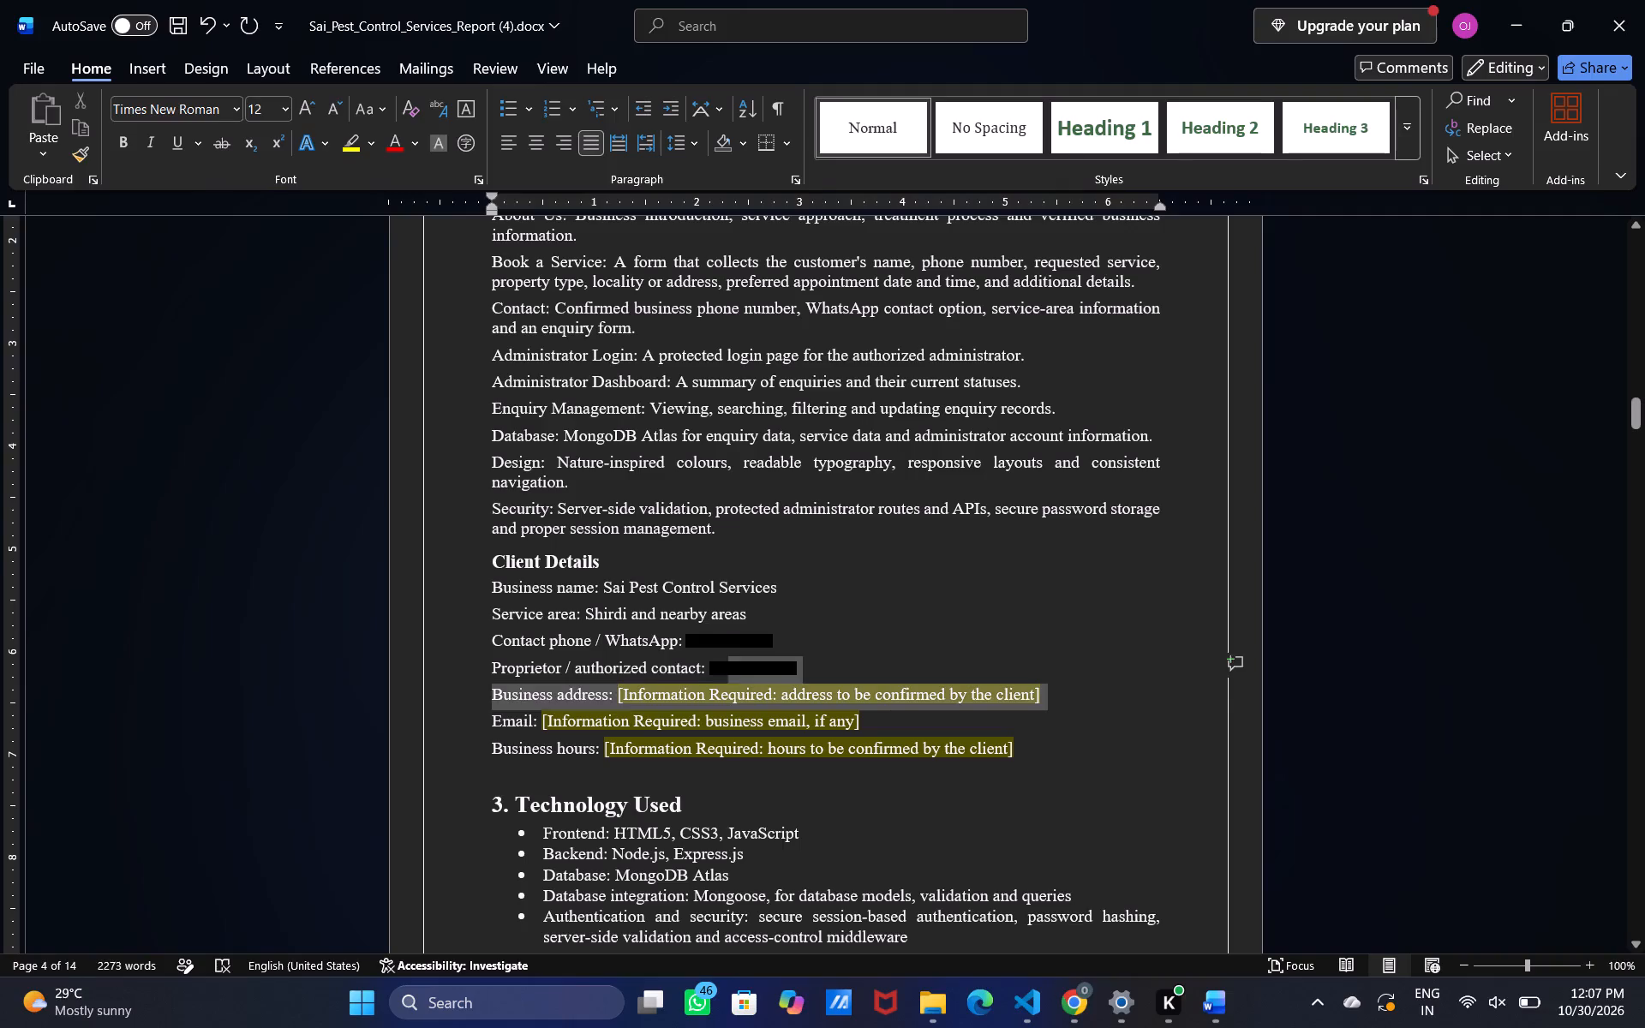
Delete the highlighted Information Required placeholder from the Business address line under Client Details.
{"action": "left_click_drag", "start_coordinate": [692, 673], "coordinate": [625, 693]}
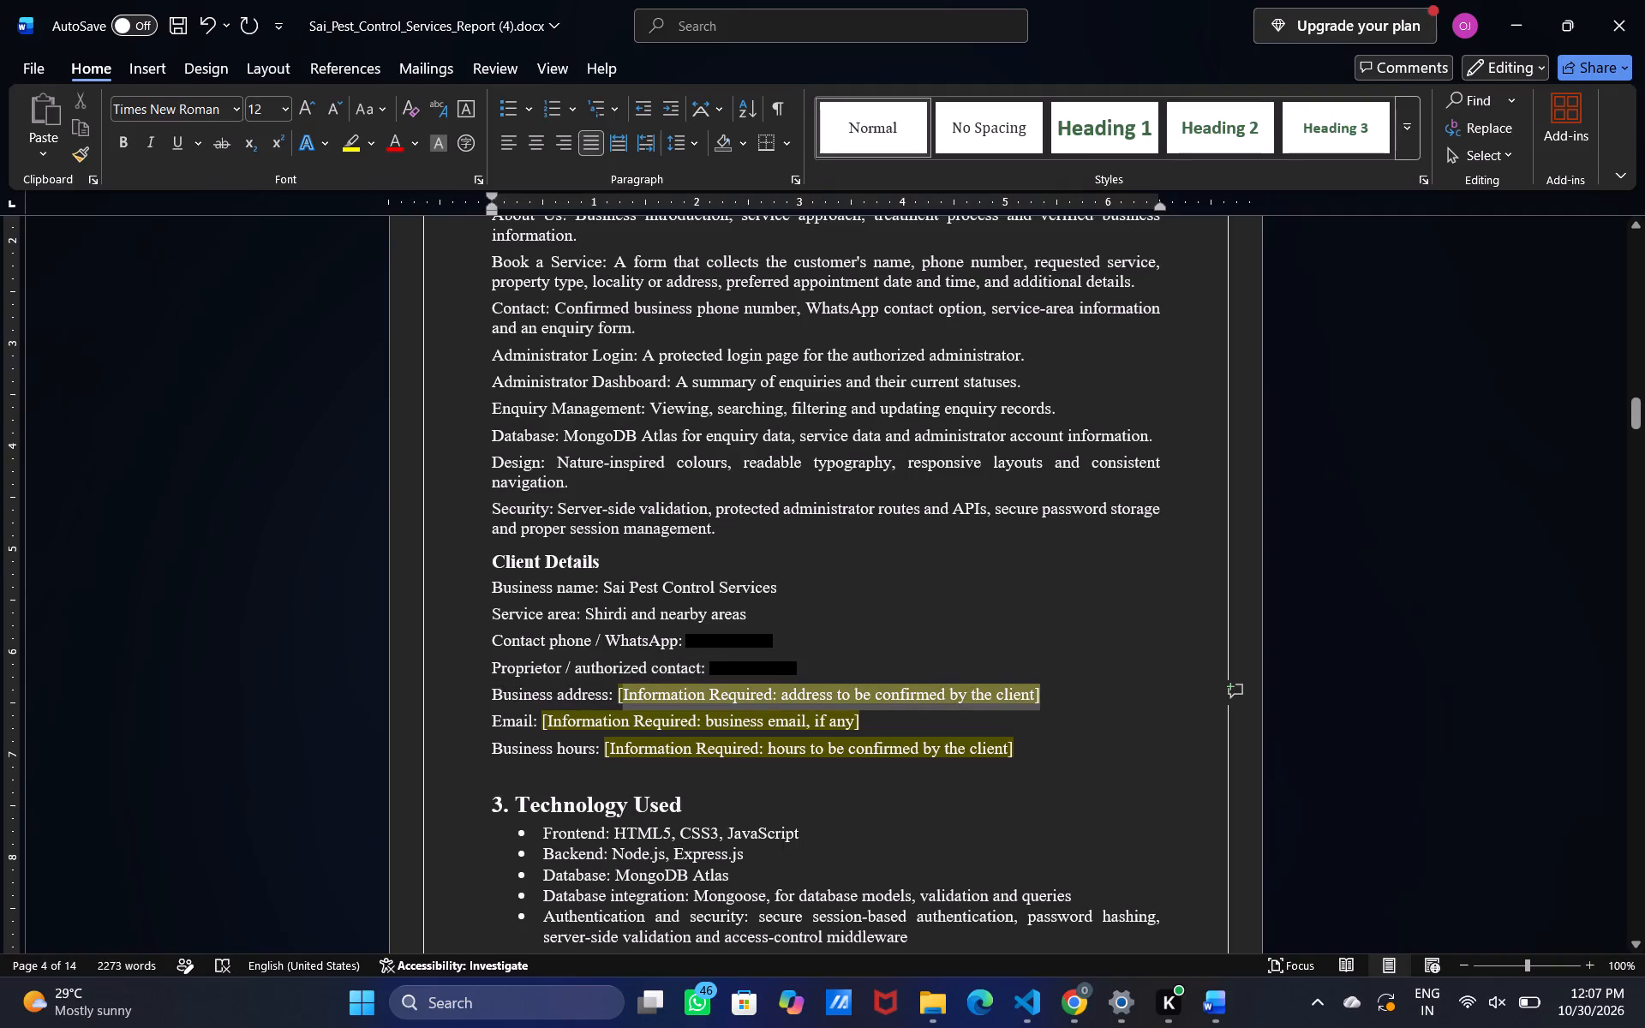
{"action": "left_click_drag", "start_coordinate": [625, 693], "coordinate": [625, 693]}
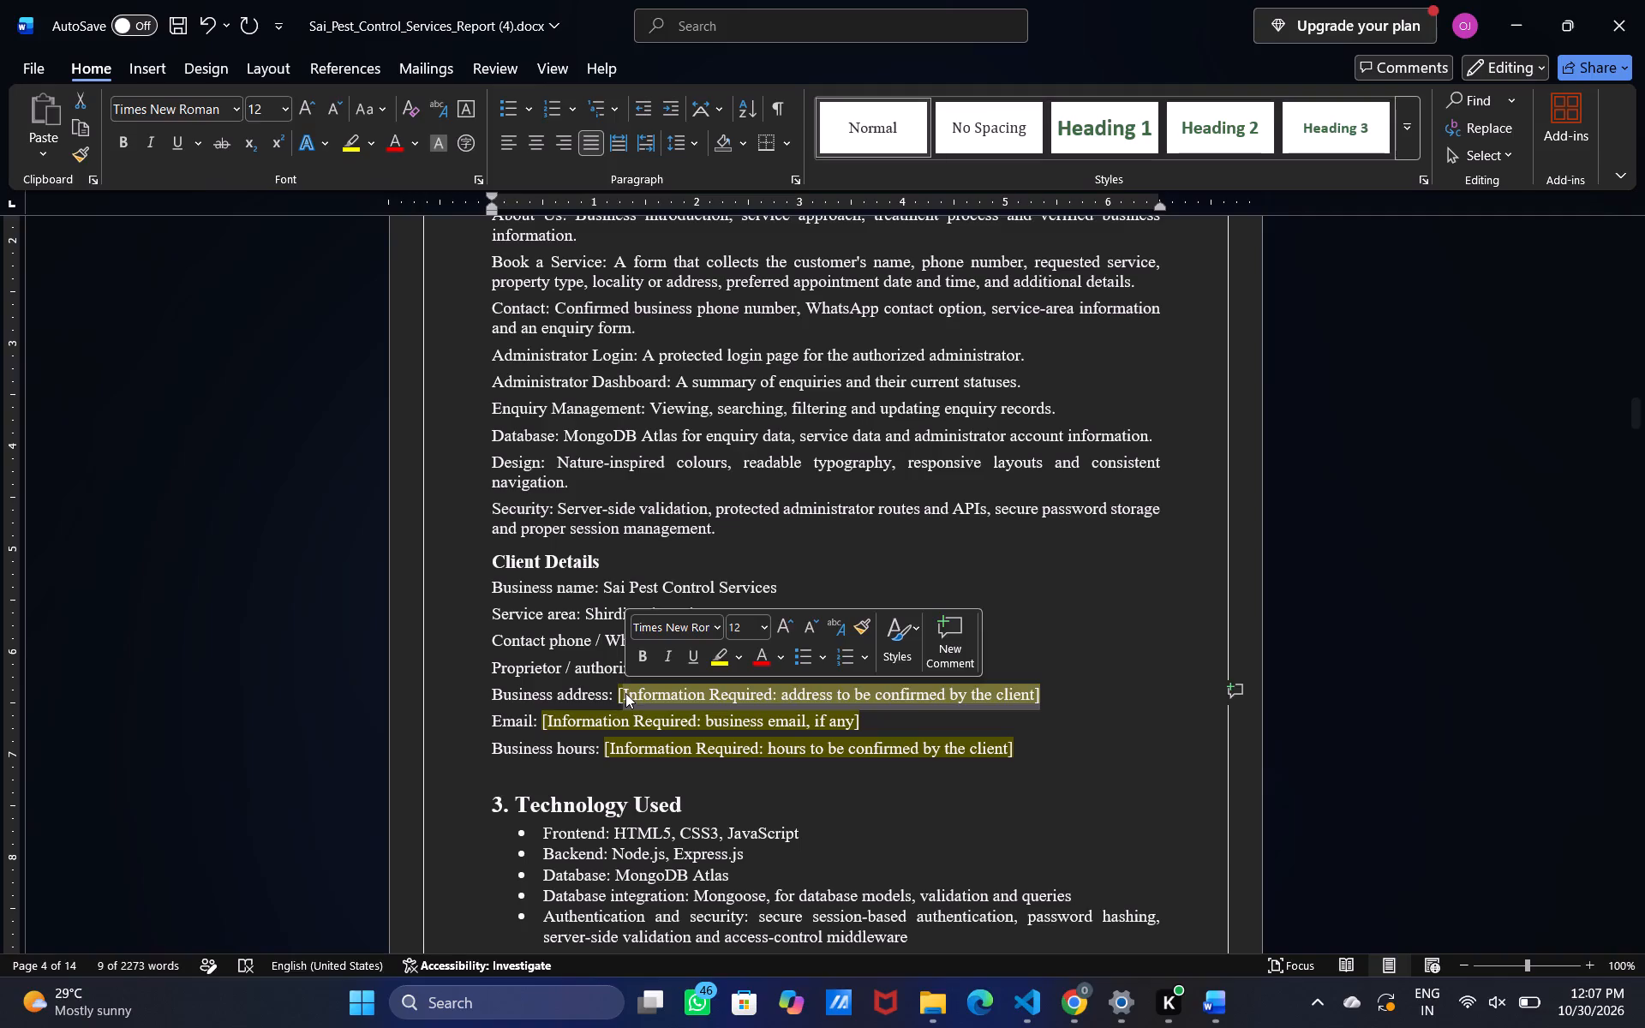
{"action": "key", "text": "BackSpace"}
{"action": "key", "text": "BackSpace"}
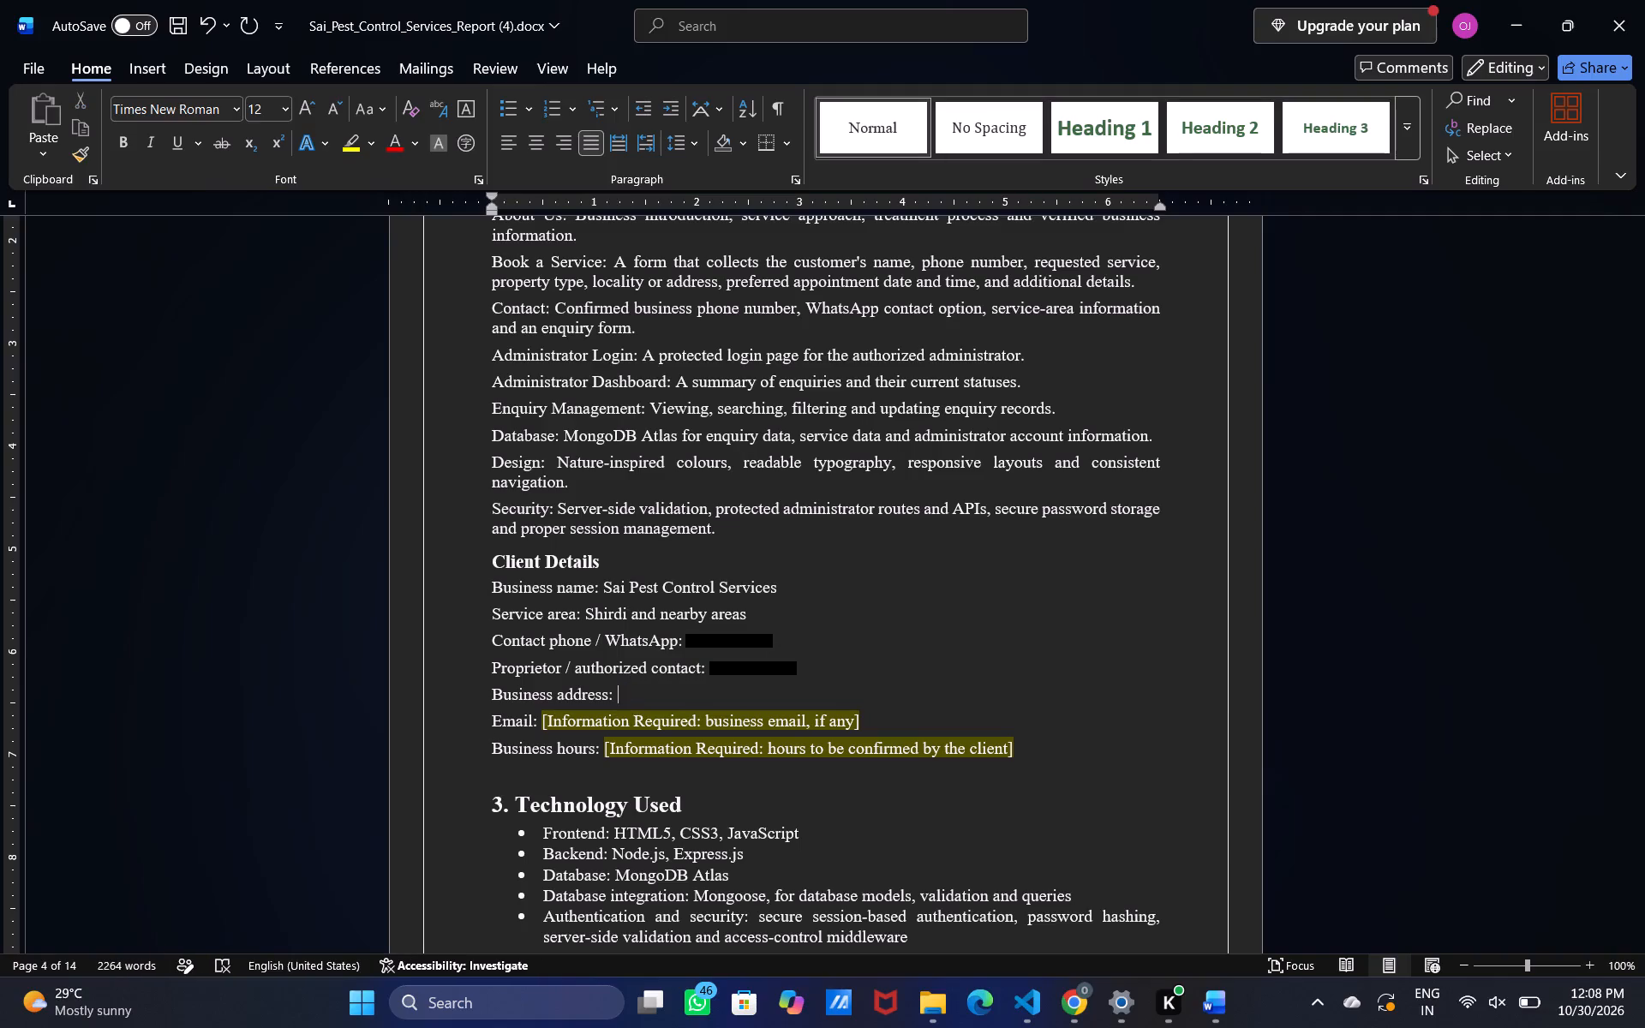
Enter the localities "Shirdi, rahta" on the Business address line, keeping the Email entry on its own line.
{"action": "key", "text": "shift+s"}
{"action": "key", "text": "a"}
{"action": "key", "text": "BackSpace"}
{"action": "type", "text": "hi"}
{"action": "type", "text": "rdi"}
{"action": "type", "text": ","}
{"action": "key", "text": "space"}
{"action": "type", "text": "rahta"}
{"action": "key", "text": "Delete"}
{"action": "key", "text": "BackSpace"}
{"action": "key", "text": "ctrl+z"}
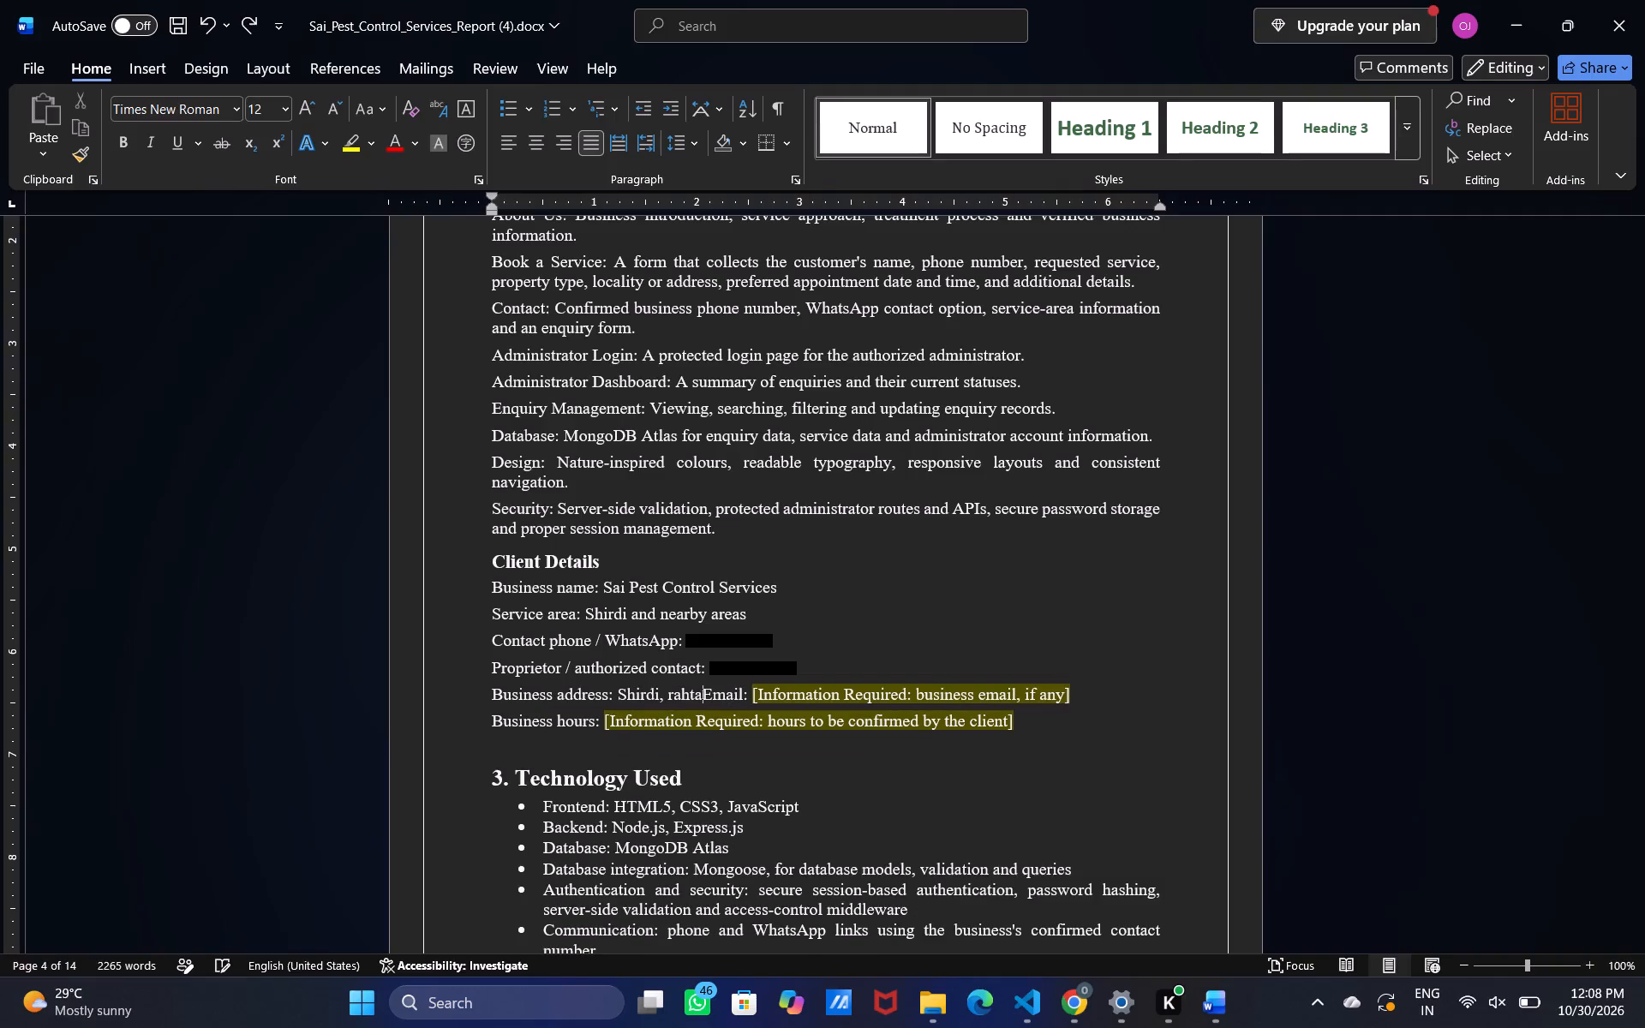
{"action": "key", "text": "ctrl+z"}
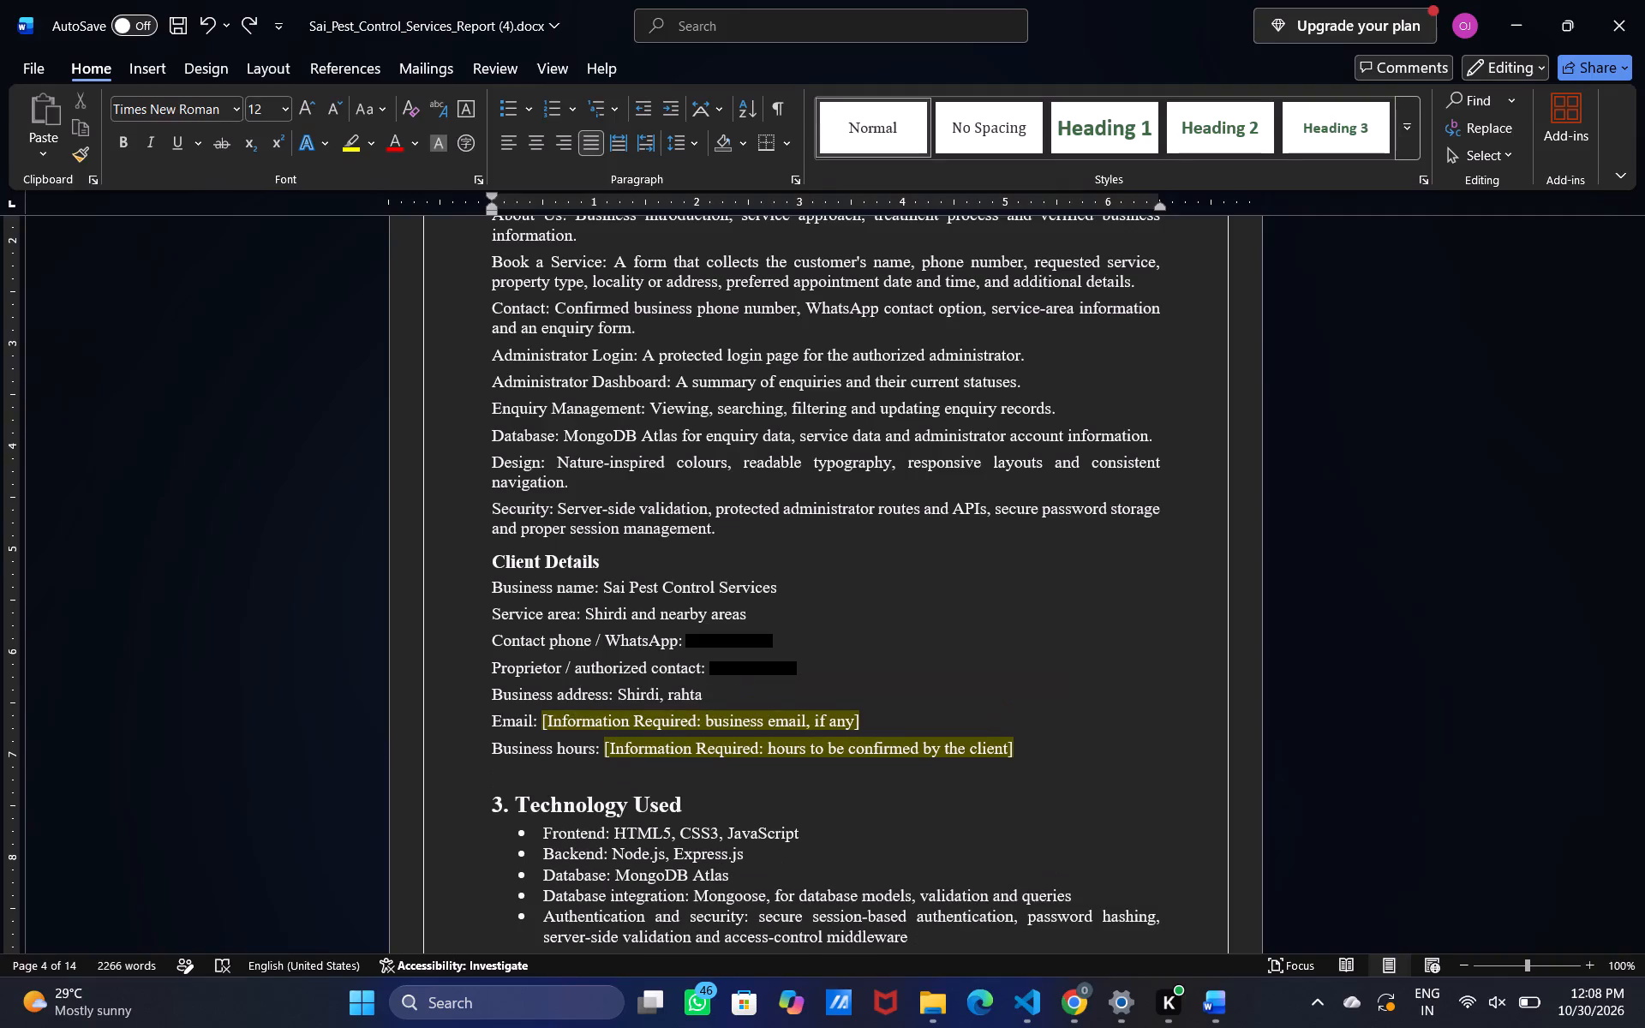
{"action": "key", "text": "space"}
Correct the second locality on the Business address line to the capitalised spelling "Rahata".
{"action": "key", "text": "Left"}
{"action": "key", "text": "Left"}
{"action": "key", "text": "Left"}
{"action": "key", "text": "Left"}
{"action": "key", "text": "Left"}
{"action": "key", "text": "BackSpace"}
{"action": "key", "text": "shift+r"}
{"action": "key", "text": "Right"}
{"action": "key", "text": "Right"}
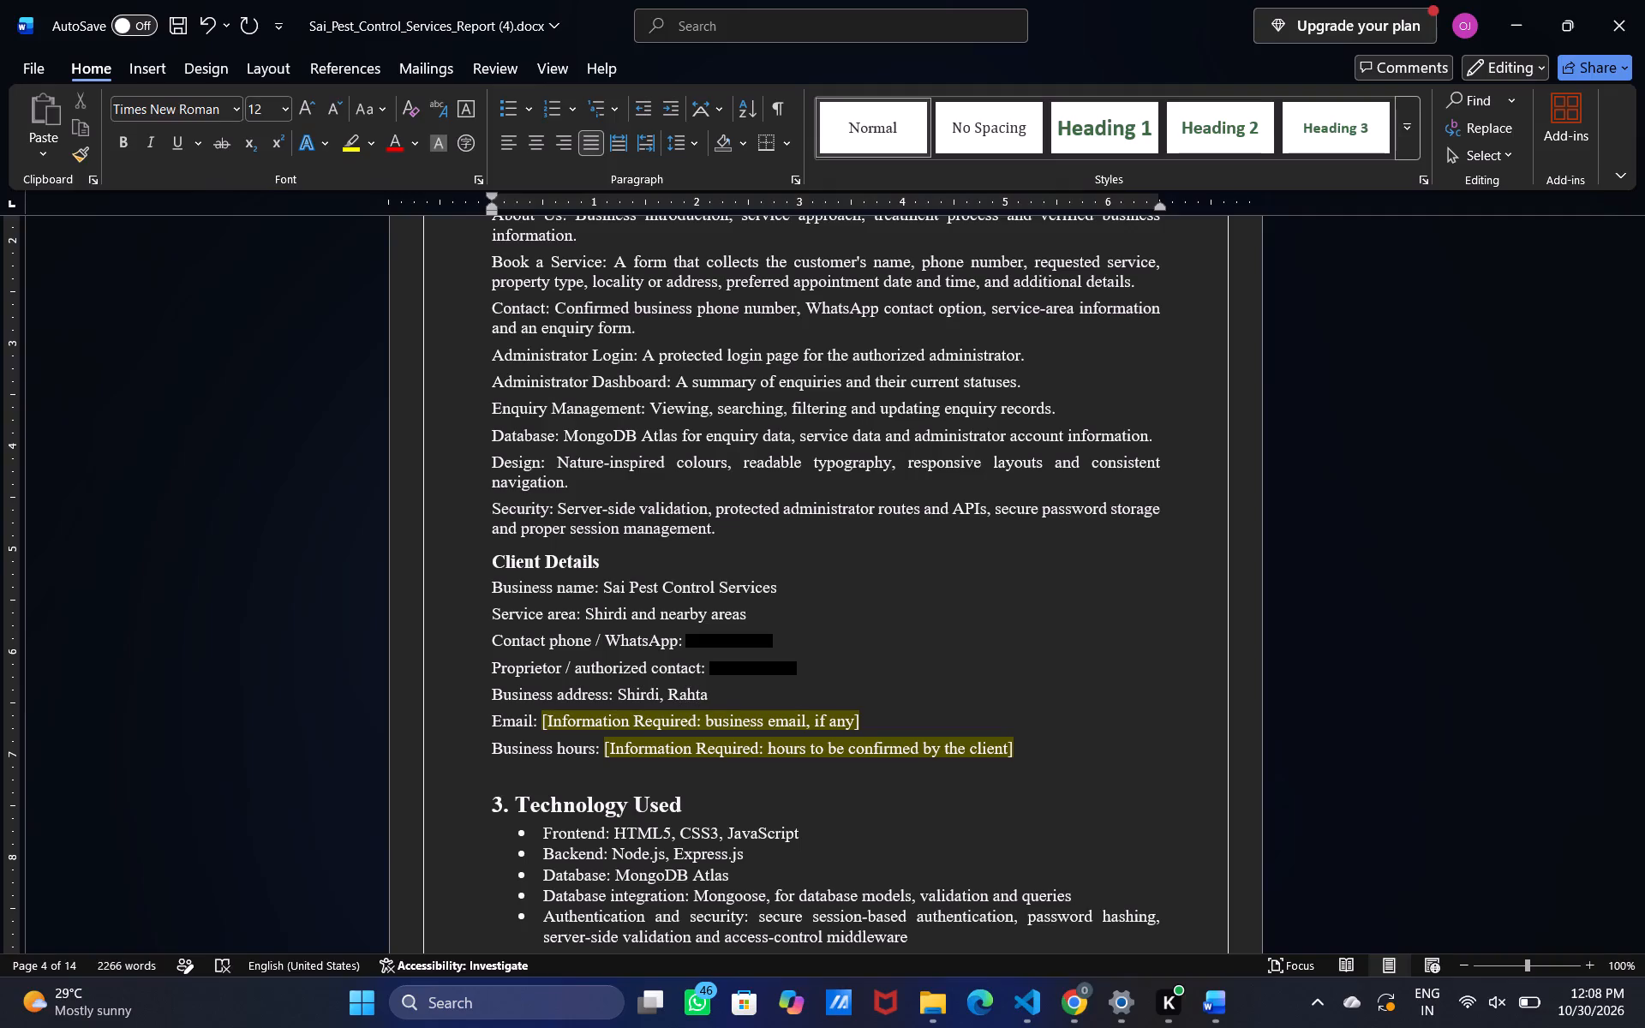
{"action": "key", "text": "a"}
Add the postal code after Rahata at the end of the Business address line.
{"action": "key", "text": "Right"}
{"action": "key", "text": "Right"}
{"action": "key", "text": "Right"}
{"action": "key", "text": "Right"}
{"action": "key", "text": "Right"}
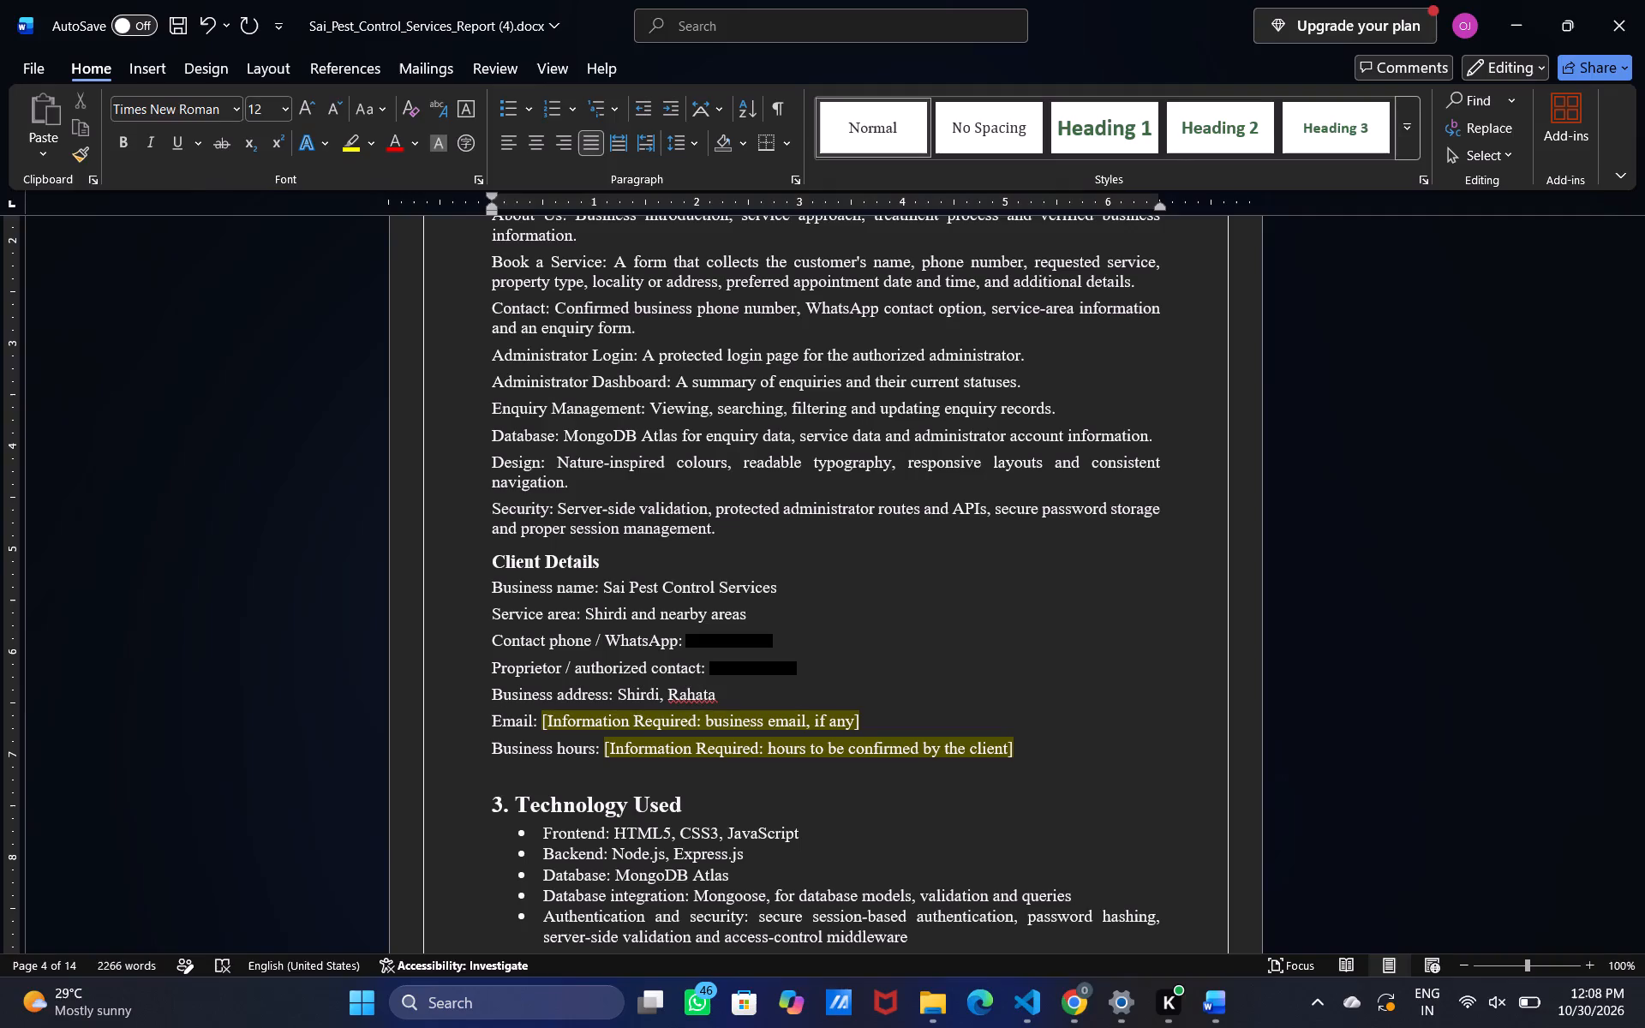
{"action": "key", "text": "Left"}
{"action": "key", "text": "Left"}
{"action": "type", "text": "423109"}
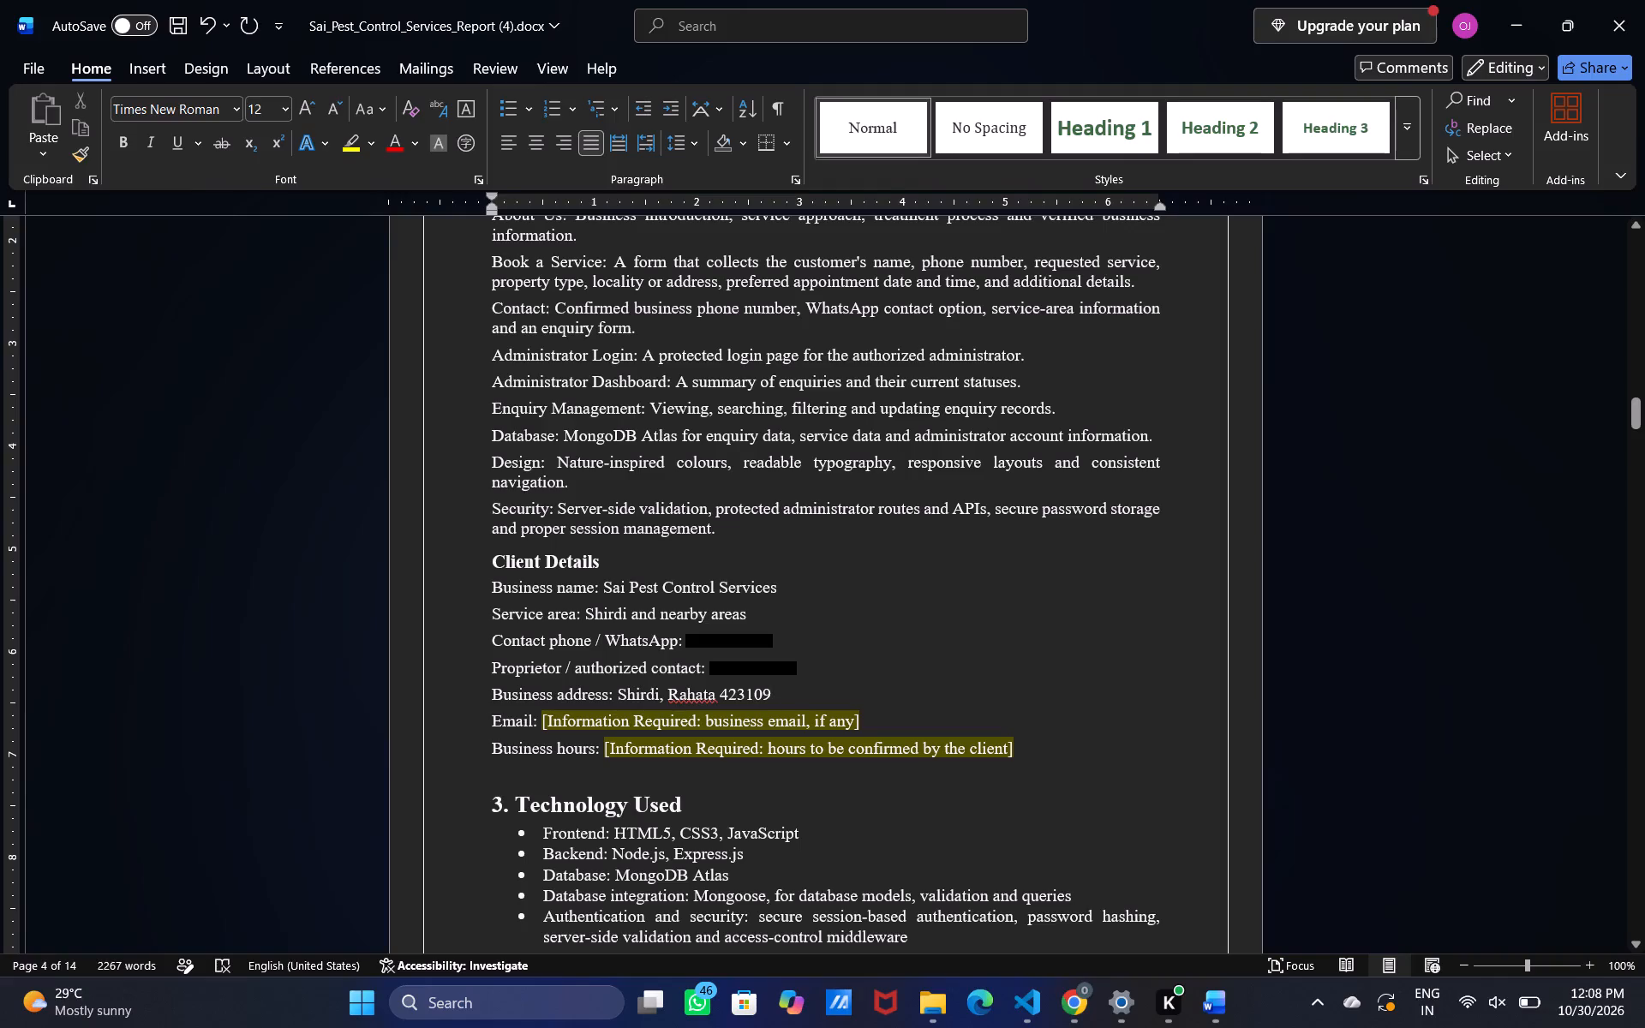
Select the highlighted Information Required placeholder on the Email line under Client Details.
{"action": "left_click_drag", "start_coordinate": [877, 720], "coordinate": [537, 726]}
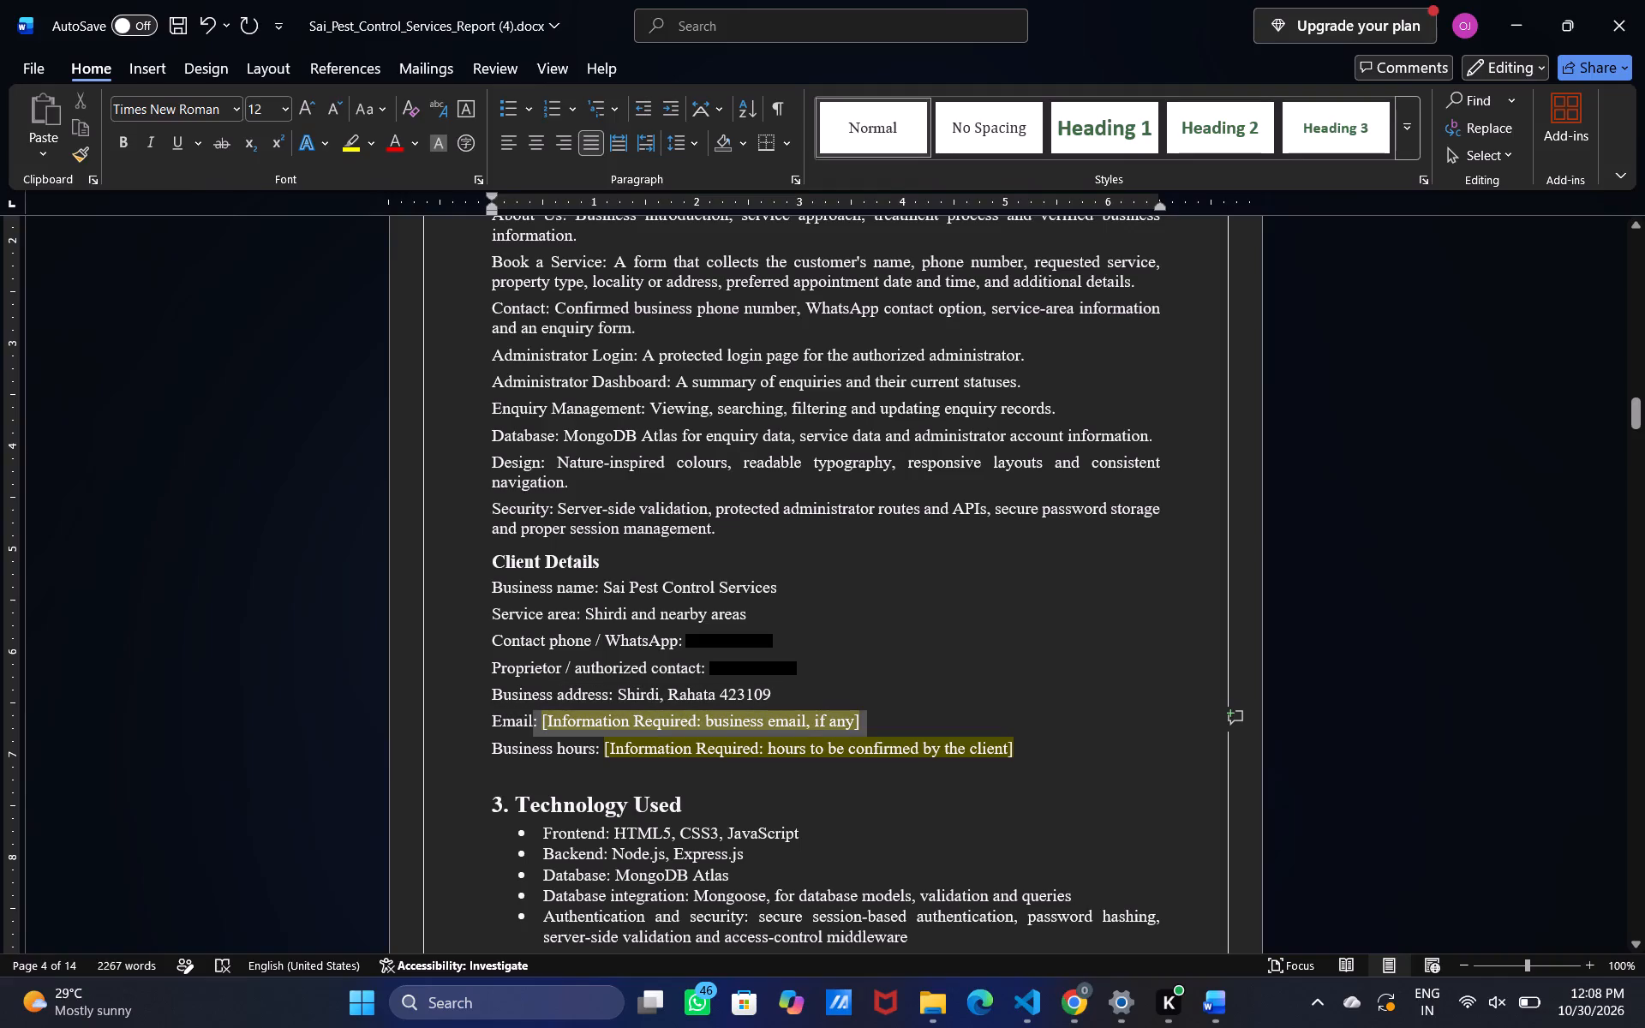
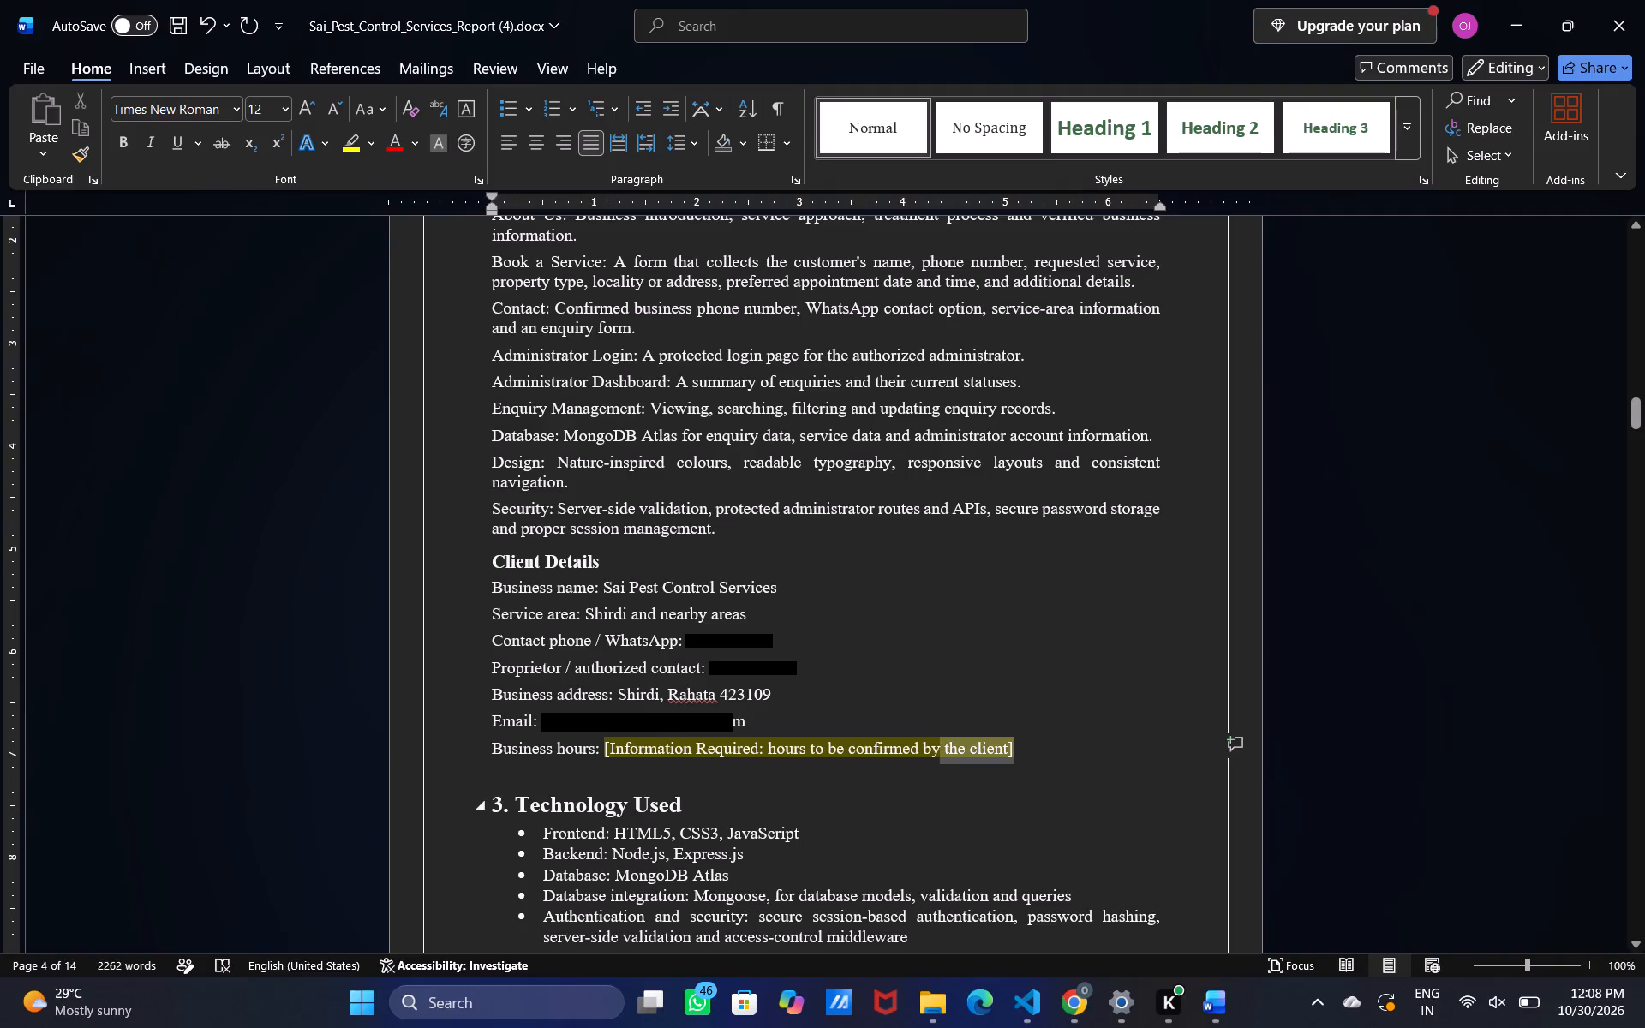
Replace the highlighted Information Required placeholder on the Business hours line under Client Details with "8hr".
{"action": "left_click_drag", "start_coordinate": [678, 762], "coordinate": [601, 752]}
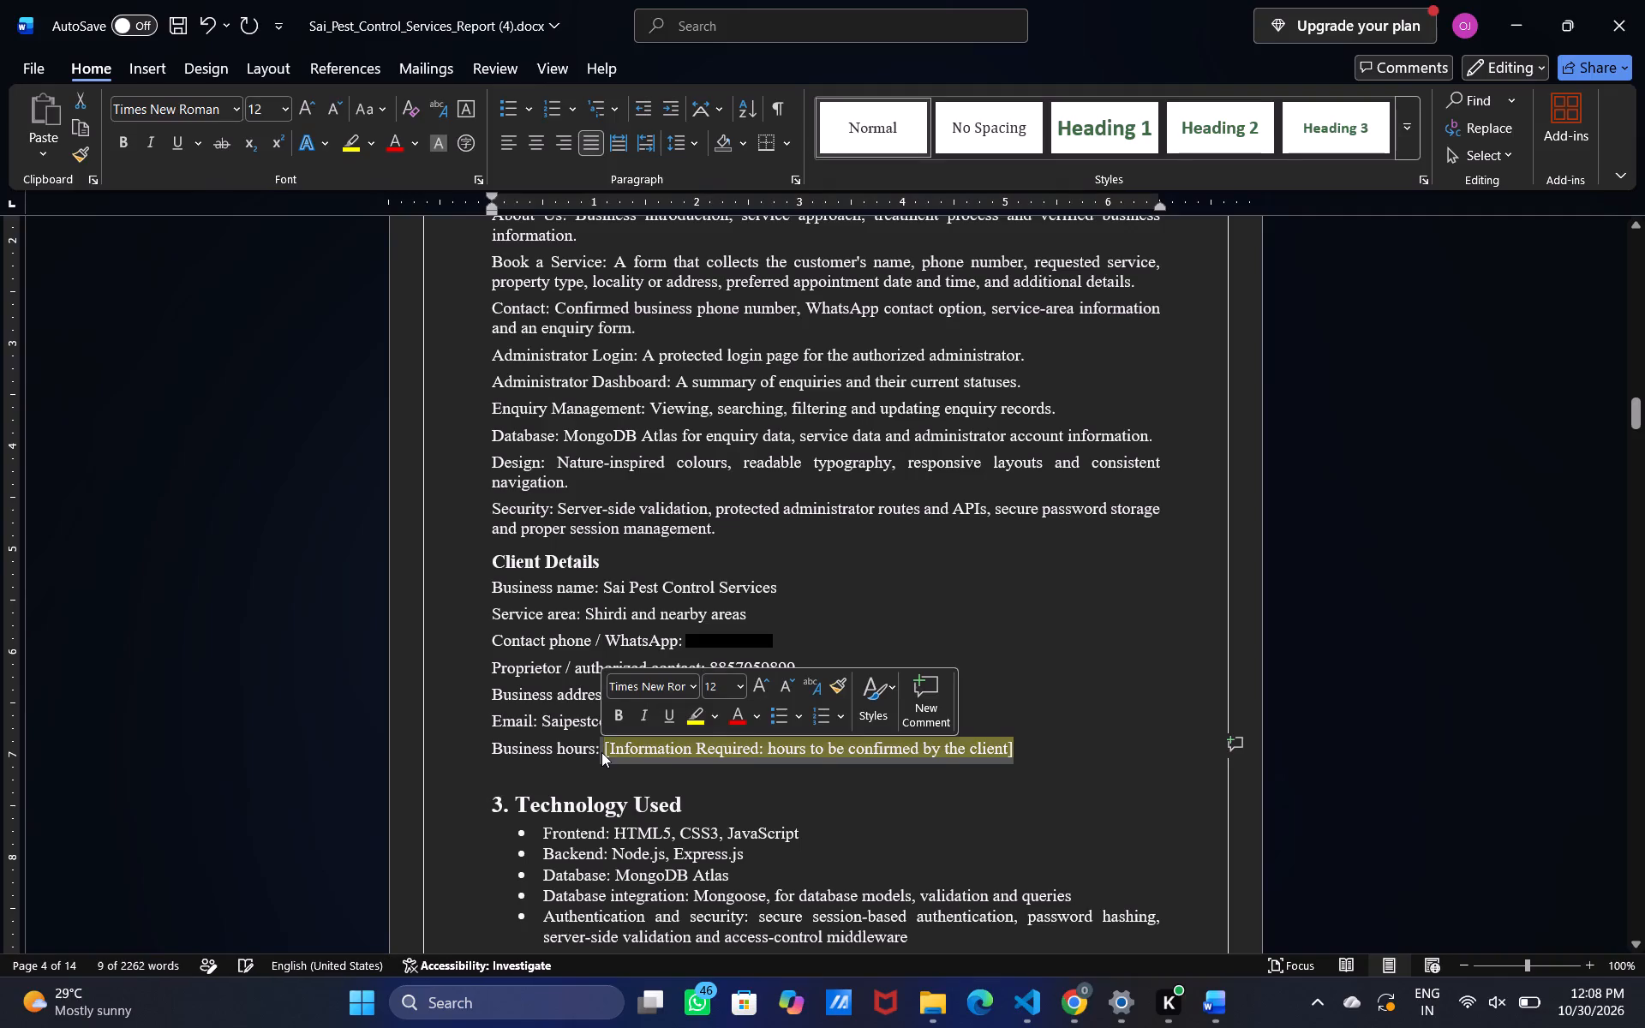
{"action": "key", "text": "BackSpace"}
{"action": "key", "text": "space"}
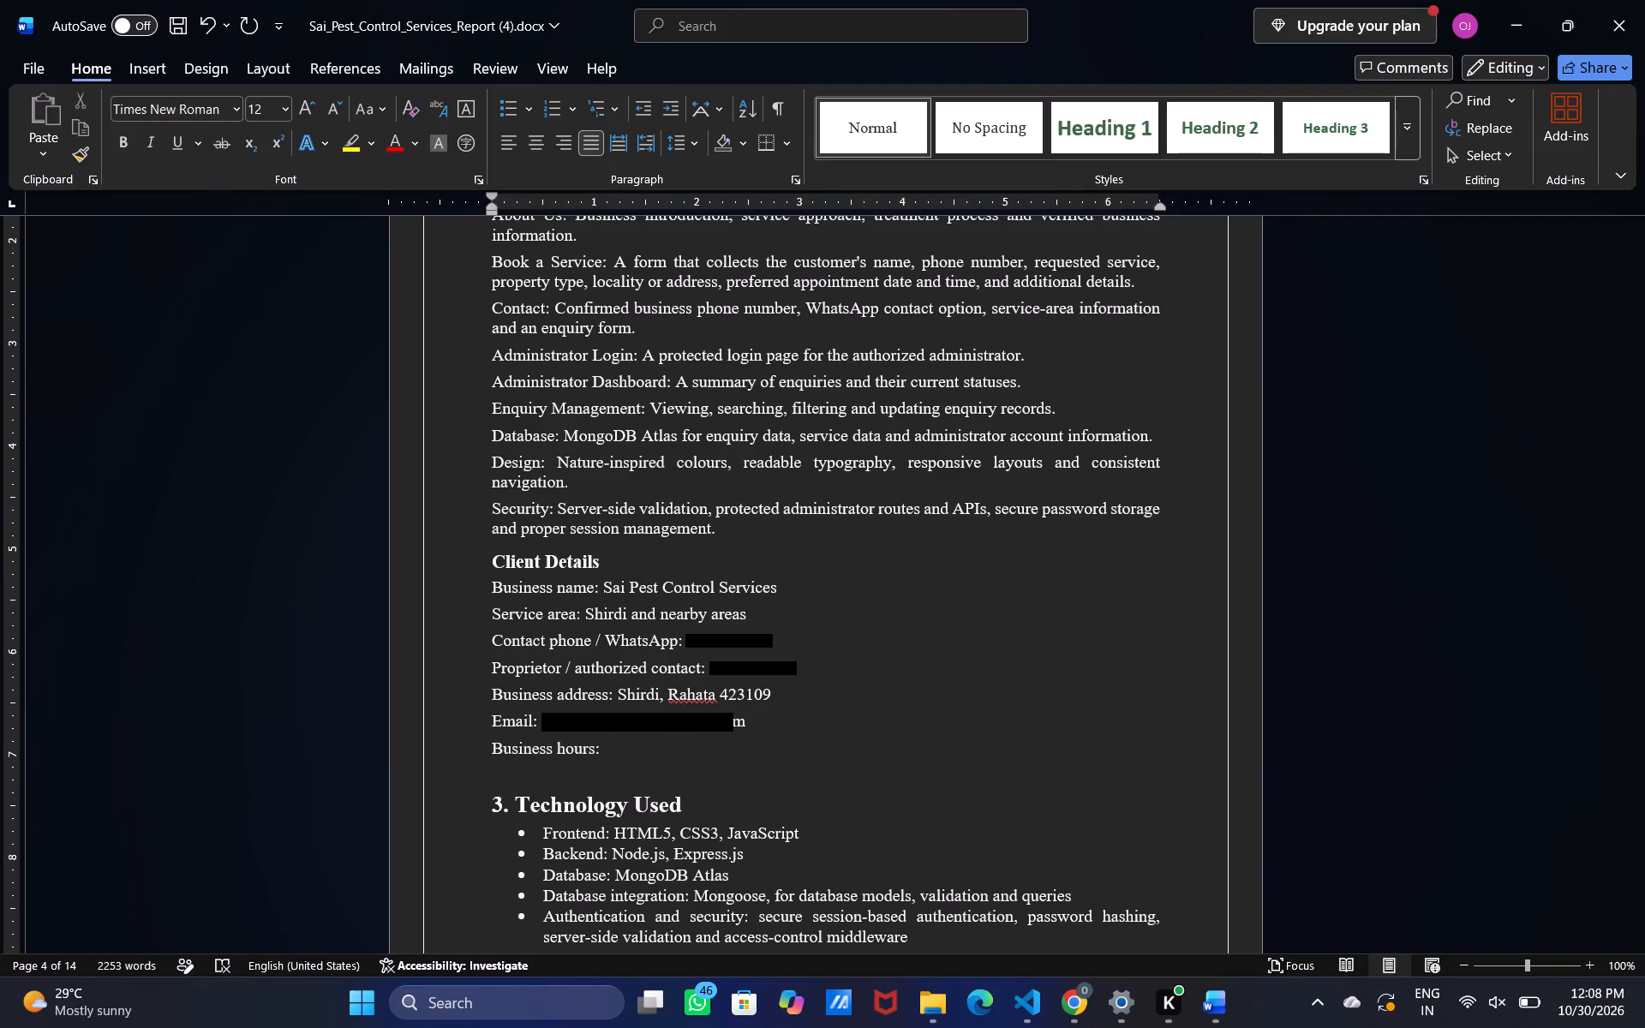
{"action": "key", "text": "8"}
{"action": "type", "text": "hr"}
Delete the repository setup and frontend disagreement placeholders after Git and GitHub in Technology Used, keeping the Frontend text on its own line.
{"action": "scroll", "coordinate": [601, 752], "scroll_direction": "down", "scroll_amount": 5}
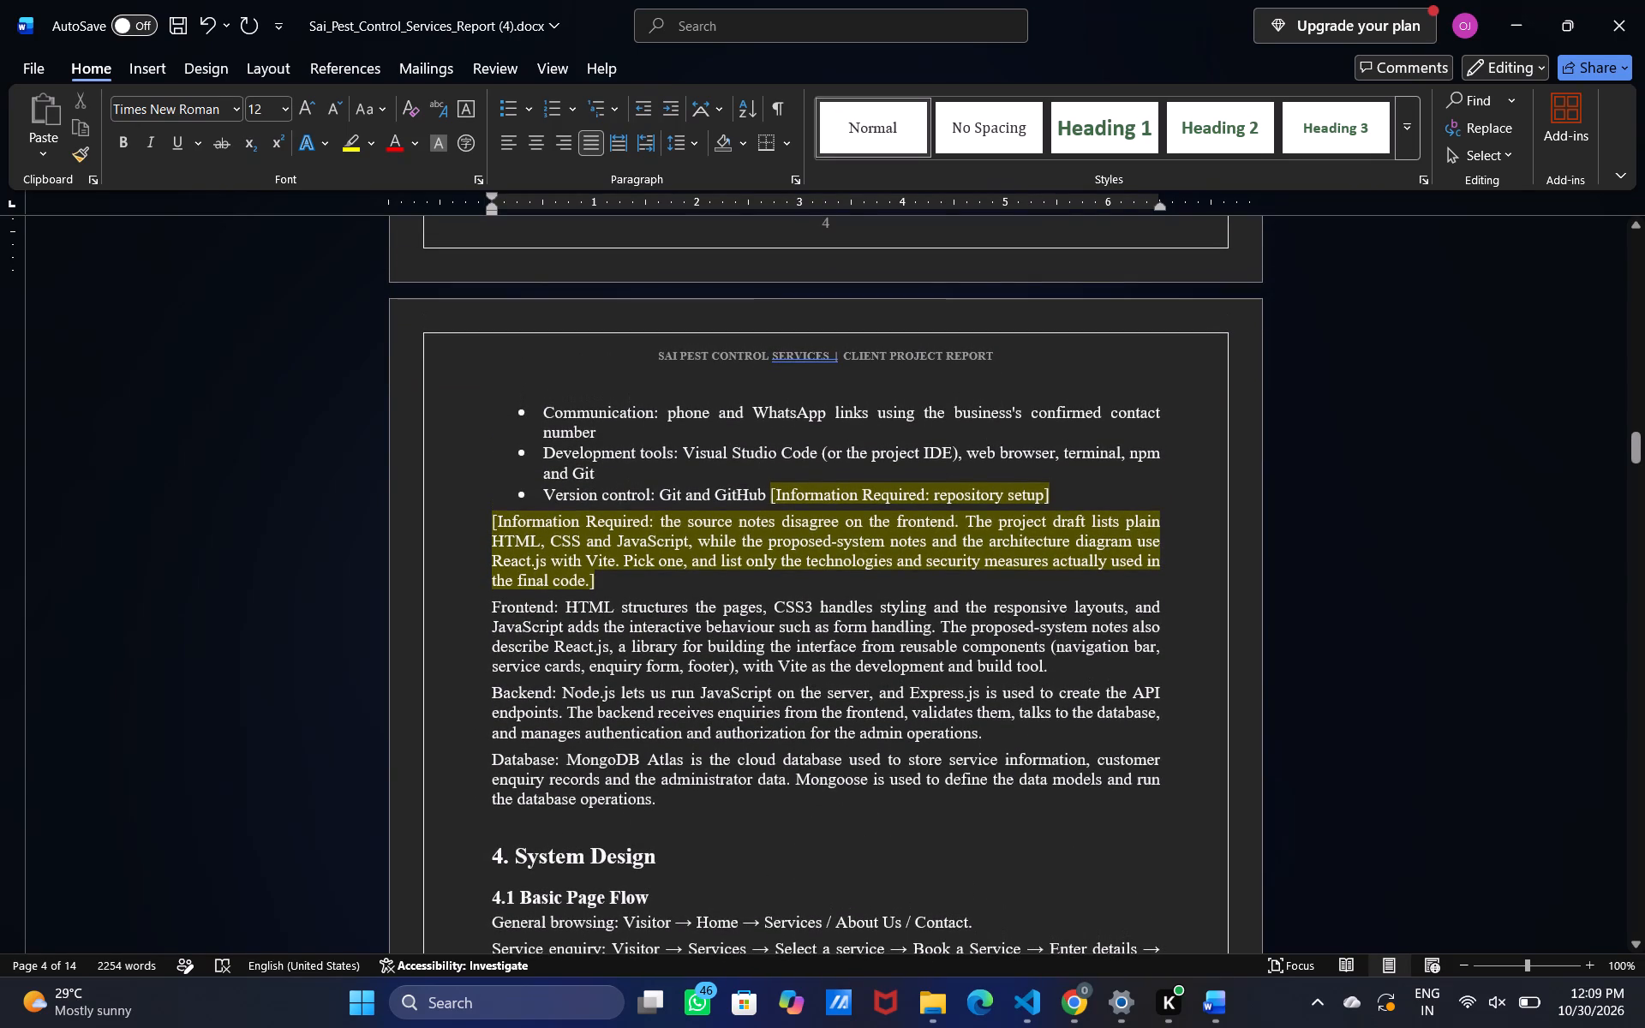
{"action": "left_click_drag", "start_coordinate": [654, 591], "coordinate": [769, 498]}
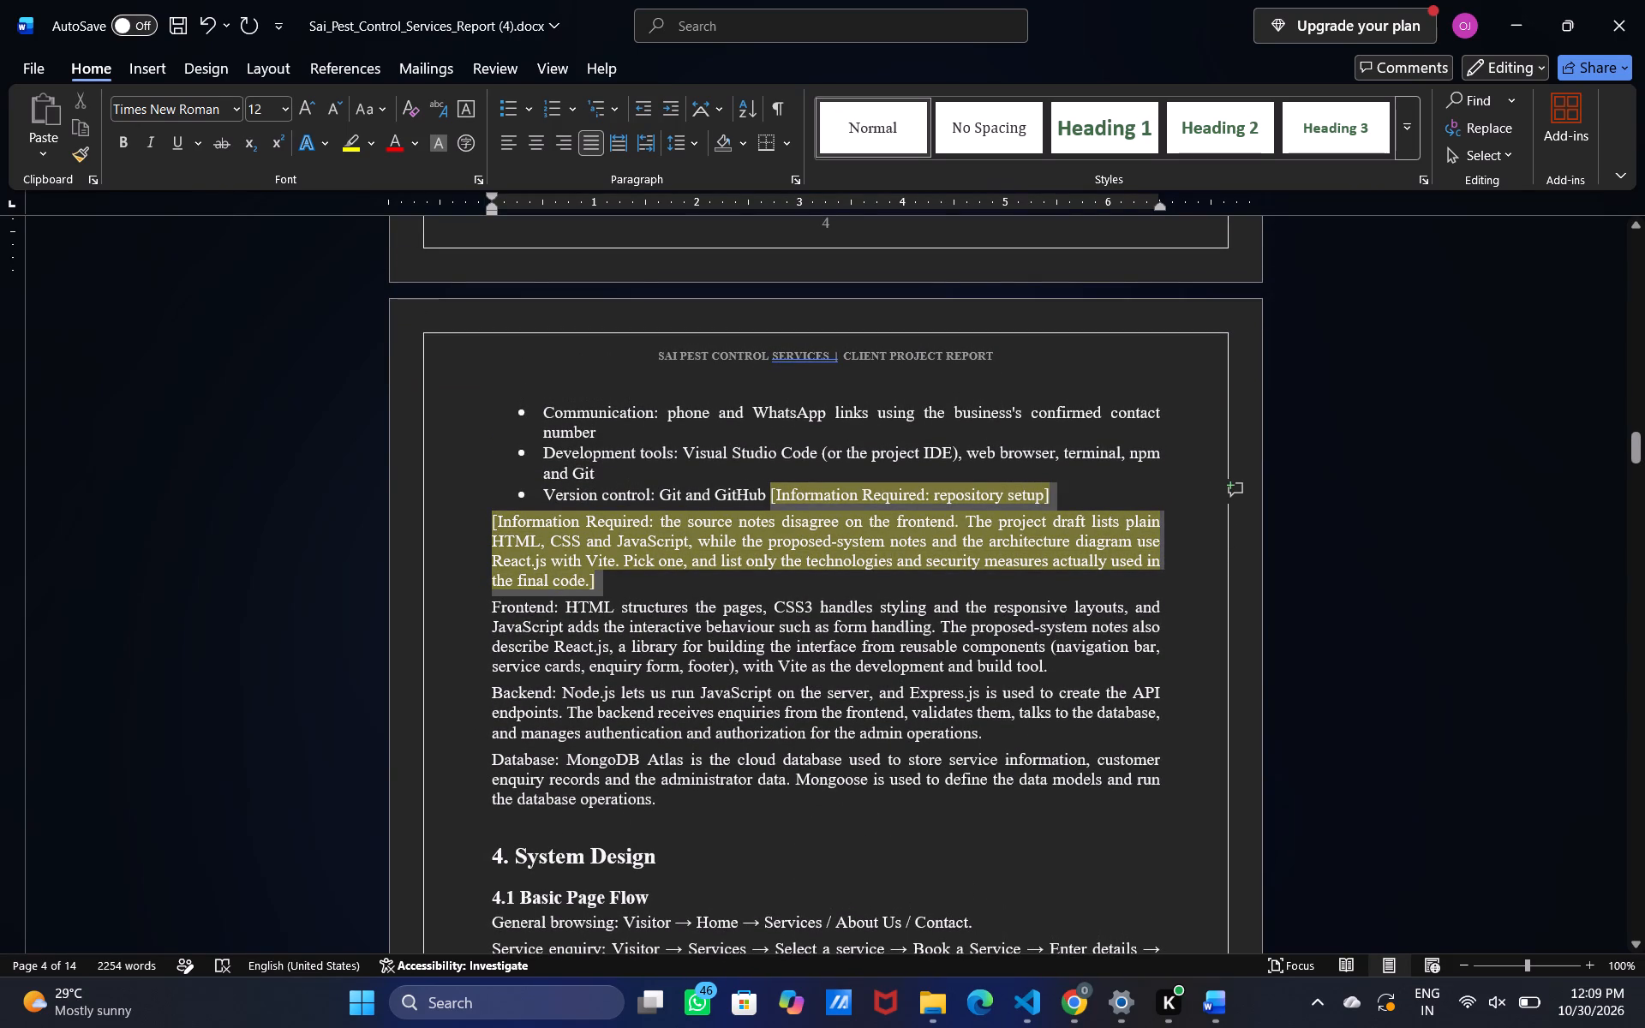
{"action": "left_click_drag", "start_coordinate": [769, 498], "coordinate": [769, 498]}
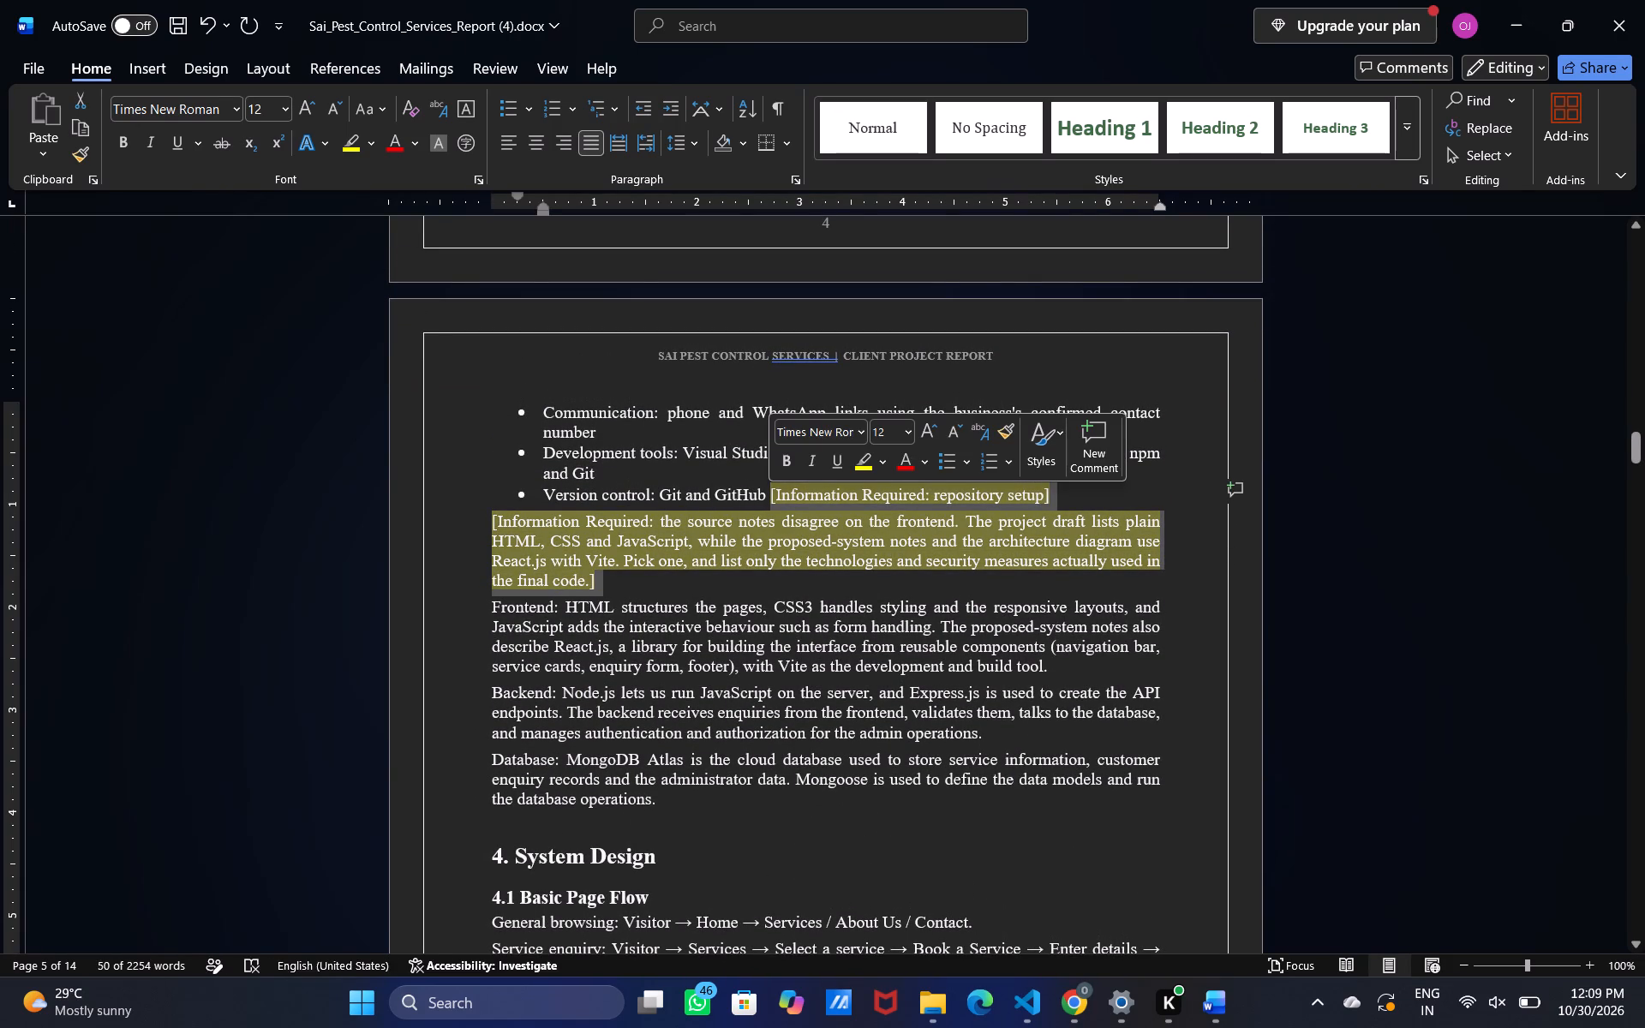
{"action": "key", "text": "BackSpace"}
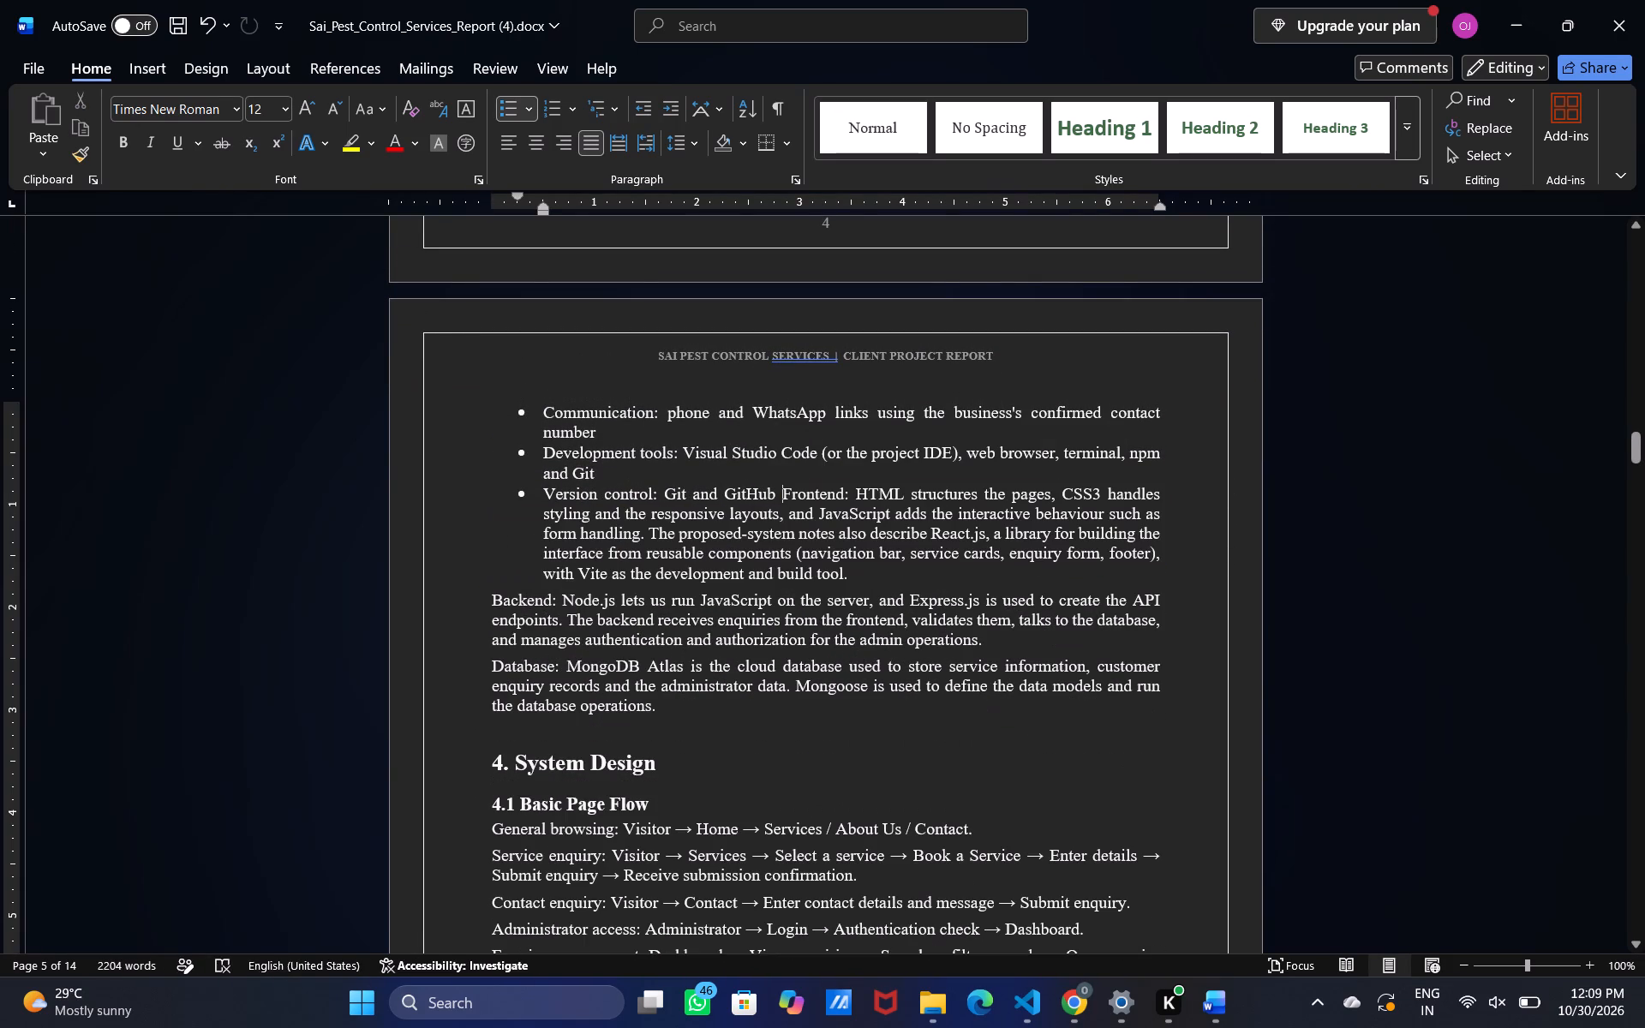
{"action": "key", "text": "Return"}
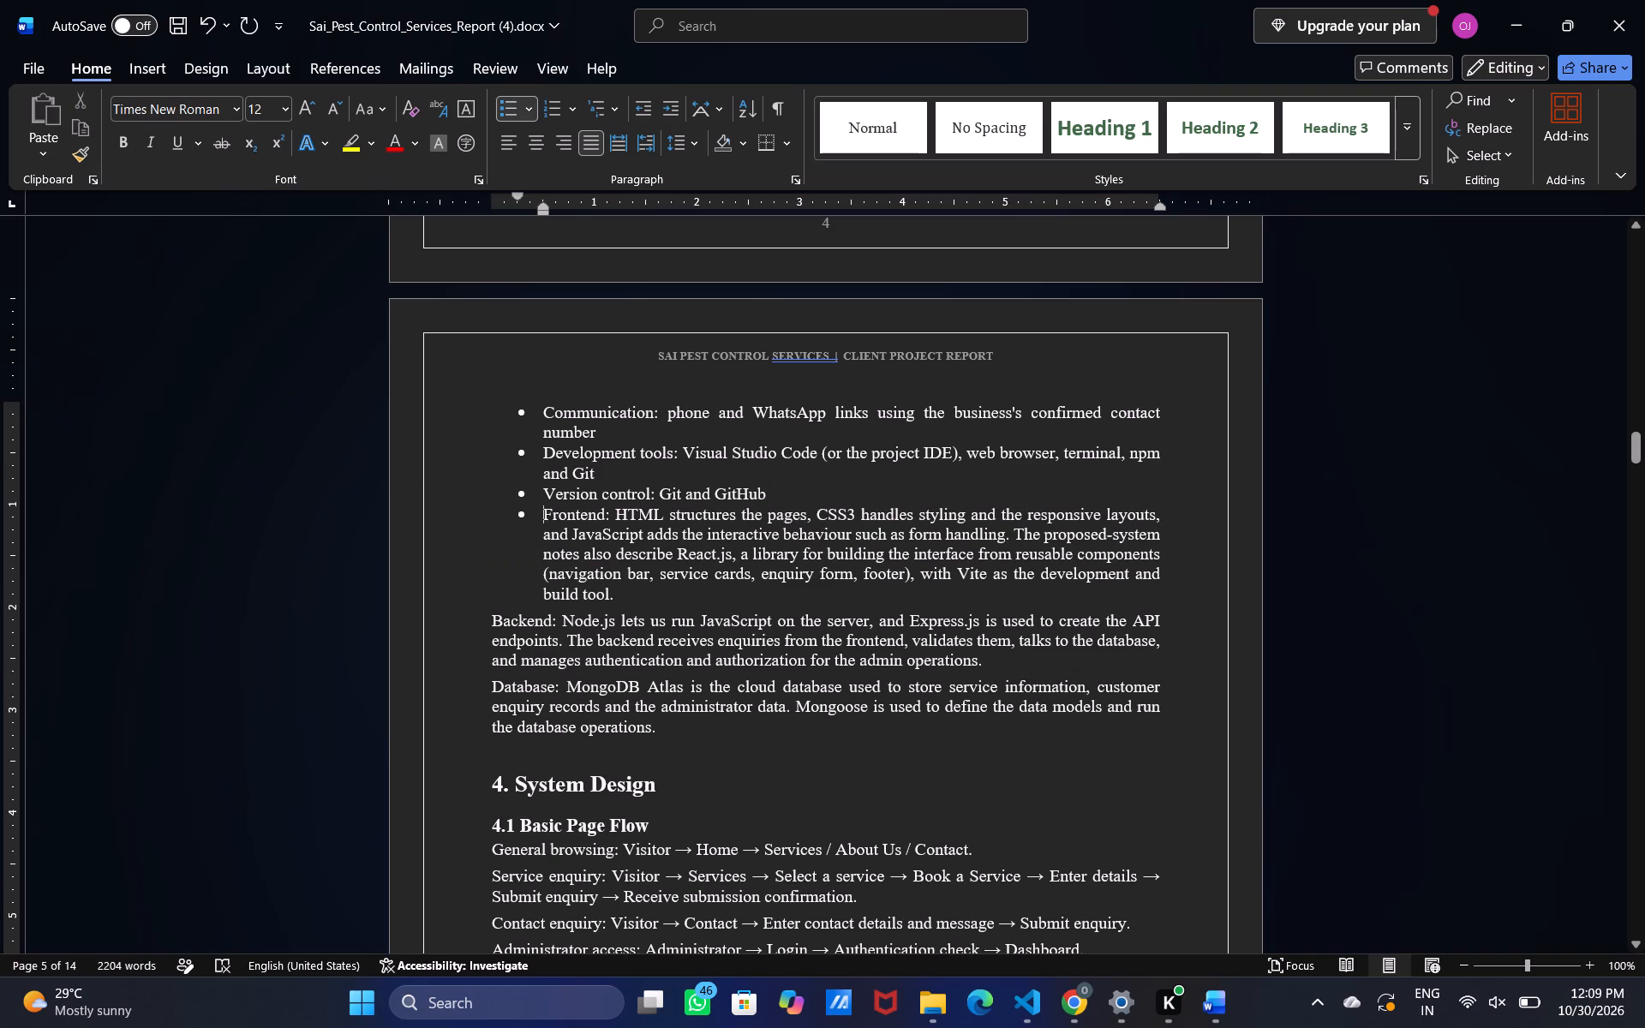
Select the text "Git and GitHub" in the Version control bullet of the Technology Used section.
{"action": "left_click", "coordinate": [787, 501]}
{"action": "left_click_drag", "start_coordinate": [787, 501], "coordinate": [661, 500]}
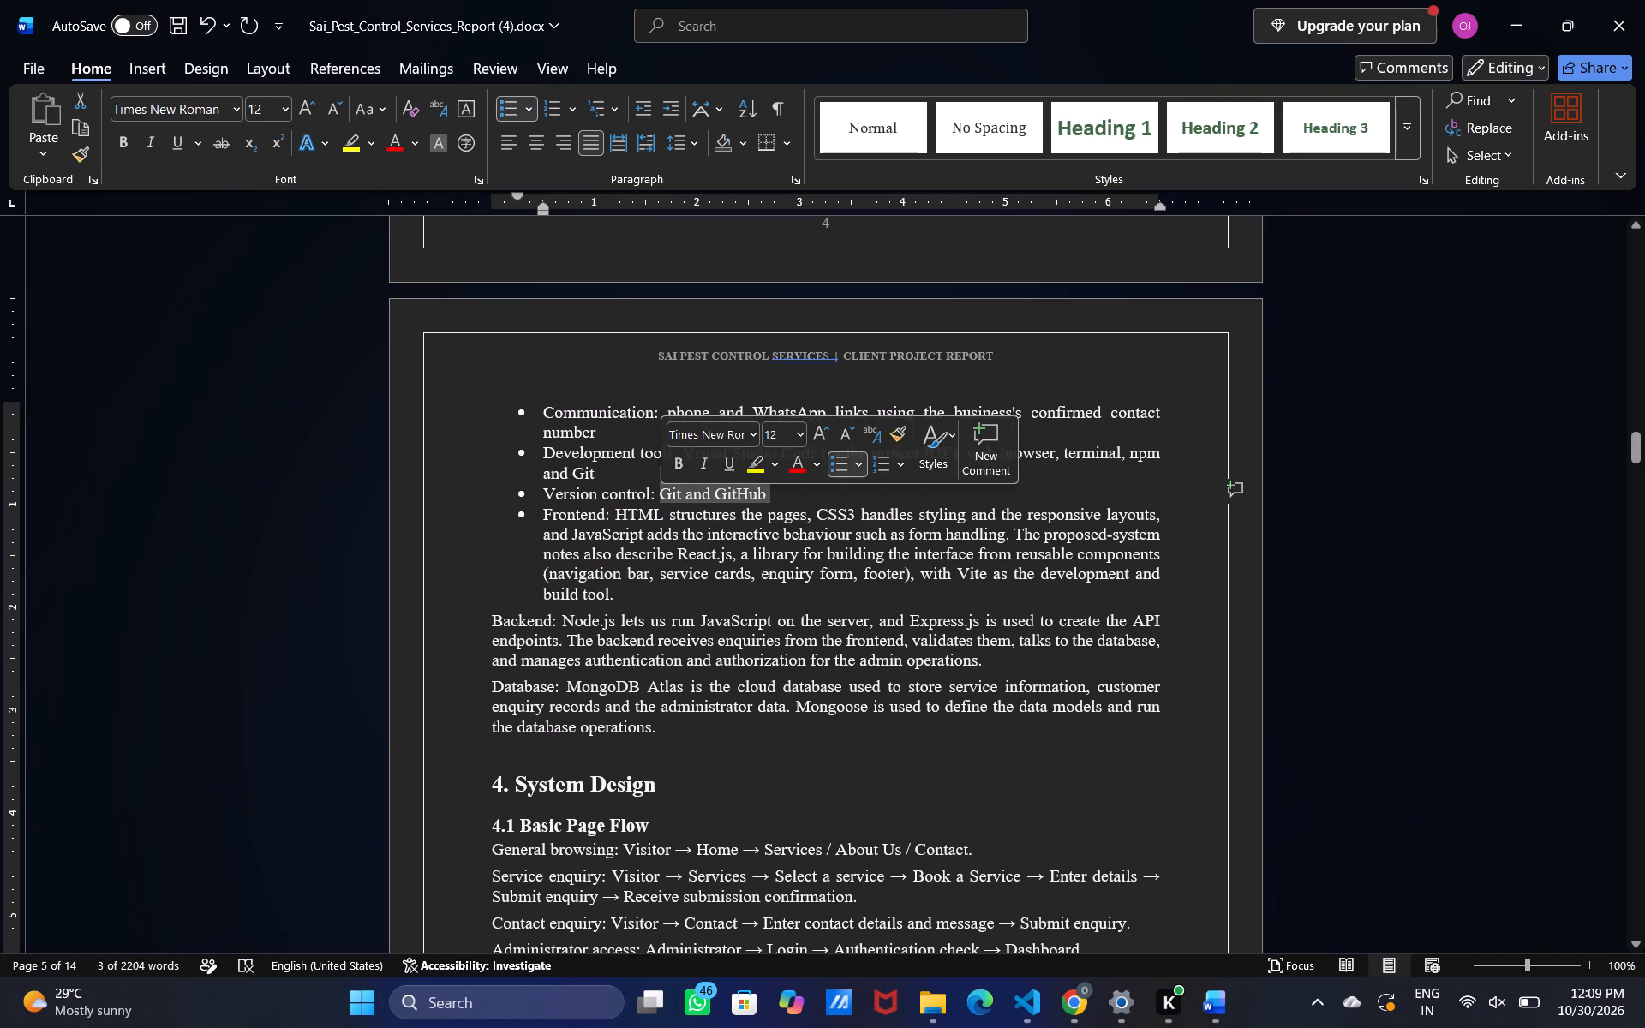
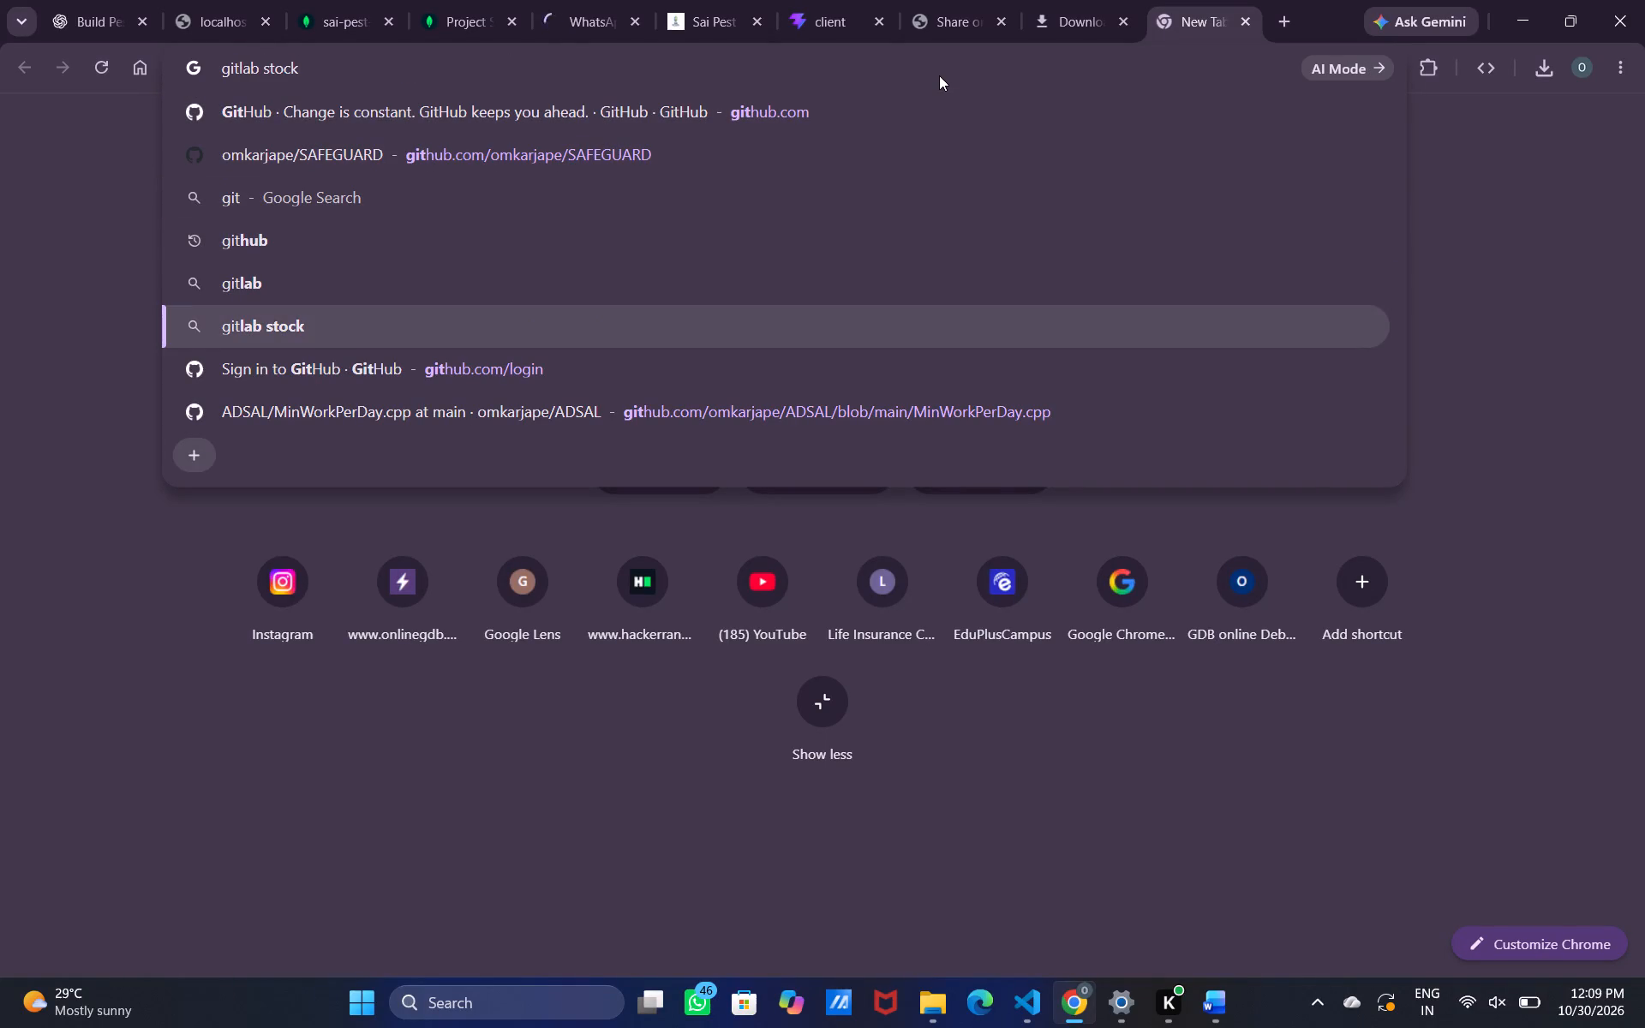
Try to open the GitHub sign-in page at github.com/login from the address suggestions.
{"action": "key", "text": "Down"}
{"action": "key", "text": "Return"}
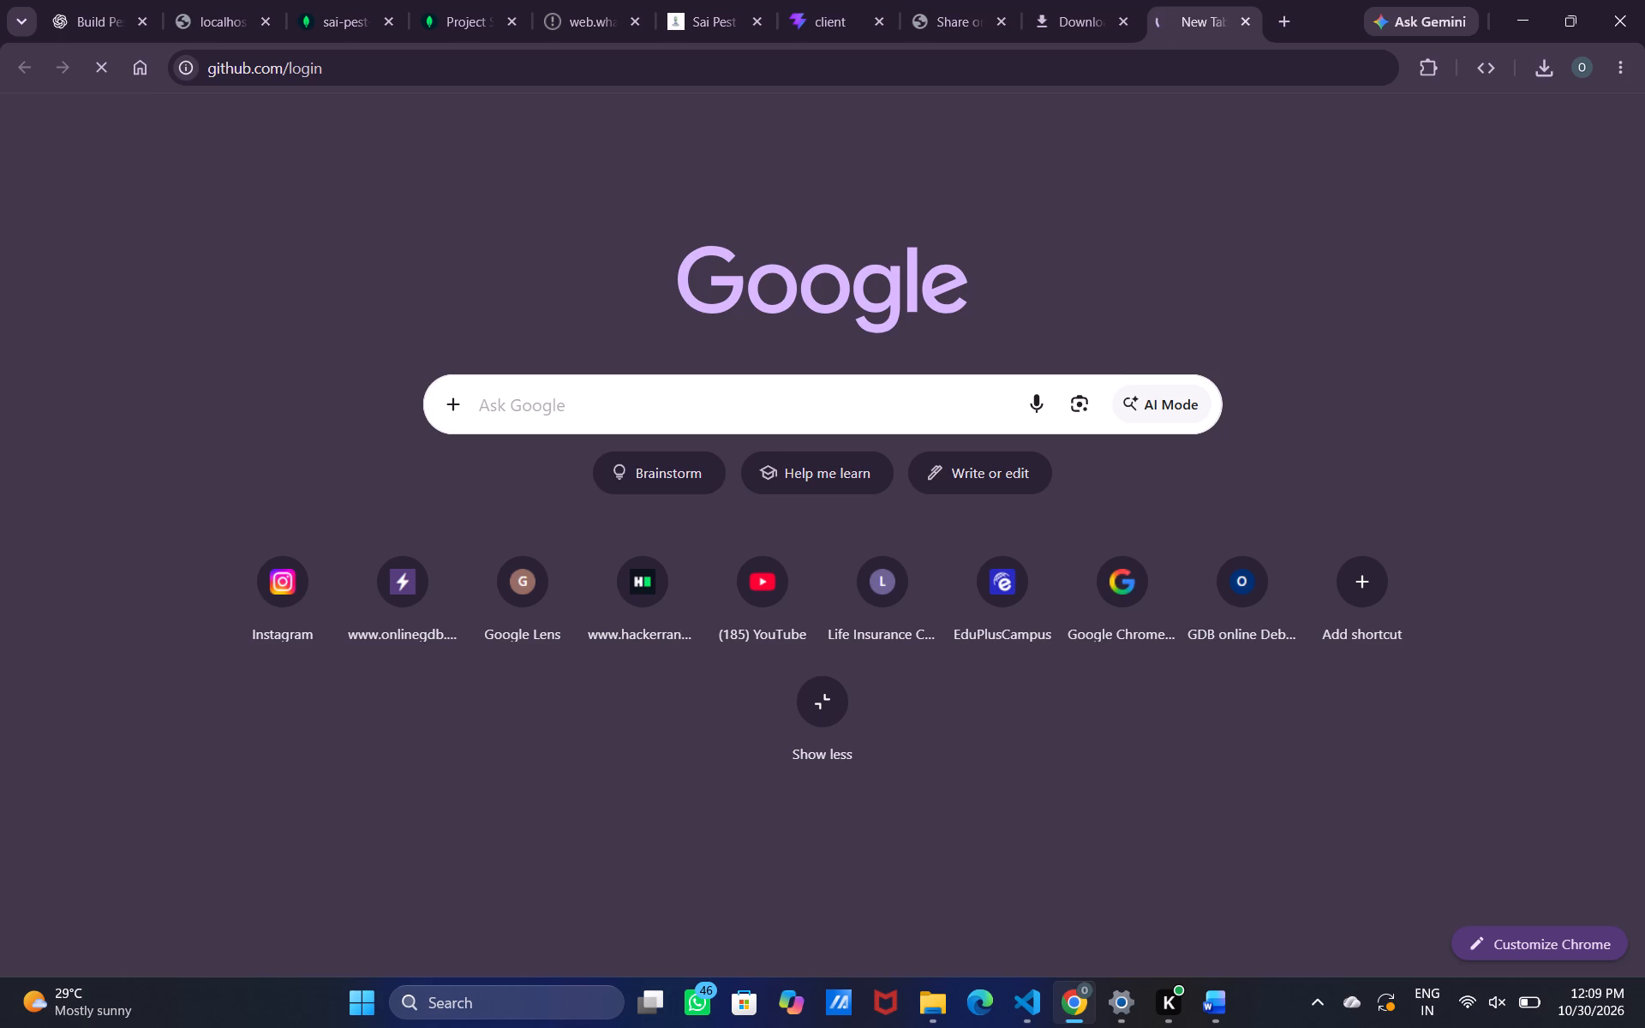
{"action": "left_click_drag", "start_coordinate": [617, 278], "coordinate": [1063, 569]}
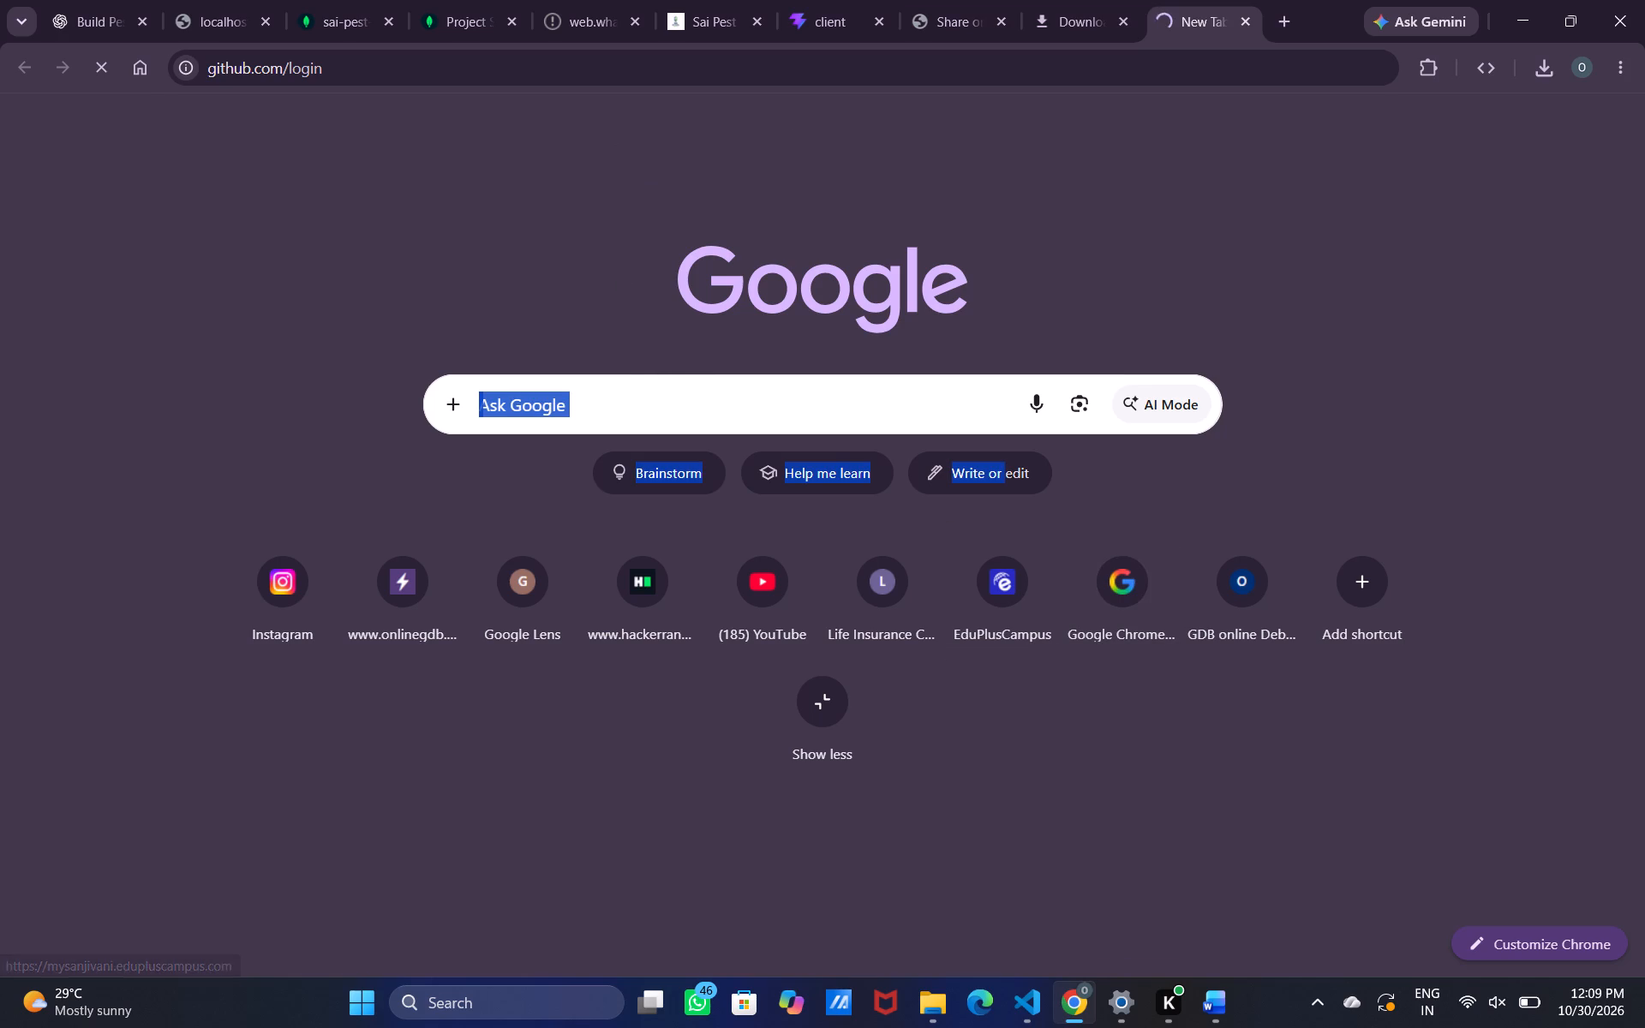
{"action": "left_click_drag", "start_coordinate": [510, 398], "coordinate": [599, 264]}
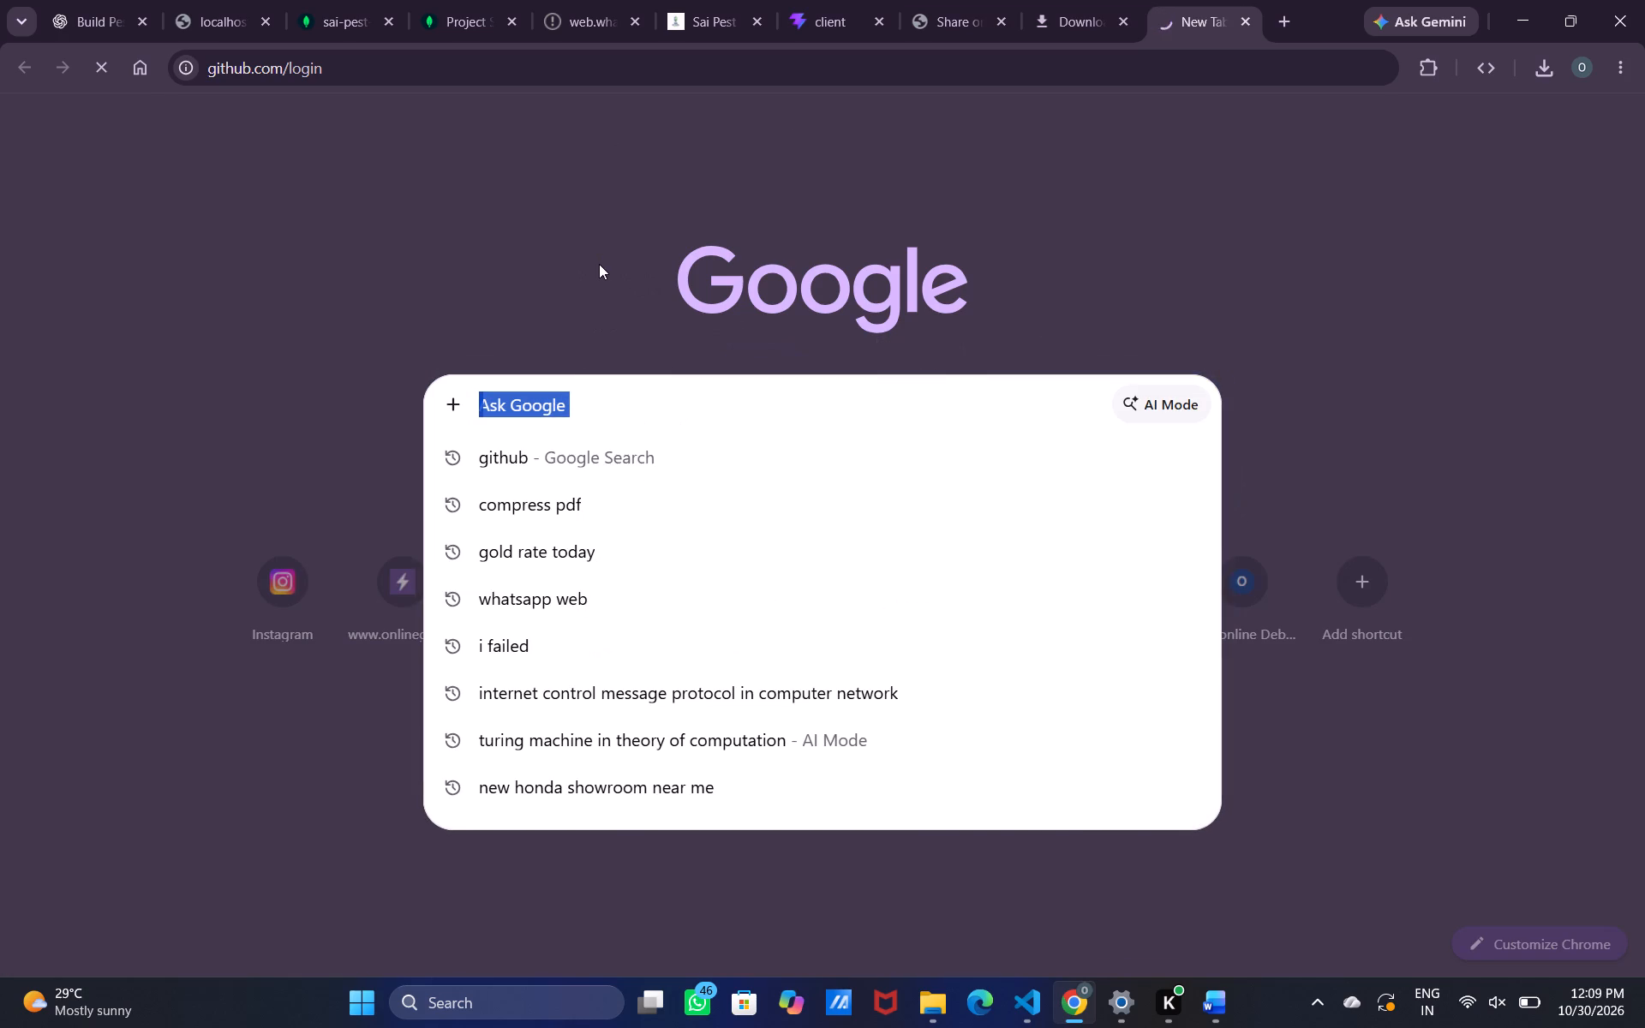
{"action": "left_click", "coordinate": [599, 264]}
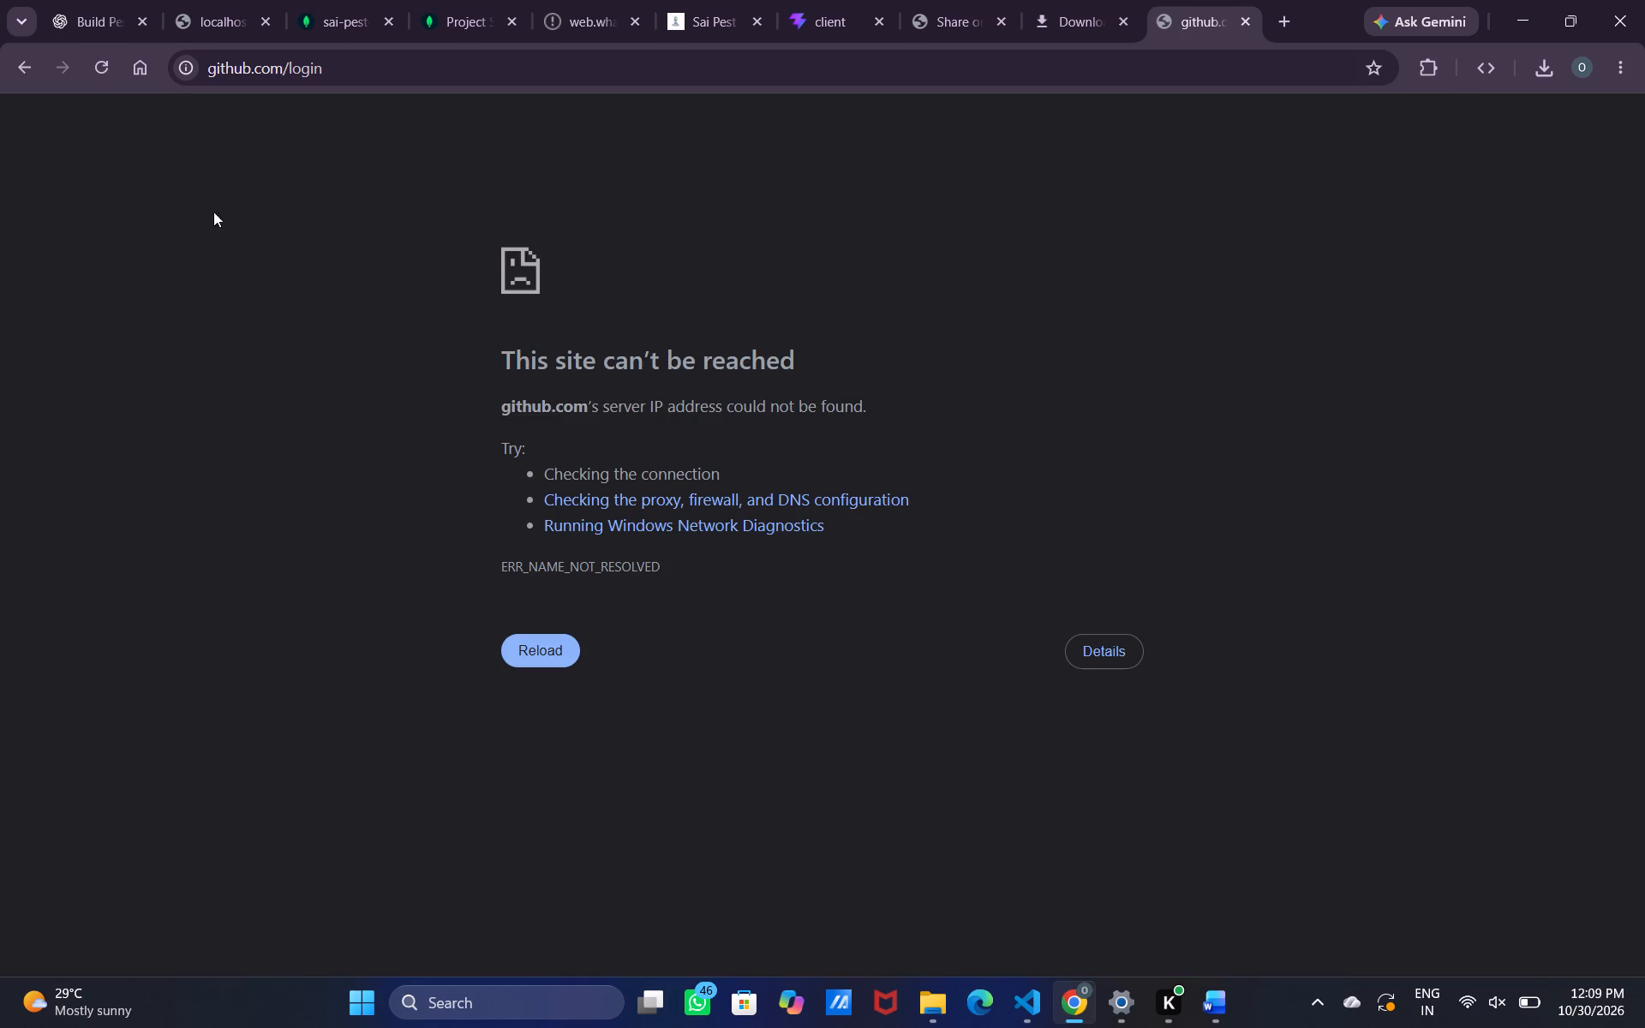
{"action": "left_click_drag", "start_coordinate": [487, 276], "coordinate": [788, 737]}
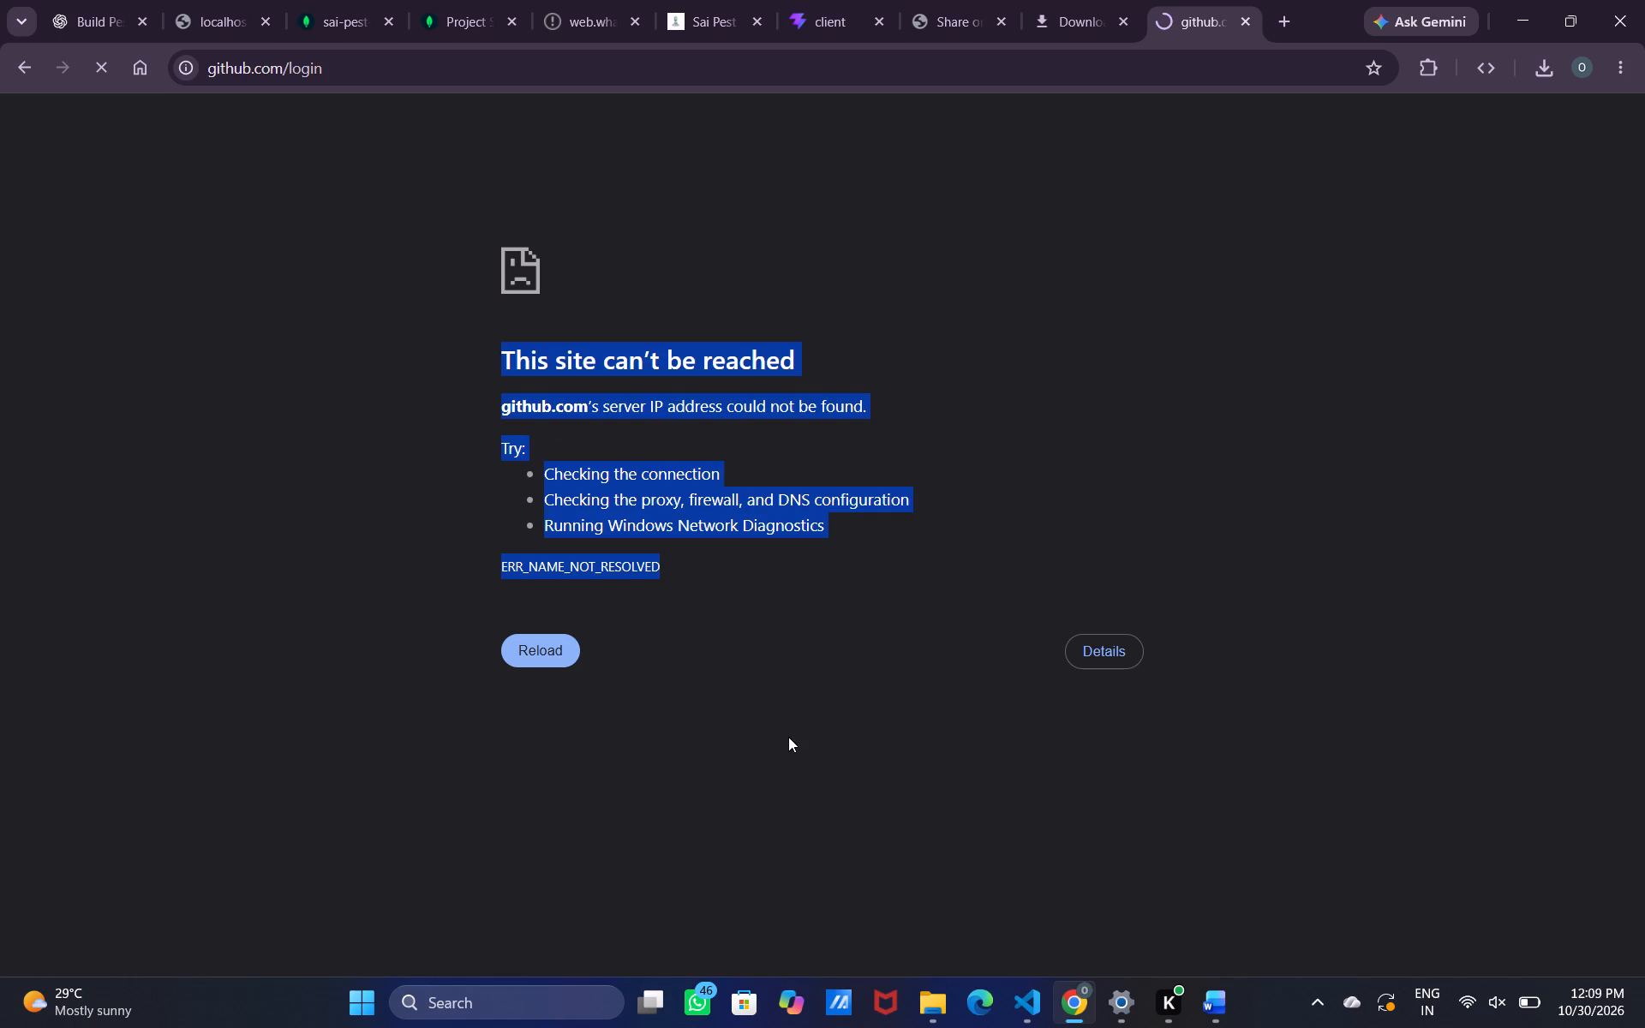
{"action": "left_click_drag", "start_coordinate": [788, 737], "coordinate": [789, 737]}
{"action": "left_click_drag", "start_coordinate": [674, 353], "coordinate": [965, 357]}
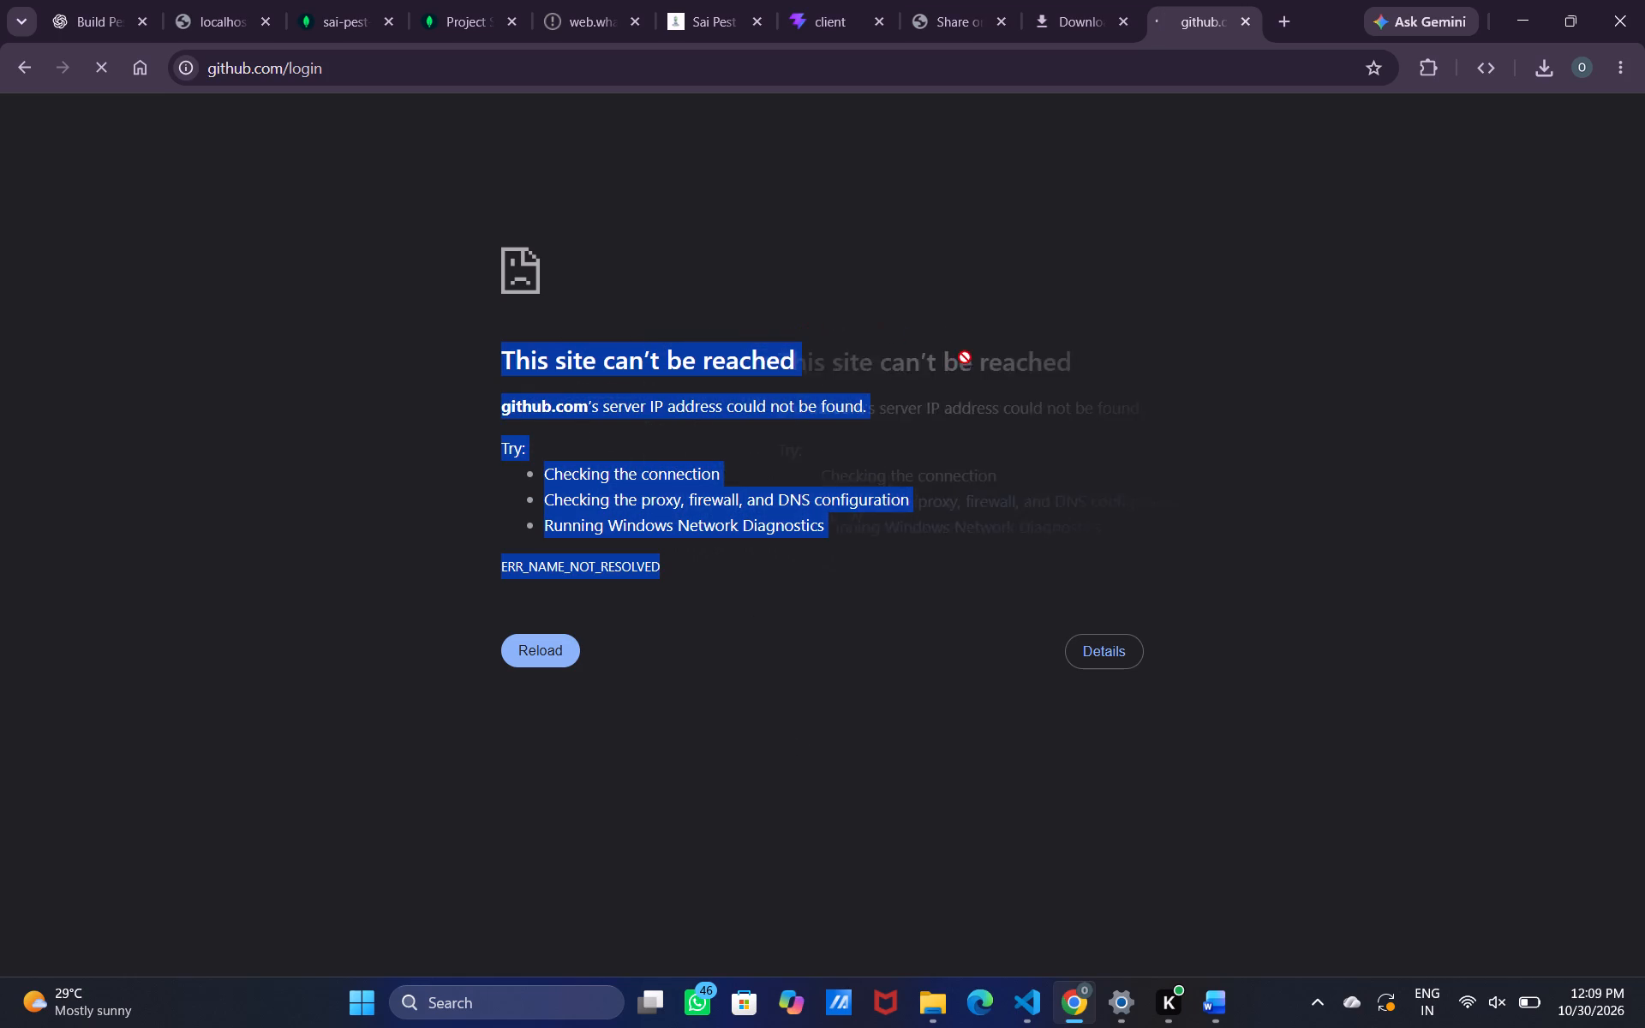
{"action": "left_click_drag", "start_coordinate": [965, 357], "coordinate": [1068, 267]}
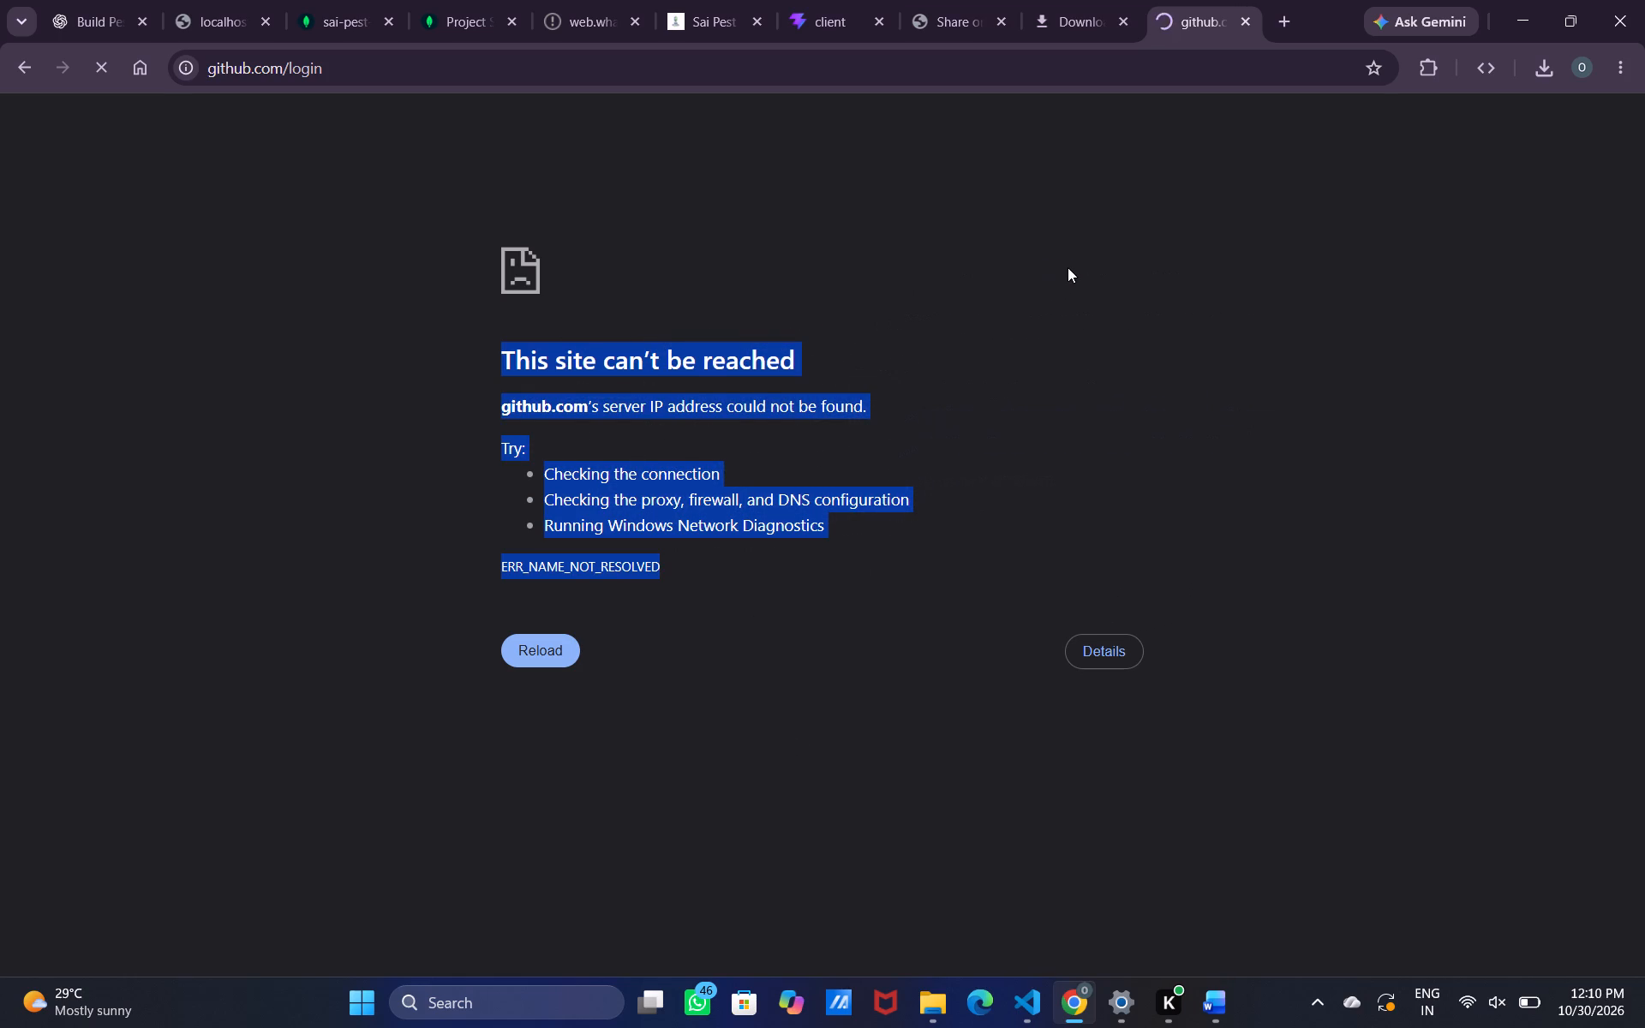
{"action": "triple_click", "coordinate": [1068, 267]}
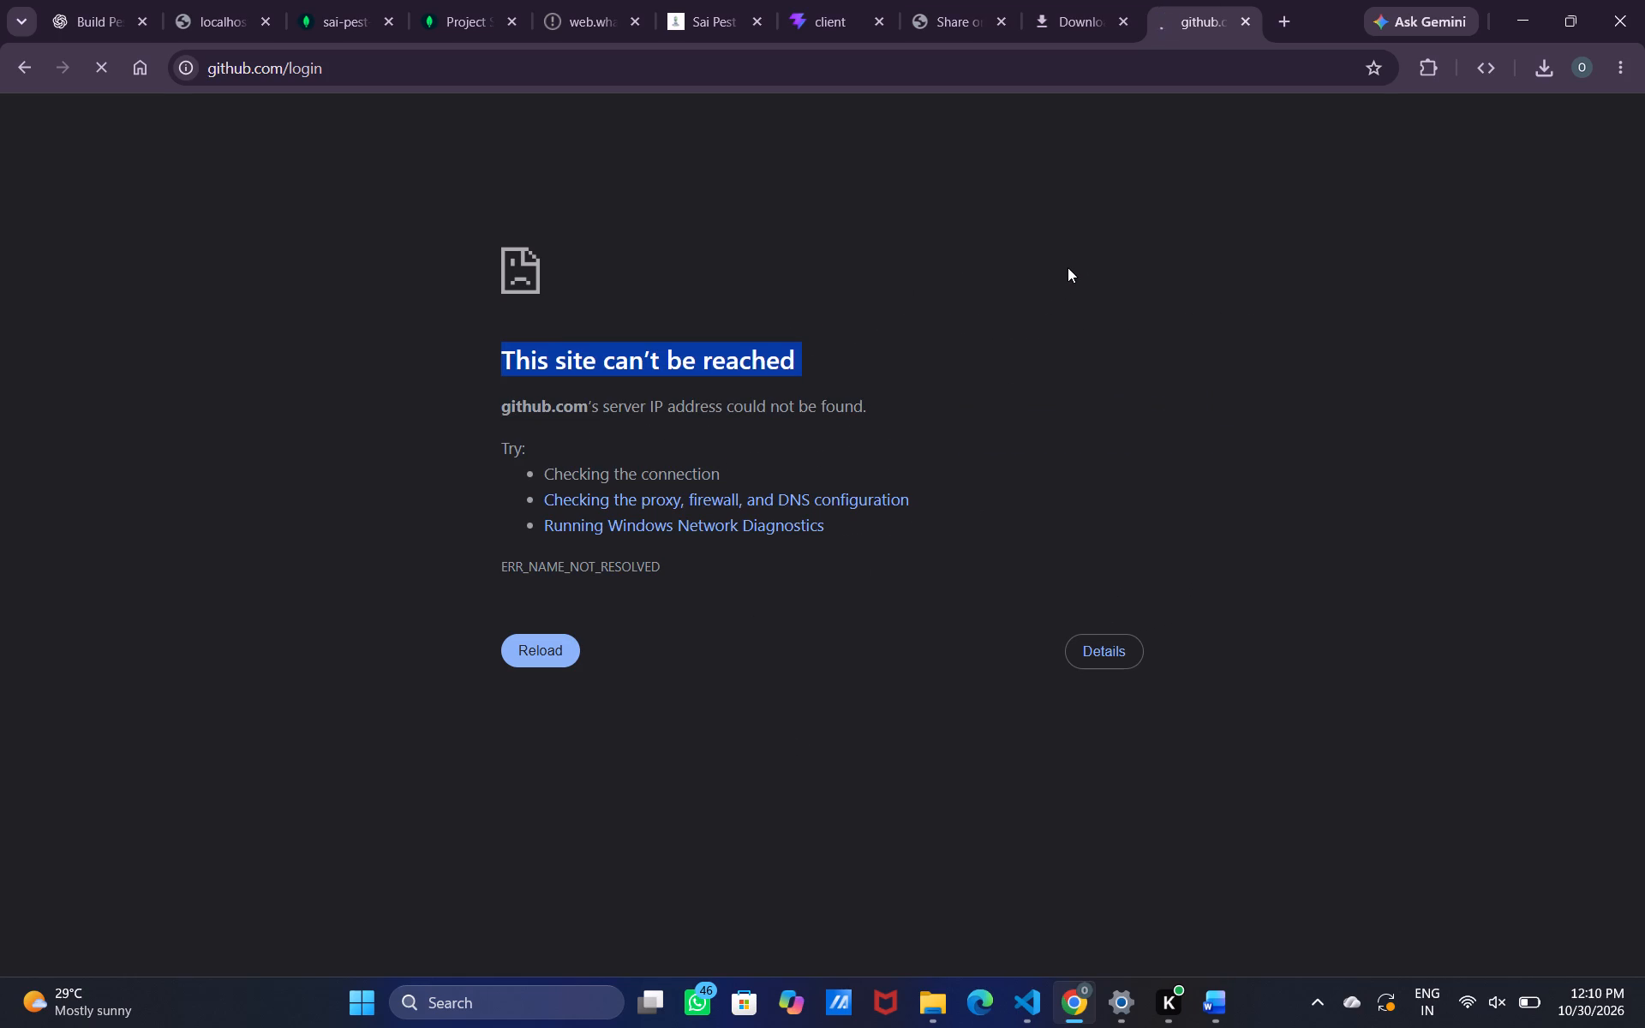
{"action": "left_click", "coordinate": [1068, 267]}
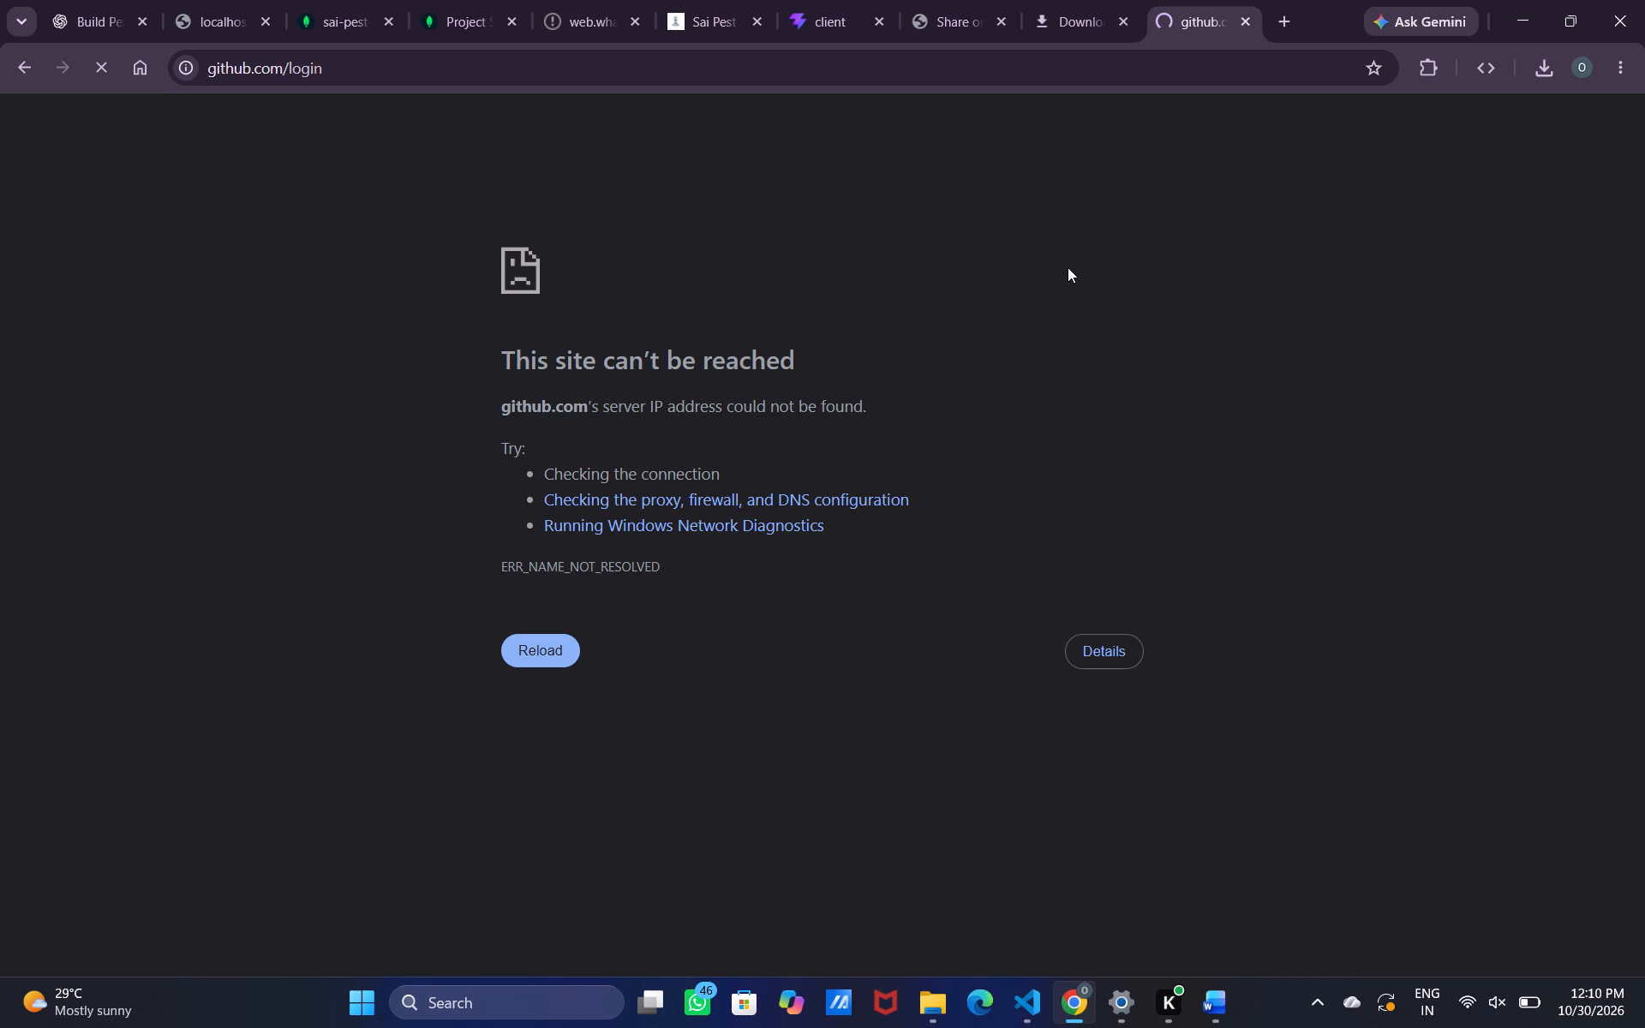
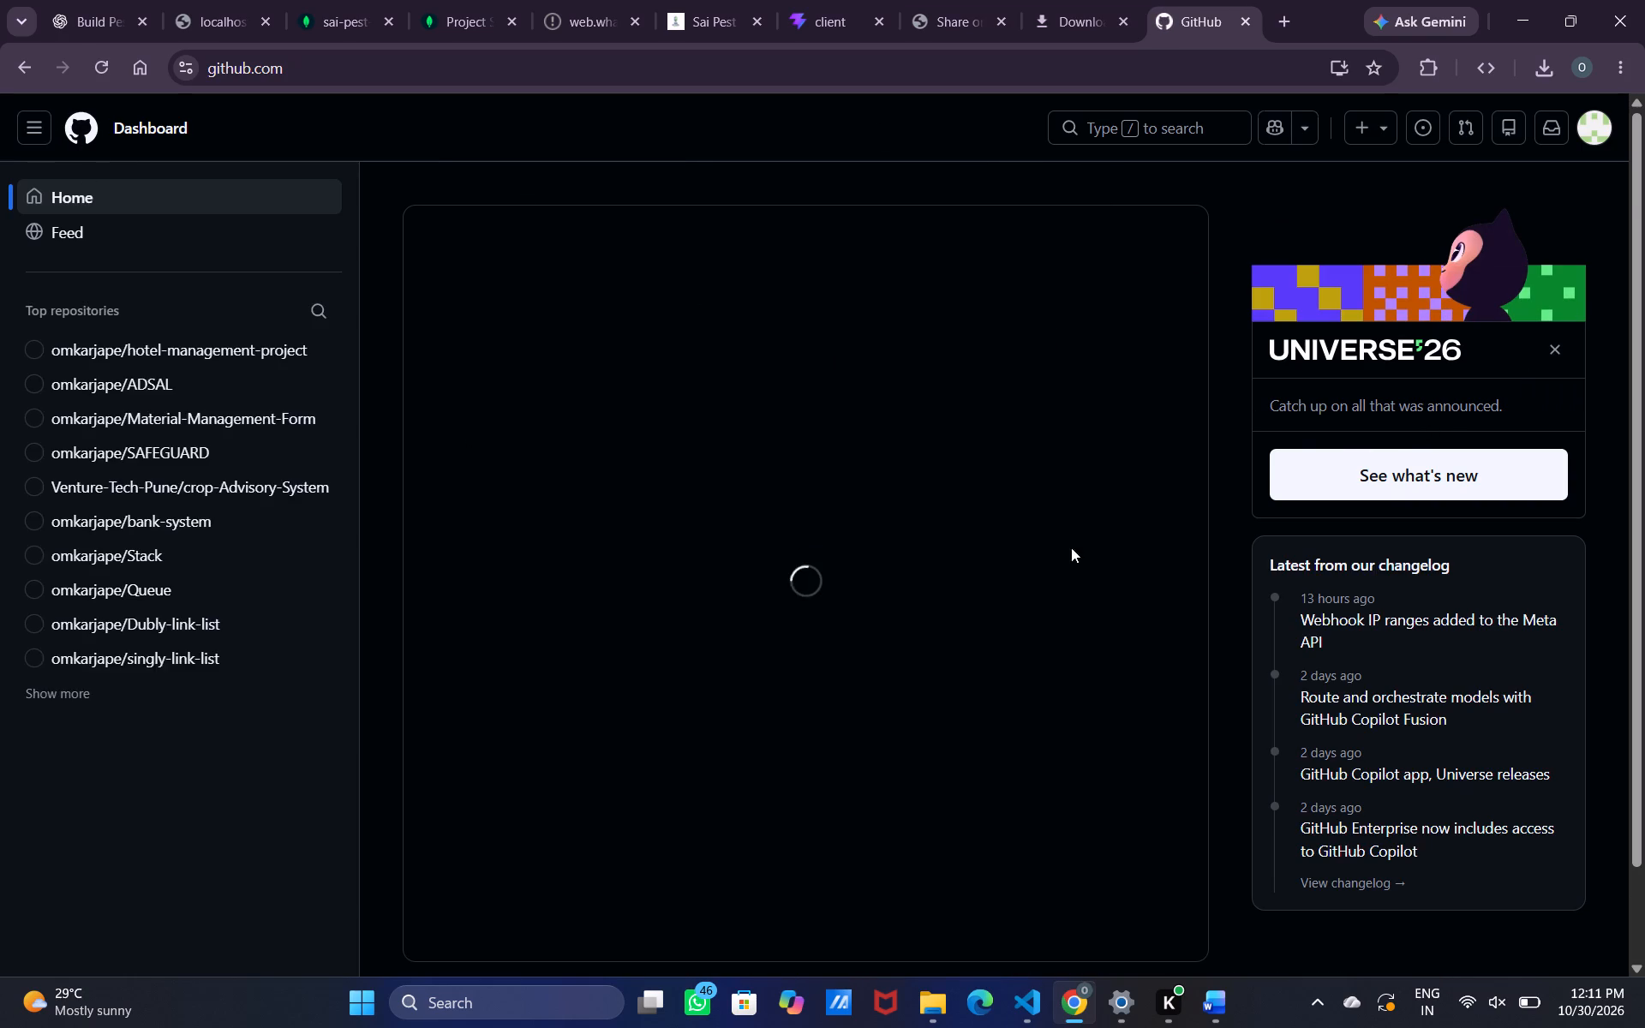
Copy the hotel-management-project repository's GitHub address and add it after a colon to the Version control bullet in the Word report.
{"action": "scroll", "coordinate": [1063, 657], "scroll_direction": "up", "scroll_amount": 1}
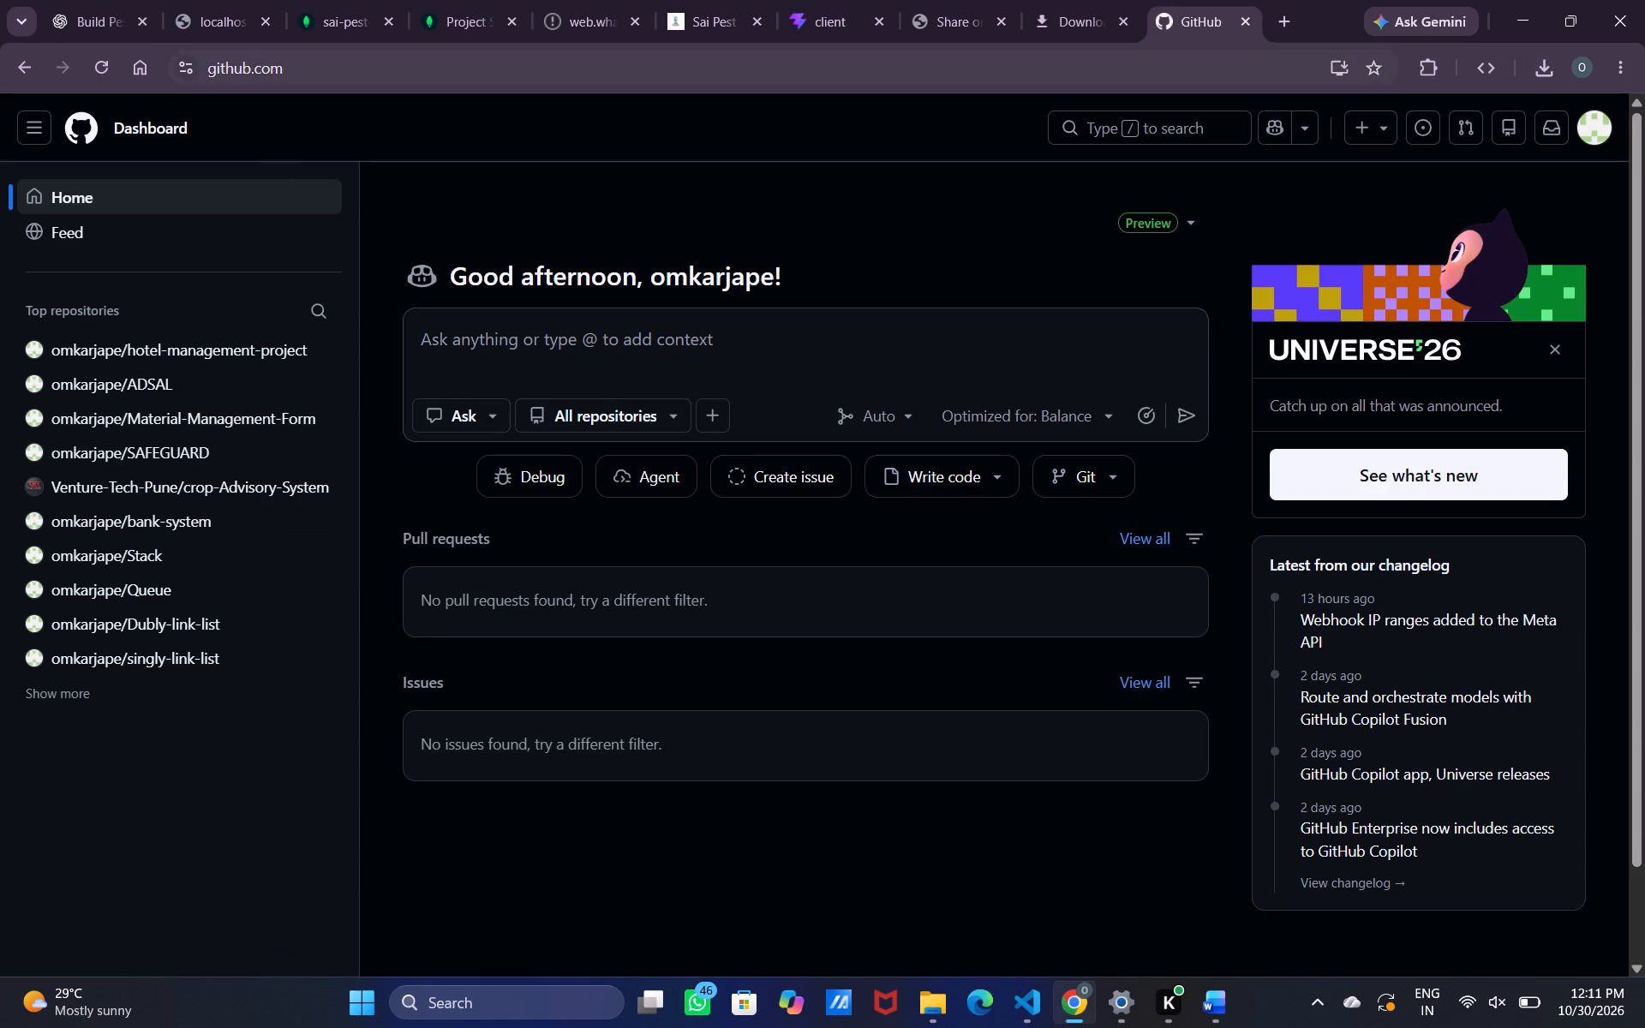
{"action": "left_click", "coordinate": [200, 342]}
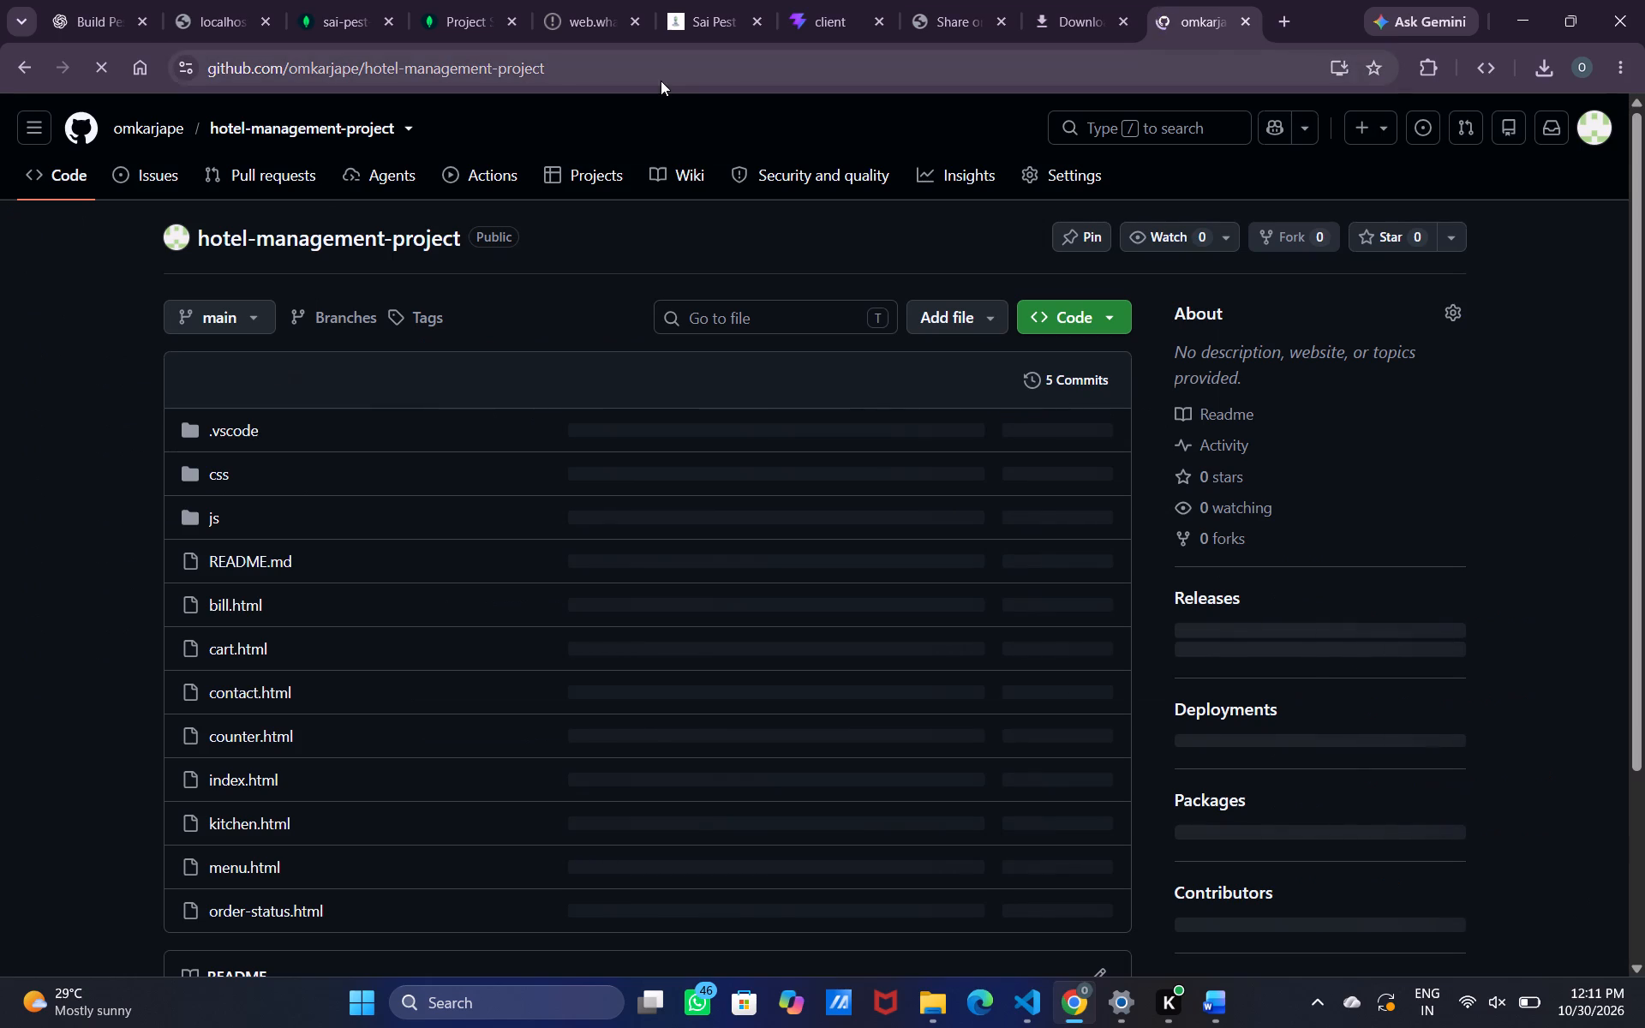
{"action": "left_click", "coordinate": [661, 81]}
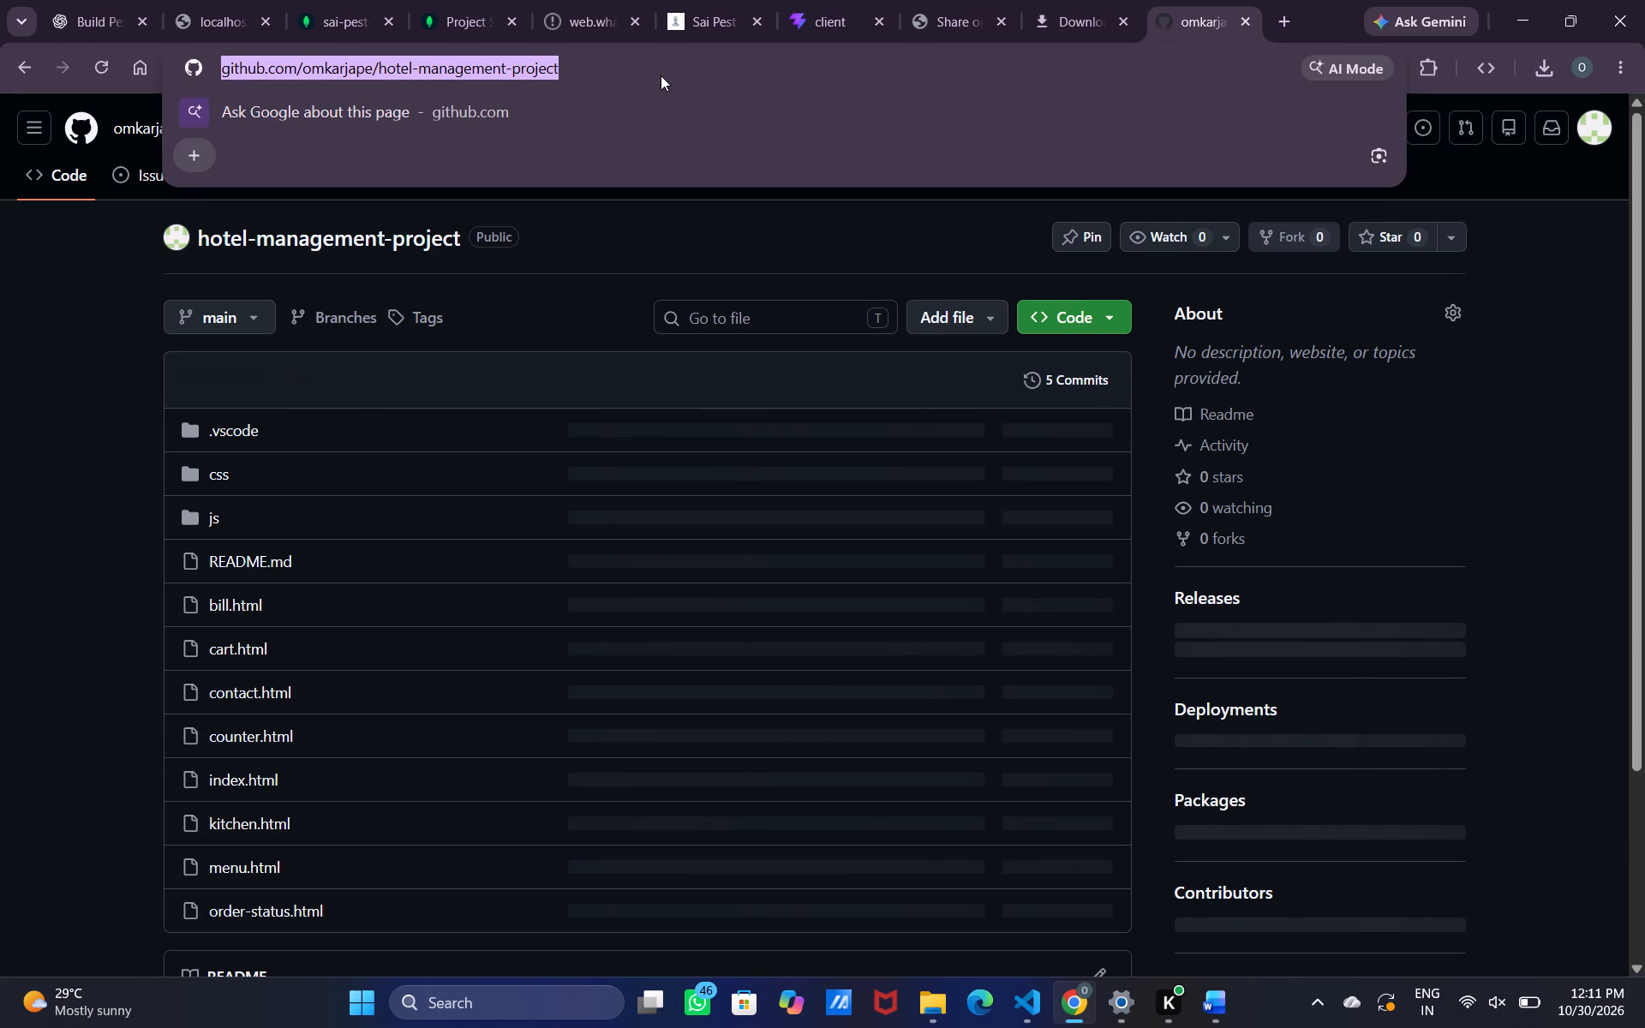
{"action": "key", "text": "ctrl+c"}
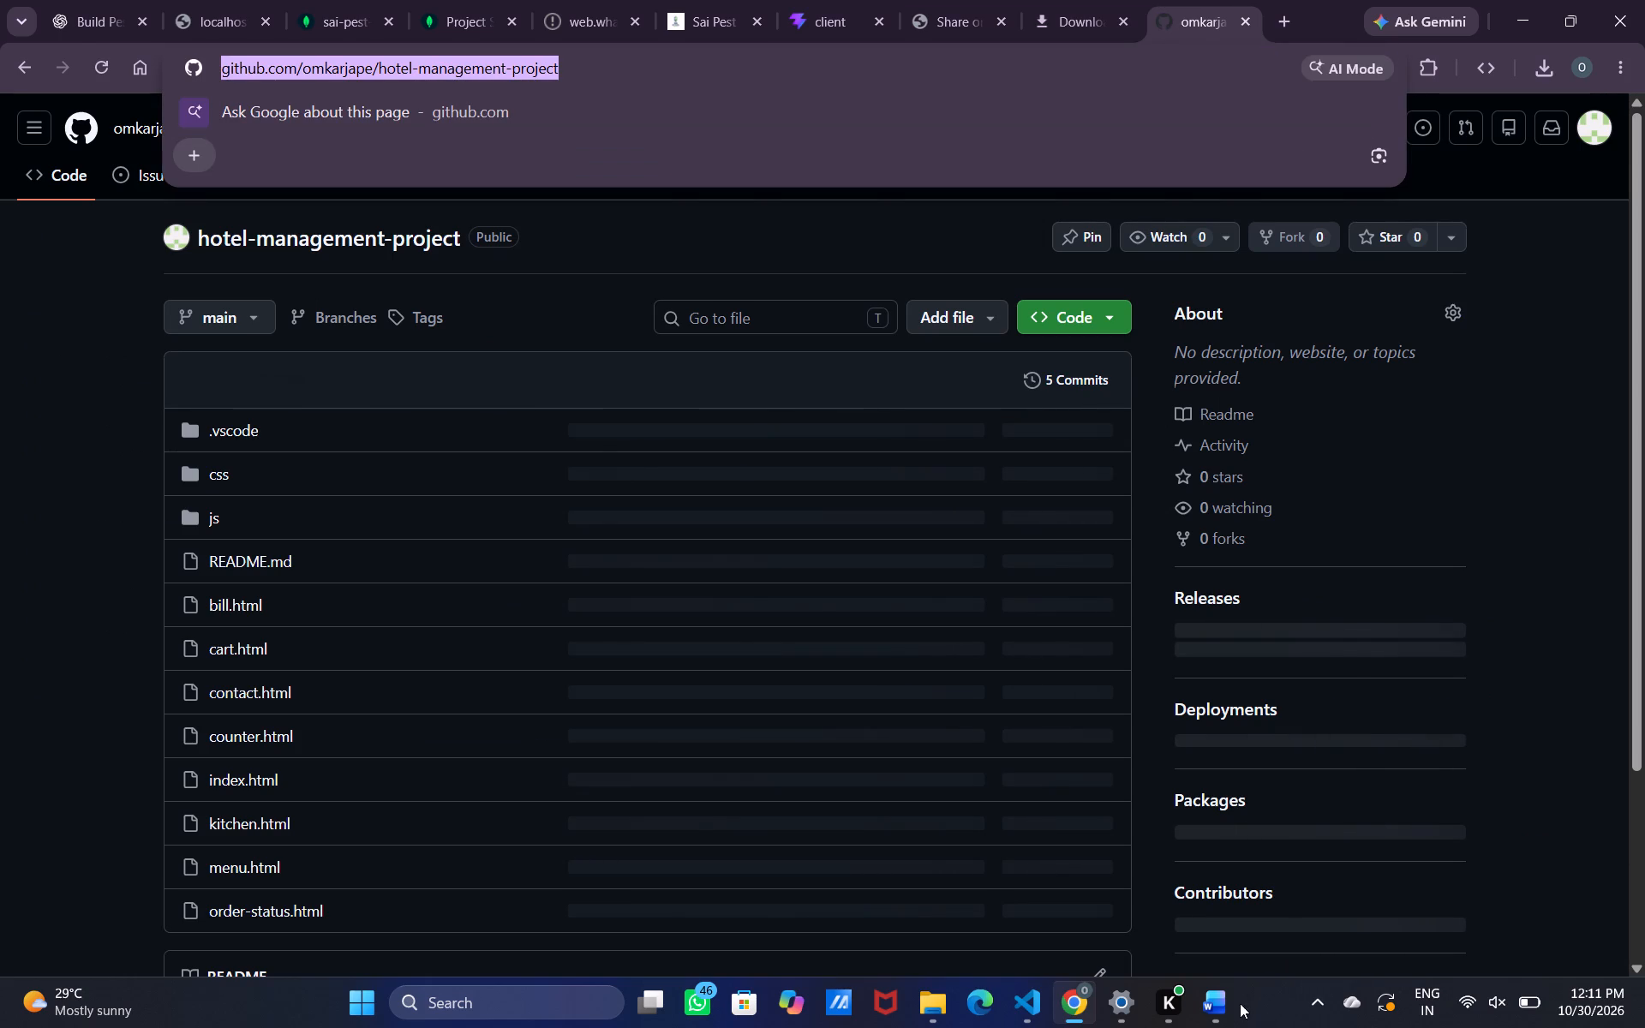
{"action": "left_click", "coordinate": [1229, 1005]}
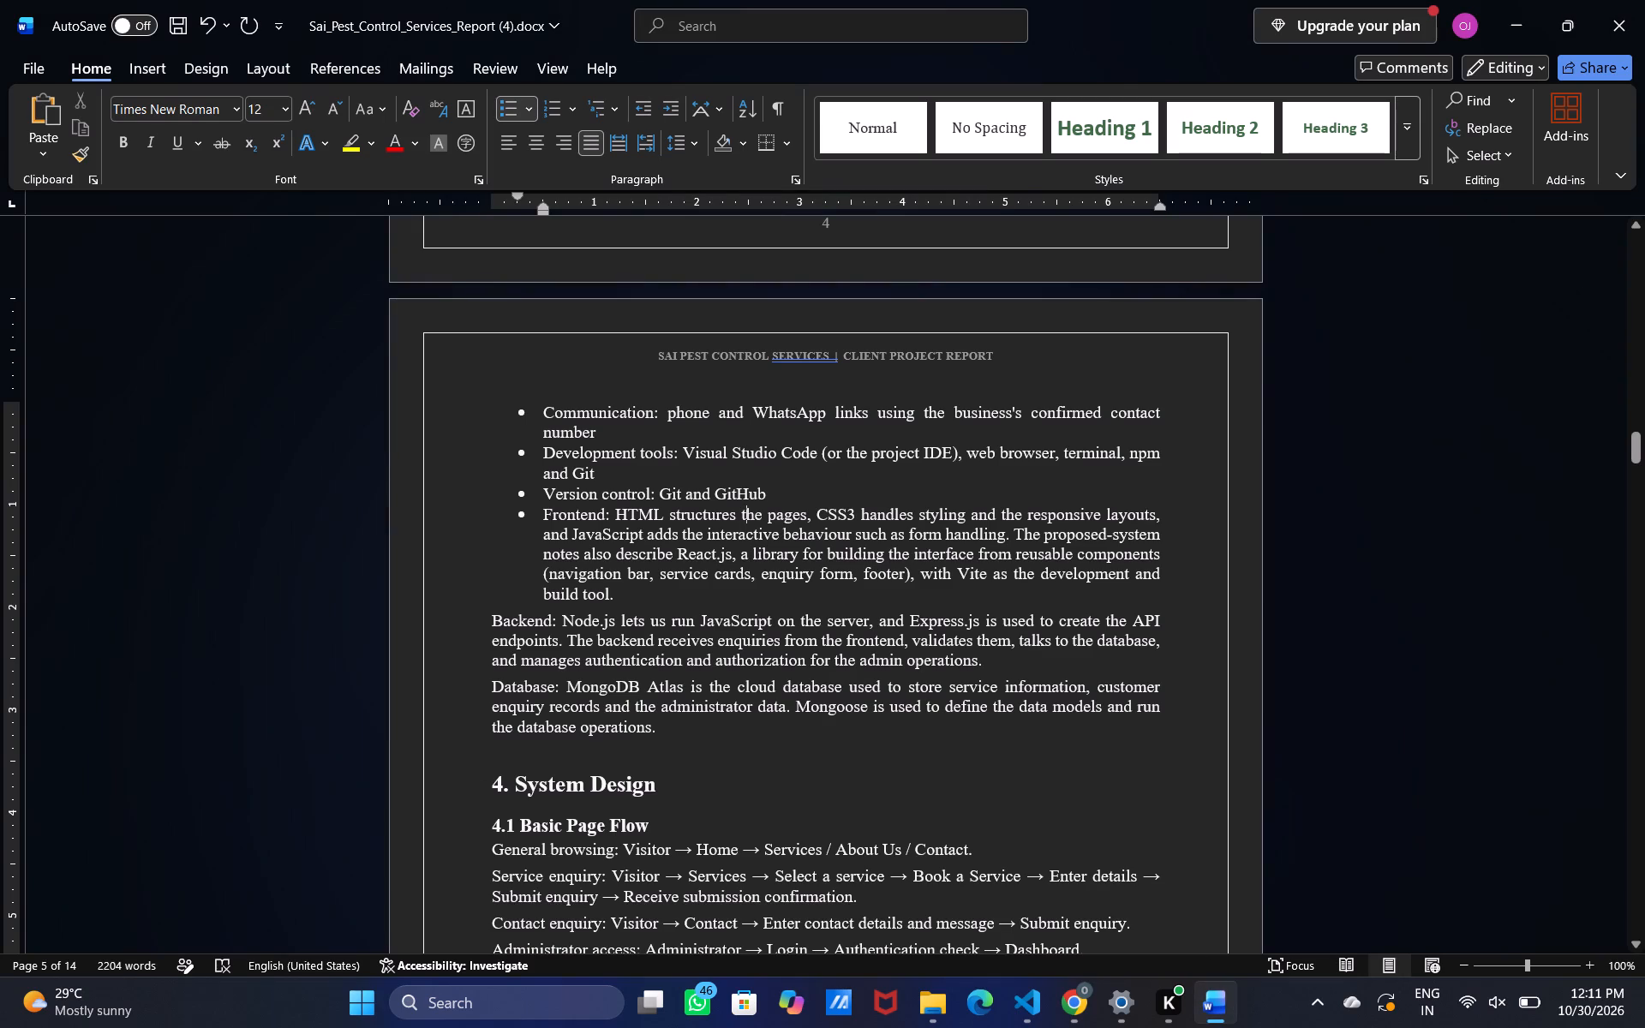
{"action": "left_click", "coordinate": [790, 495]}
{"action": "key", "text": "shift+colon"}
{"action": "key", "text": "ctrl+v"}
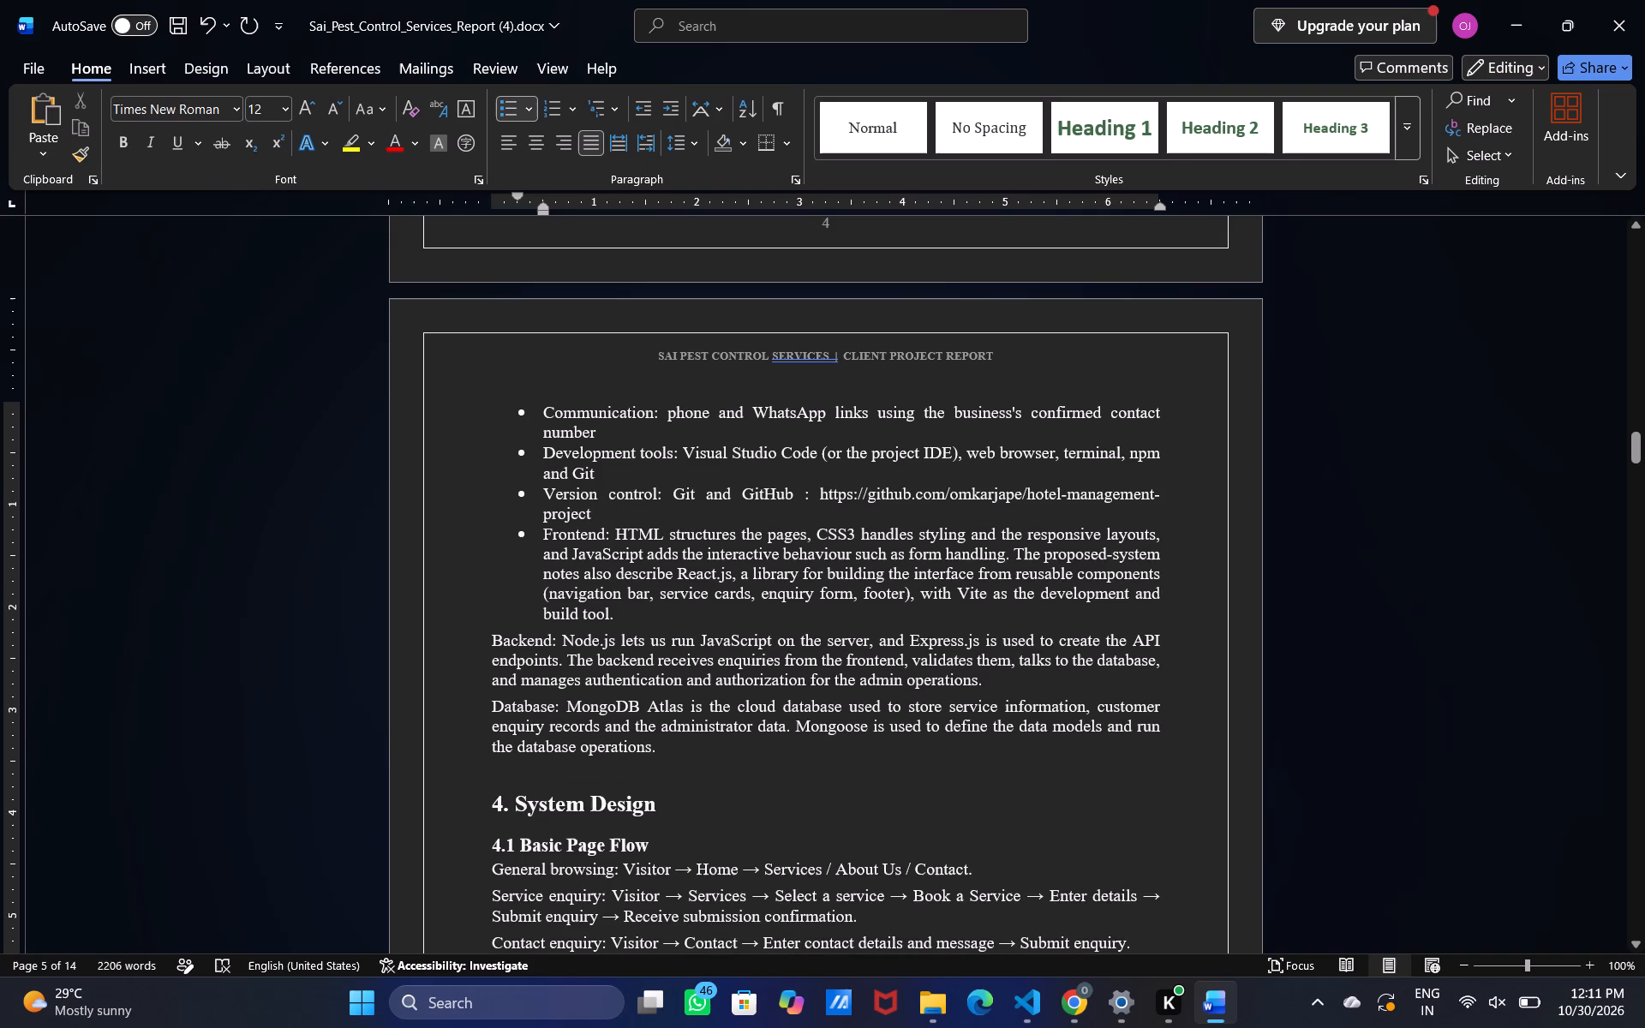
Replace the repository name at the end of the Version control bullet's GitHub address with Sai-Pest-Control.
{"action": "key", "text": "ctrl+BackSpace"}
{"action": "key", "text": "ctrl+BackSpace"}
{"action": "key", "text": "ctrl+BackSpace"}
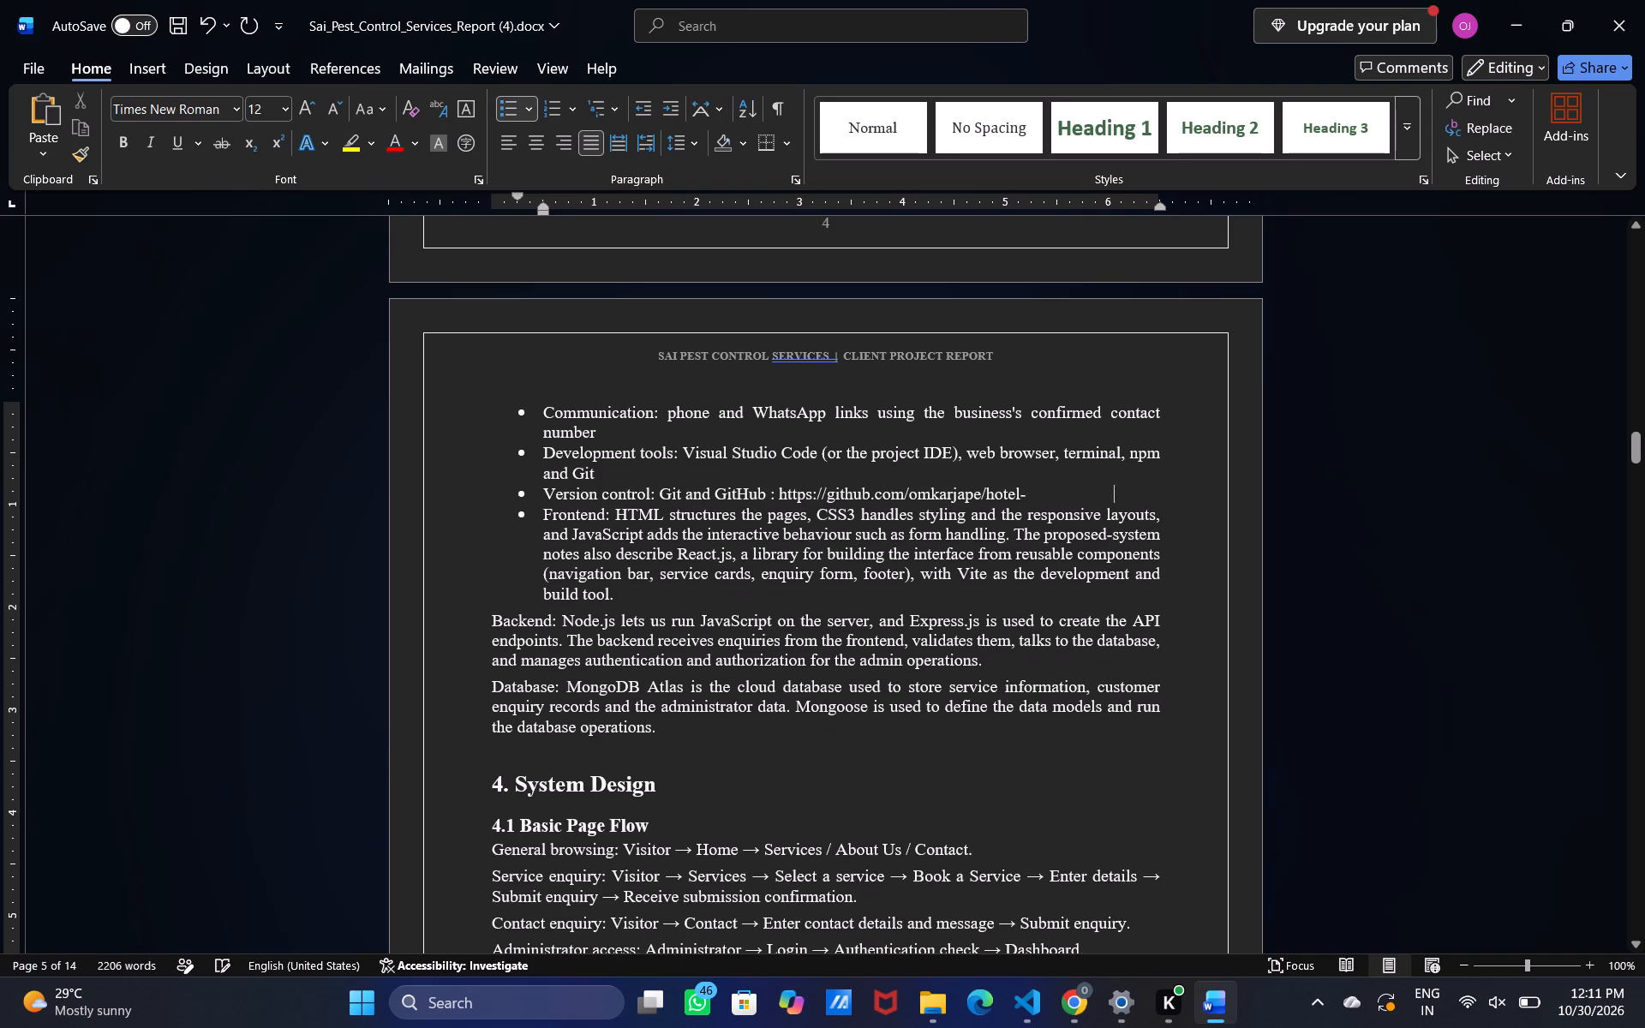
{"action": "key", "text": "ctrl+BackSpace"}
{"action": "key", "text": "ctrl+BackSpace"}
{"action": "type", "text": "sa"}
{"action": "key", "text": "BackSpace"}
{"action": "key", "text": "BackSpace"}
{"action": "key", "text": "shift+s"}
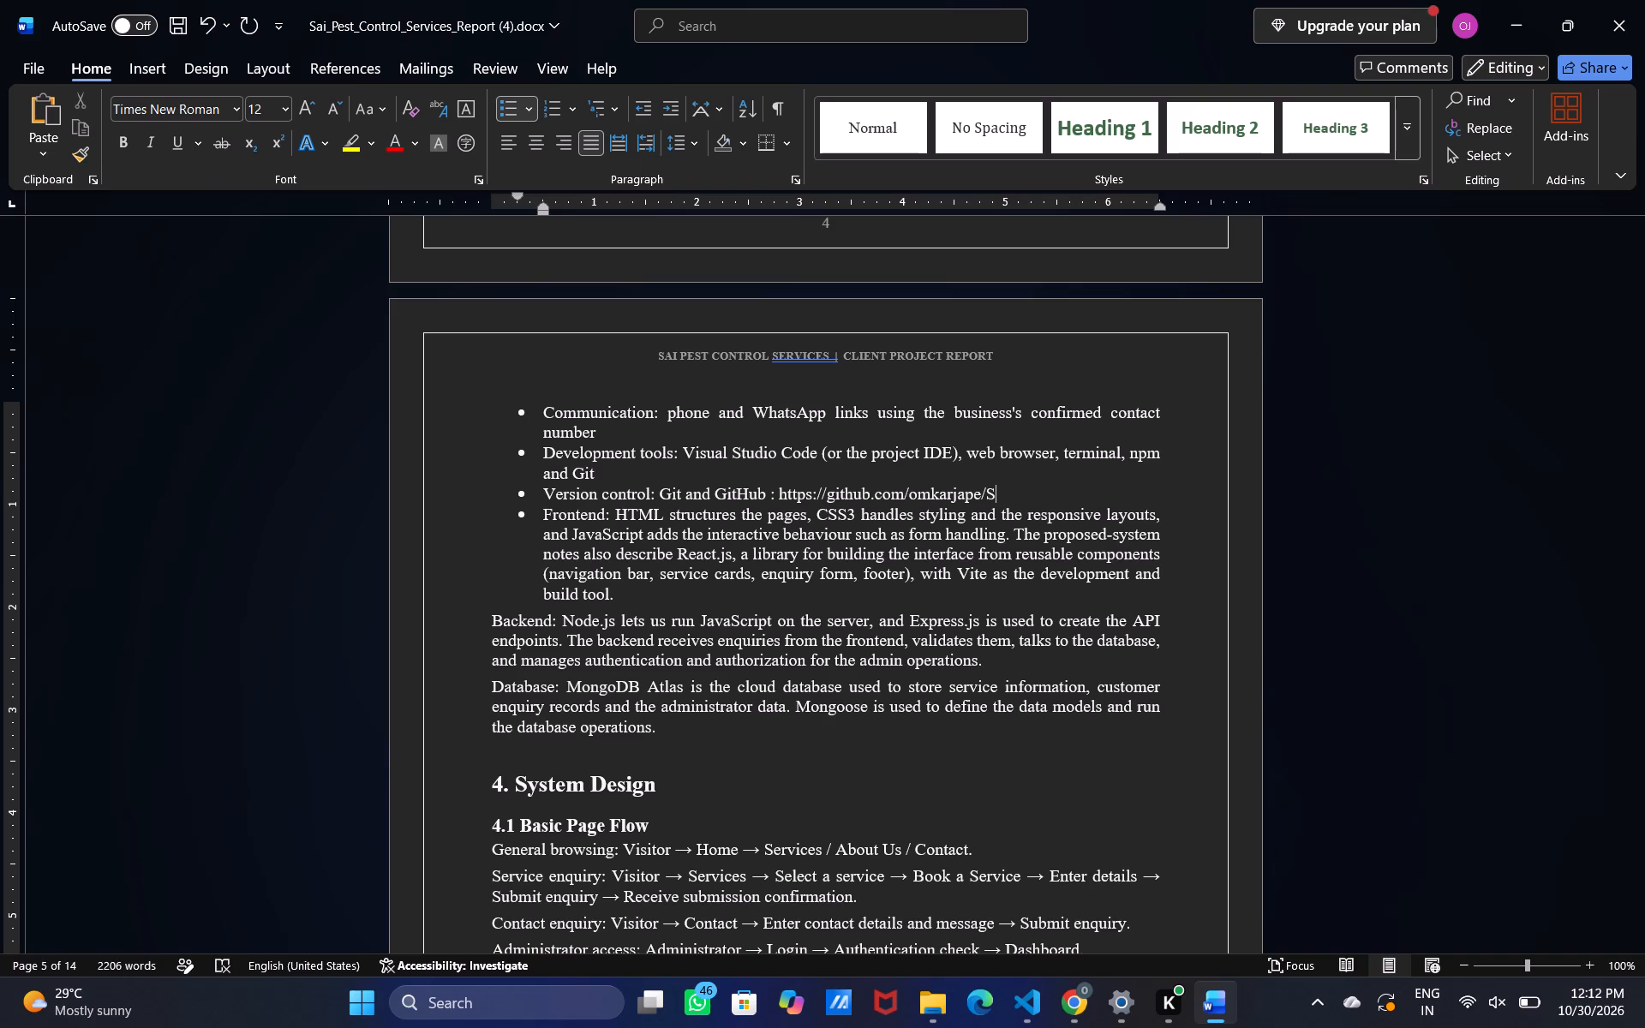
{"action": "type", "text": "ai"}
{"action": "key", "text": "minus"}
{"action": "type", "text": "Pes"}
{"action": "key", "text": "t"}
{"action": "type", "text": "-C"}
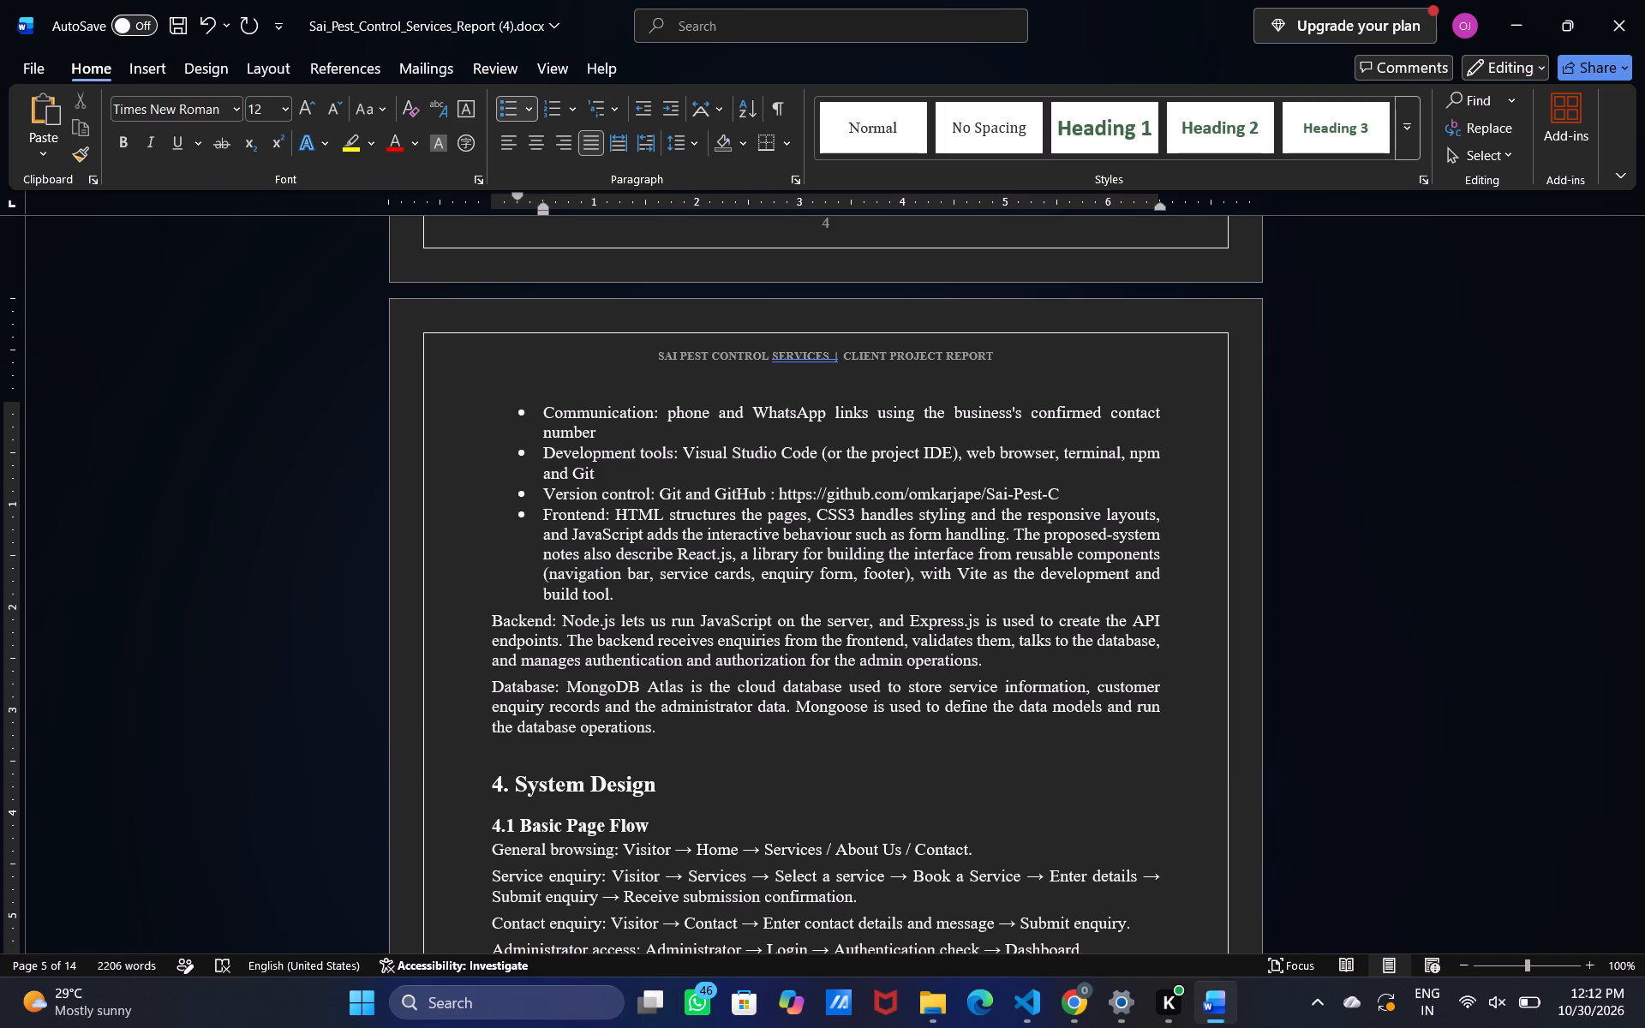
{"action": "type", "text": "omntr"}
{"action": "key", "text": "BackSpace"}
{"action": "key", "text": "BackSpace"}
{"action": "key", "text": "BackSpace"}
{"action": "key", "text": "BackSpace"}
{"action": "type", "text": "nr"}
{"action": "key", "text": "BackSpace"}
{"action": "type", "text": "tro"}
{"action": "key", "text": "l"}
Delete the highlighted Information Required note about React + Vite below the Figure 4.1 caption.
{"action": "scroll", "coordinate": [845, 727], "scroll_direction": "down", "scroll_amount": 4}
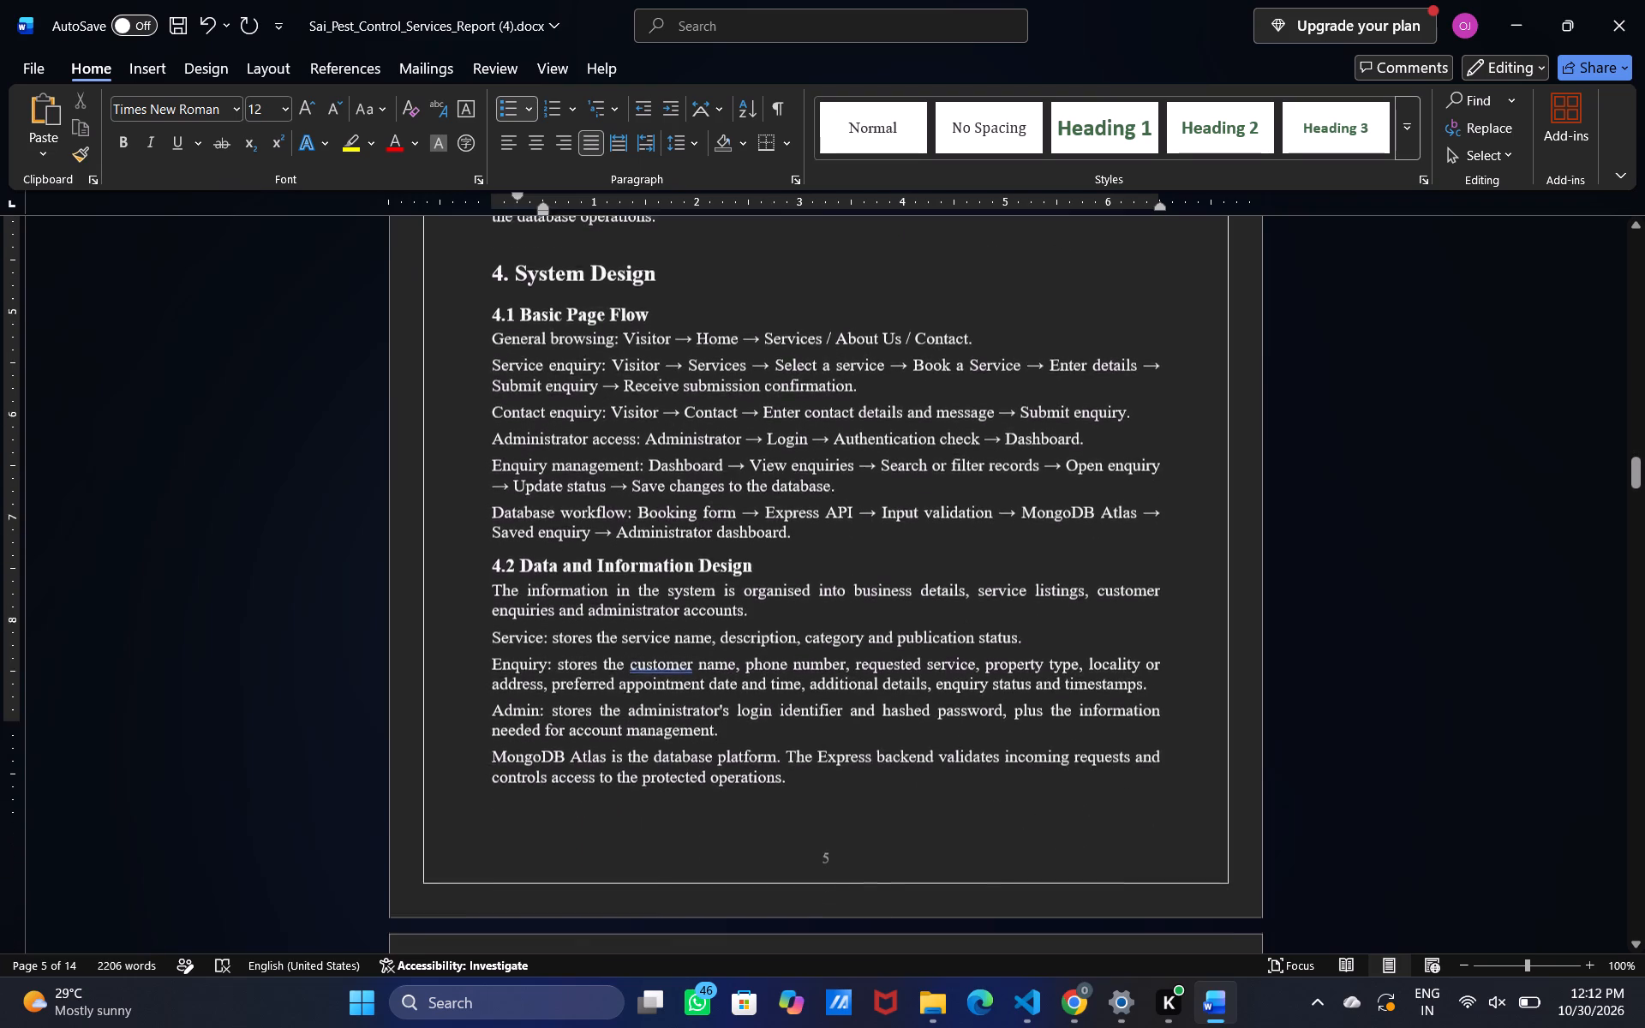
{"action": "scroll", "coordinate": [845, 727], "scroll_direction": "down", "scroll_amount": 3}
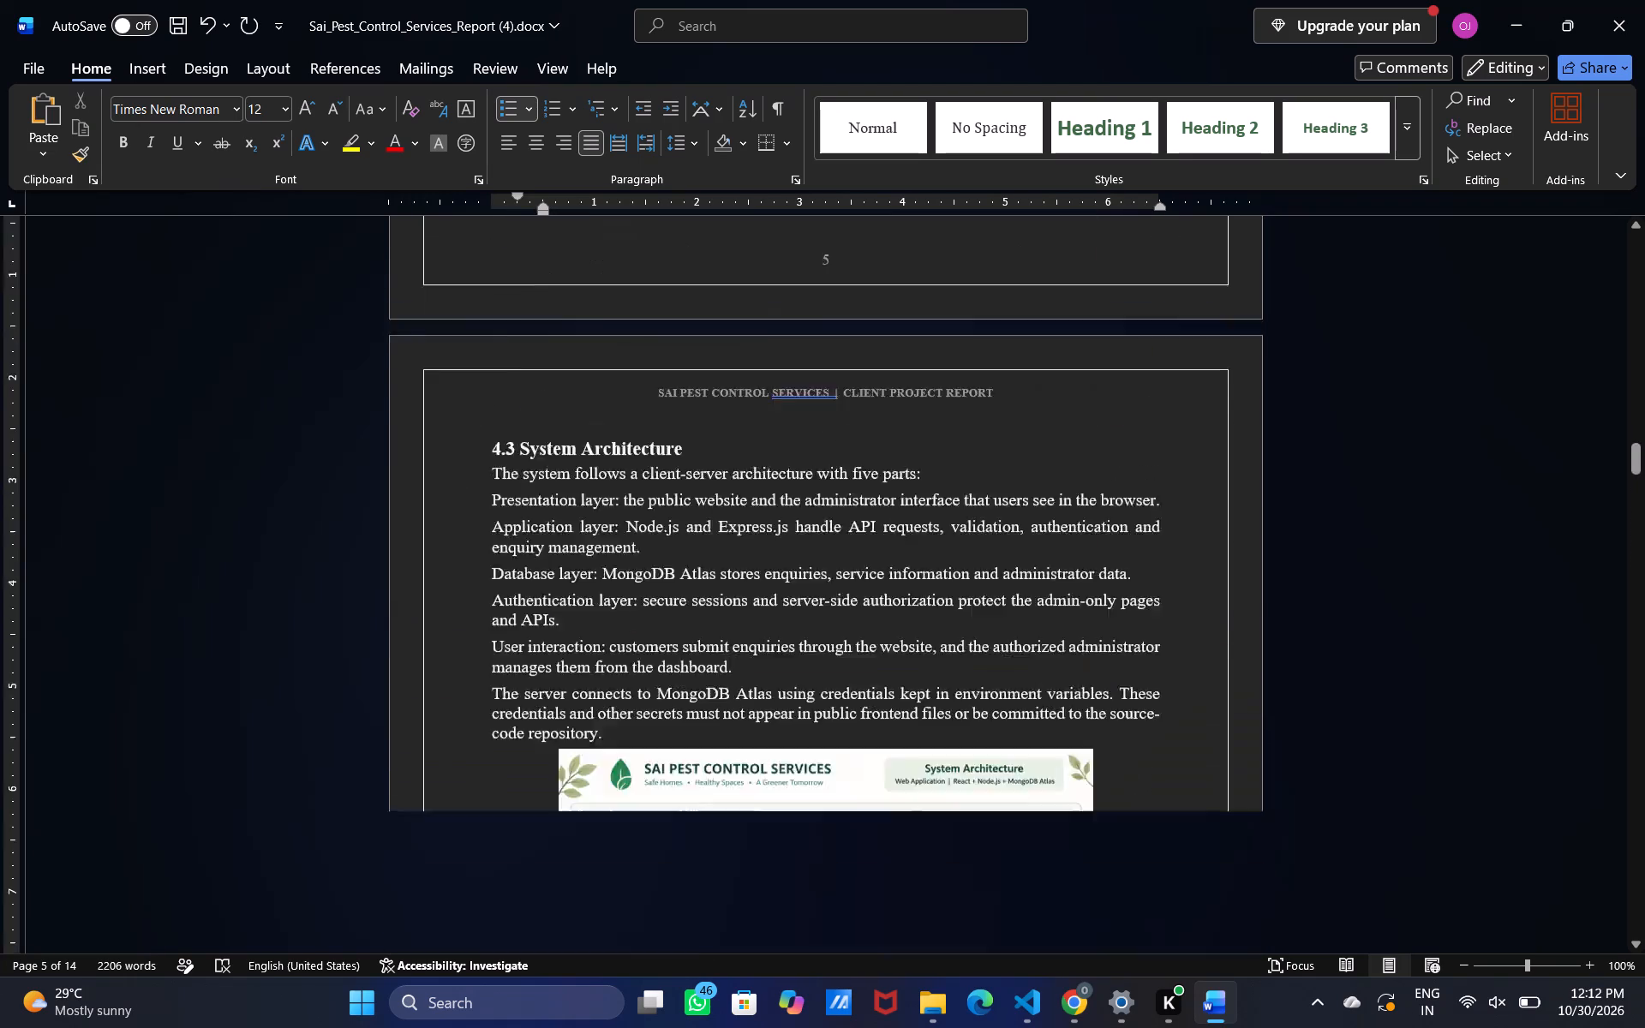
{"action": "scroll", "coordinate": [845, 727], "scroll_direction": "down", "scroll_amount": 1}
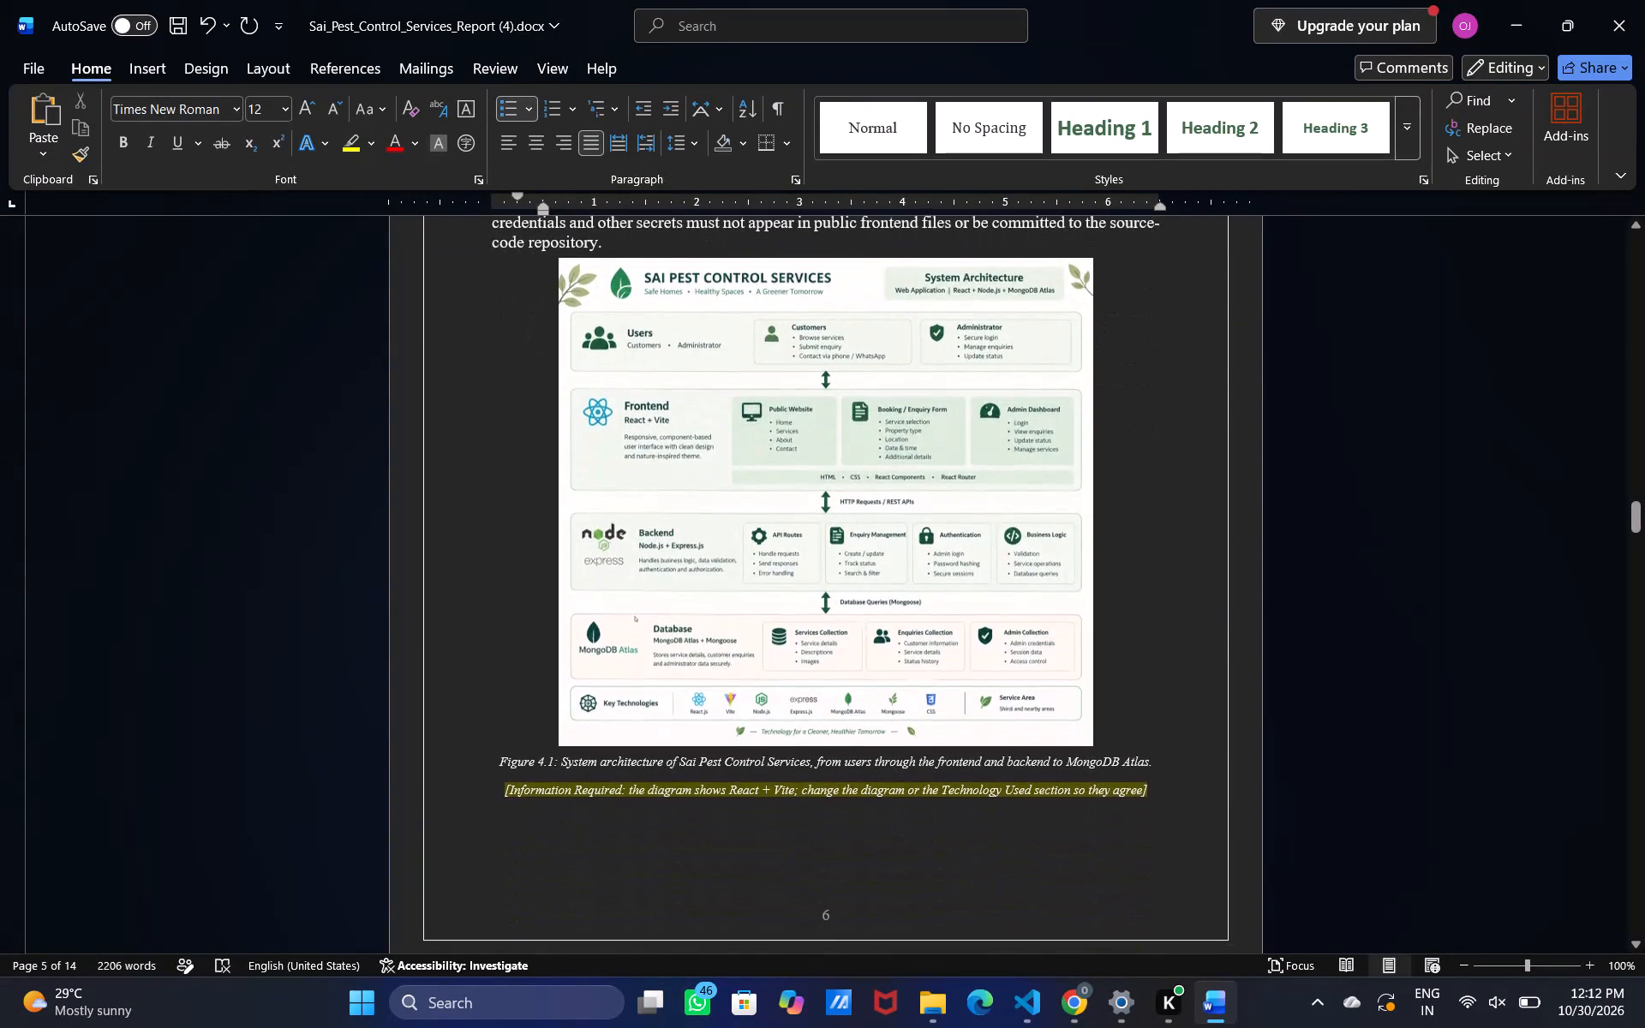
{"action": "left_click_drag", "start_coordinate": [757, 851], "coordinate": [1104, 797]}
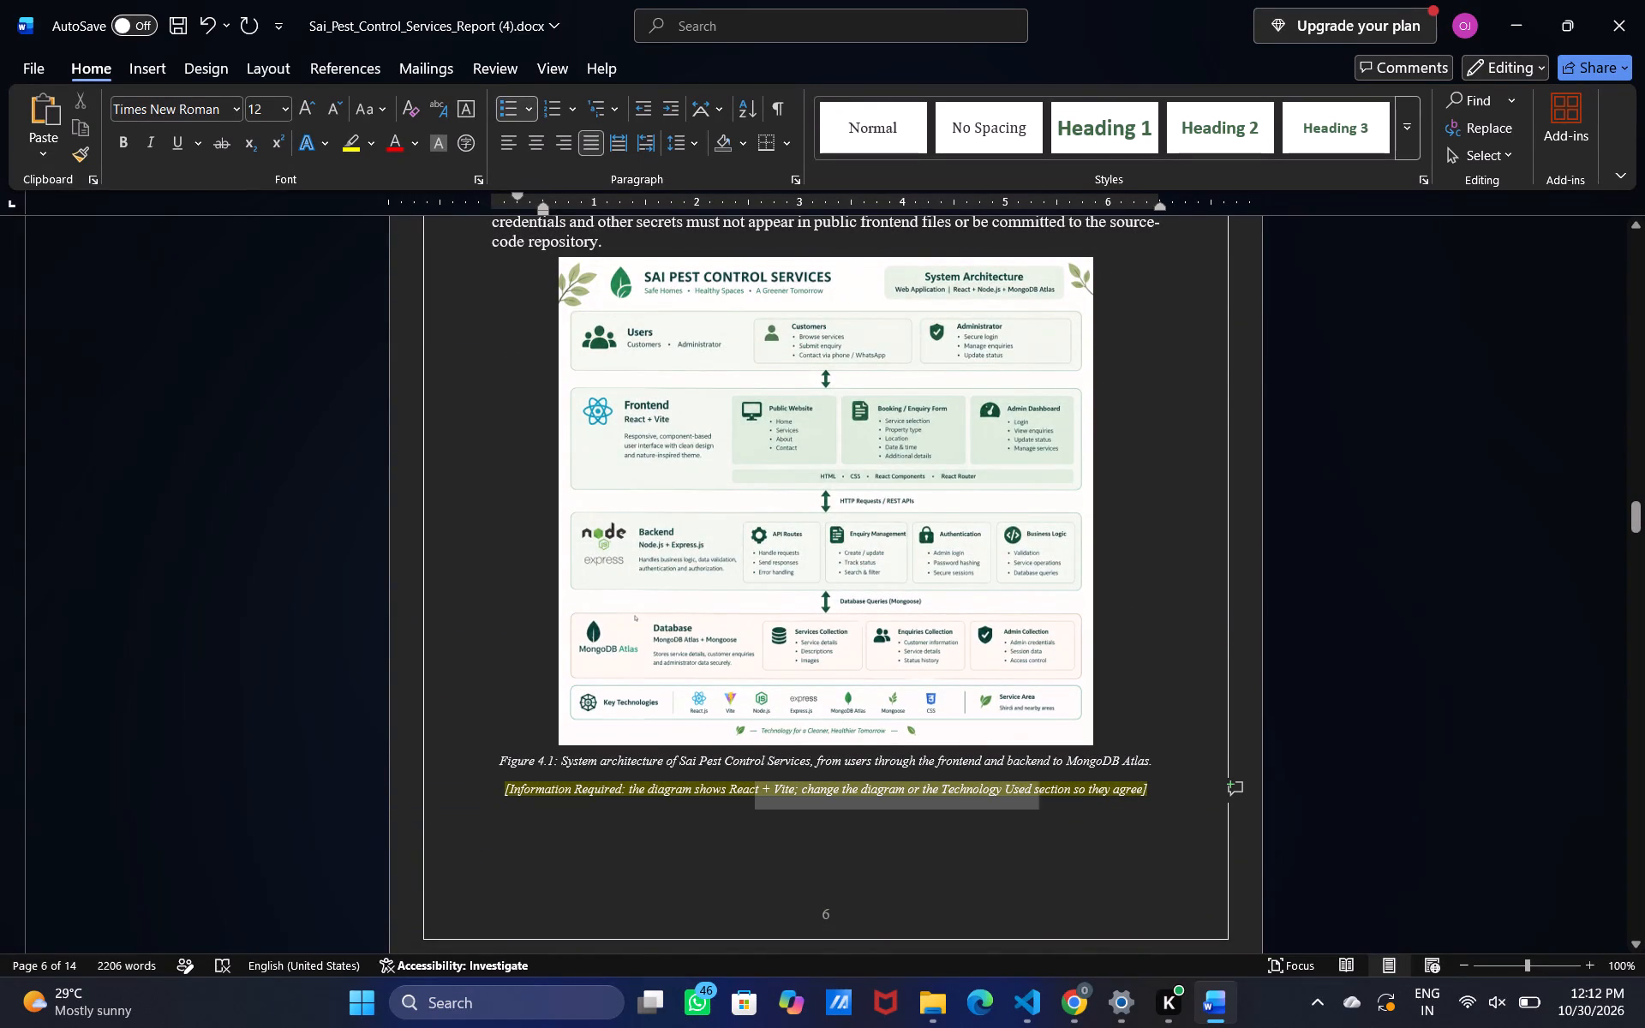
{"action": "left_click_drag", "start_coordinate": [1104, 797], "coordinate": [1166, 799]}
{"action": "left_click", "coordinate": [1166, 799]}
{"action": "triple_click", "coordinate": [1166, 799]}
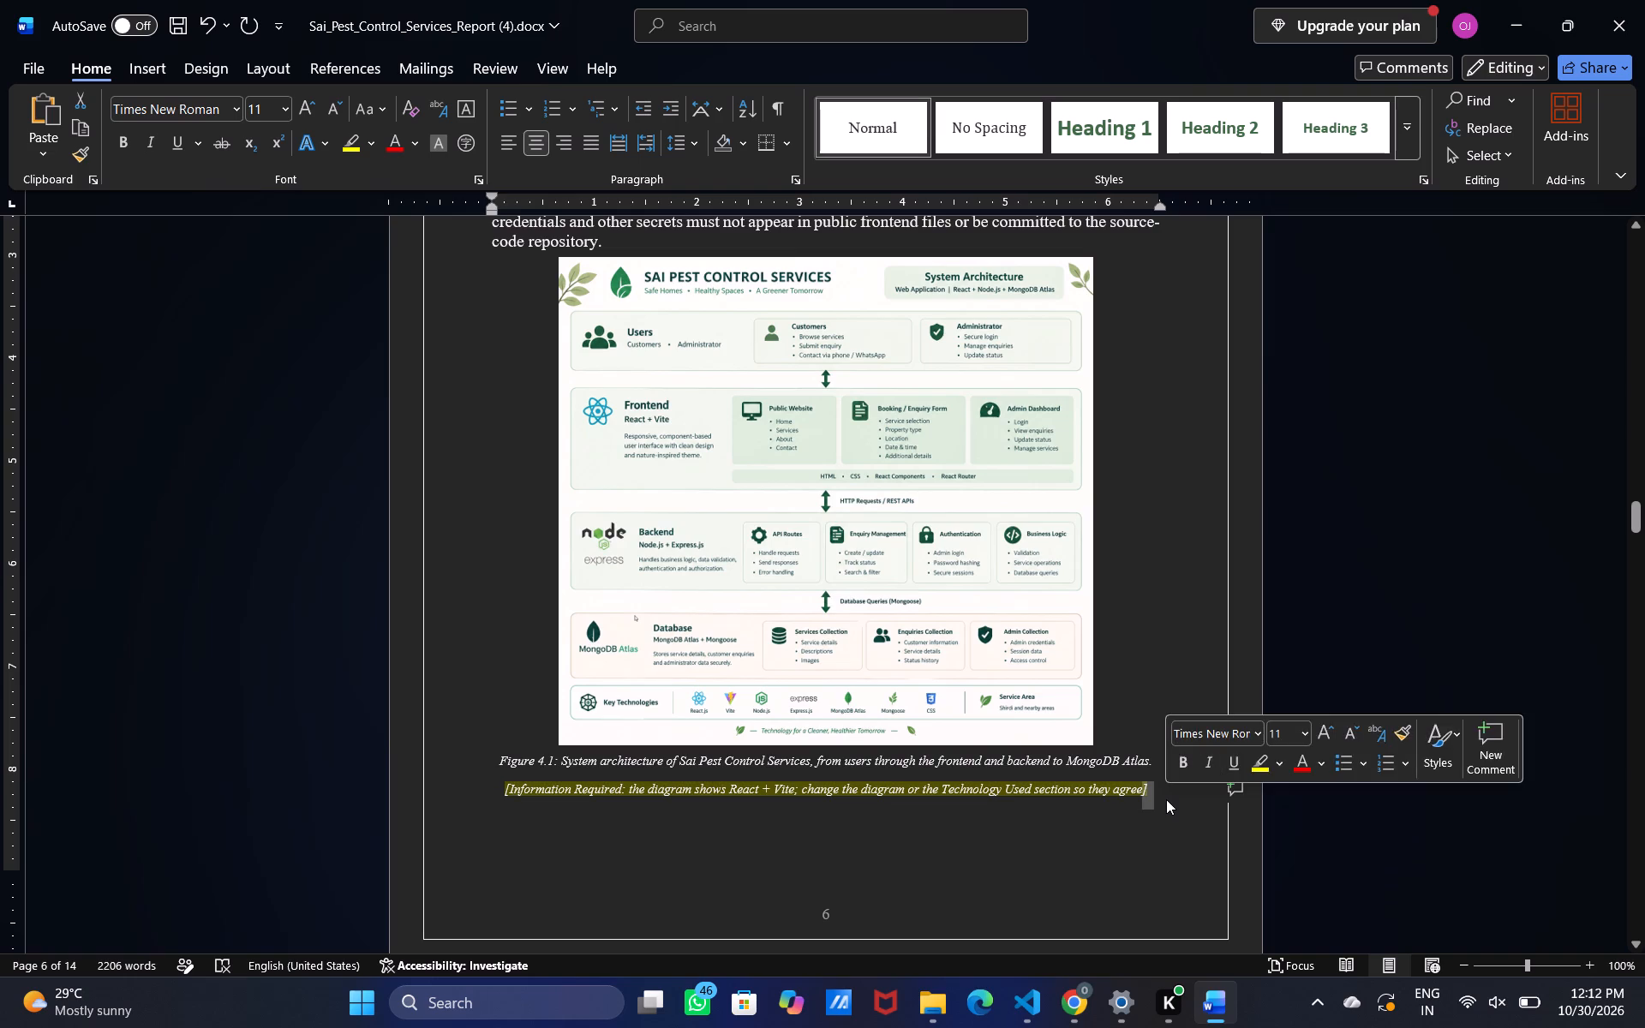
{"action": "triple_click", "coordinate": [1166, 799]}
{"action": "key", "text": "BackSpace"}
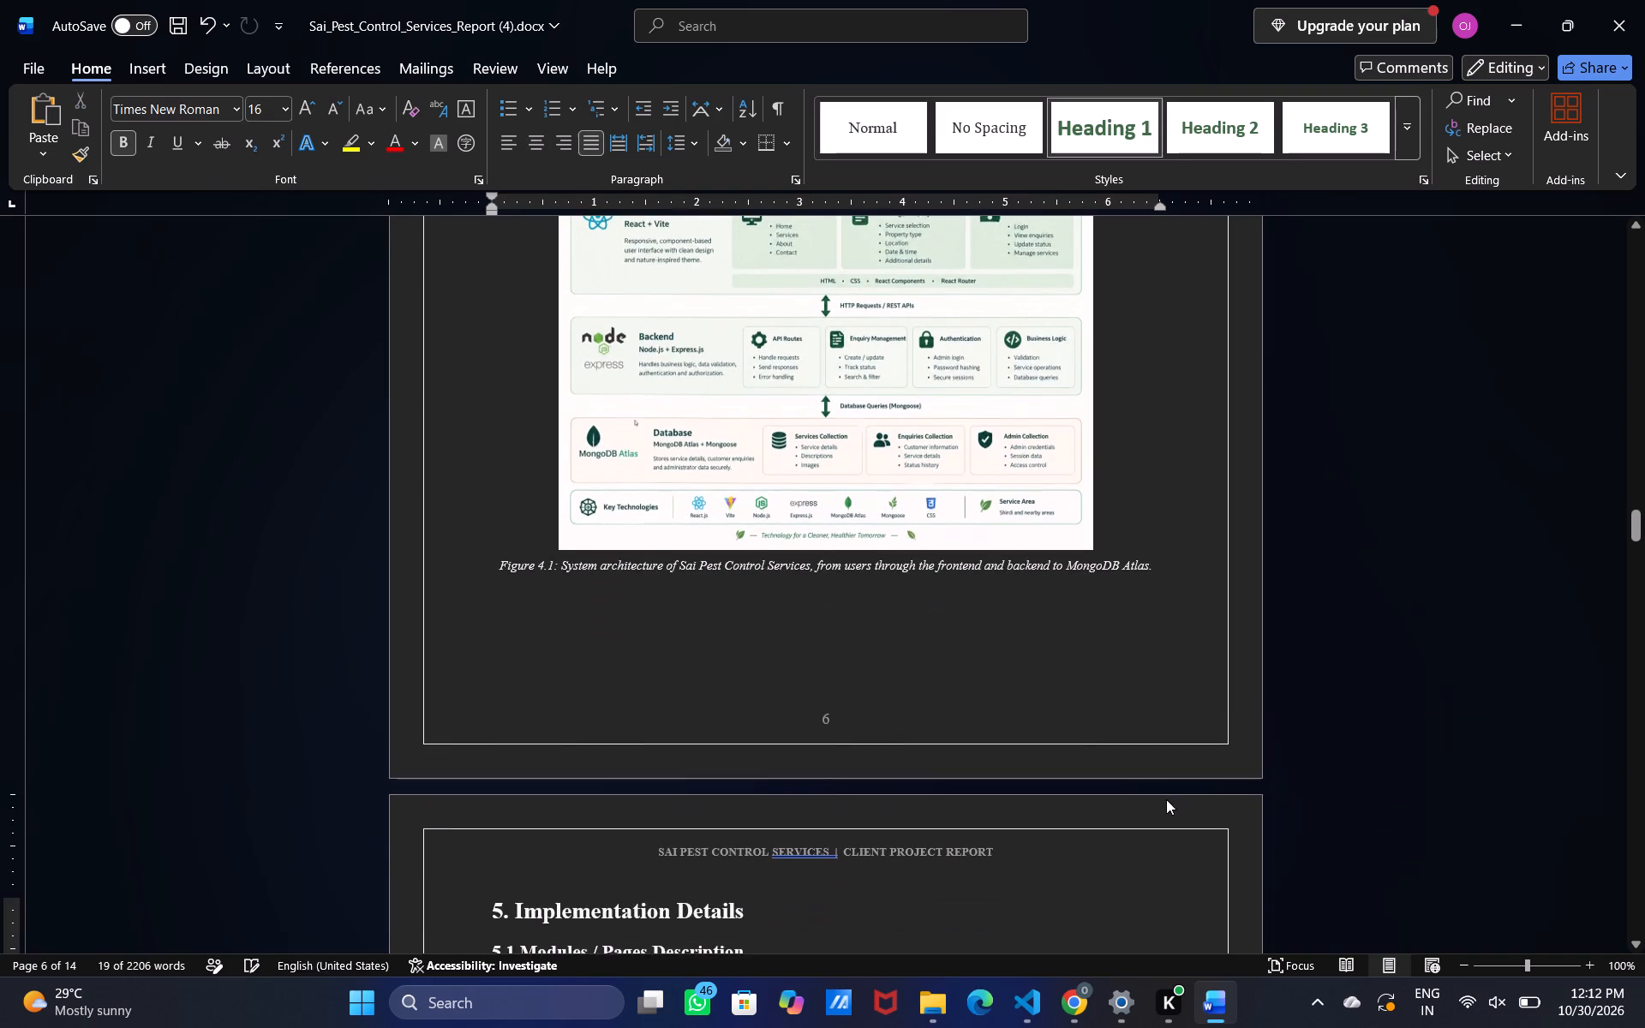
Delete the highlighted Information Required note about the planned description at the end of section 5.1.
{"action": "scroll", "coordinate": [1166, 799], "scroll_direction": "down", "scroll_amount": 4}
{"action": "triple_click", "coordinate": [879, 838]}
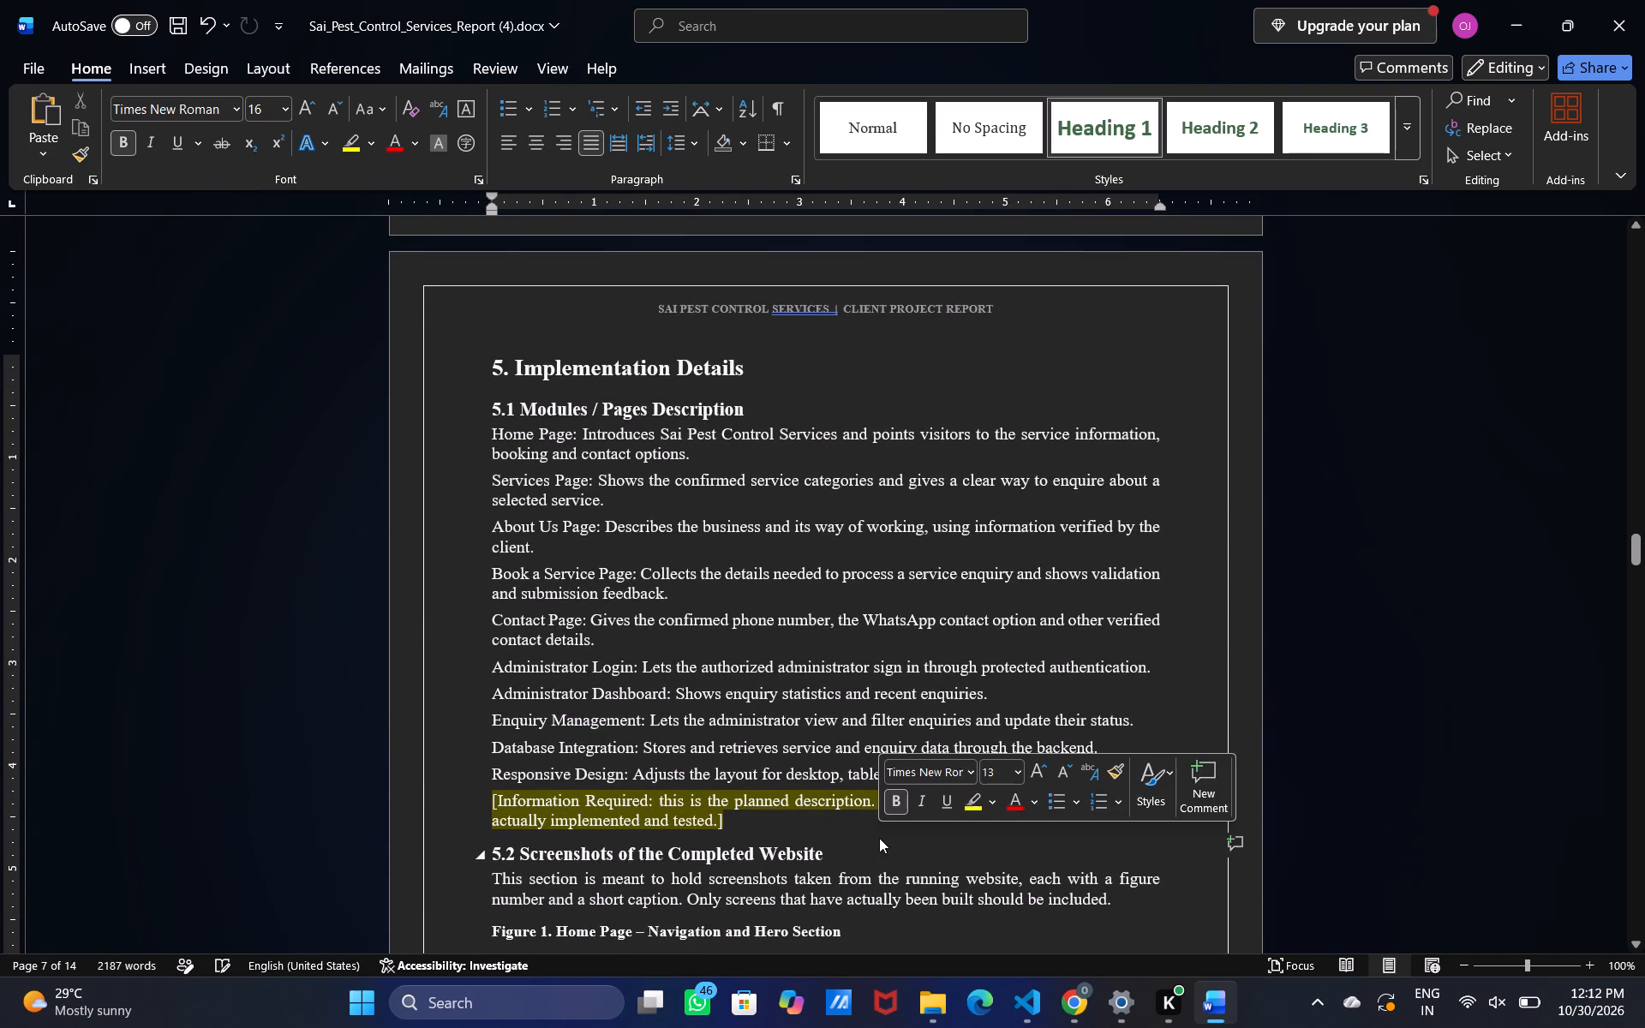
{"action": "left_click", "coordinate": [810, 836]}
{"action": "left_click_drag", "start_coordinate": [769, 817], "coordinate": [480, 803]}
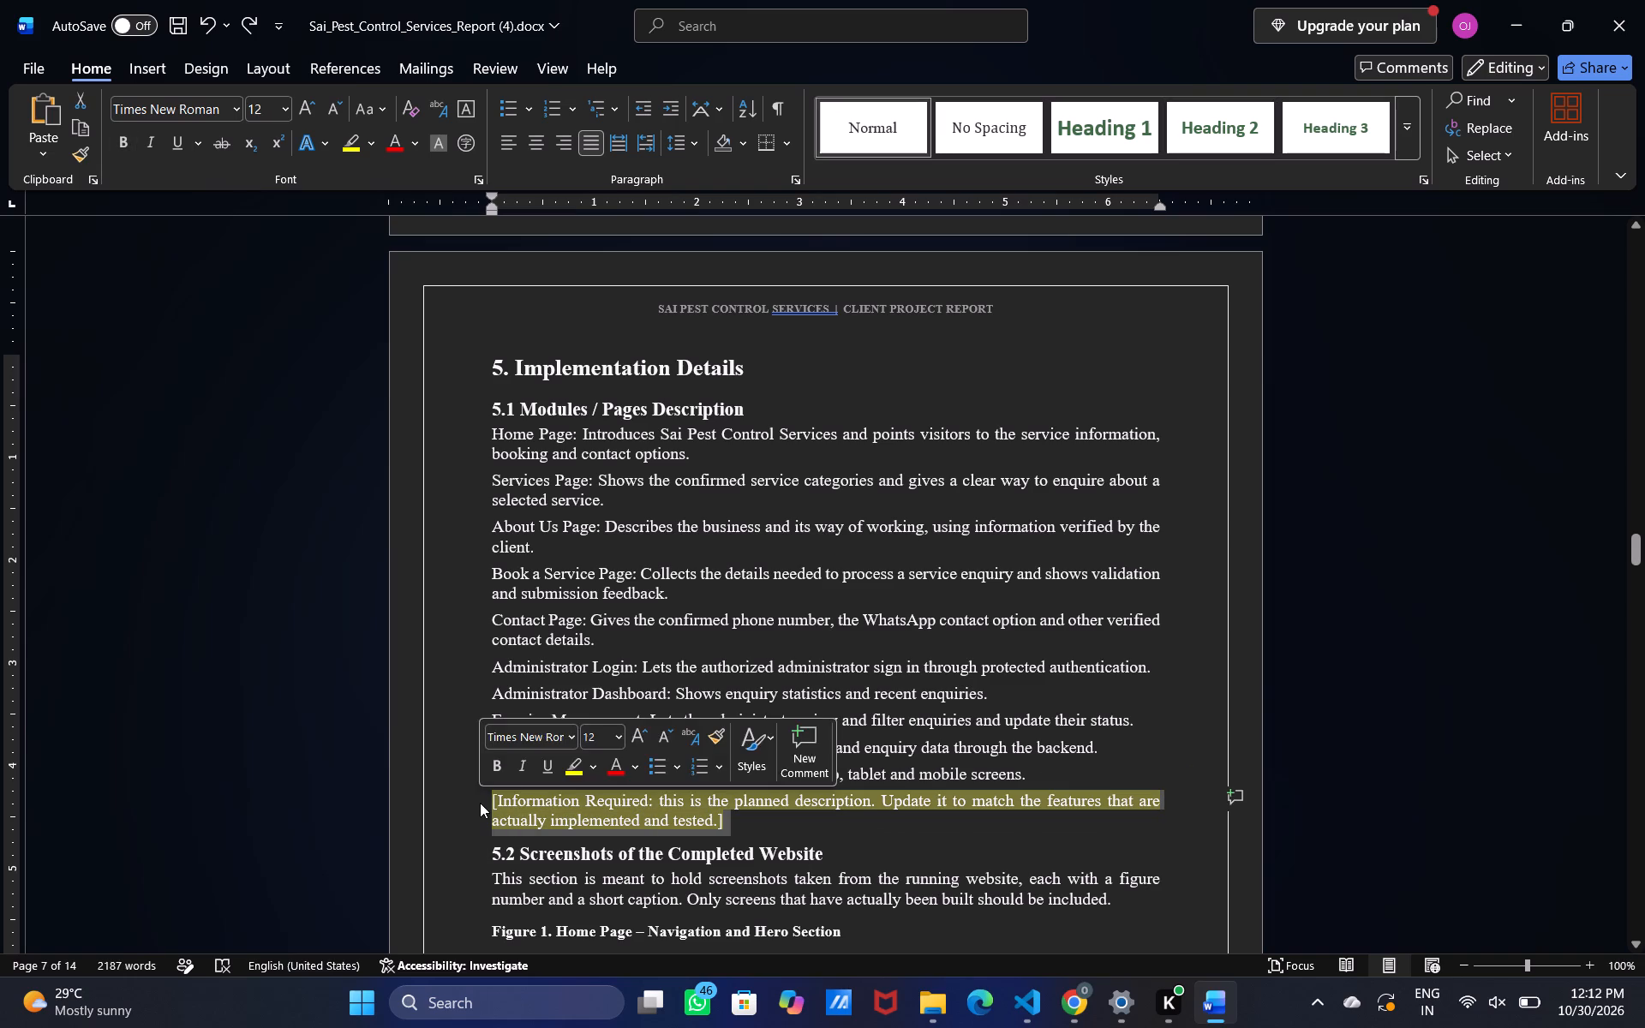
{"action": "key", "text": "BackSpace"}
For Figure 1, capture a screenshot of the localhost:5173 home page's navigation and hero section in the browser, and return to the Word report.
{"action": "scroll", "coordinate": [480, 803], "scroll_direction": "down", "scroll_amount": 4}
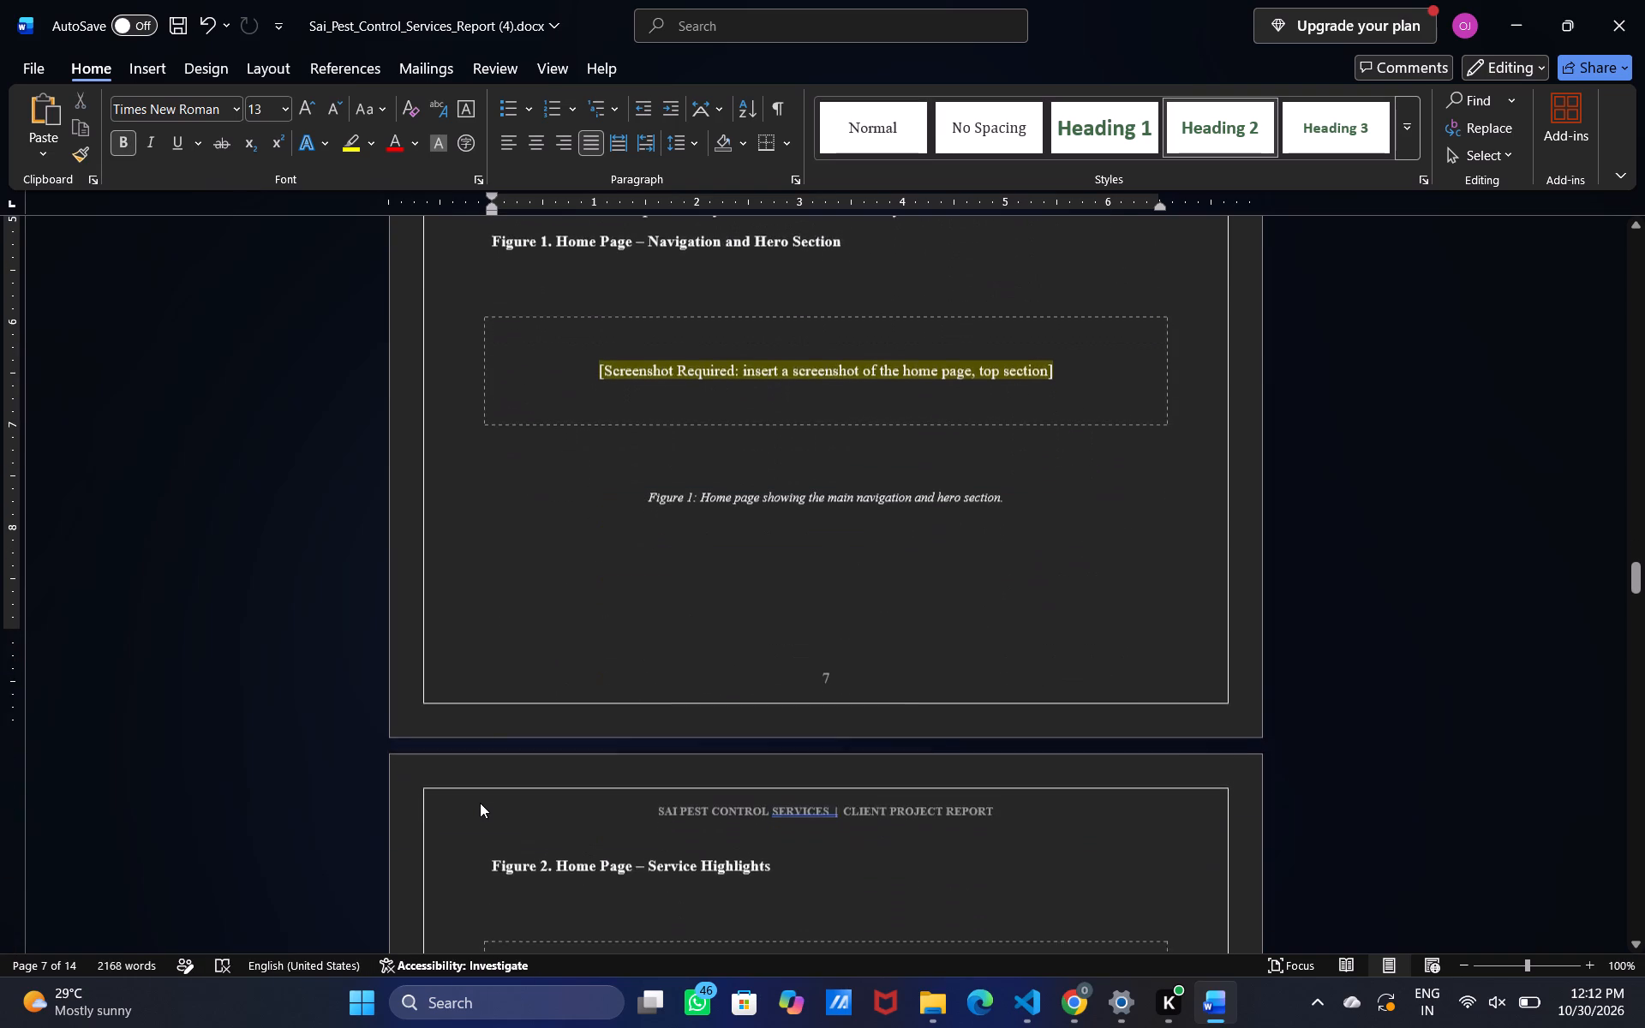
{"action": "scroll", "coordinate": [480, 803], "scroll_direction": "up", "scroll_amount": 2}
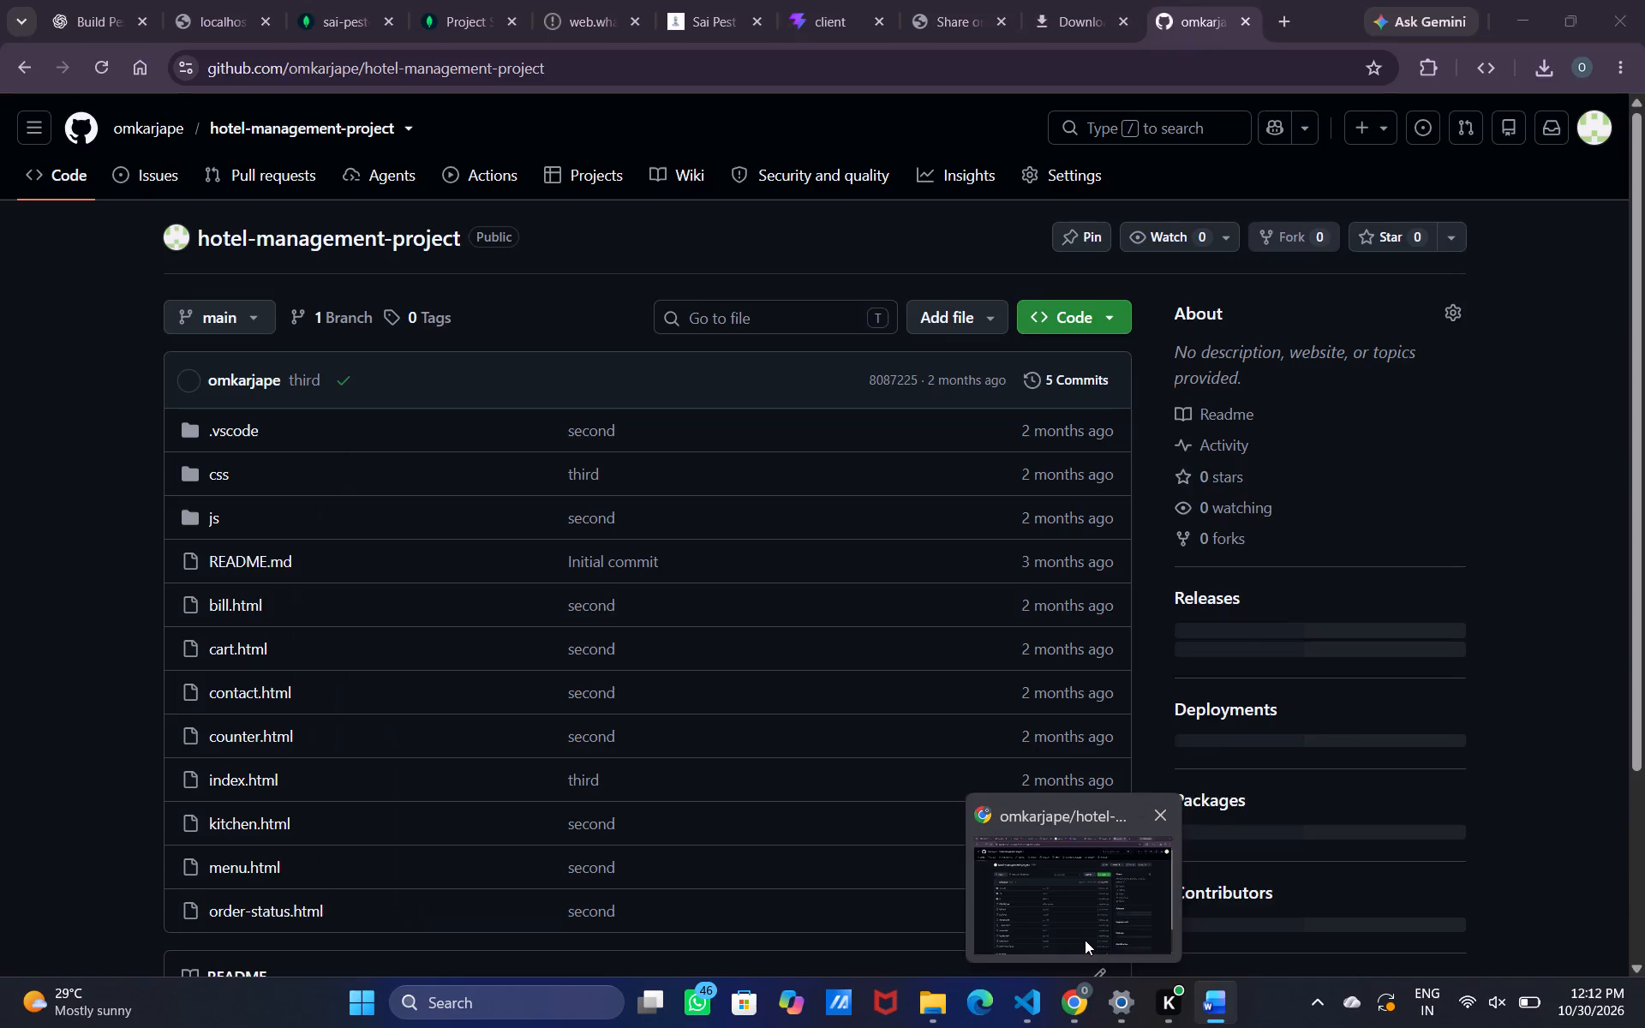
{"action": "left_click", "coordinate": [1085, 940]}
{"action": "left_click", "coordinate": [825, 27]}
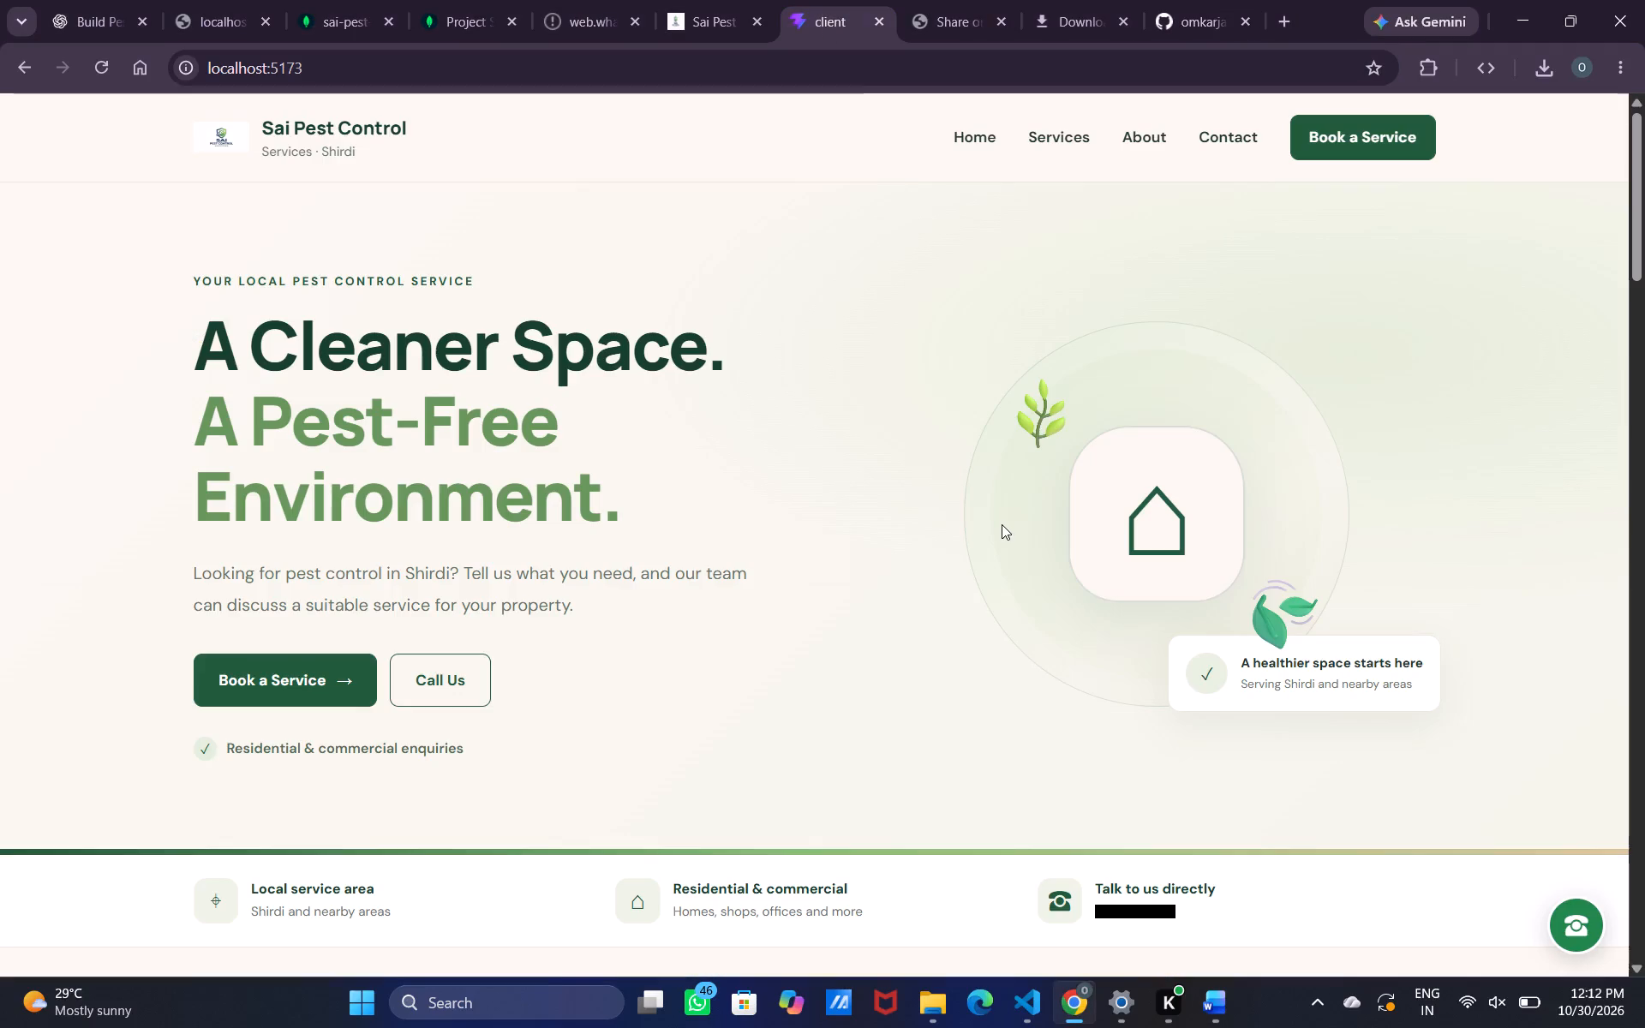
{"action": "left_click", "coordinate": [1002, 525]}
{"action": "key", "text": "shift+super+s"}
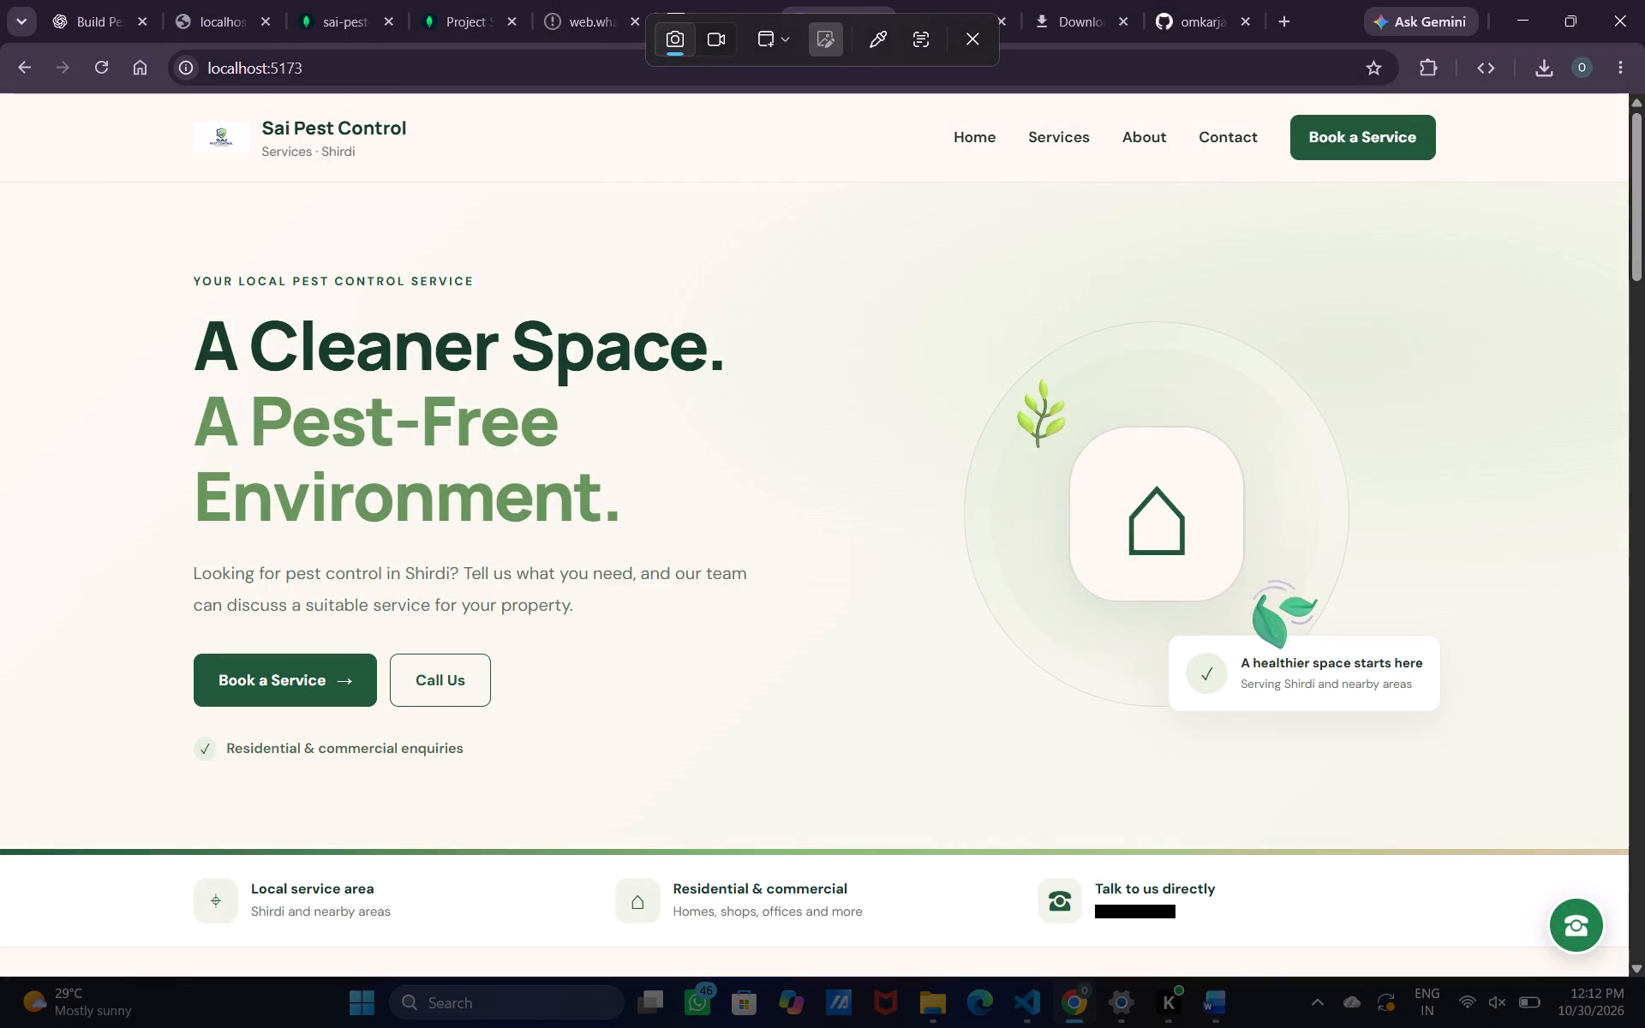
{"action": "left_click_drag", "start_coordinate": [1, 101], "coordinate": [1493, 717]}
{"action": "left_click_drag", "start_coordinate": [1493, 717], "coordinate": [1624, 846]}
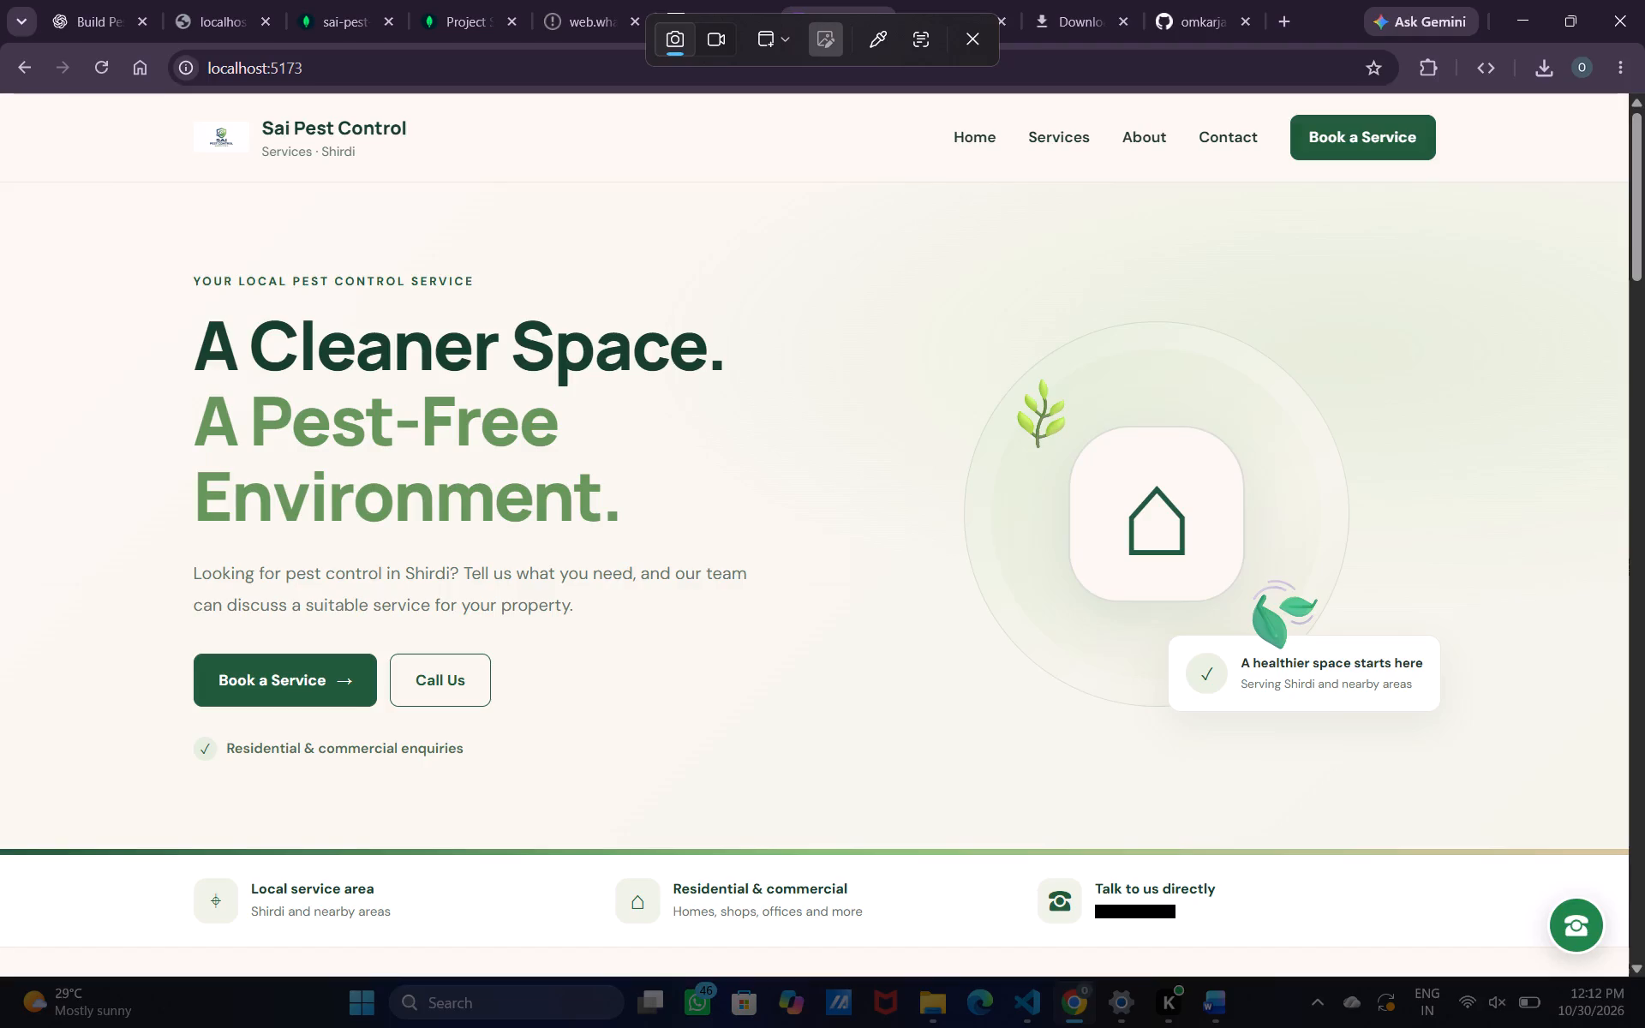
{"action": "left_click_drag", "start_coordinate": [1624, 846], "coordinate": [1624, 846]}
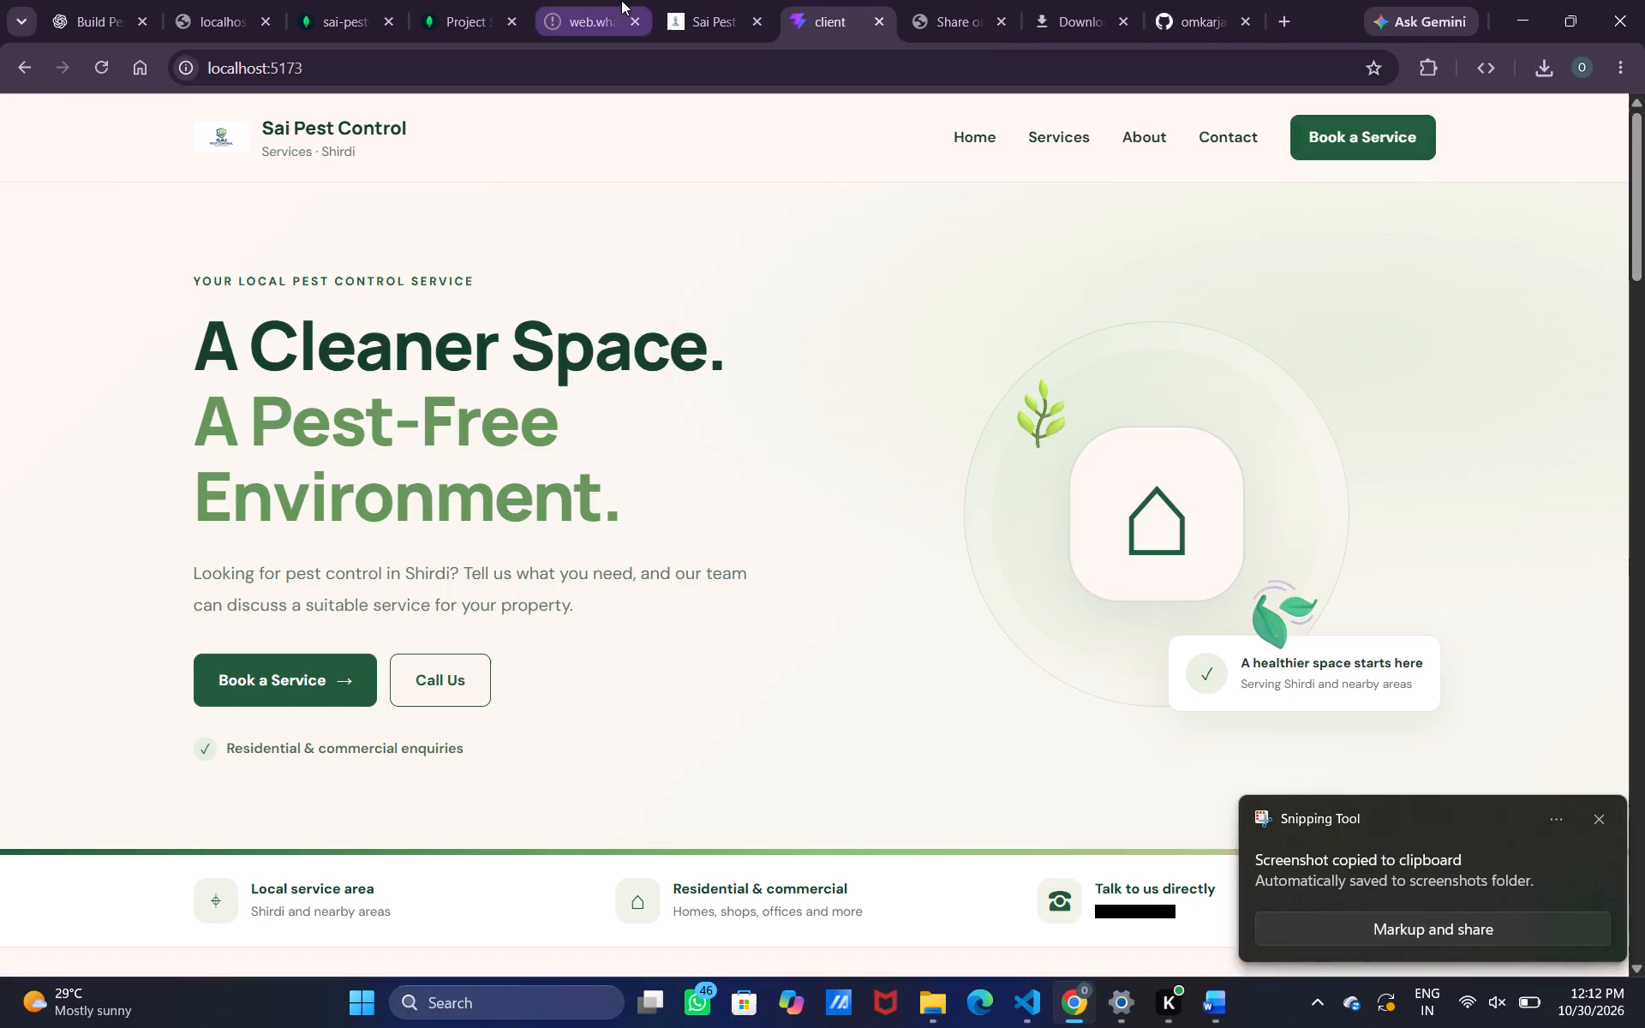
{"action": "left_click", "coordinate": [697, 2]}
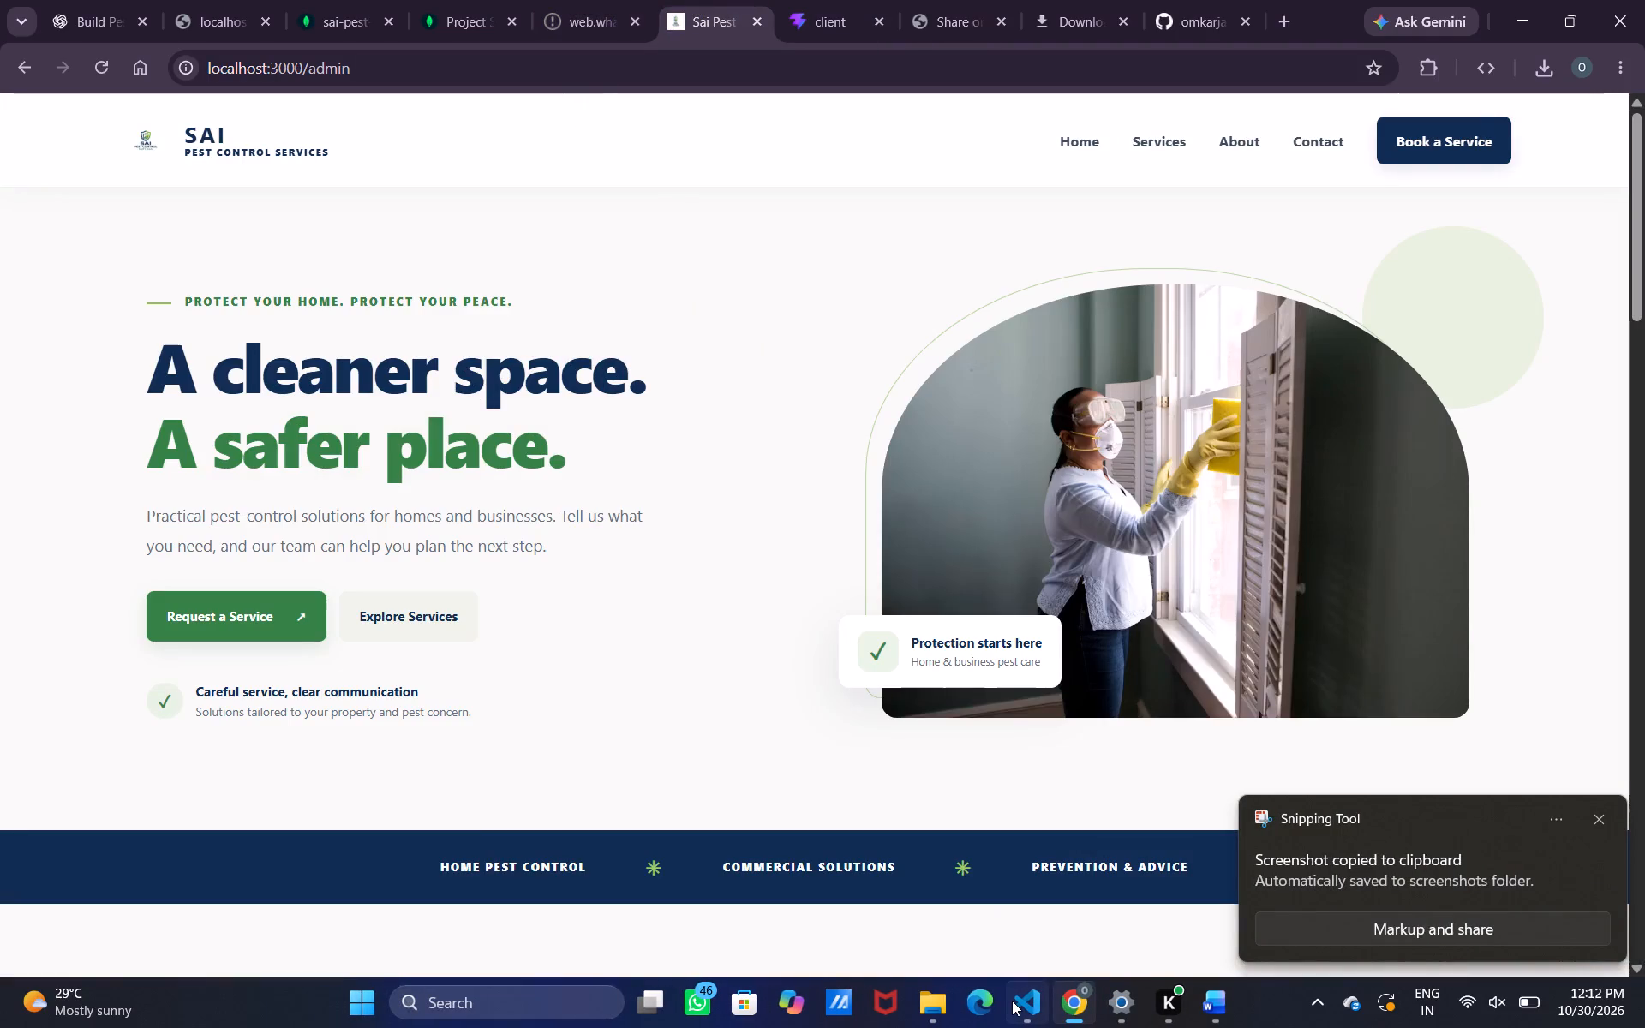
{"action": "key", "text": "alt+Tab"}
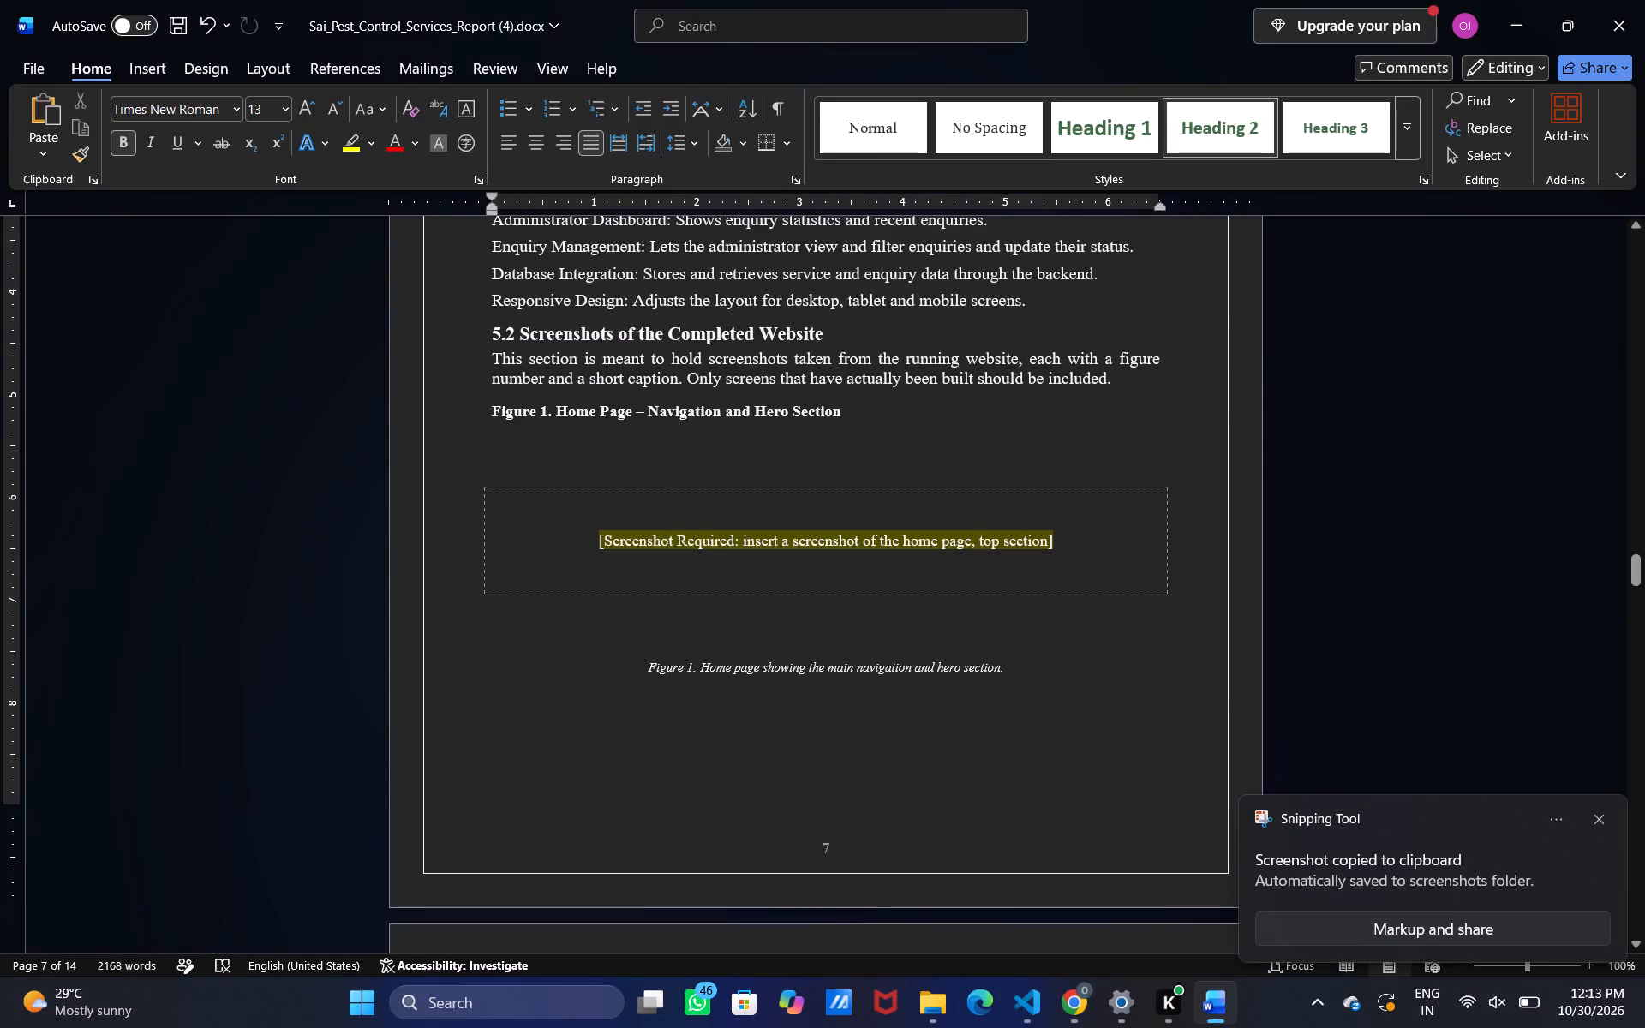
Replace the highlighted Figure 1 screenshot placeholder in section 5.2 with the captured home page image.
{"action": "triple_click", "coordinate": [1020, 583]}
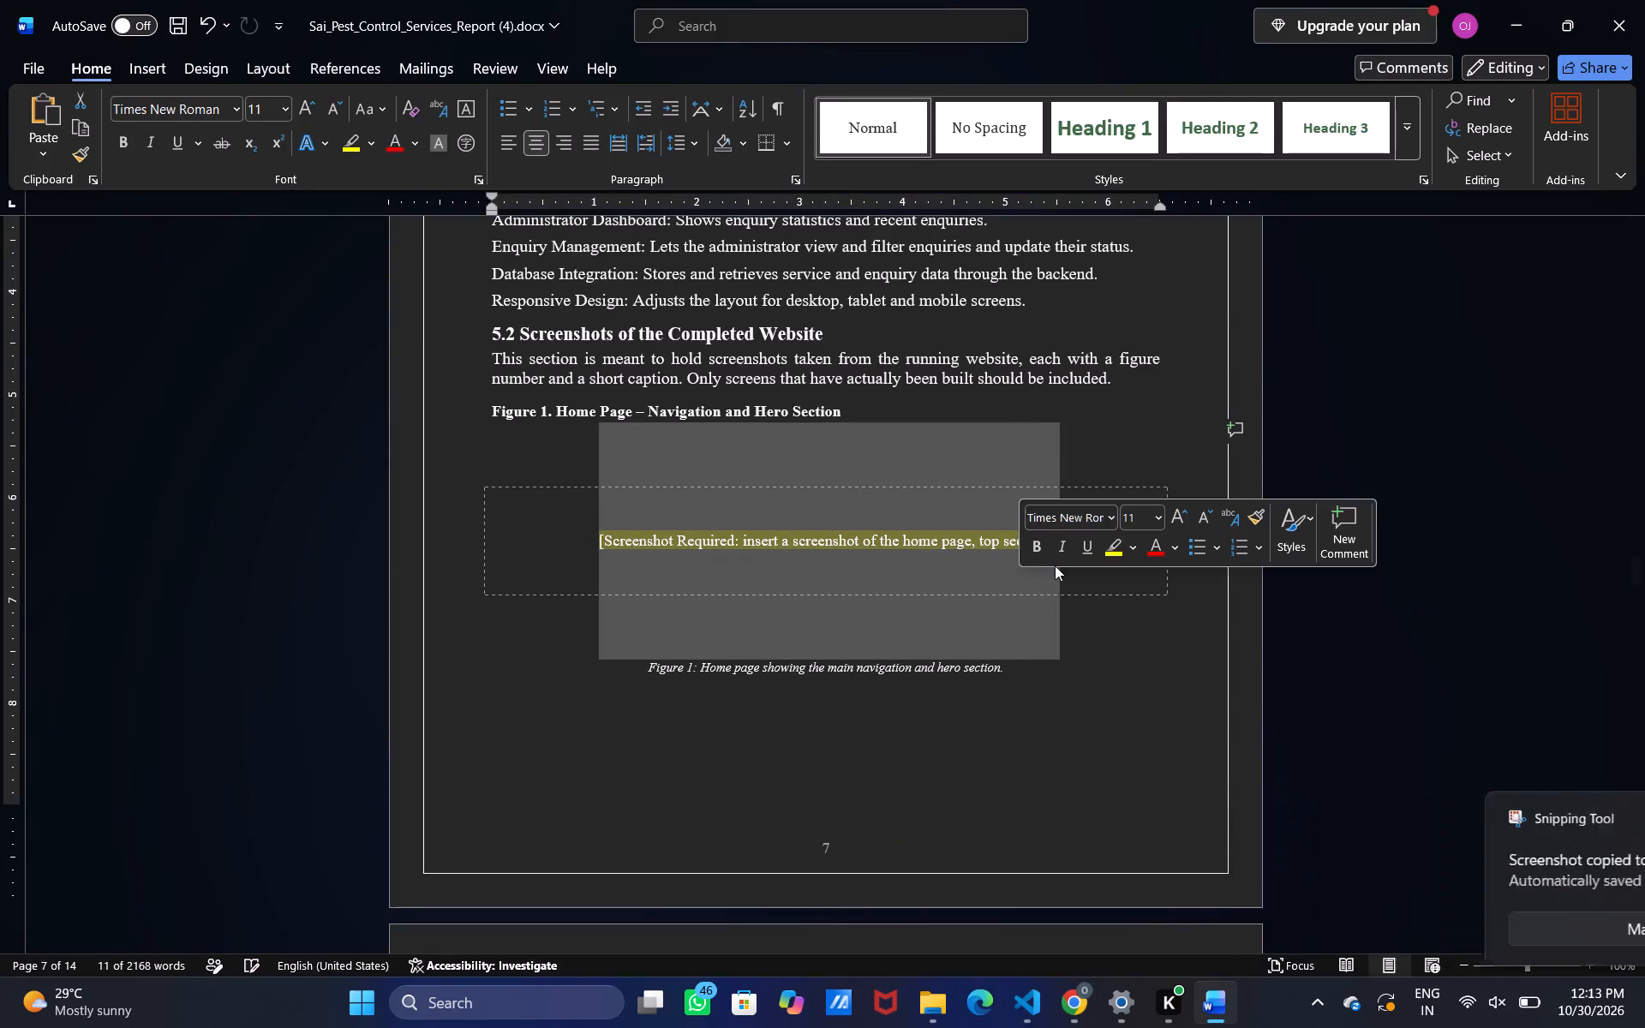
{"action": "key", "text": "ctrl+v"}
{"action": "scroll", "coordinate": [1055, 565], "scroll_direction": "up", "scroll_amount": 3}
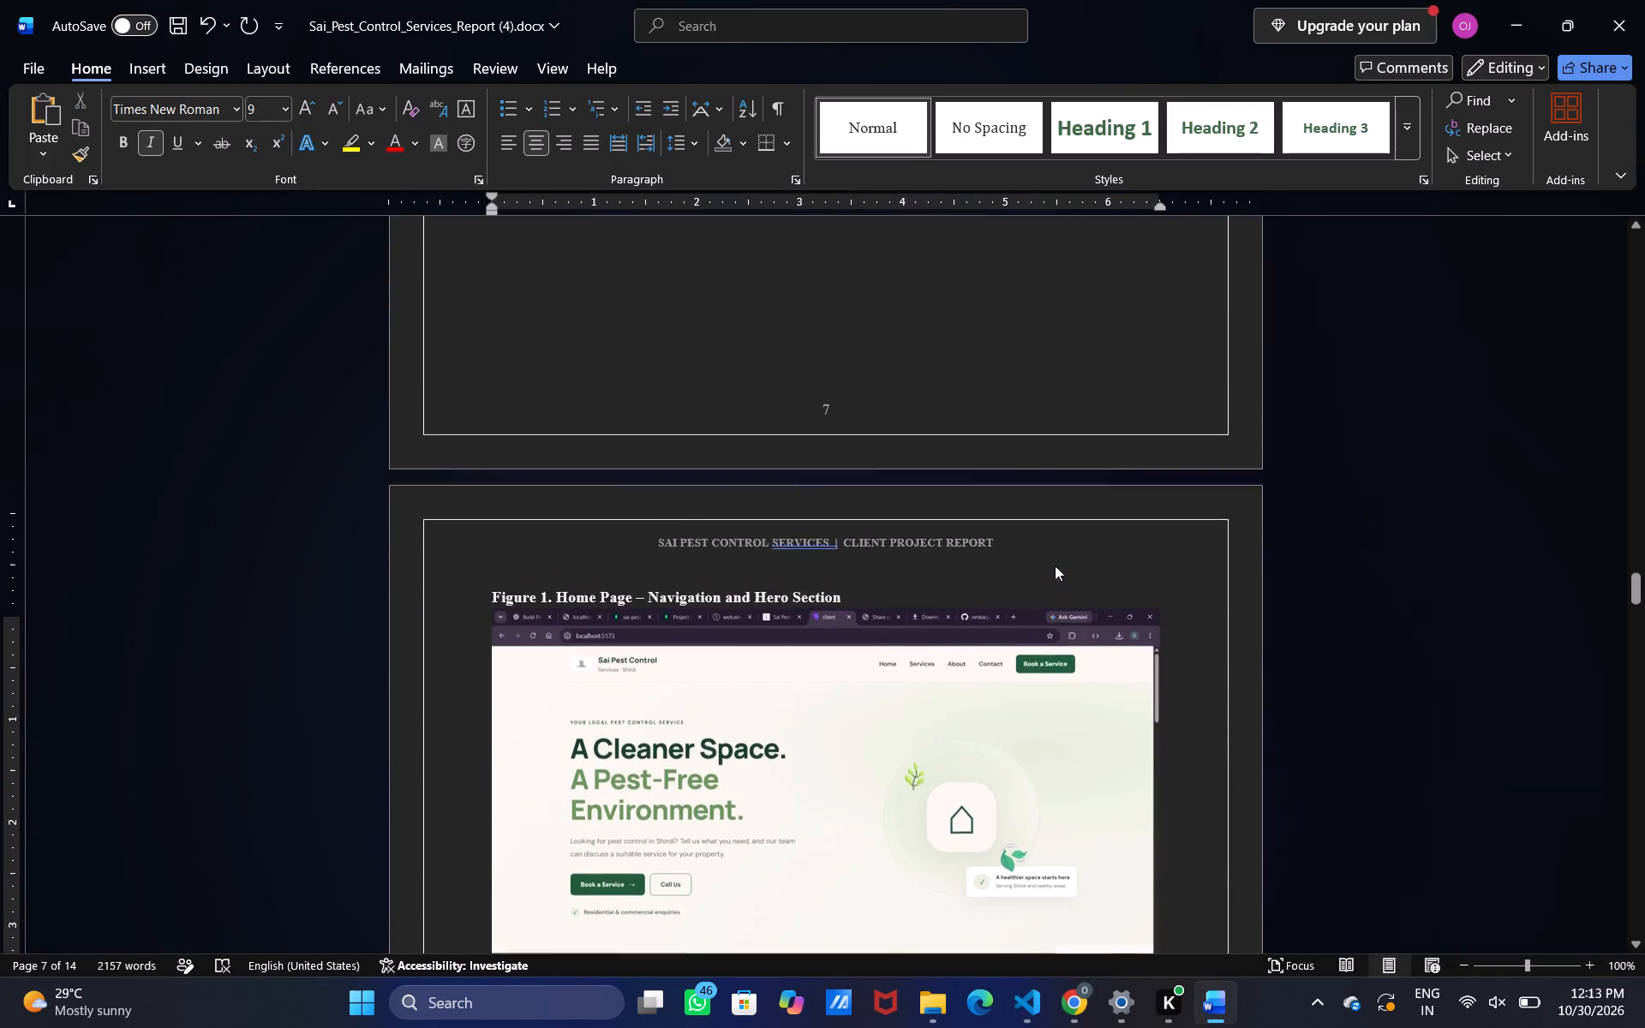
{"action": "scroll", "coordinate": [1055, 565], "scroll_direction": "up", "scroll_amount": 2}
{"action": "scroll", "coordinate": [1055, 565], "scroll_direction": "down", "scroll_amount": 1}
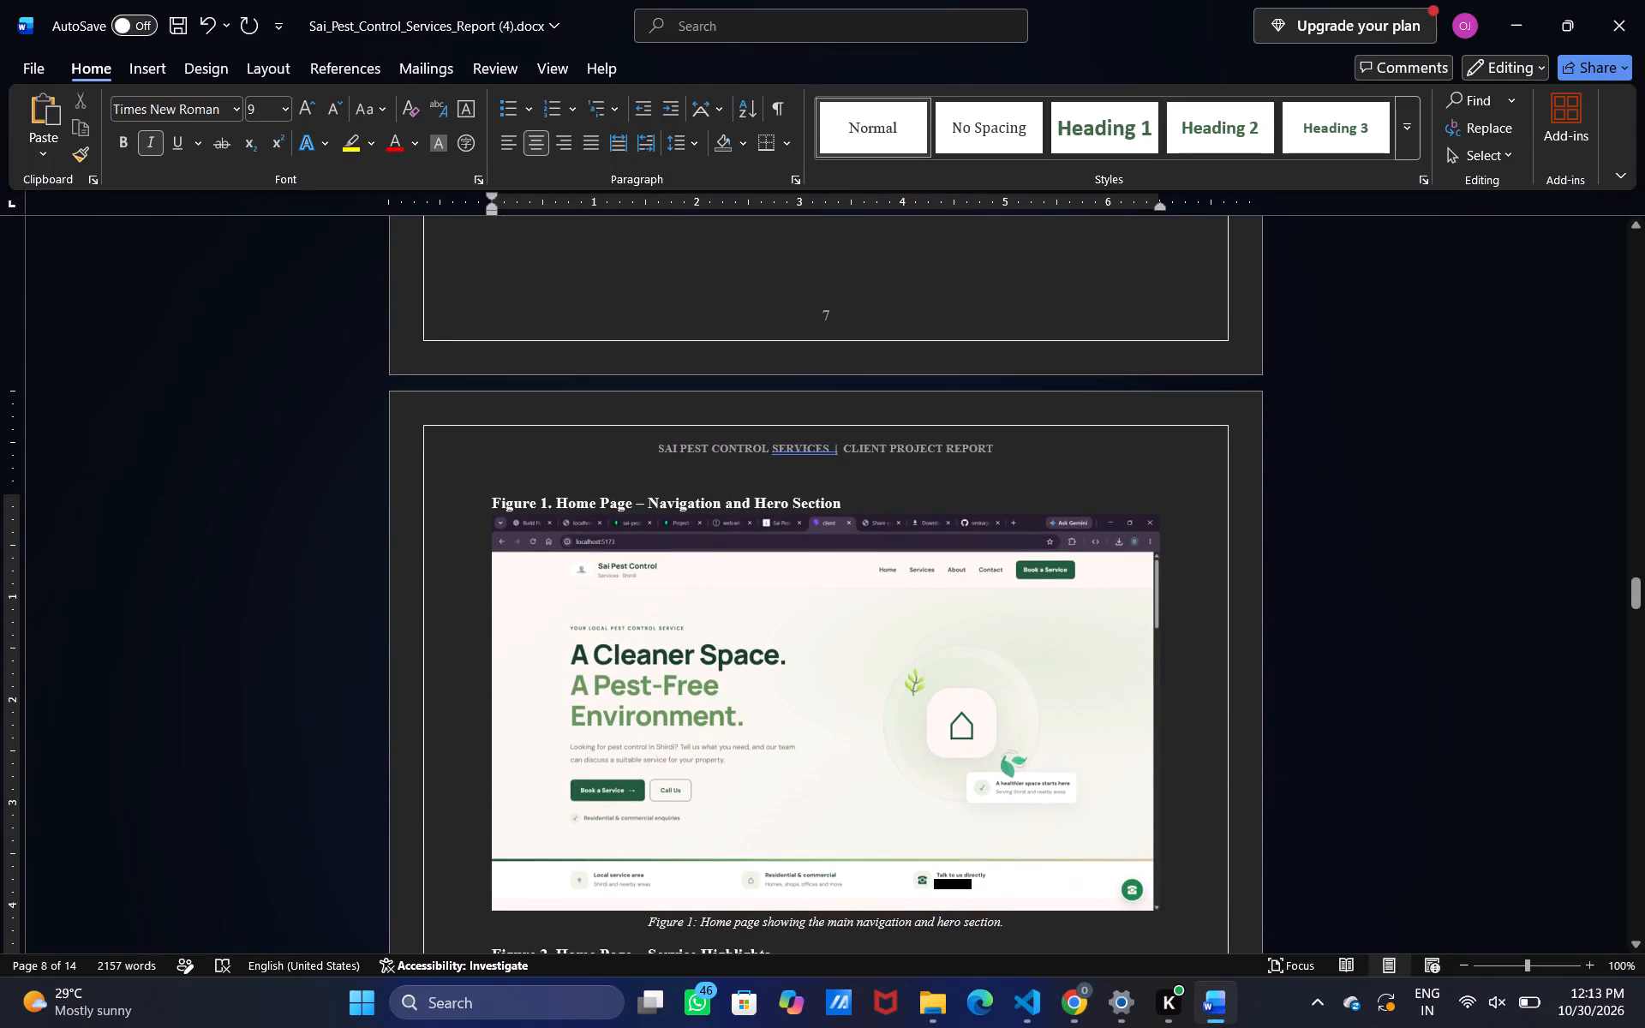
Shrink the Figure 1 home page image proportionally to about 5 inches wide so it fits under its heading.
{"action": "left_click", "coordinate": [1071, 861]}
{"action": "left_click_drag", "start_coordinate": [1159, 908], "coordinate": [1146, 903]}
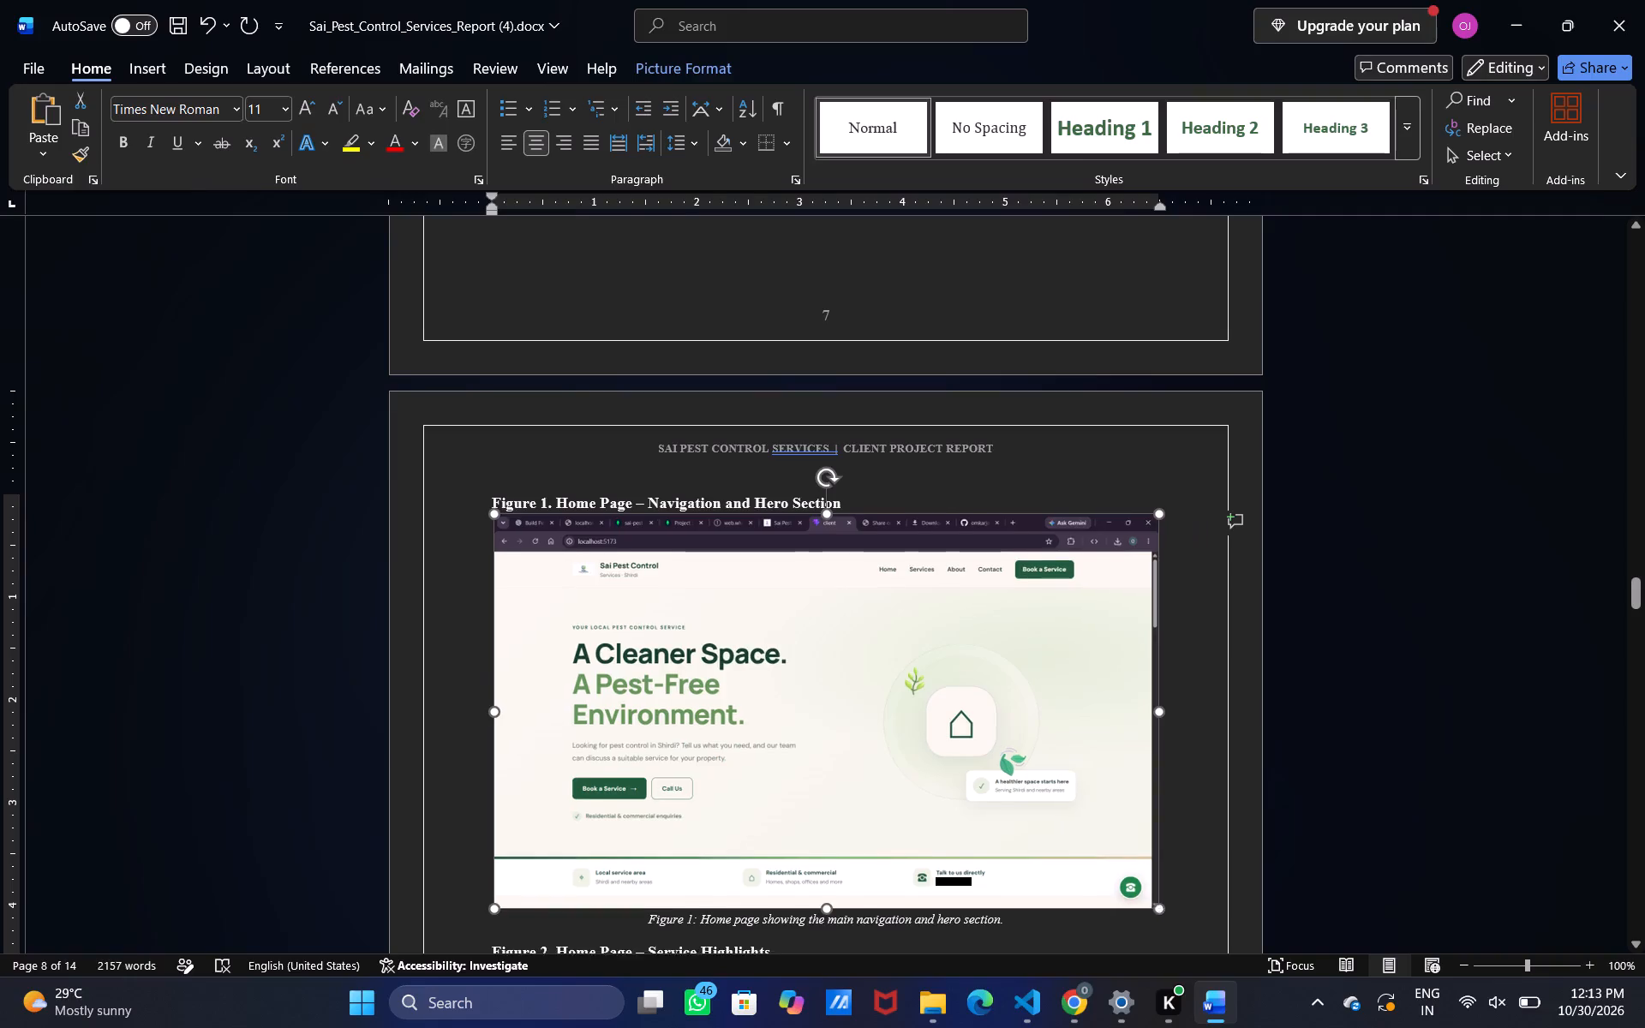
{"action": "left_click_drag", "start_coordinate": [1146, 903], "coordinate": [1038, 817]}
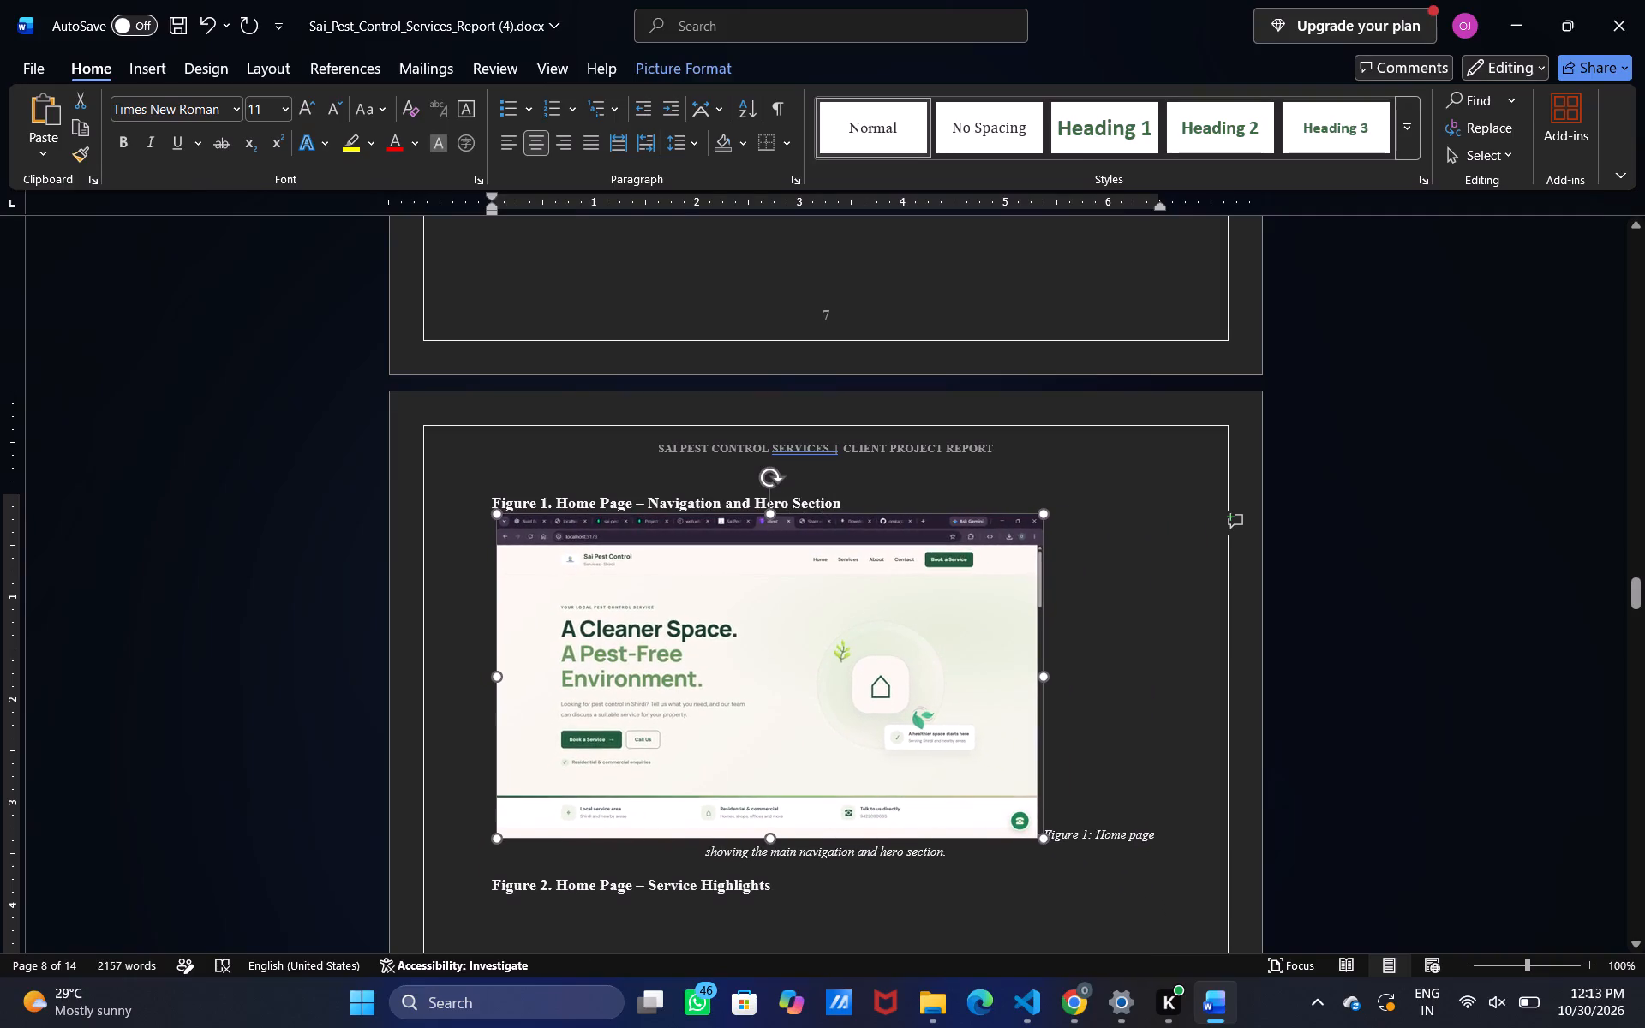
{"action": "left_click_drag", "start_coordinate": [1038, 817], "coordinate": [1020, 805]}
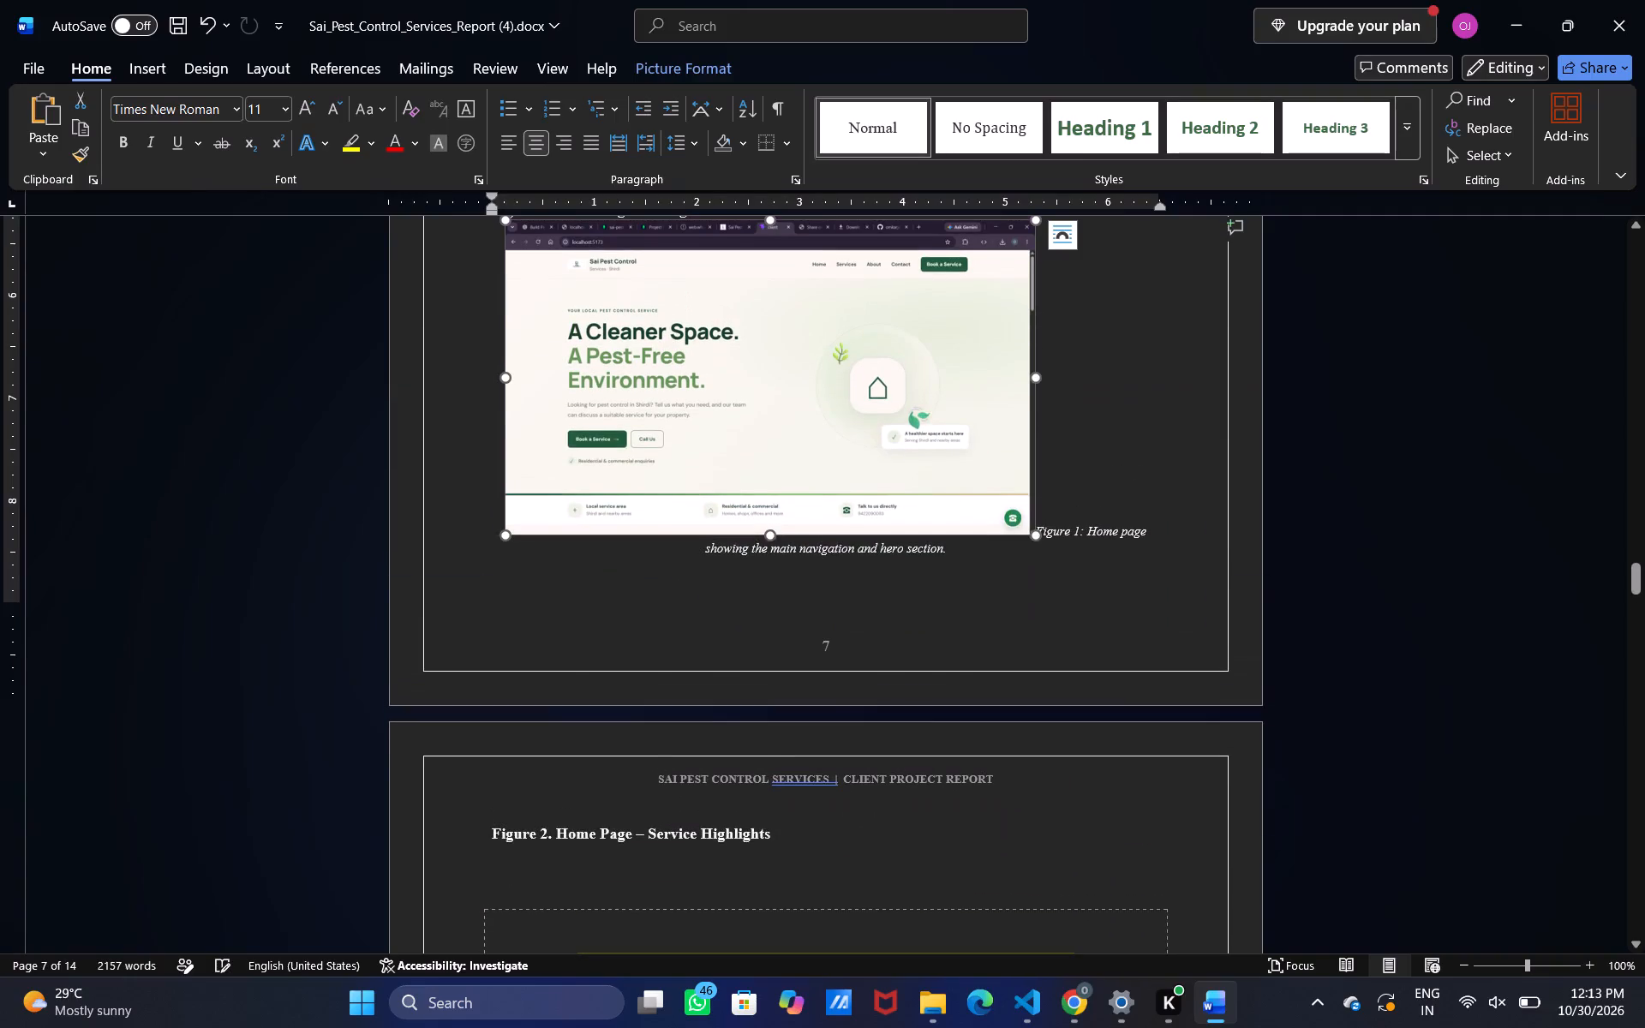
{"action": "scroll", "coordinate": [1020, 805], "scroll_direction": "up", "scroll_amount": 1}
Put the Figure 1 caption on its own line below the home page image.
{"action": "left_click", "coordinate": [1092, 612]}
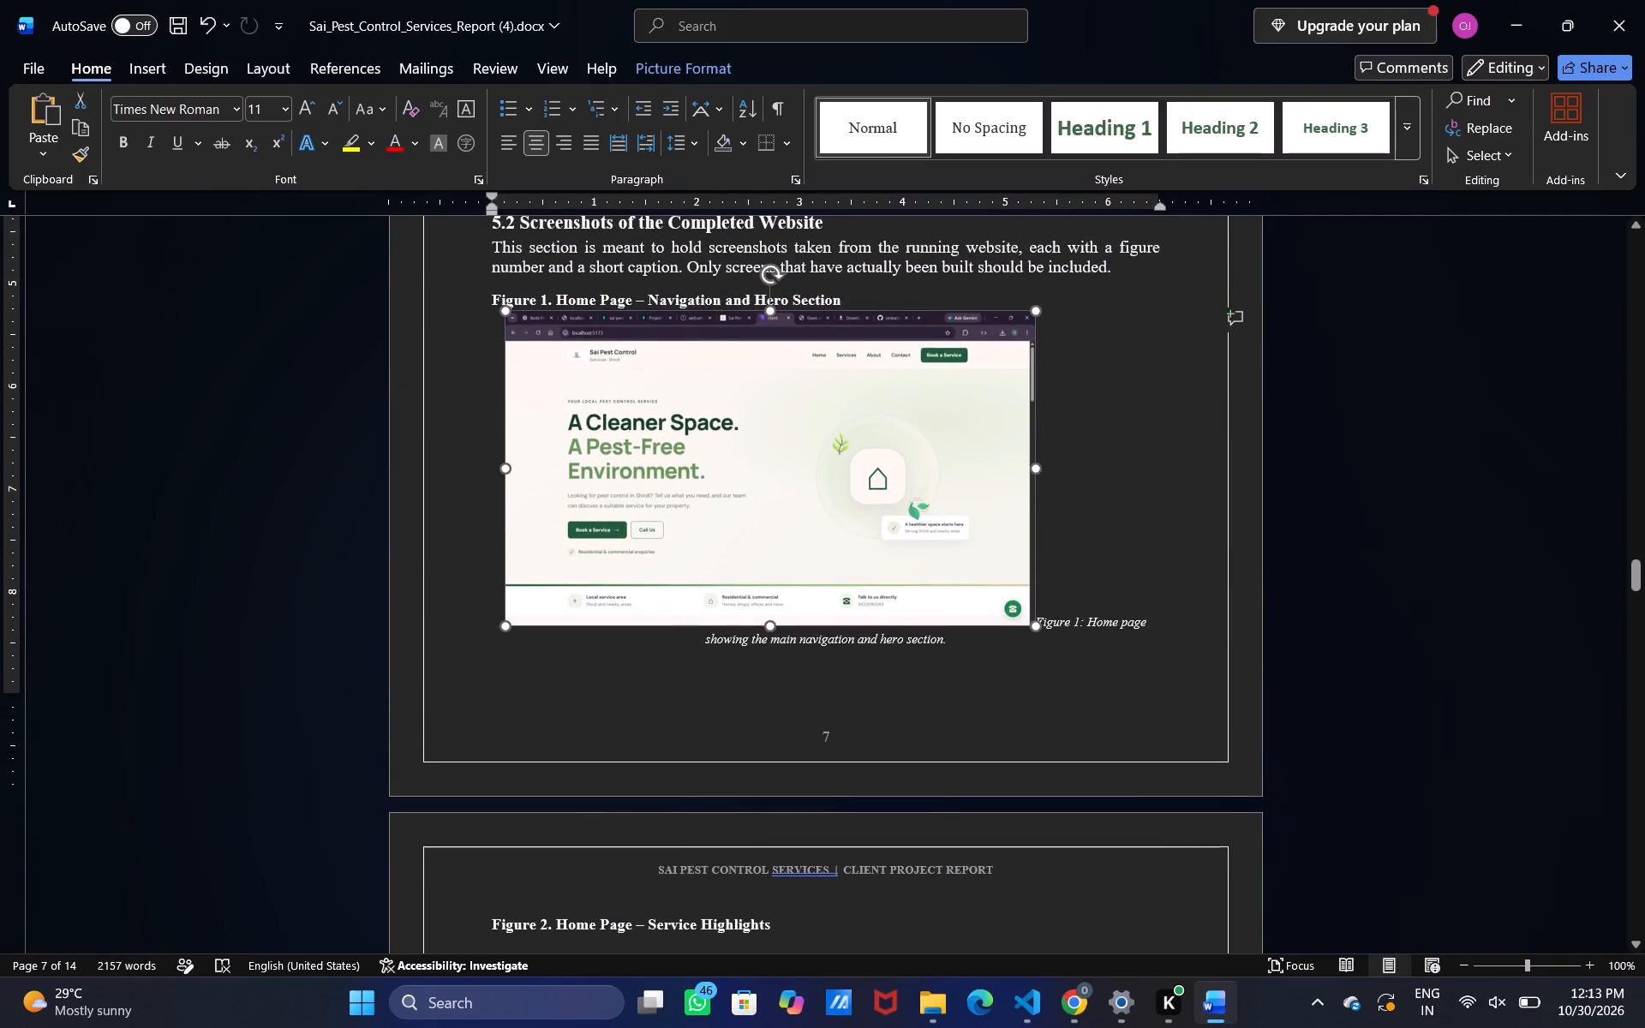
{"action": "left_click", "coordinate": [1034, 622]}
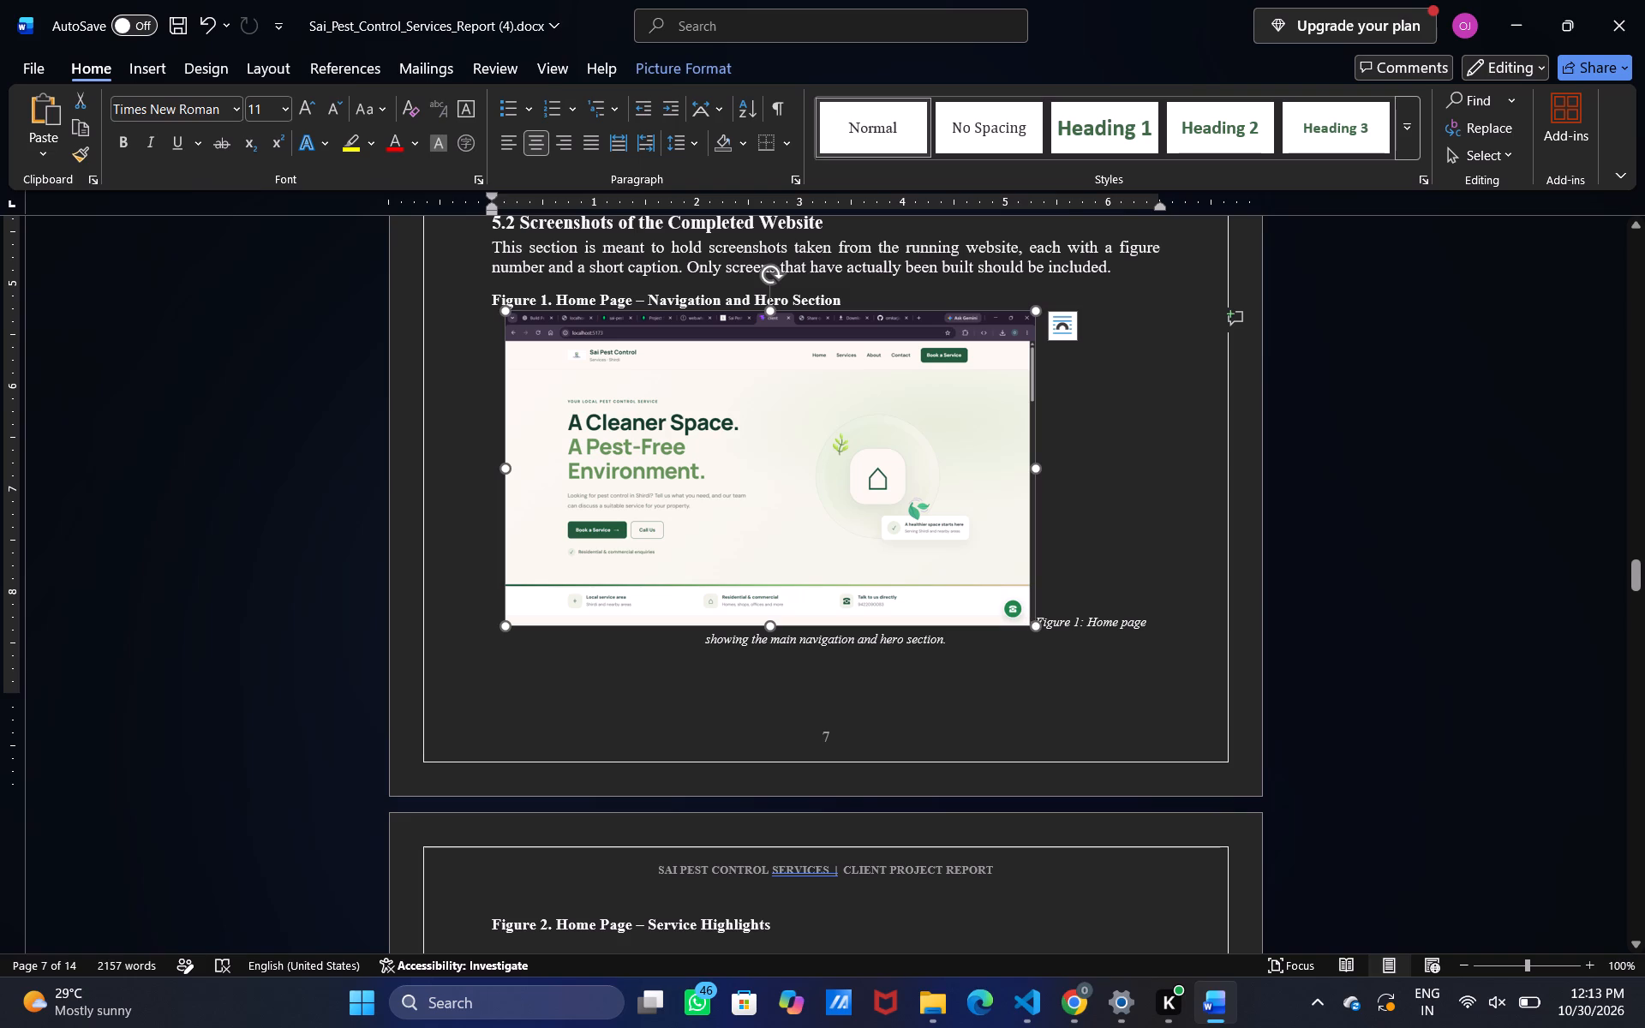
{"action": "left_click", "coordinate": [1069, 626]}
{"action": "key", "text": "Left"}
{"action": "key", "text": "Left"}
{"action": "key", "text": "Left"}
{"action": "key", "text": "Left"}
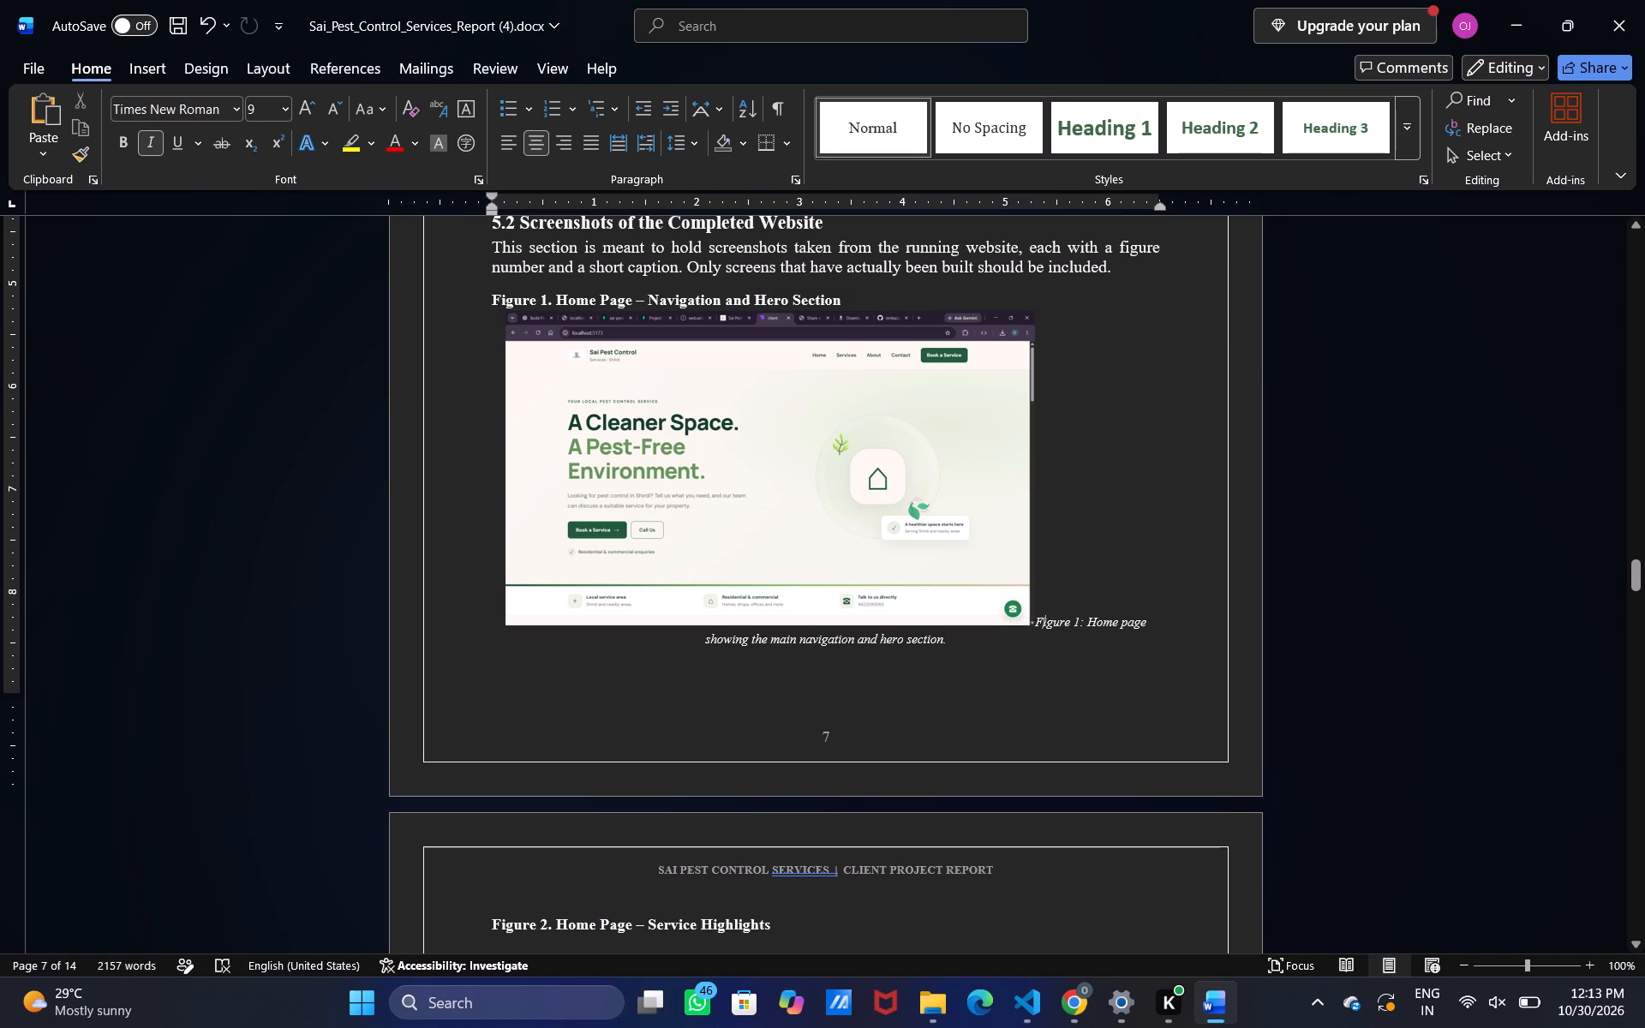
{"action": "key", "text": "Left"}
{"action": "key", "text": "Left"}
{"action": "key", "text": "Right"}
{"action": "key", "text": "Return"}
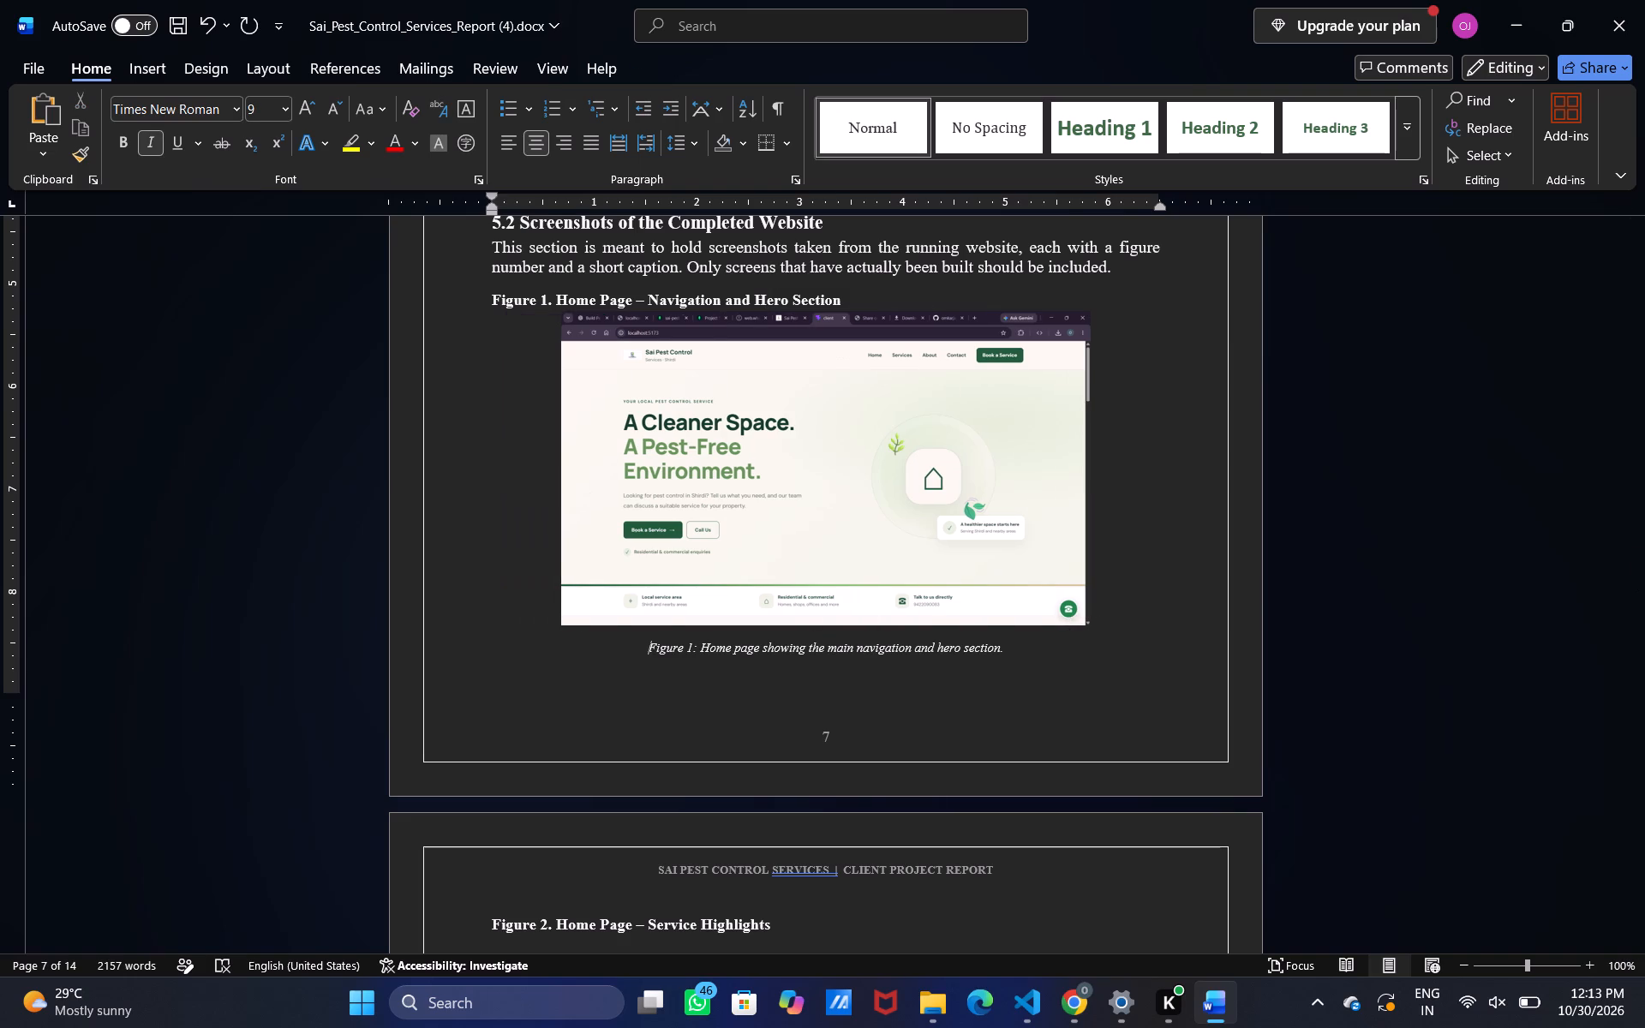
Delete the highlighted Figure 2 service highlights placeholder and leave an empty line between its heading and caption.
{"action": "scroll", "coordinate": [1069, 626], "scroll_direction": "down", "scroll_amount": 1}
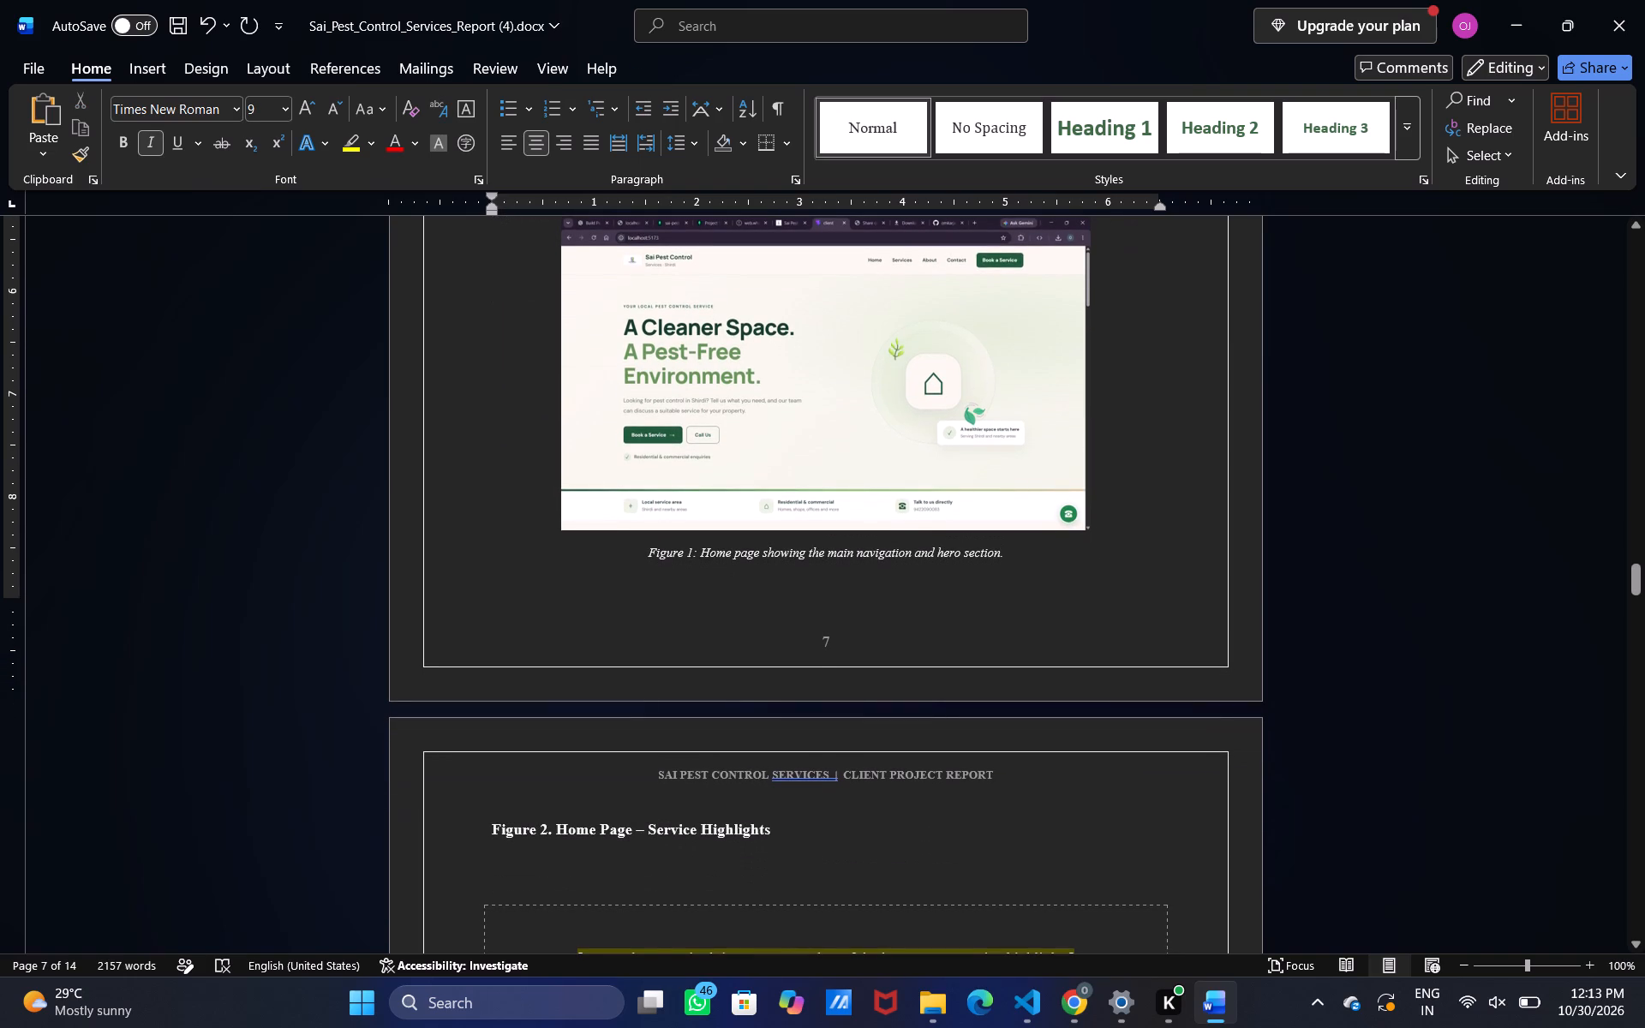
{"action": "scroll", "coordinate": [1069, 626], "scroll_direction": "down", "scroll_amount": 2}
{"action": "scroll", "coordinate": [1126, 816], "scroll_direction": "down", "scroll_amount": 1}
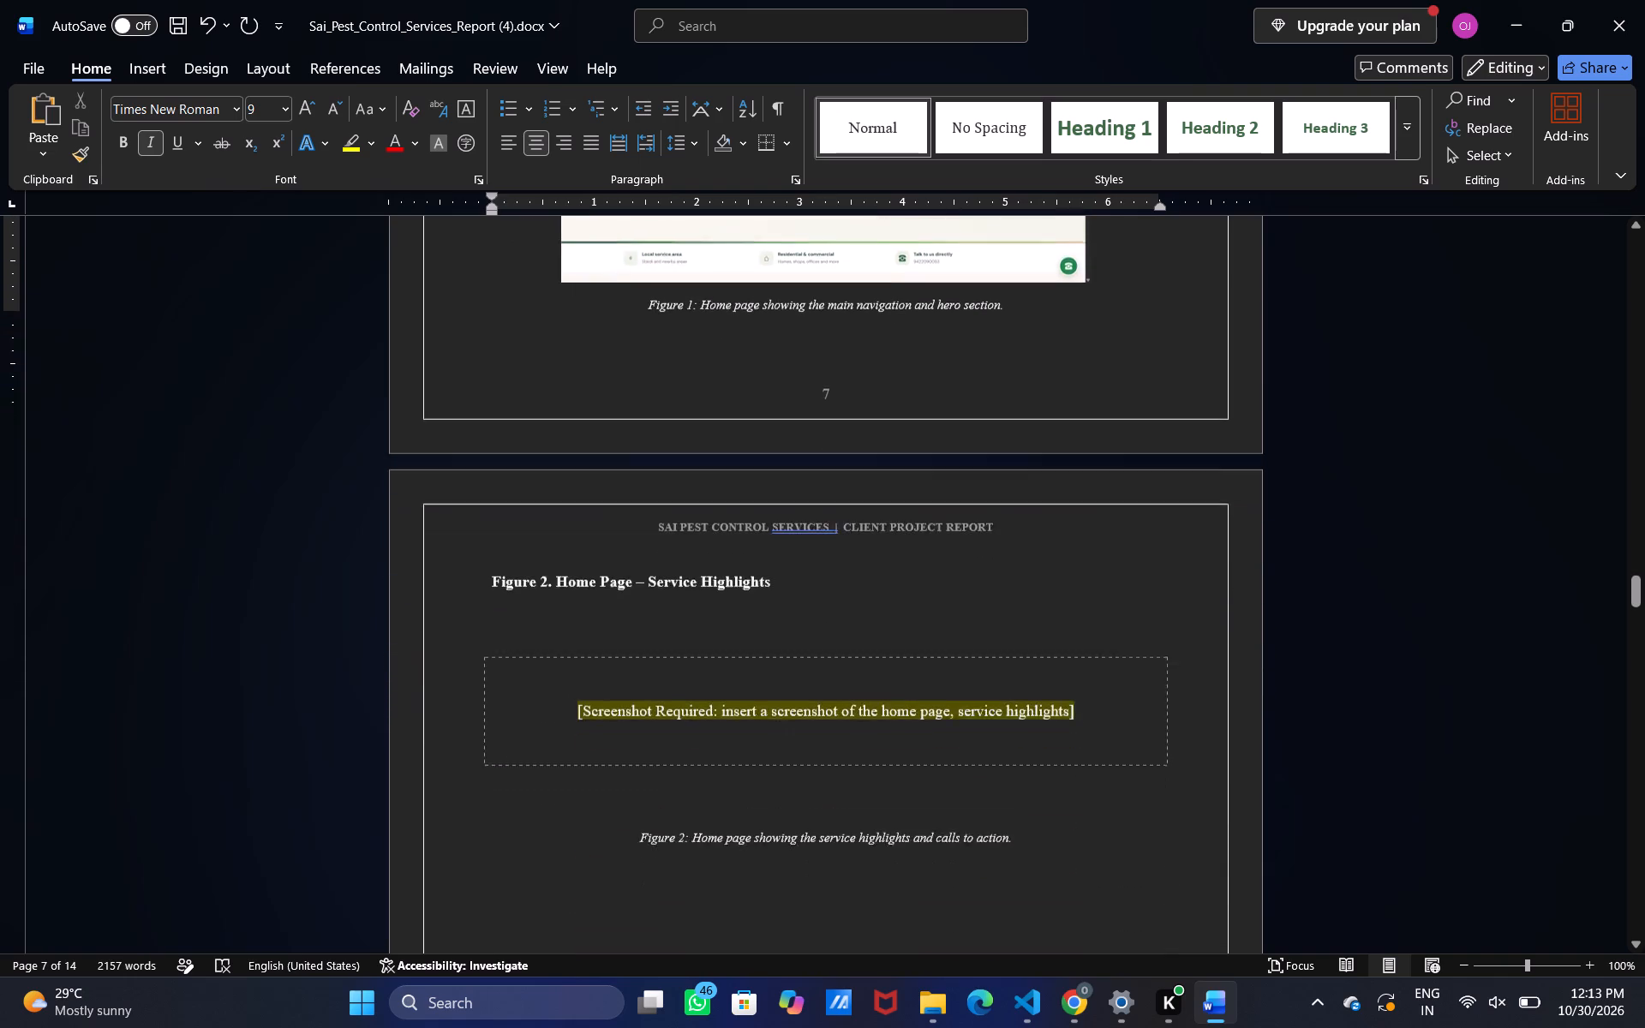
{"action": "scroll", "coordinate": [1126, 816], "scroll_direction": "down", "scroll_amount": 1}
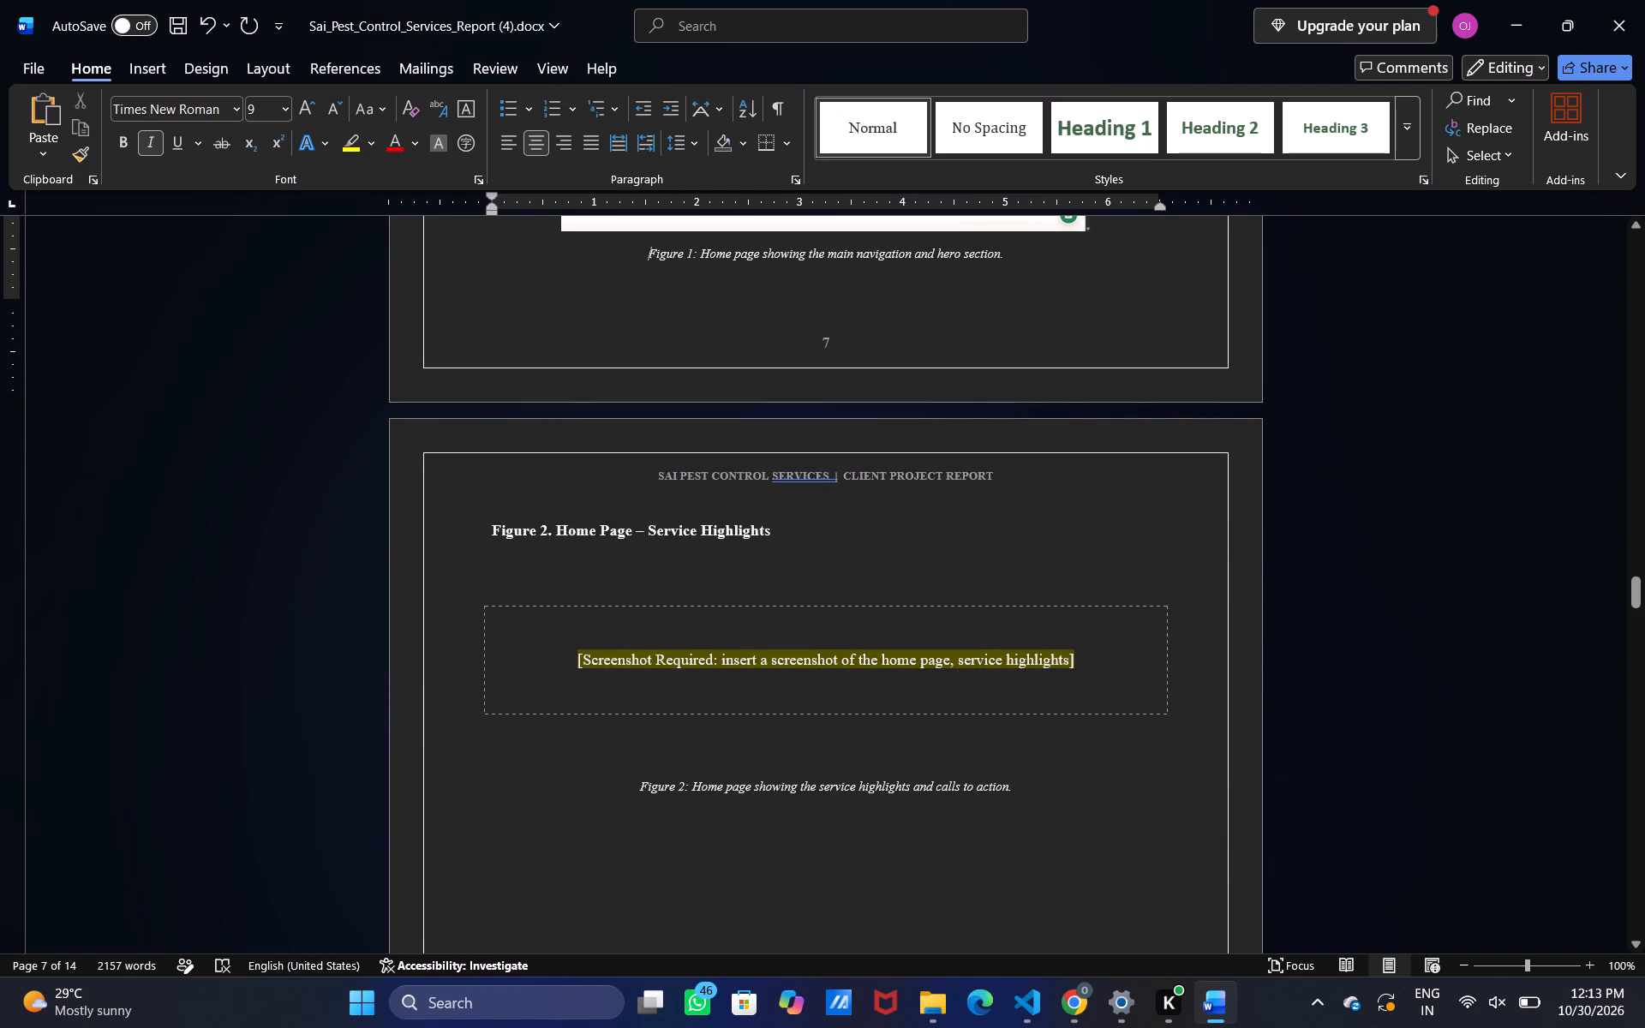
{"action": "triple_click", "coordinate": [1091, 668]}
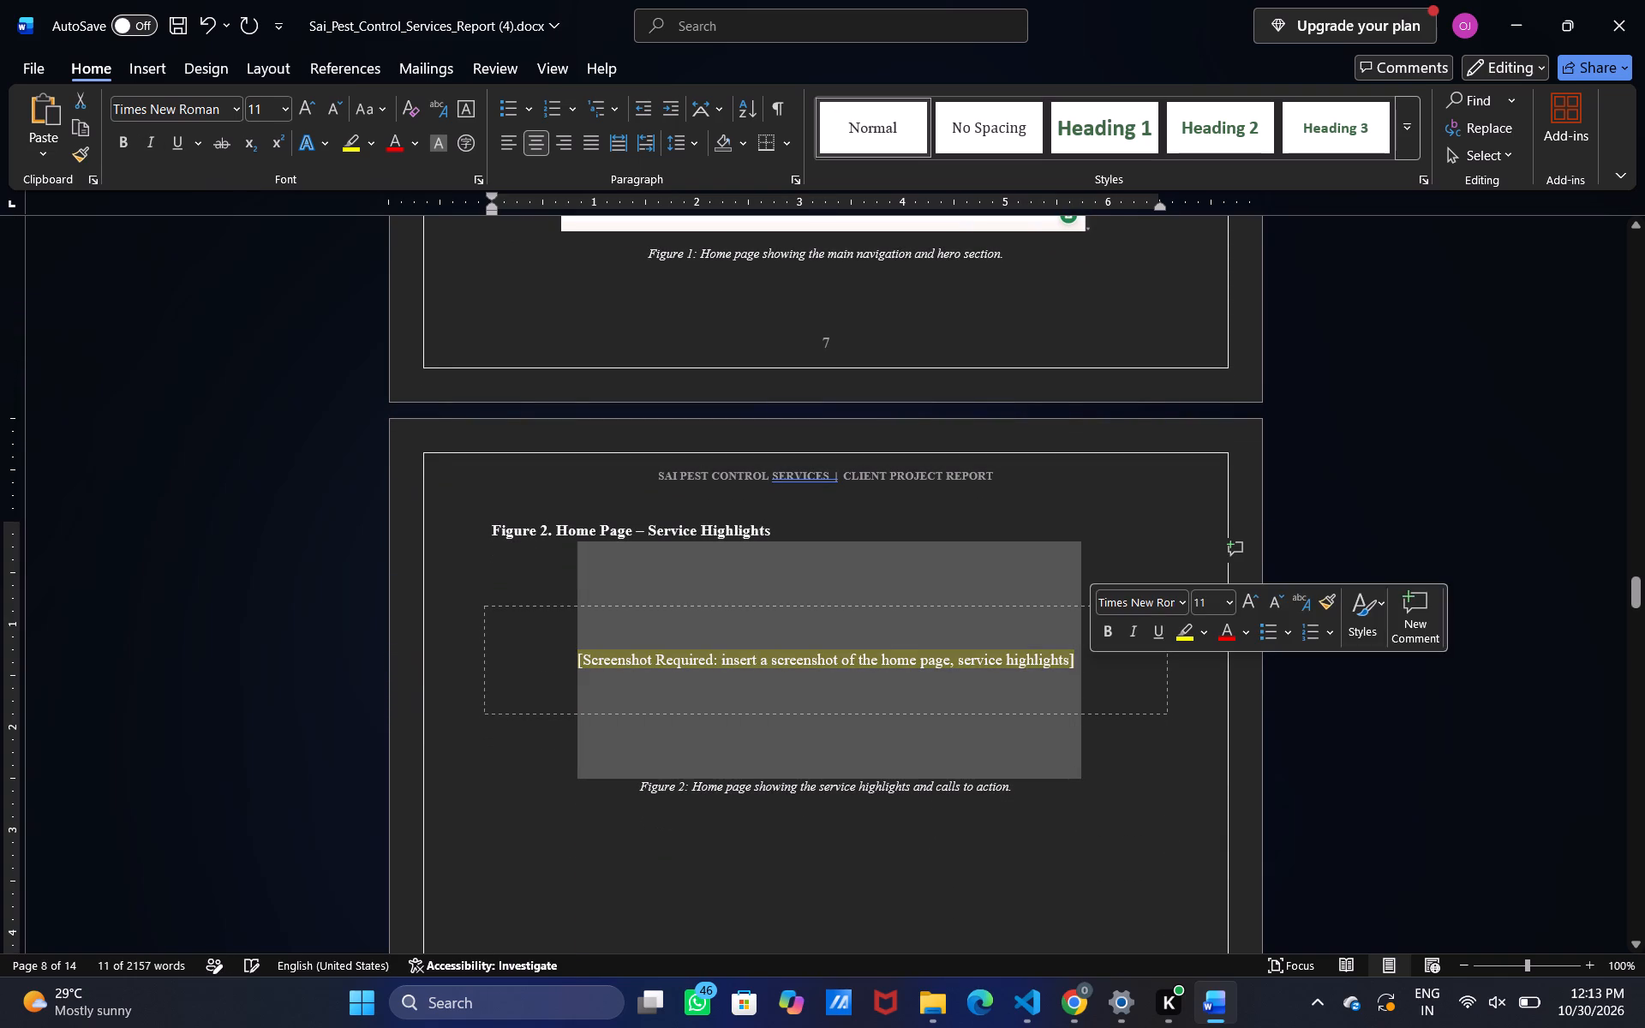
{"action": "key", "text": "BackSpace"}
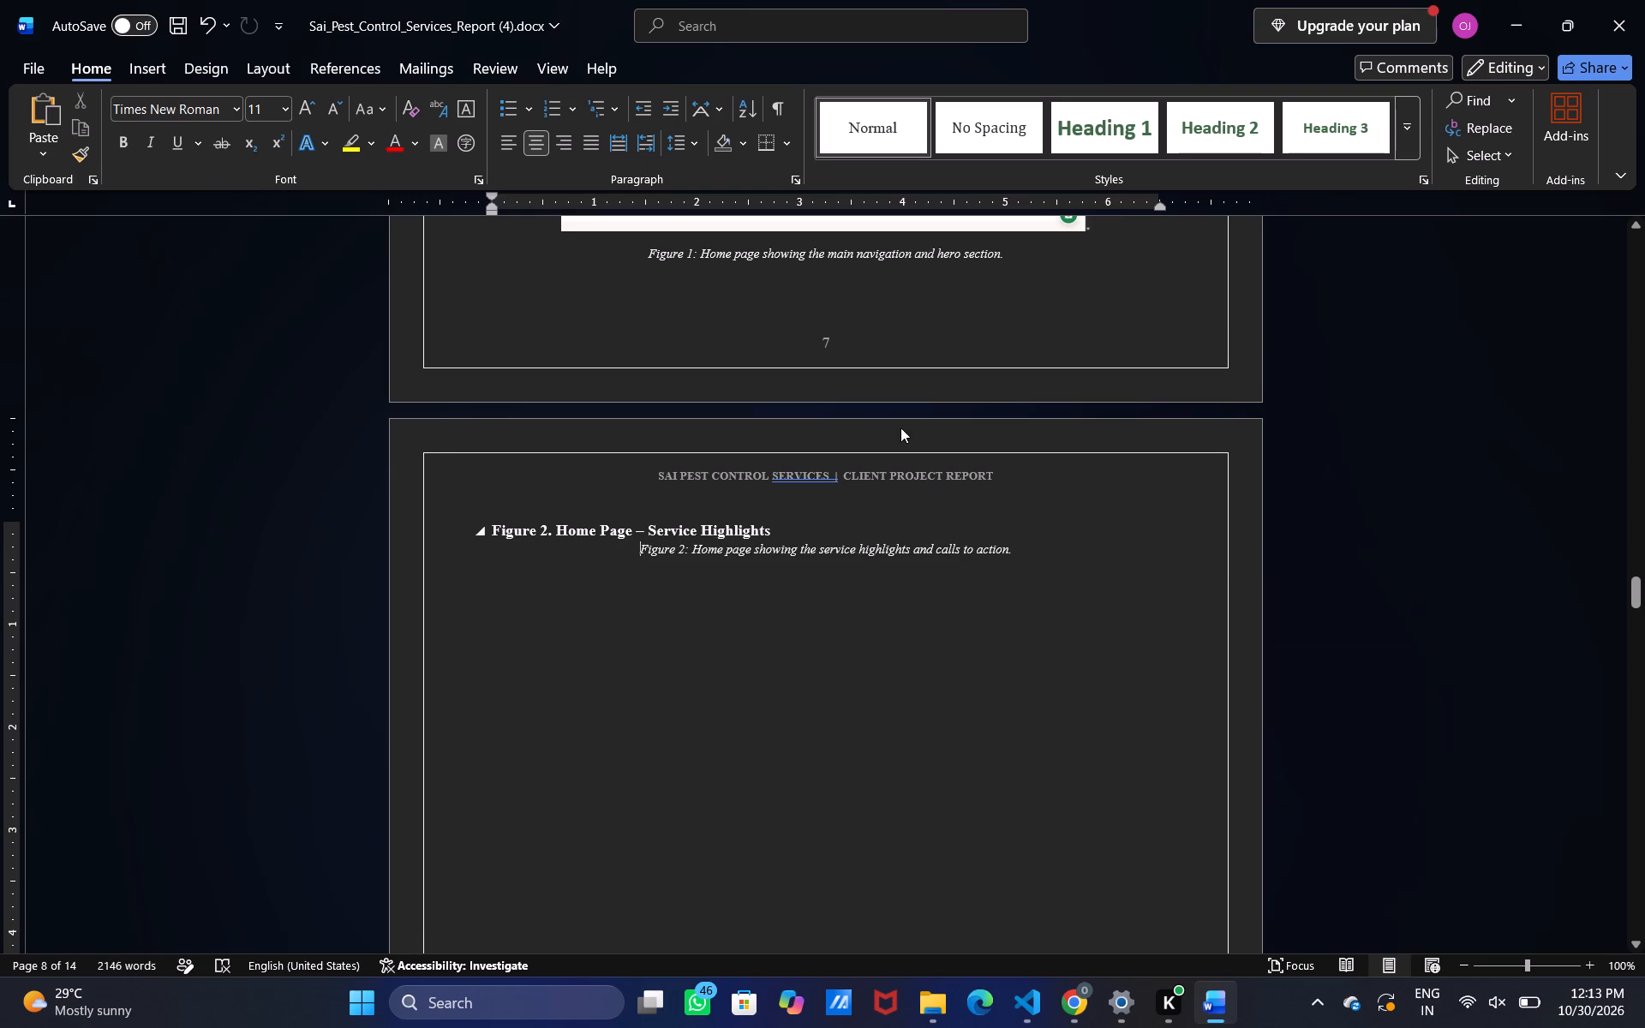
{"action": "key", "text": "Return"}
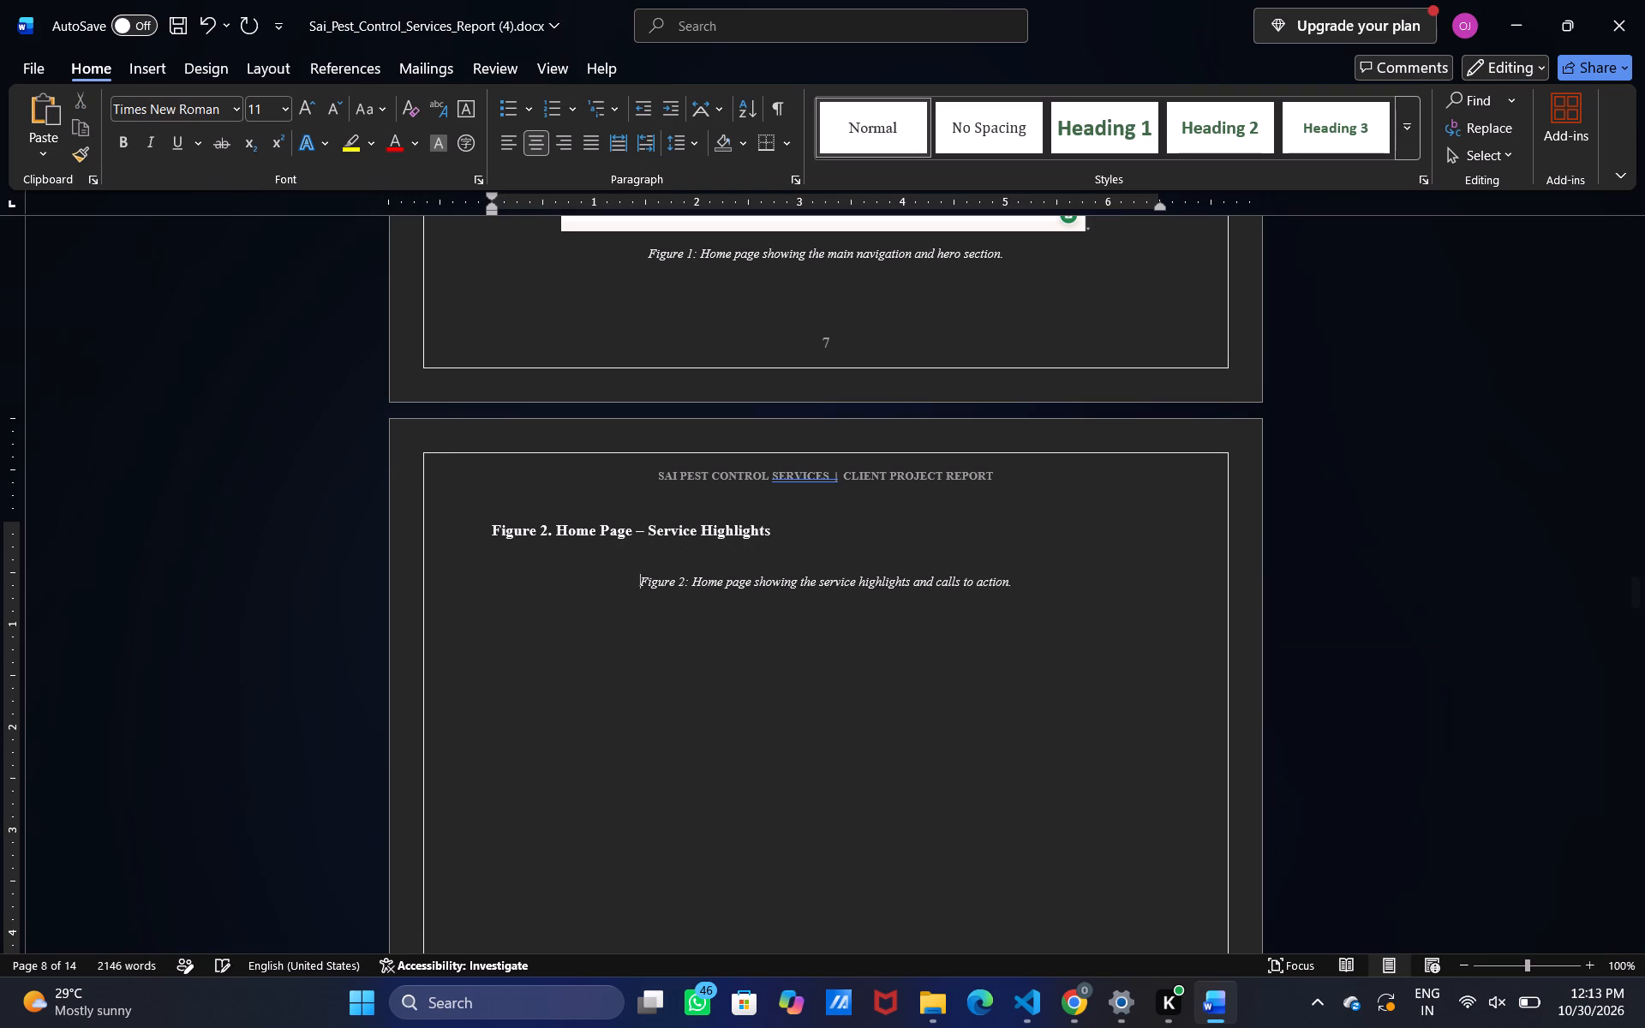
For Figure 2, capture a screenshot of the localhost:5173 home page's Pest Control Services cards in the browser, and return to the Word report.
{"action": "key", "text": "alt+Tab"}
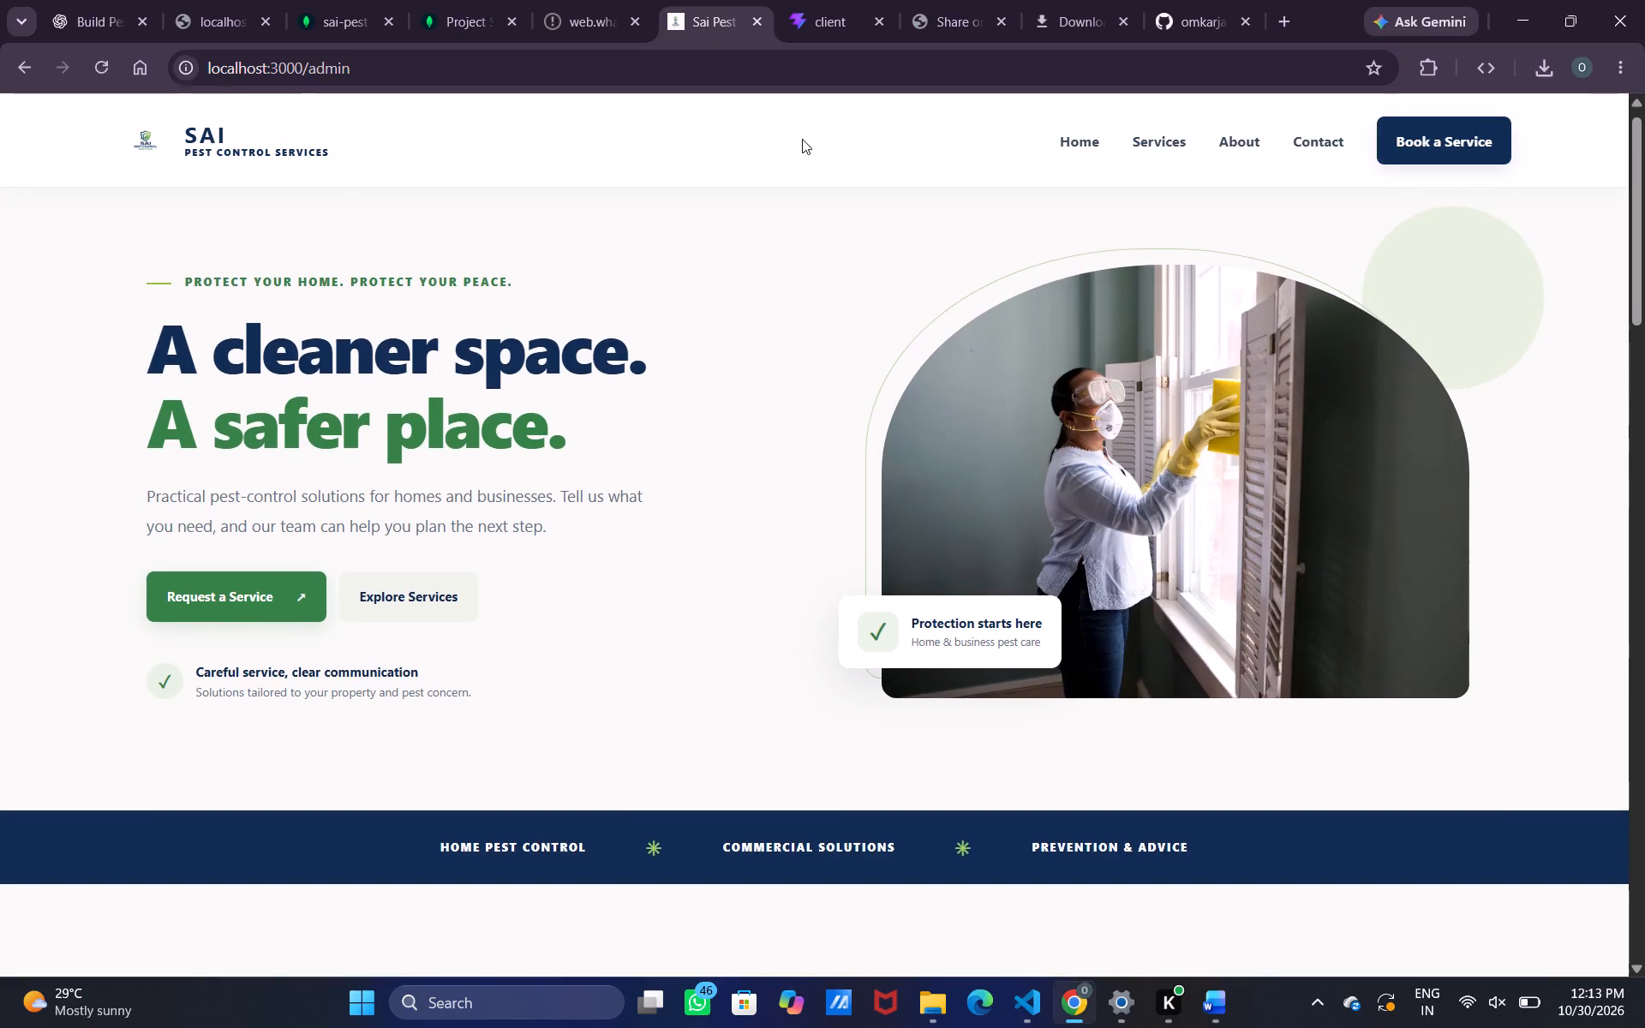
{"action": "left_click", "coordinate": [829, 21]}
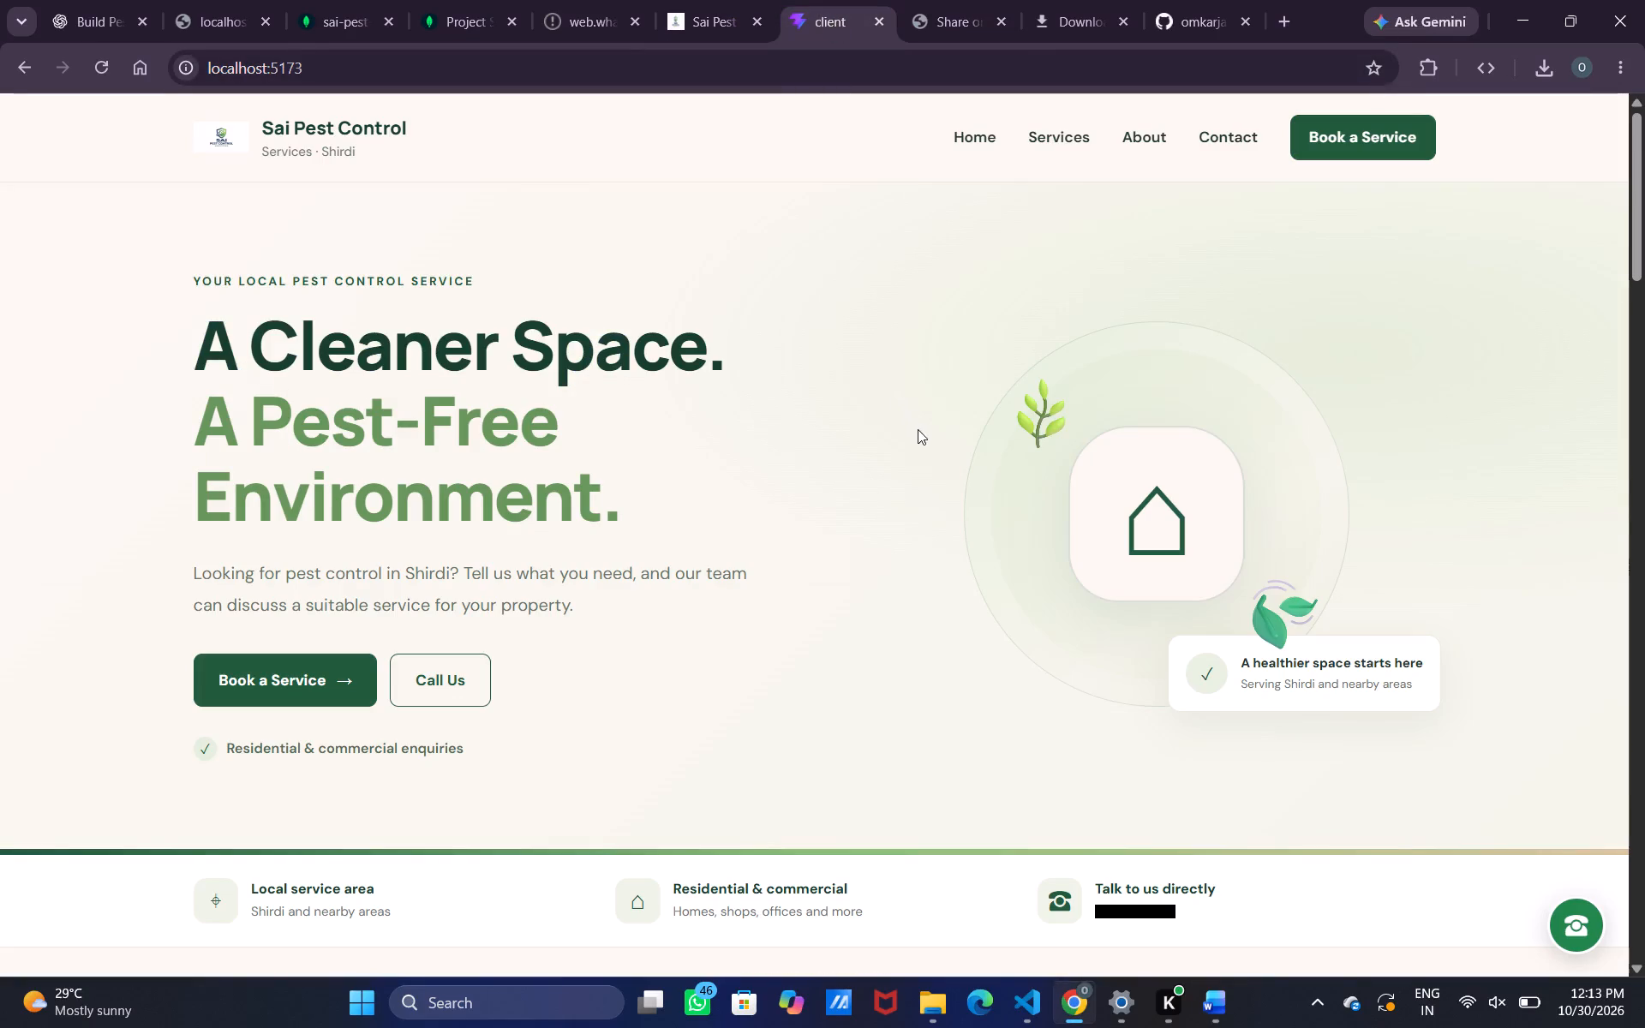
{"action": "key", "text": "alt+Tab"}
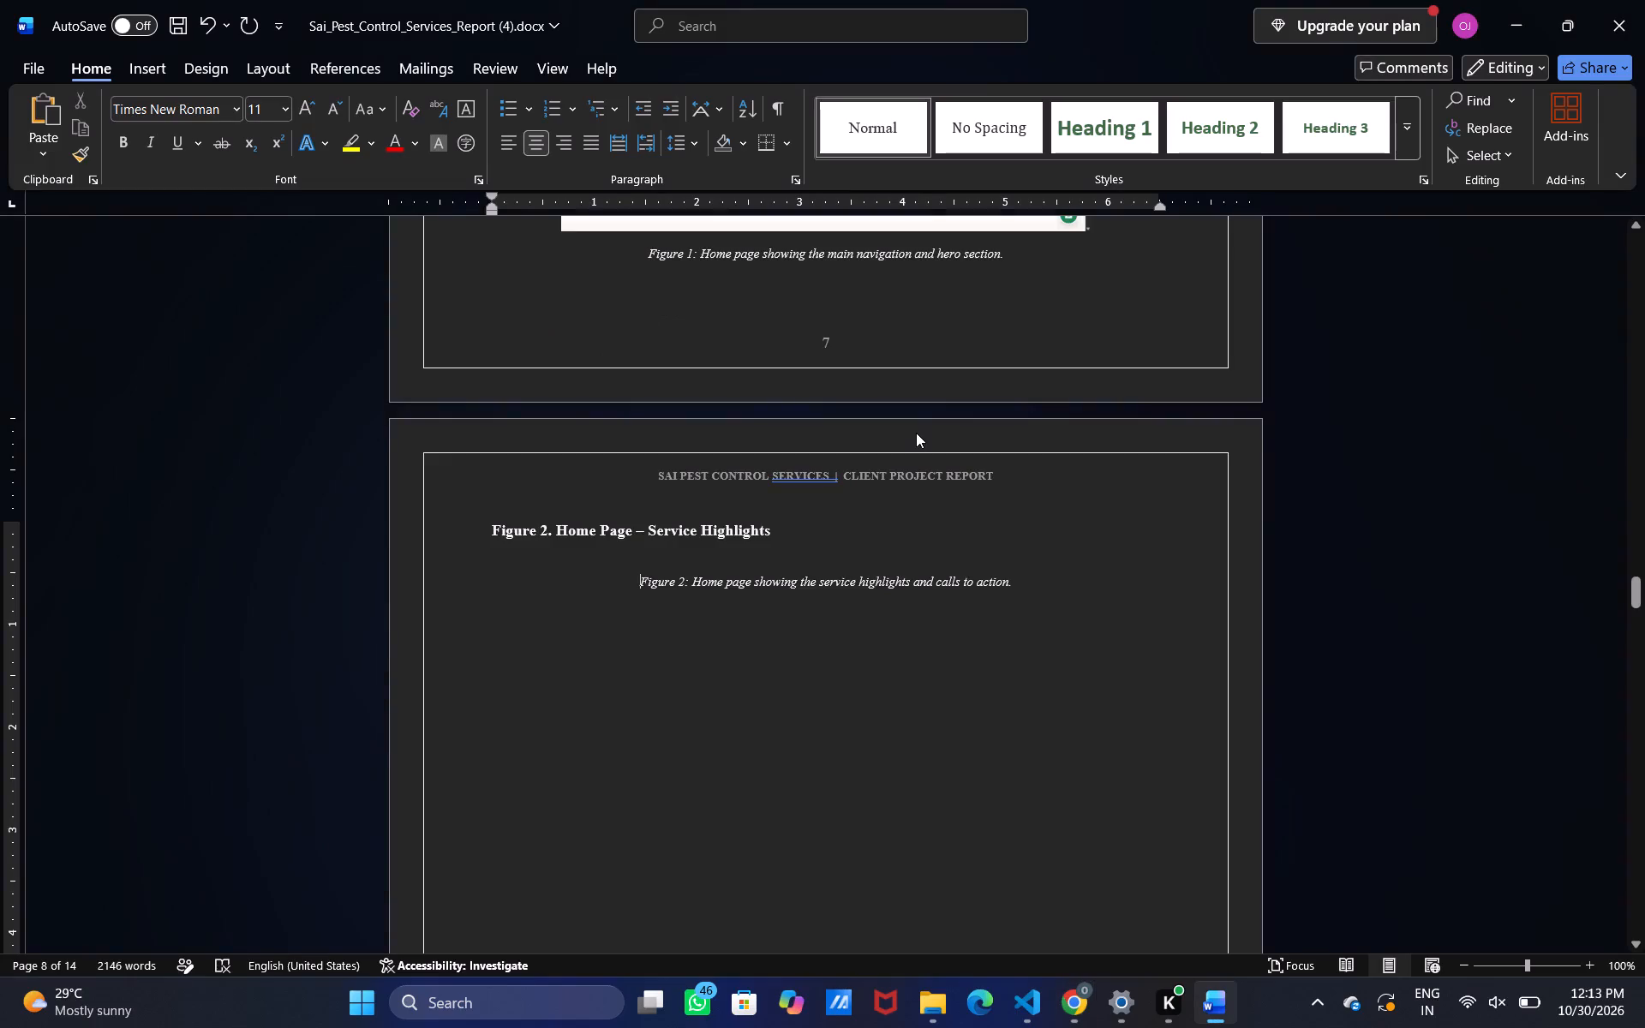
{"action": "scroll", "coordinate": [916, 433], "scroll_direction": "up", "scroll_amount": 2}
{"action": "key", "text": "alt+Tab"}
{"action": "key", "text": "alt+Tab"}
{"action": "key", "text": "alt+Tab"}
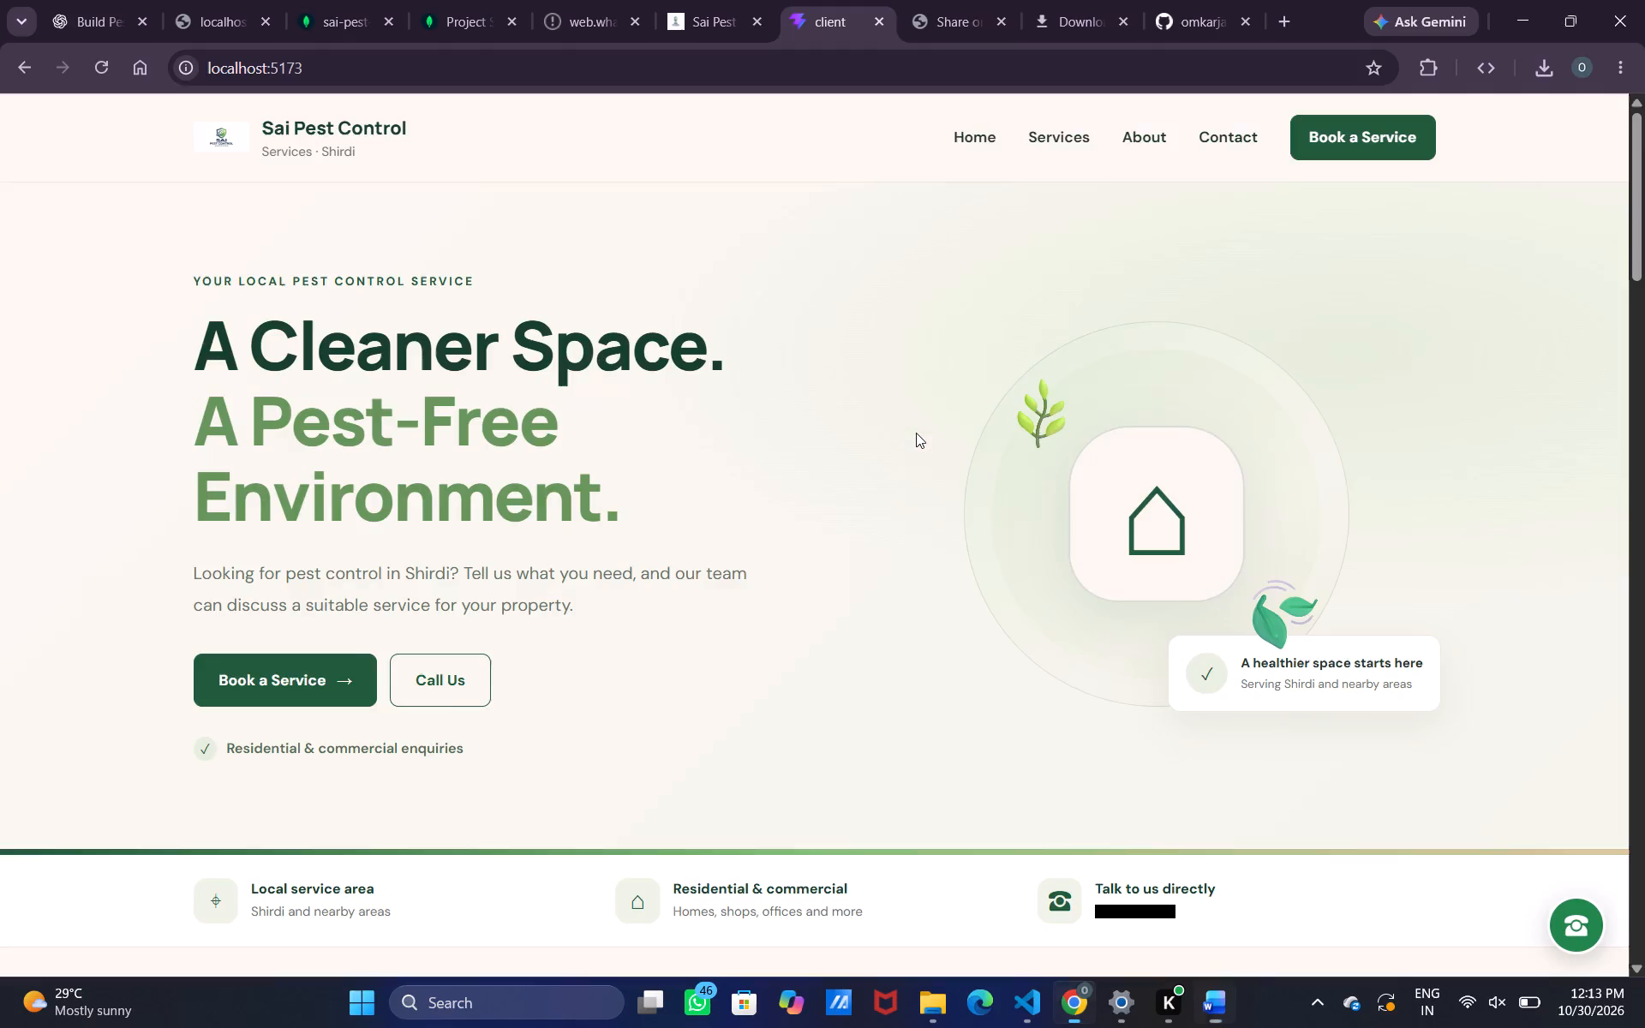
{"action": "scroll", "coordinate": [916, 433], "scroll_direction": "down", "scroll_amount": 6}
{"action": "scroll", "coordinate": [916, 433], "scroll_direction": "up", "scroll_amount": 1}
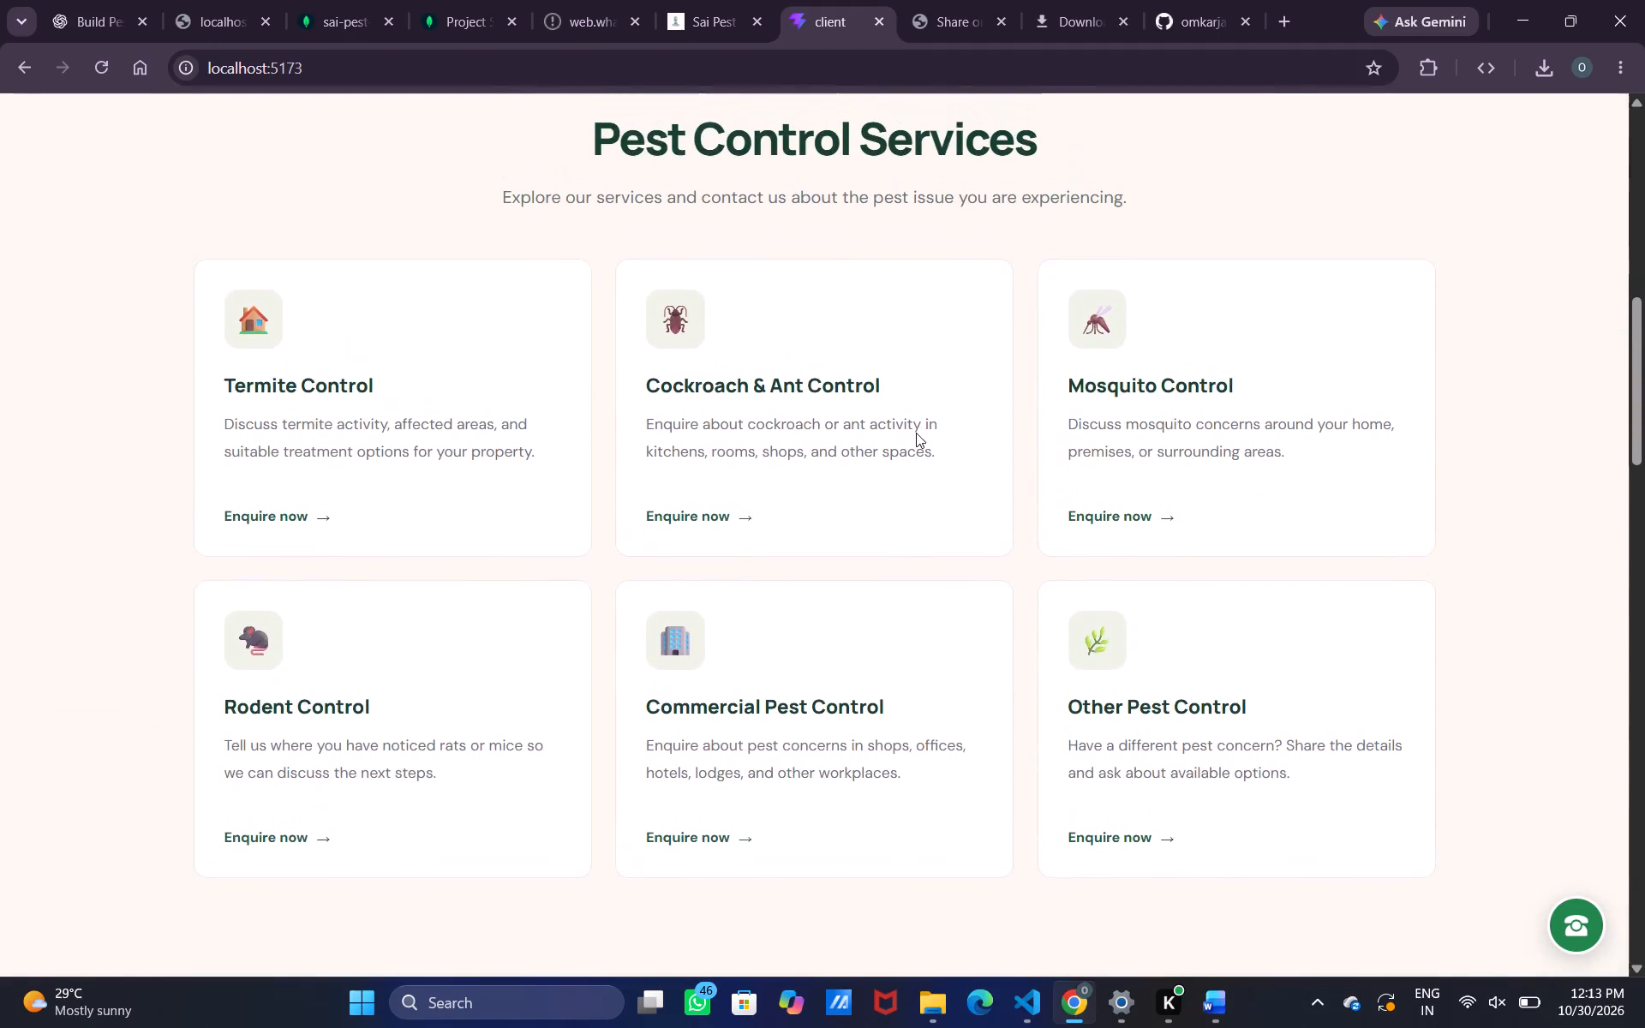
{"action": "scroll", "coordinate": [916, 433], "scroll_direction": "up", "scroll_amount": 1}
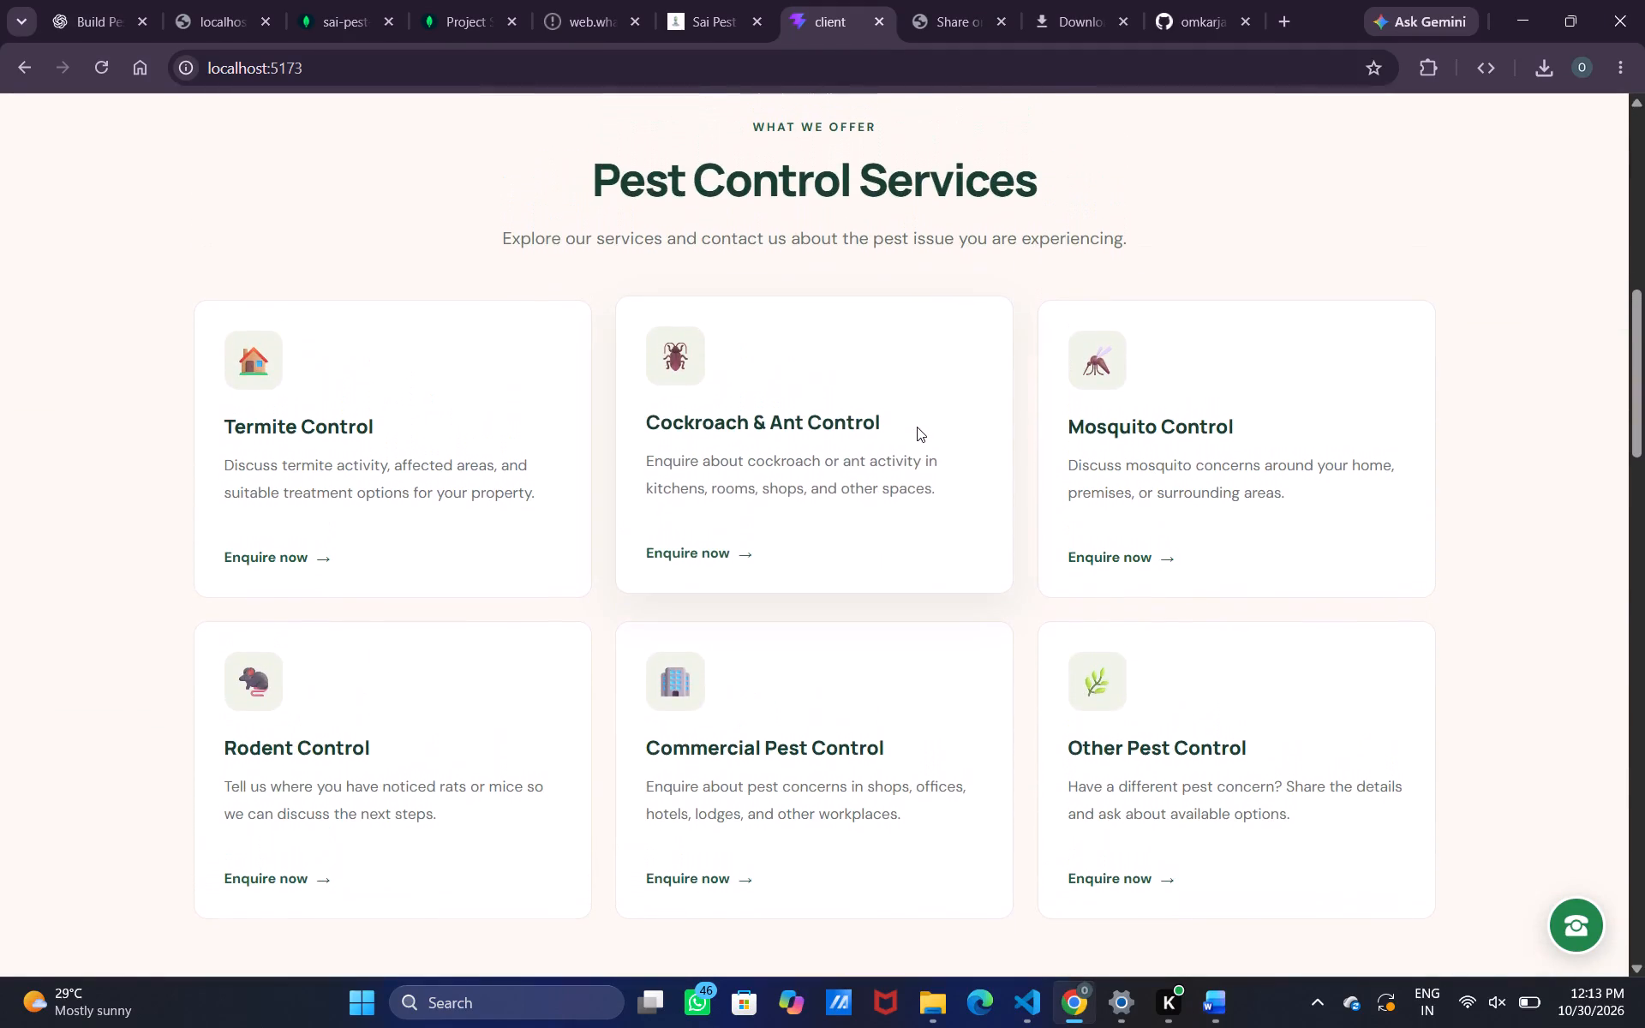
{"action": "scroll", "coordinate": [917, 445], "scroll_direction": "up", "scroll_amount": 1}
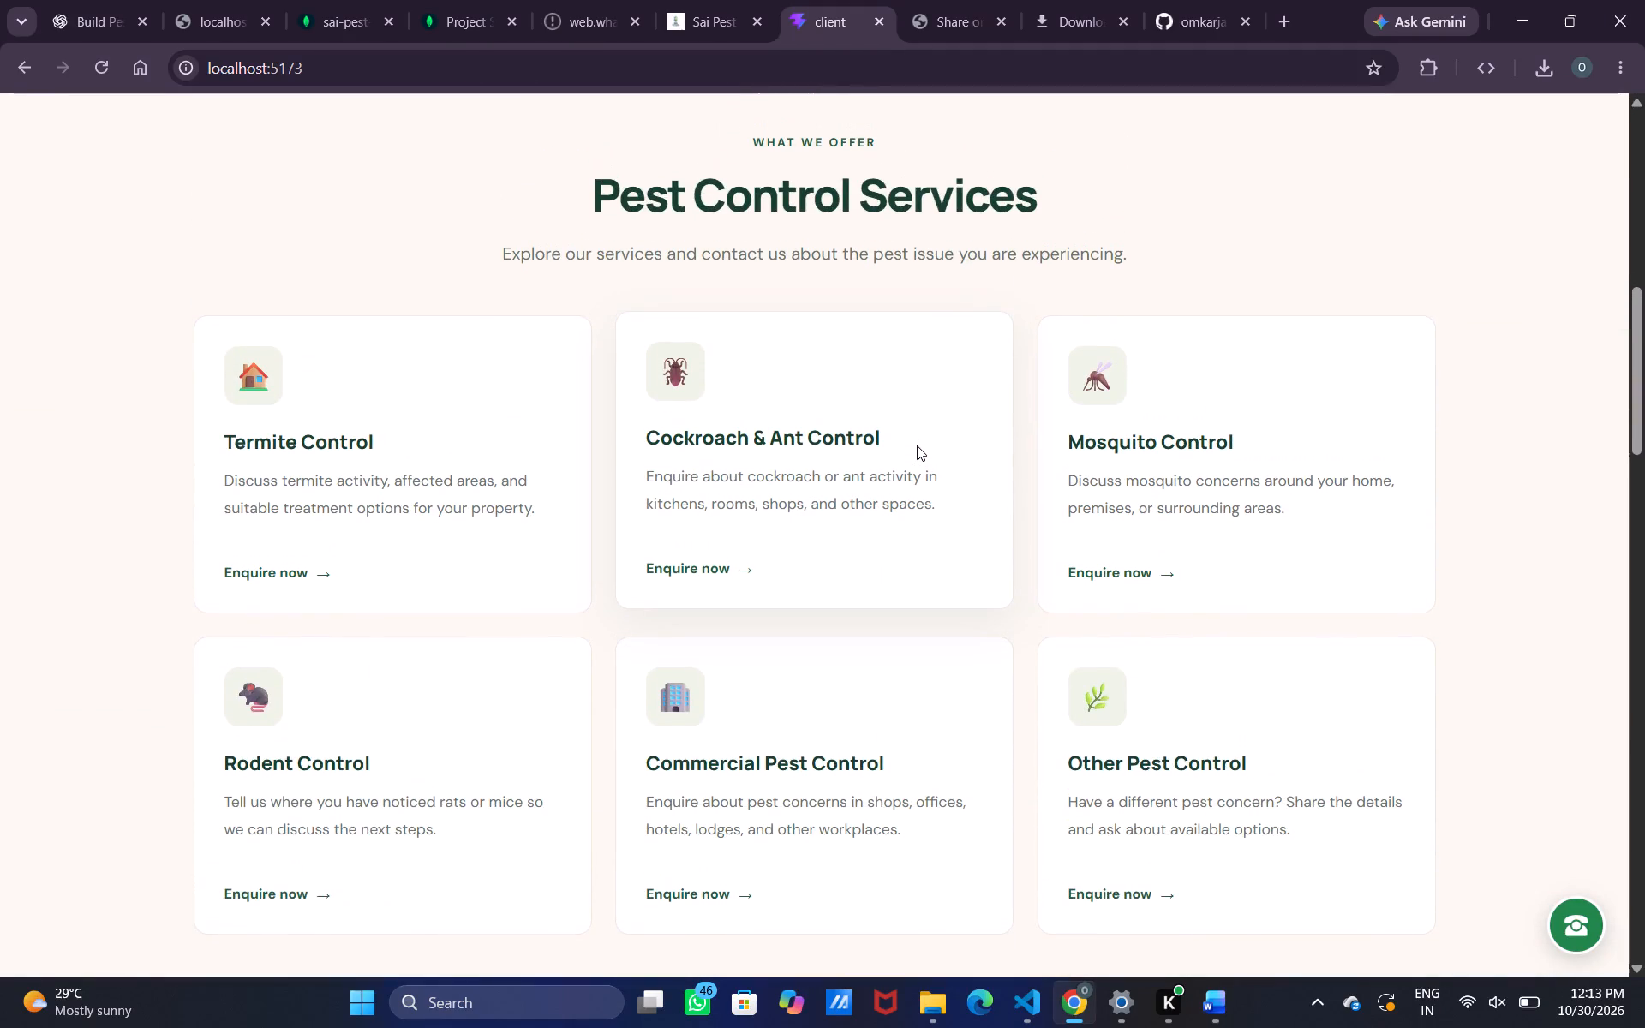
{"action": "key", "text": "shift+super+s"}
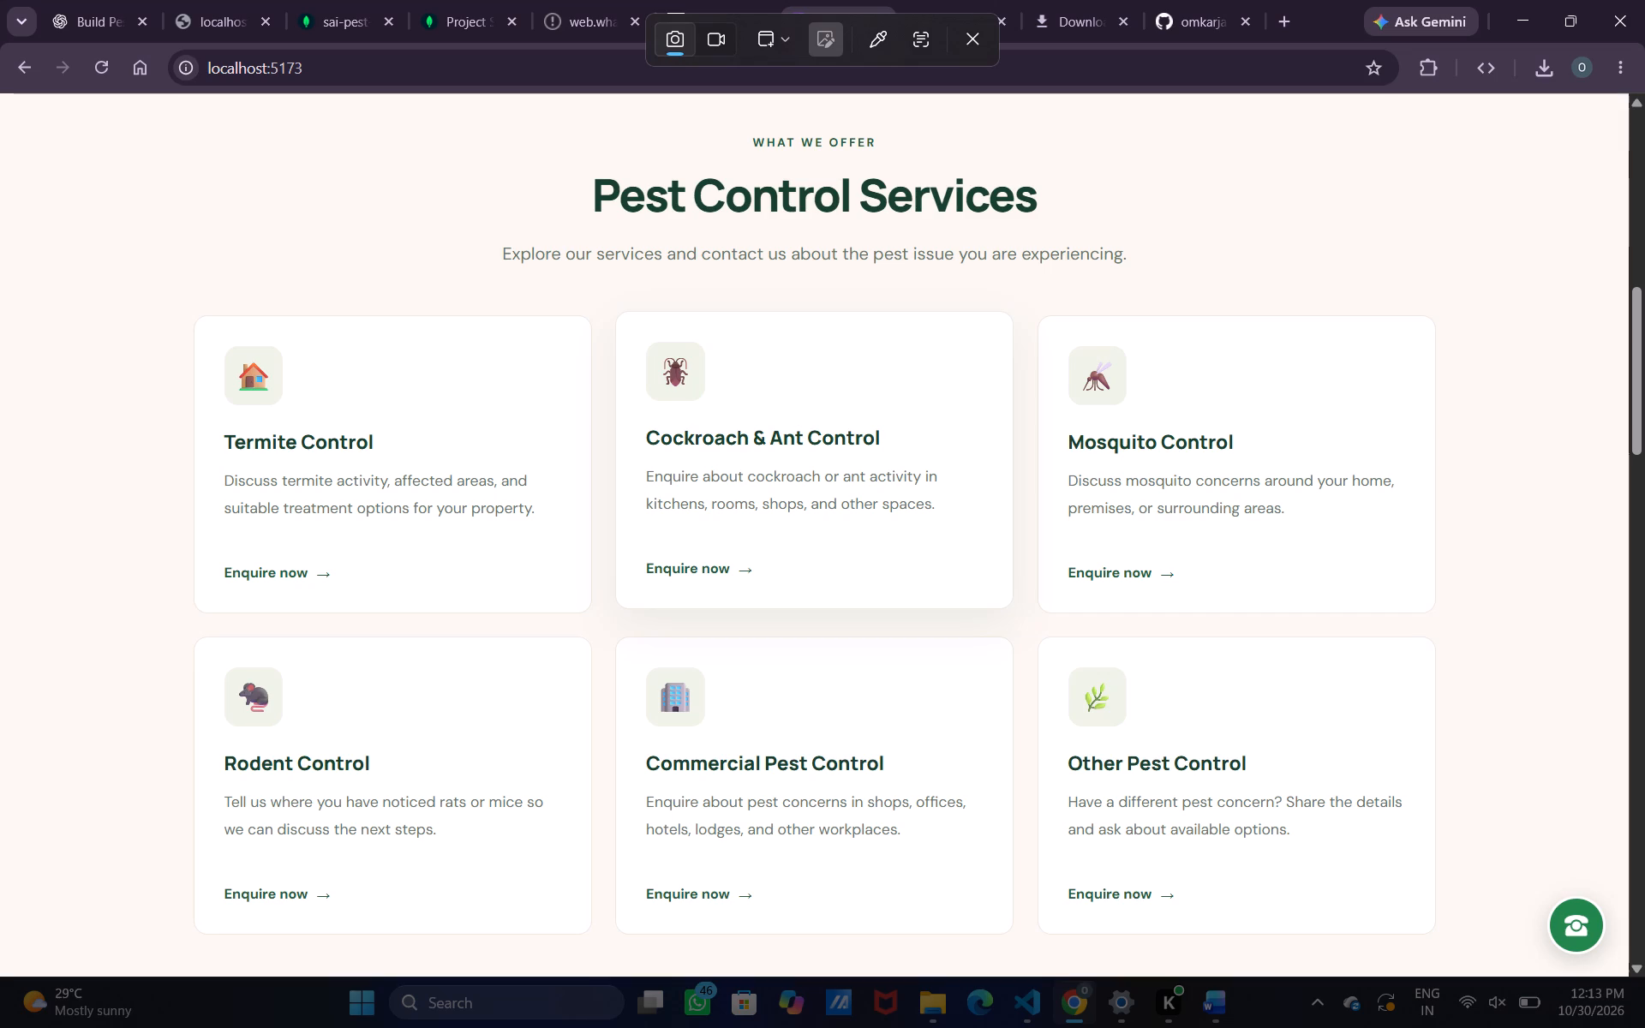
{"action": "left_click_drag", "start_coordinate": [61, 106], "coordinate": [390, 282]}
{"action": "left_click_drag", "start_coordinate": [390, 282], "coordinate": [1507, 918]}
{"action": "left_click_drag", "start_coordinate": [1507, 918], "coordinate": [1528, 939]}
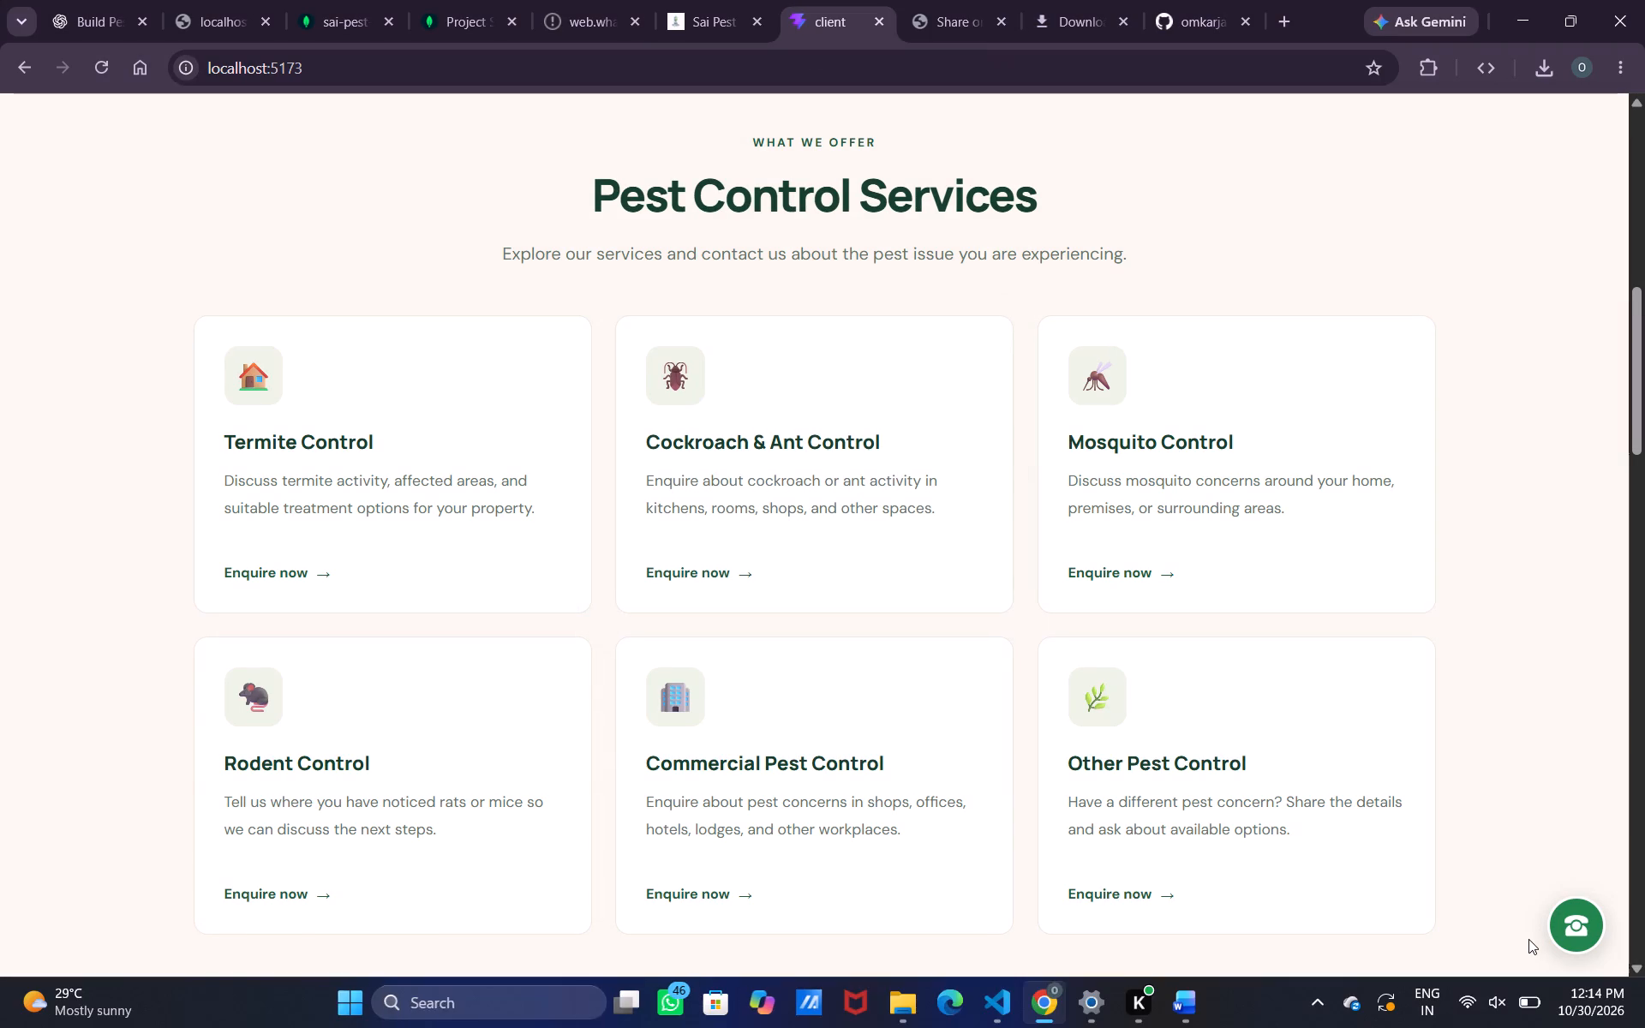
{"action": "key", "text": "alt+Tab"}
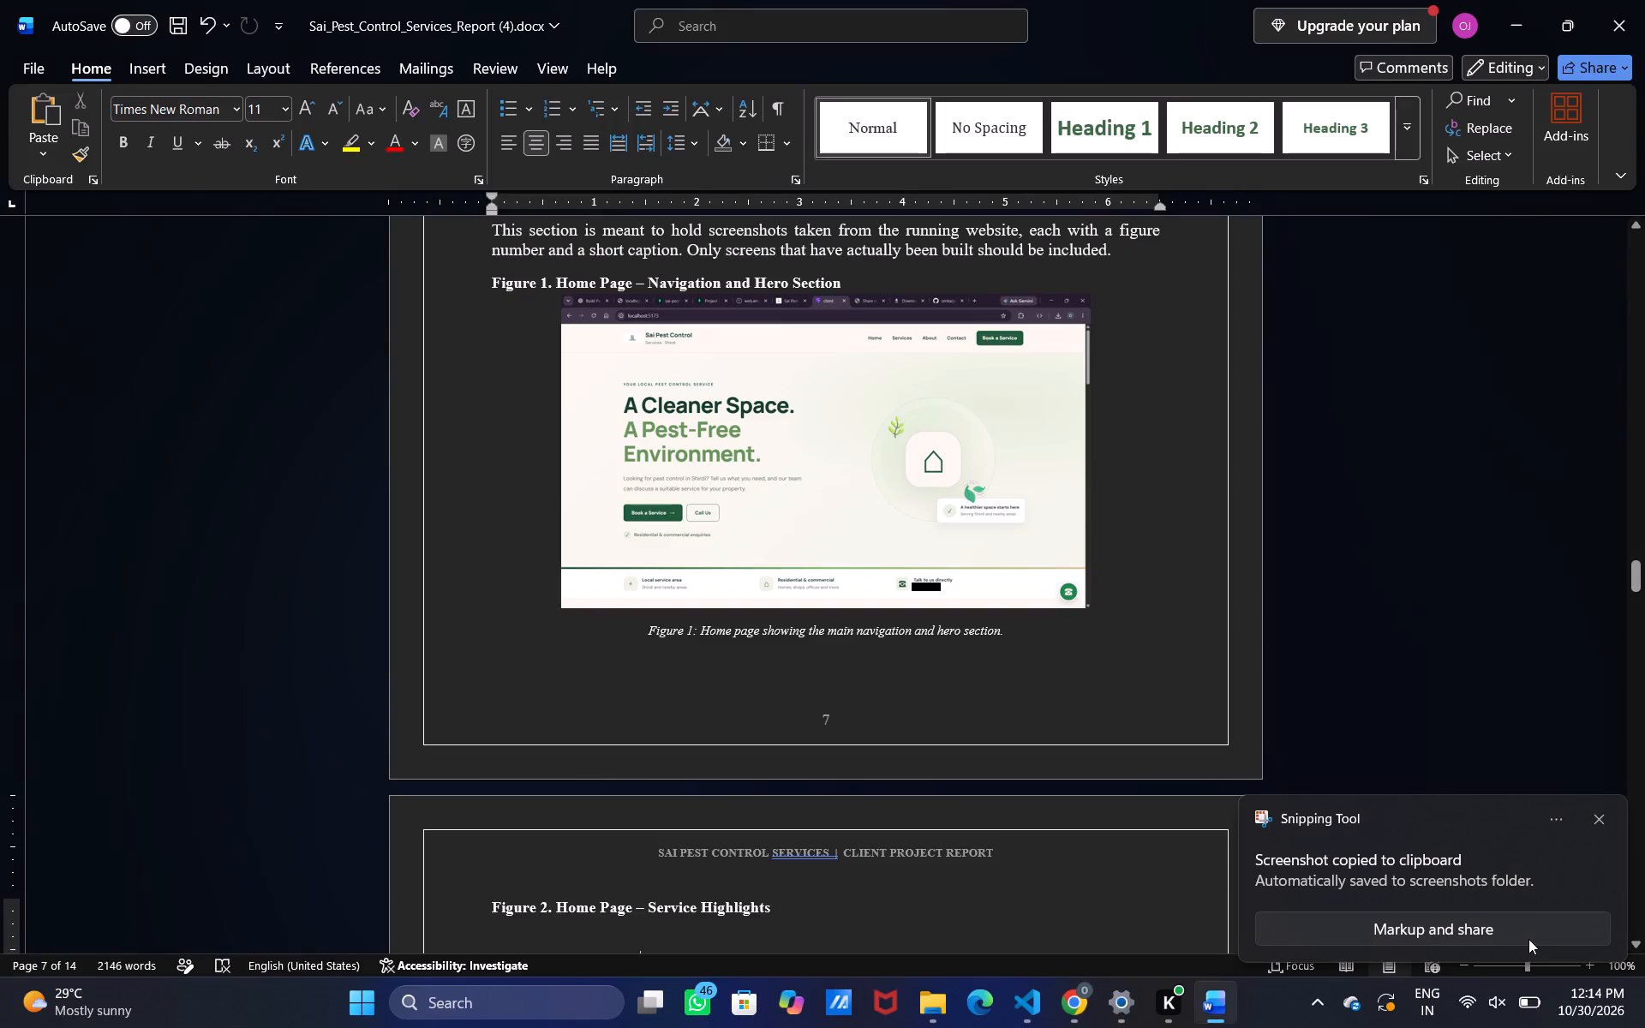
Insert the captured Pest Control Services screenshot between the Figure 2 heading and its caption.
{"action": "scroll", "coordinate": [842, 852], "scroll_direction": "down", "scroll_amount": 1}
{"action": "left_click", "coordinate": [815, 729]}
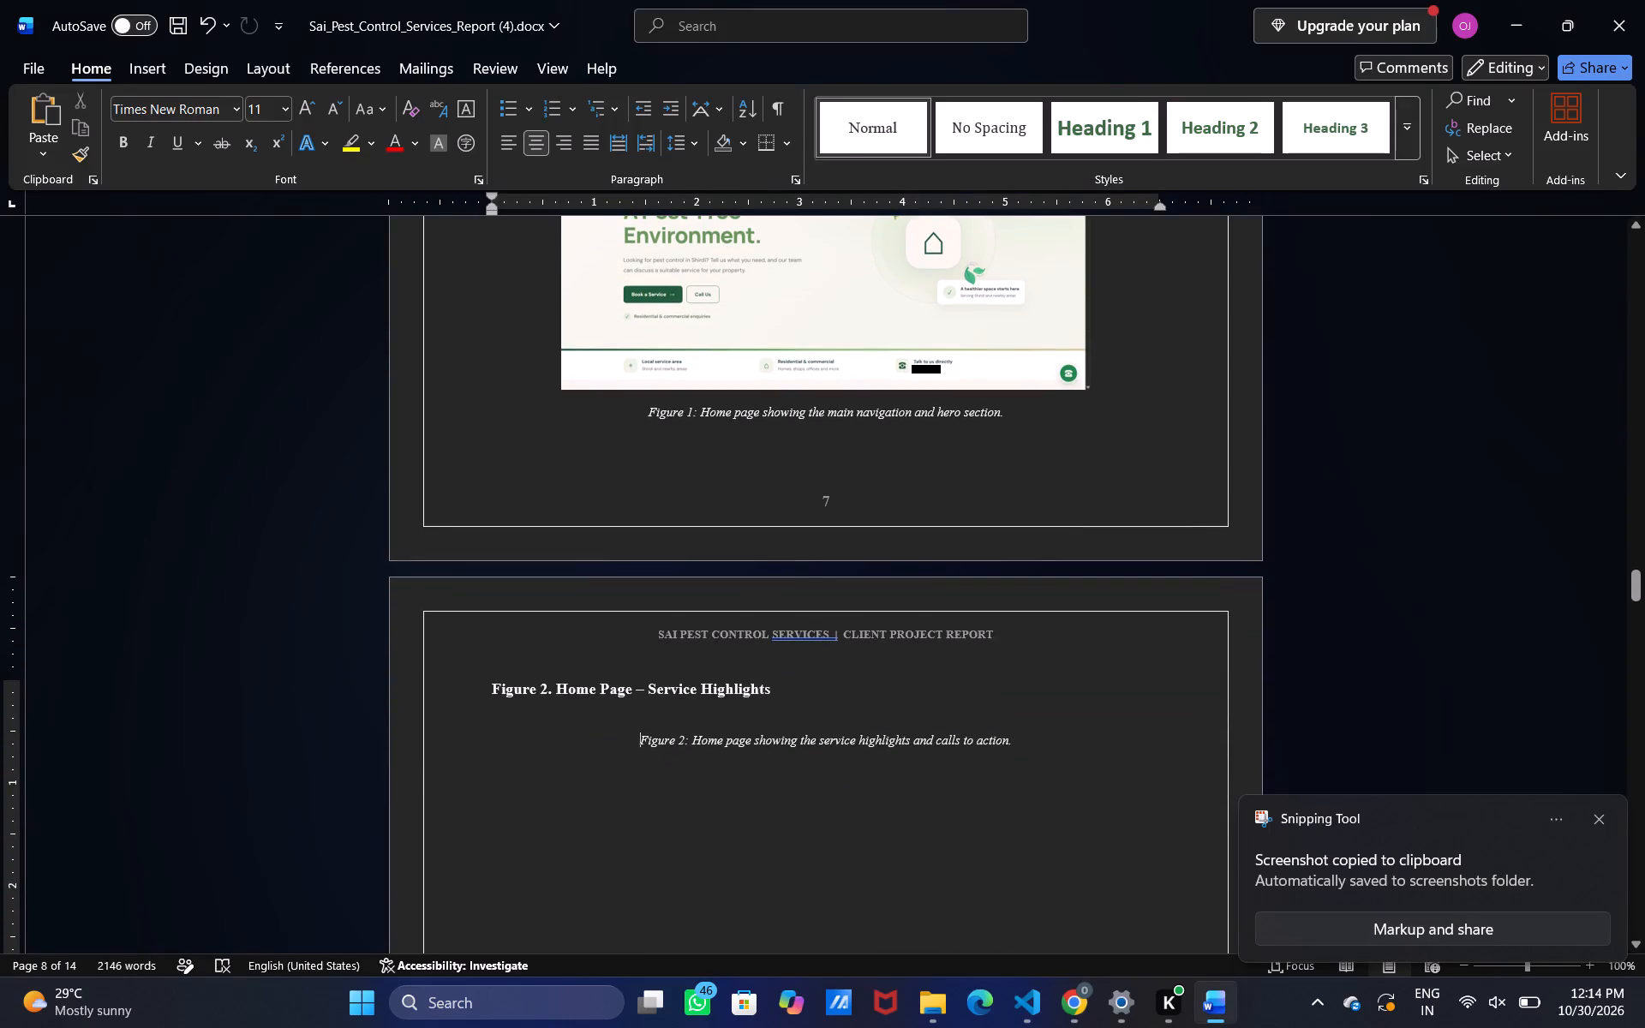
{"action": "key", "text": "ctrl+v"}
{"action": "scroll", "coordinate": [815, 729], "scroll_direction": "down", "scroll_amount": 1}
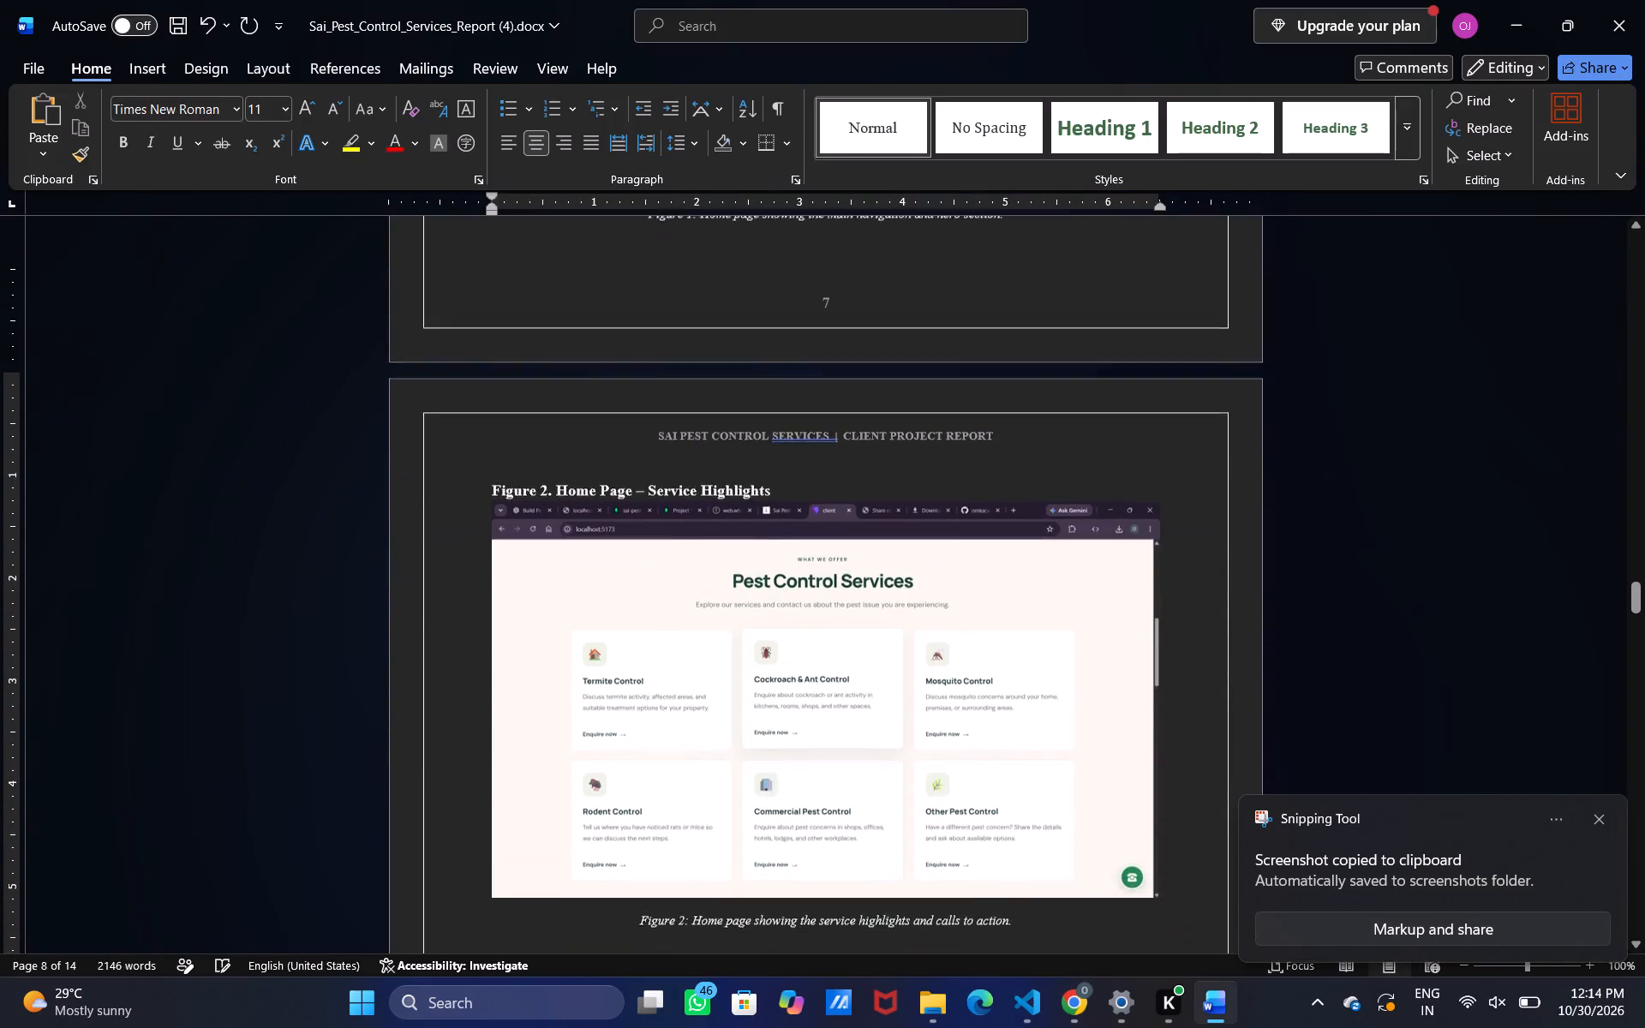
Shrink the Figure 2 service highlights image proportionally to about 5.5 inches wide.
{"action": "scroll", "coordinate": [815, 729], "scroll_direction": "down", "scroll_amount": 1}
{"action": "left_click", "coordinate": [842, 692]}
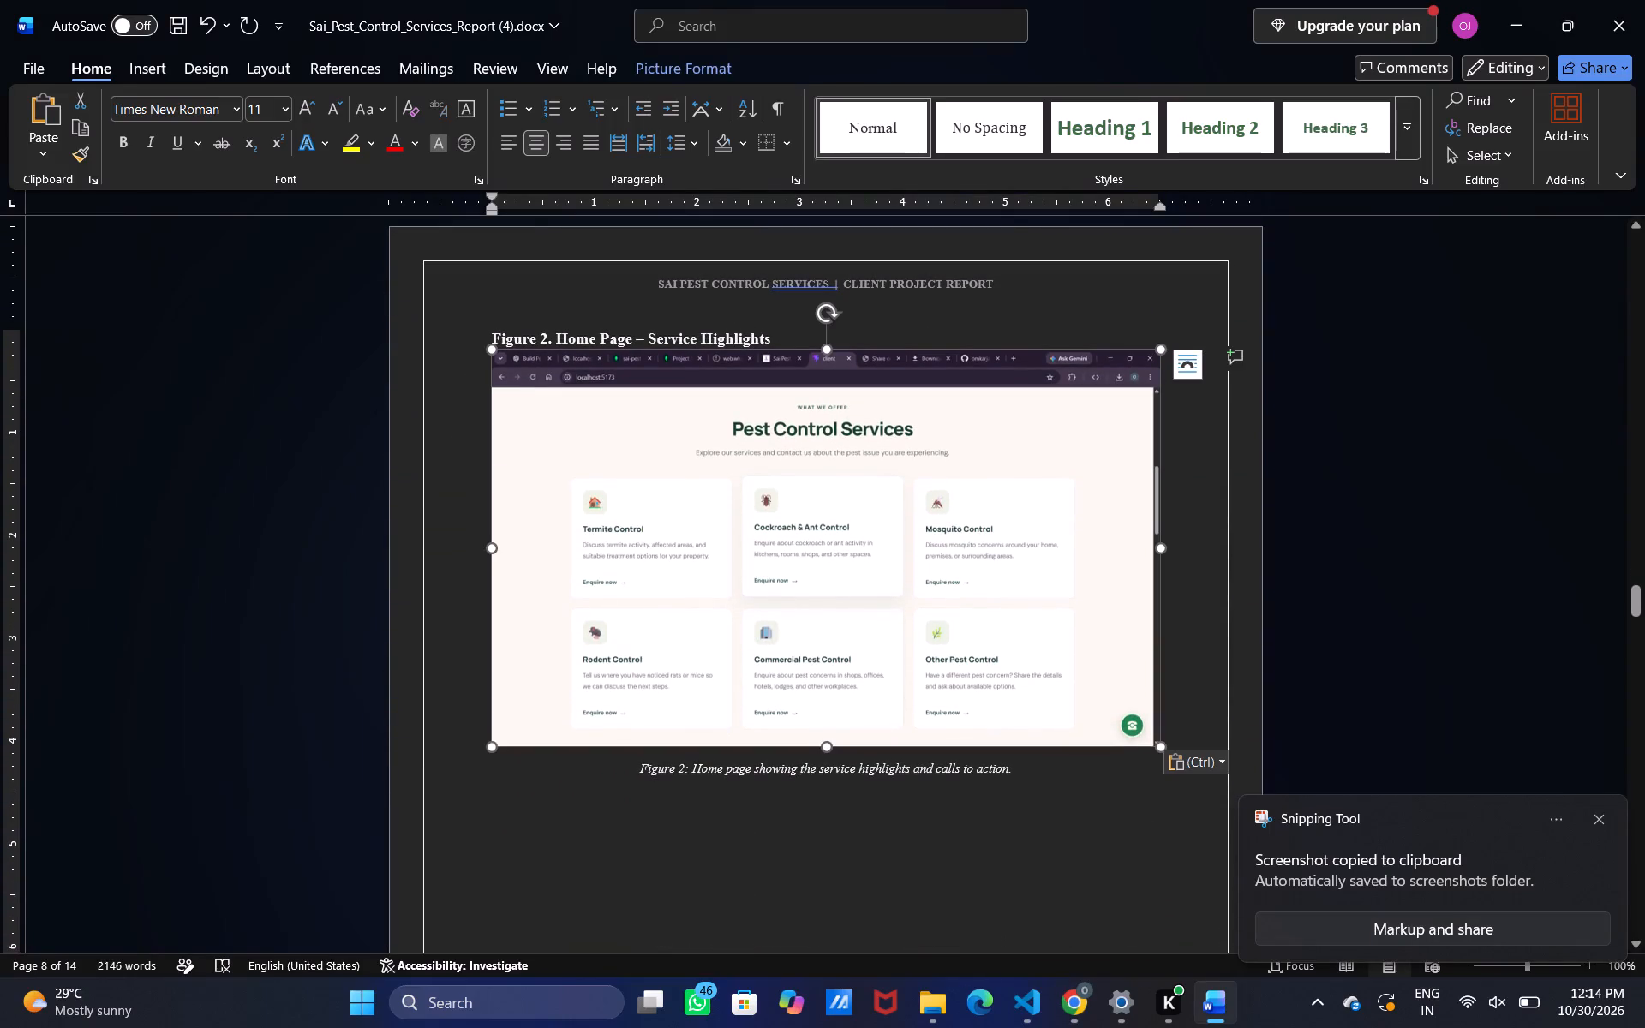
{"action": "left_click_drag", "start_coordinate": [1155, 750], "coordinate": [1070, 684]}
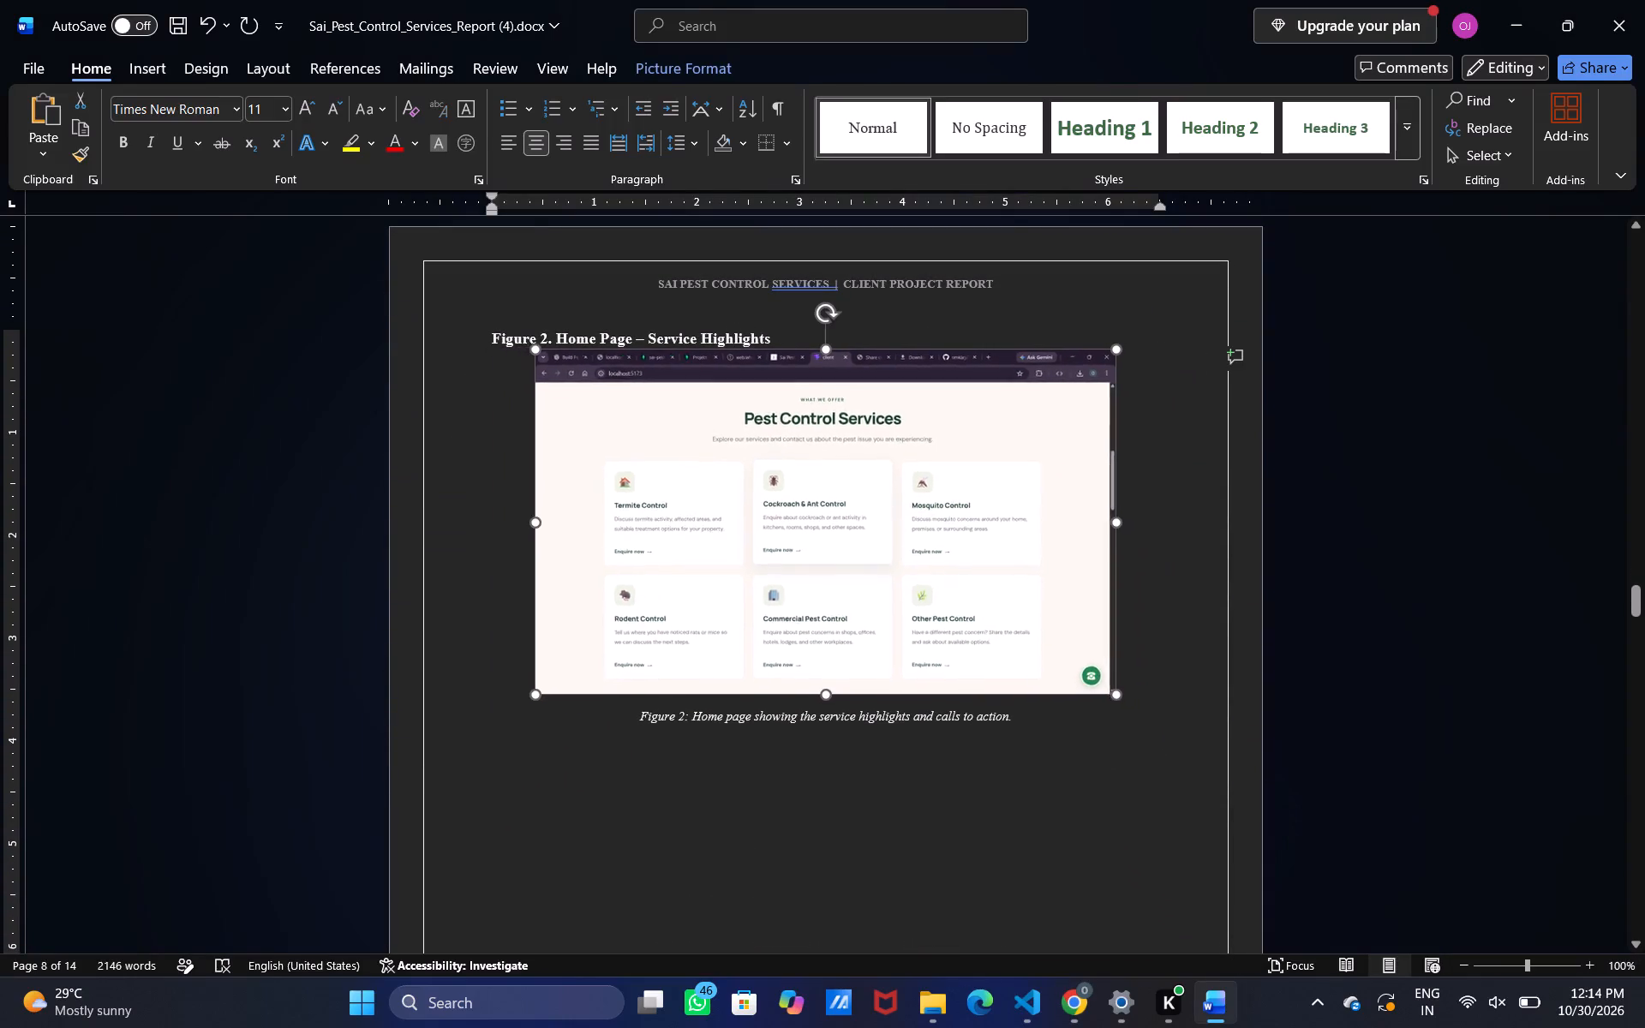
{"action": "left_click_drag", "start_coordinate": [1070, 684], "coordinate": [1058, 676]}
{"action": "left_click", "coordinate": [1079, 808]}
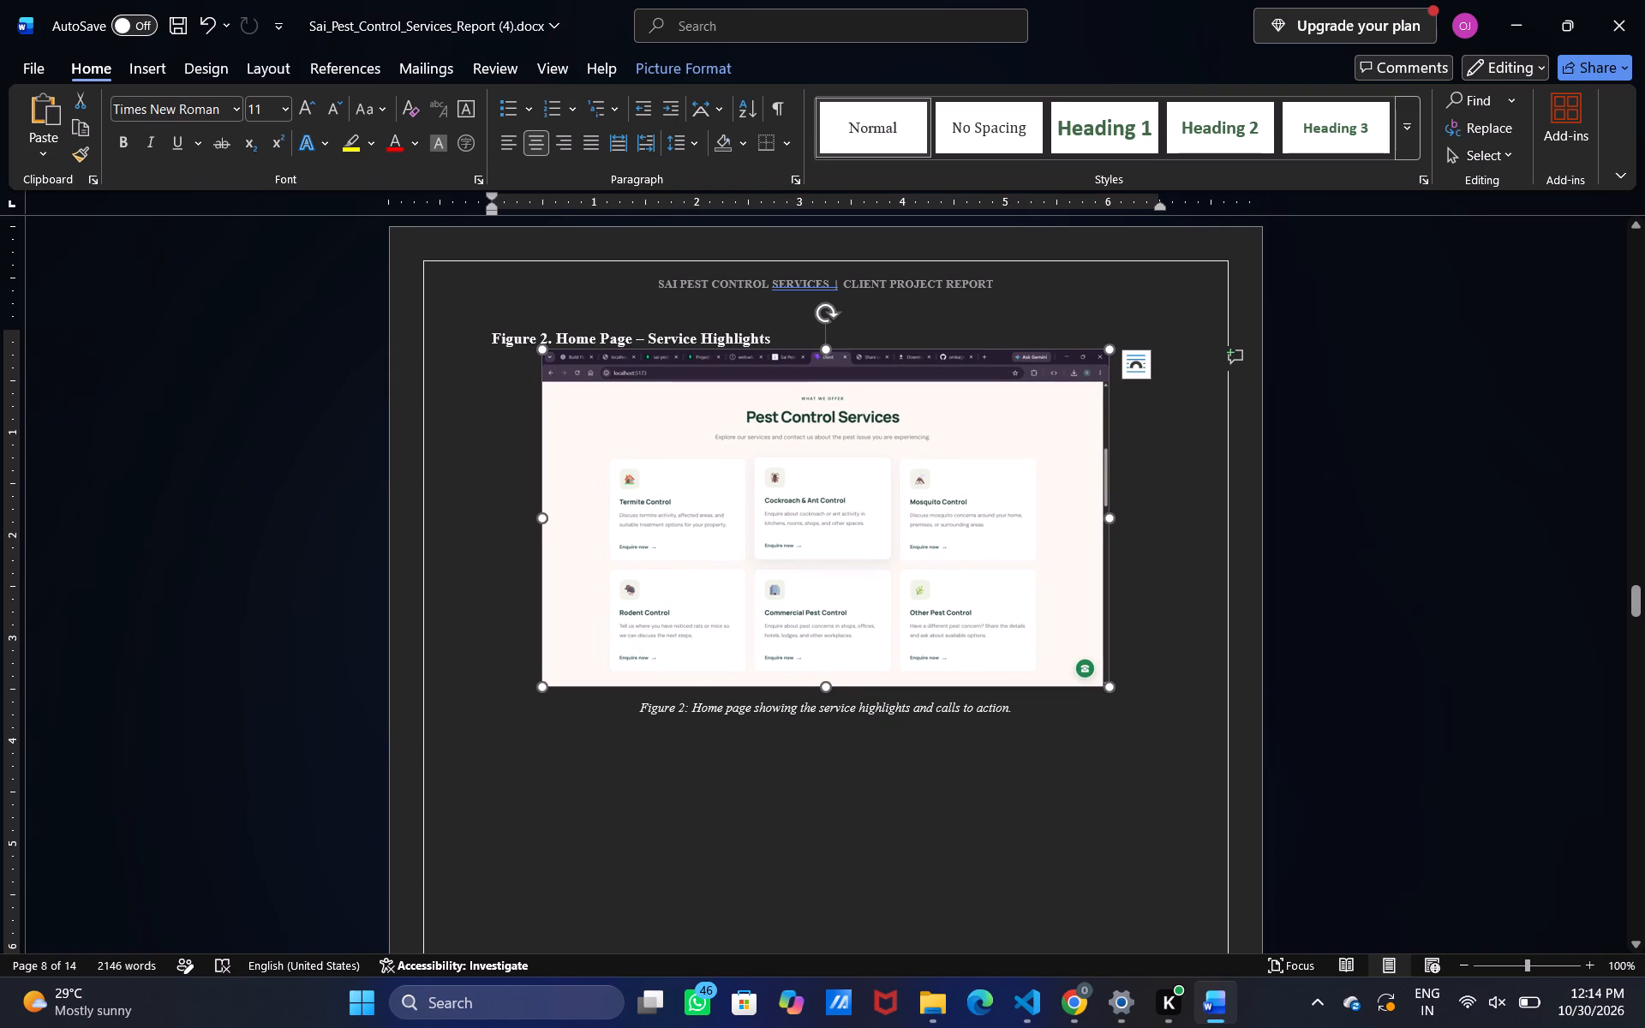
Compare the report's Figure 1–4 headings and placeholders with the sections of the website's home page.
{"action": "scroll", "coordinate": [1079, 808], "scroll_direction": "down", "scroll_amount": 5}
{"action": "scroll", "coordinate": [1079, 808], "scroll_direction": "up", "scroll_amount": 1}
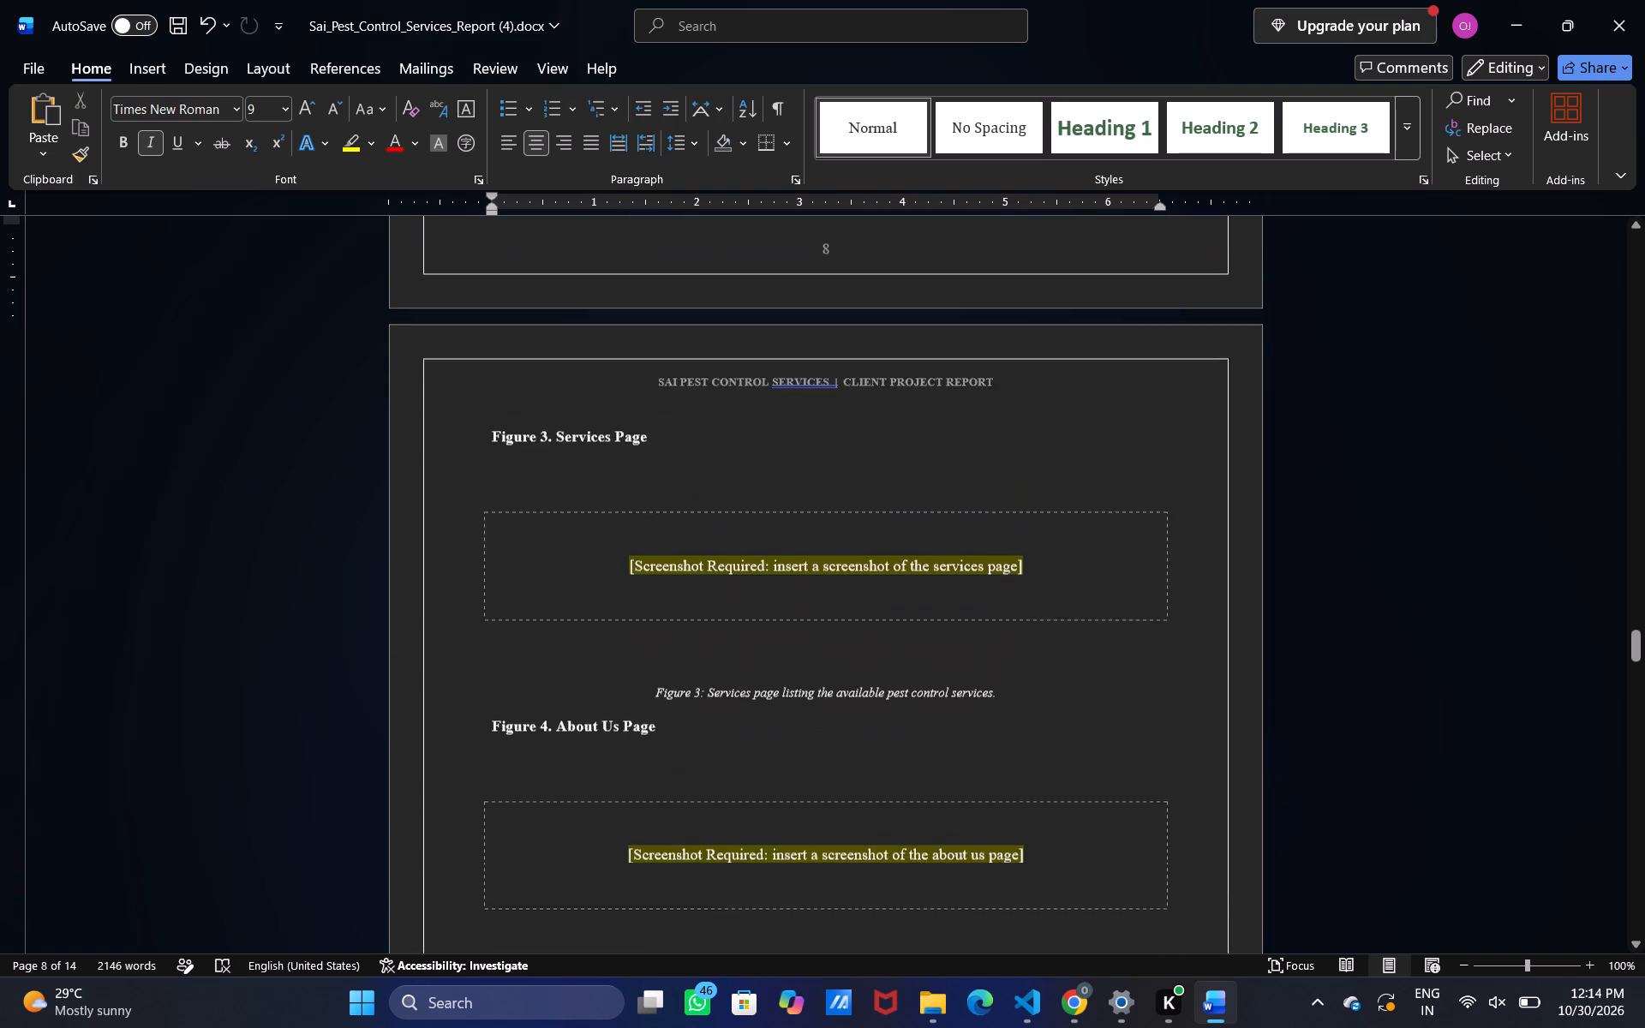
{"action": "scroll", "coordinate": [1079, 808], "scroll_direction": "up", "scroll_amount": 1}
{"action": "key", "text": "alt+Tab"}
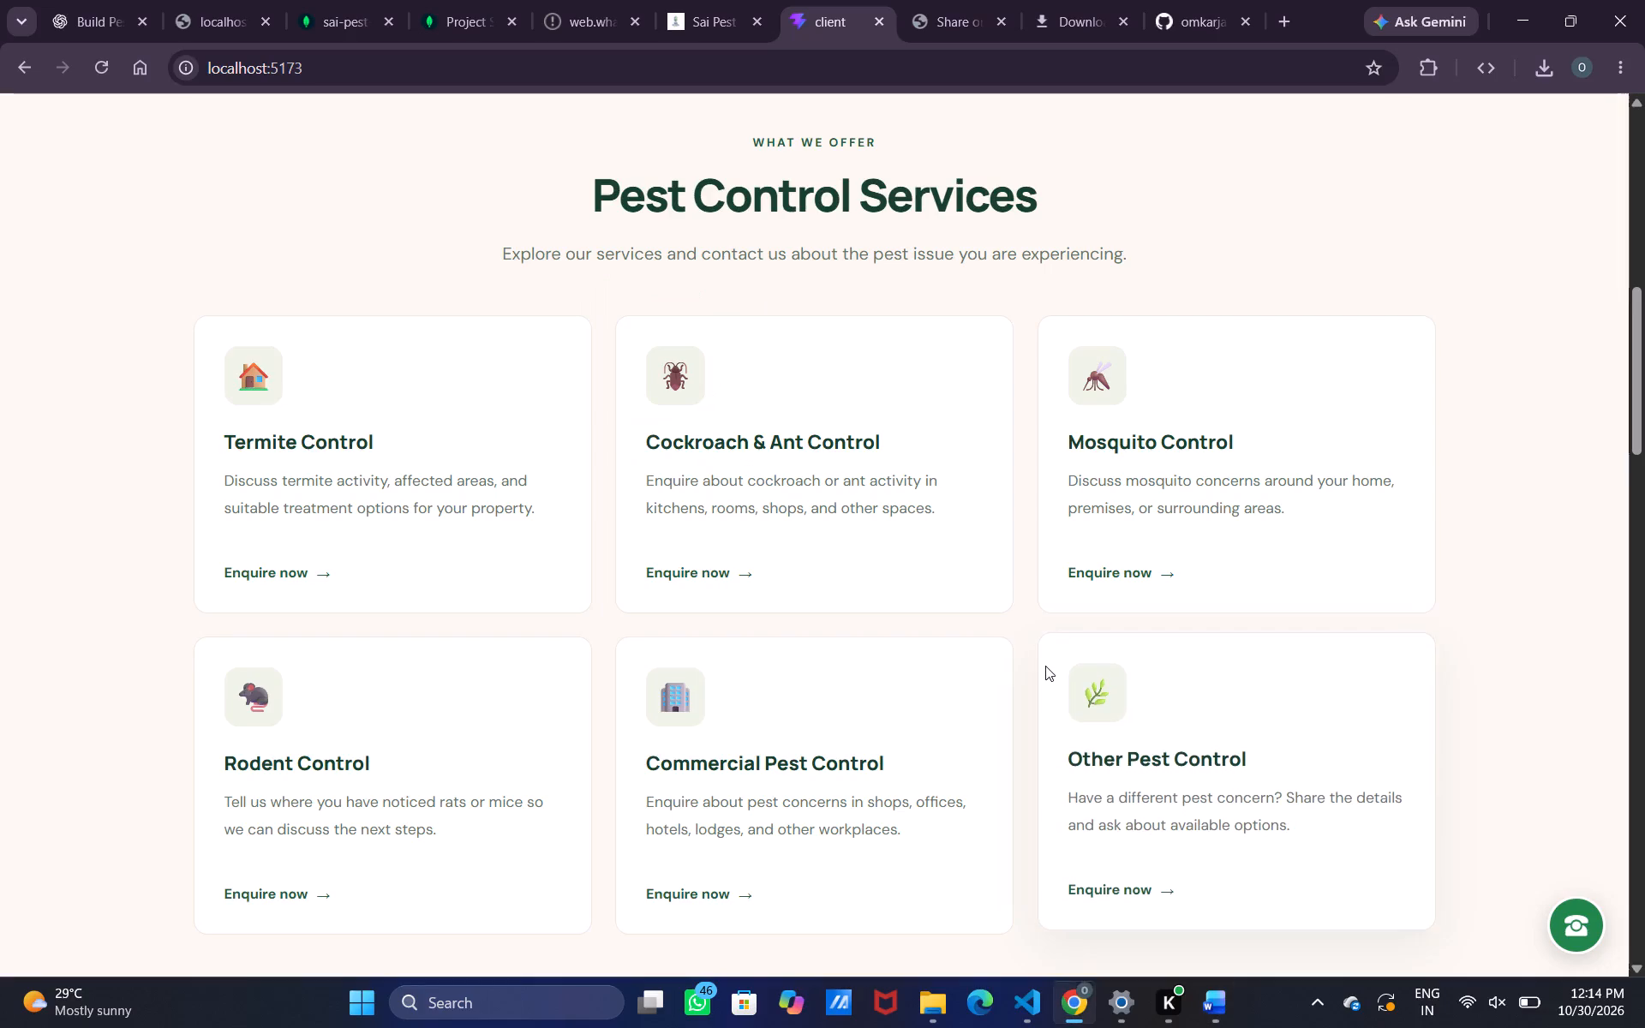
{"action": "scroll", "coordinate": [904, 486], "scroll_direction": "up", "scroll_amount": 2}
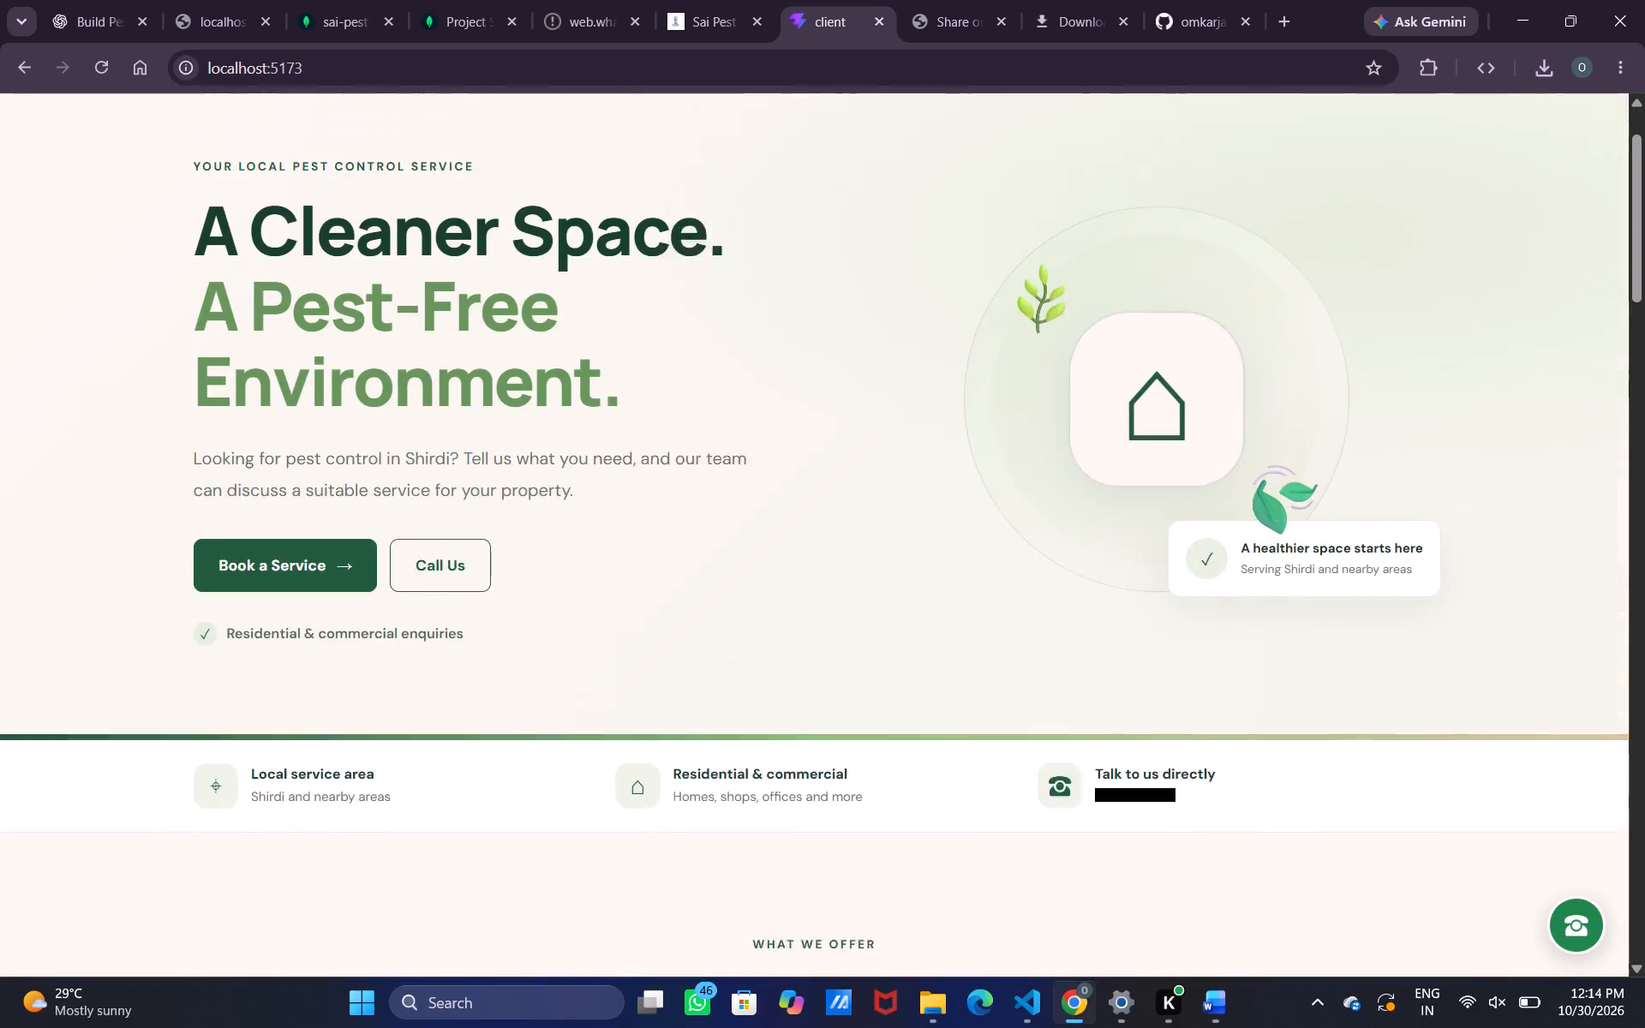
{"action": "scroll", "coordinate": [904, 486], "scroll_direction": "down", "scroll_amount": 1}
{"action": "key", "text": "alt+Tab"}
{"action": "scroll", "coordinate": [904, 486], "scroll_direction": "up", "scroll_amount": 2}
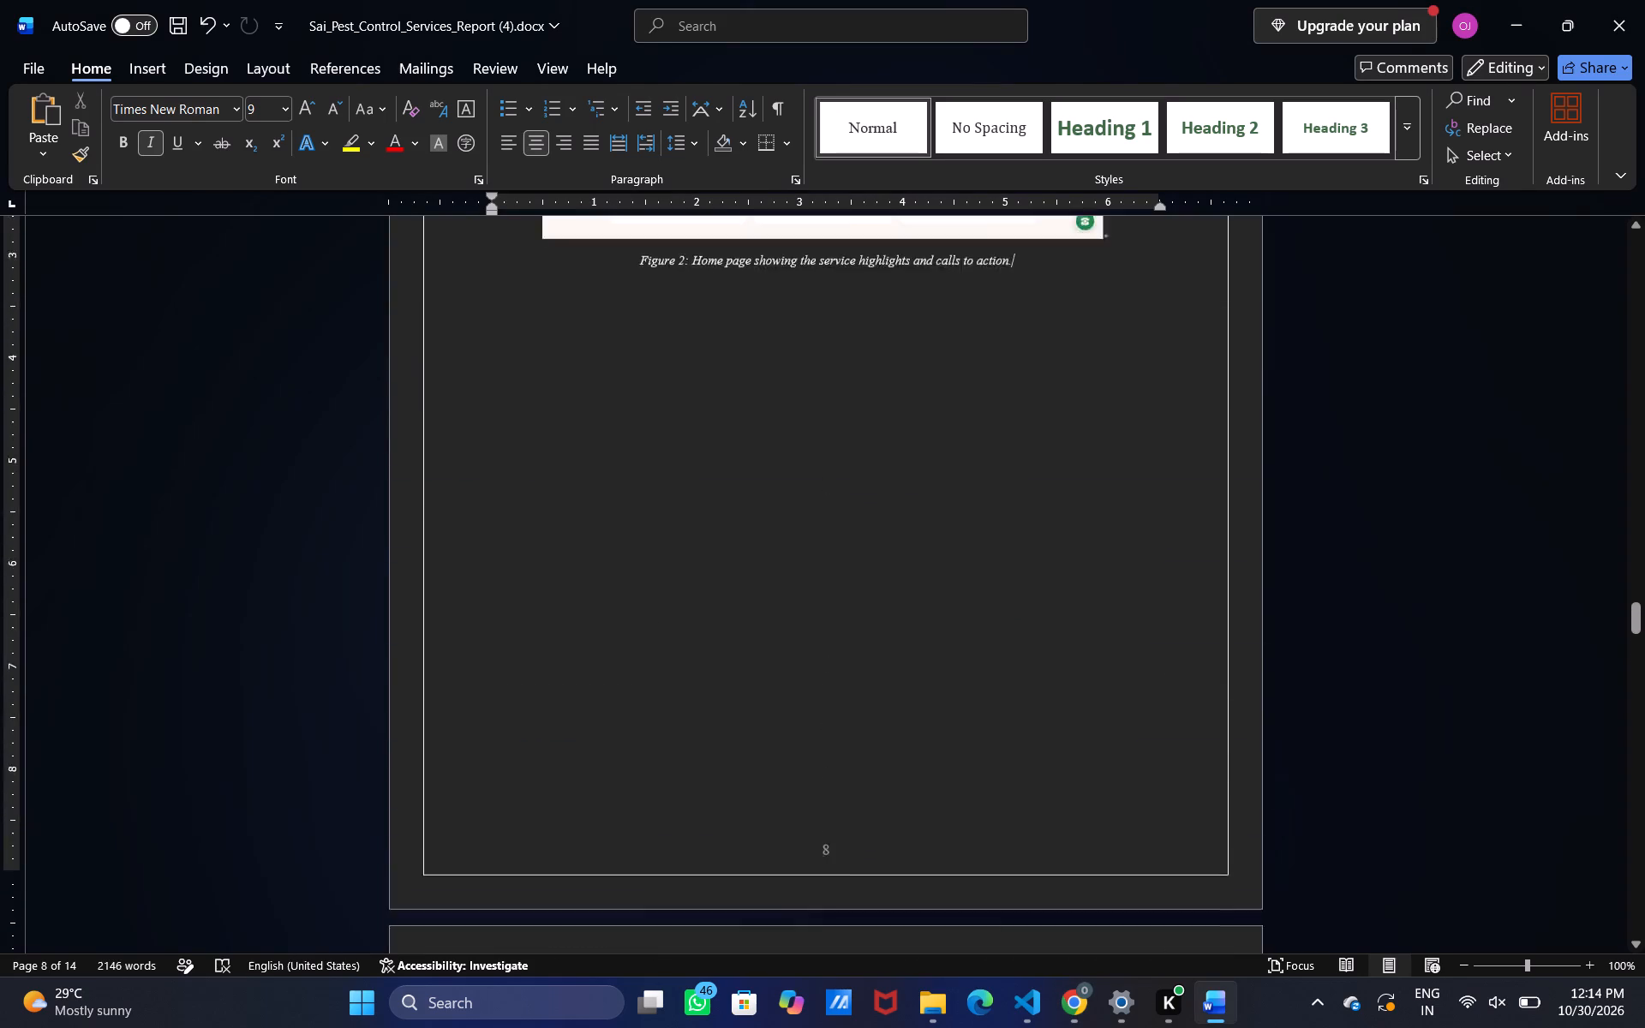
{"action": "scroll", "coordinate": [904, 486], "scroll_direction": "up", "scroll_amount": 4}
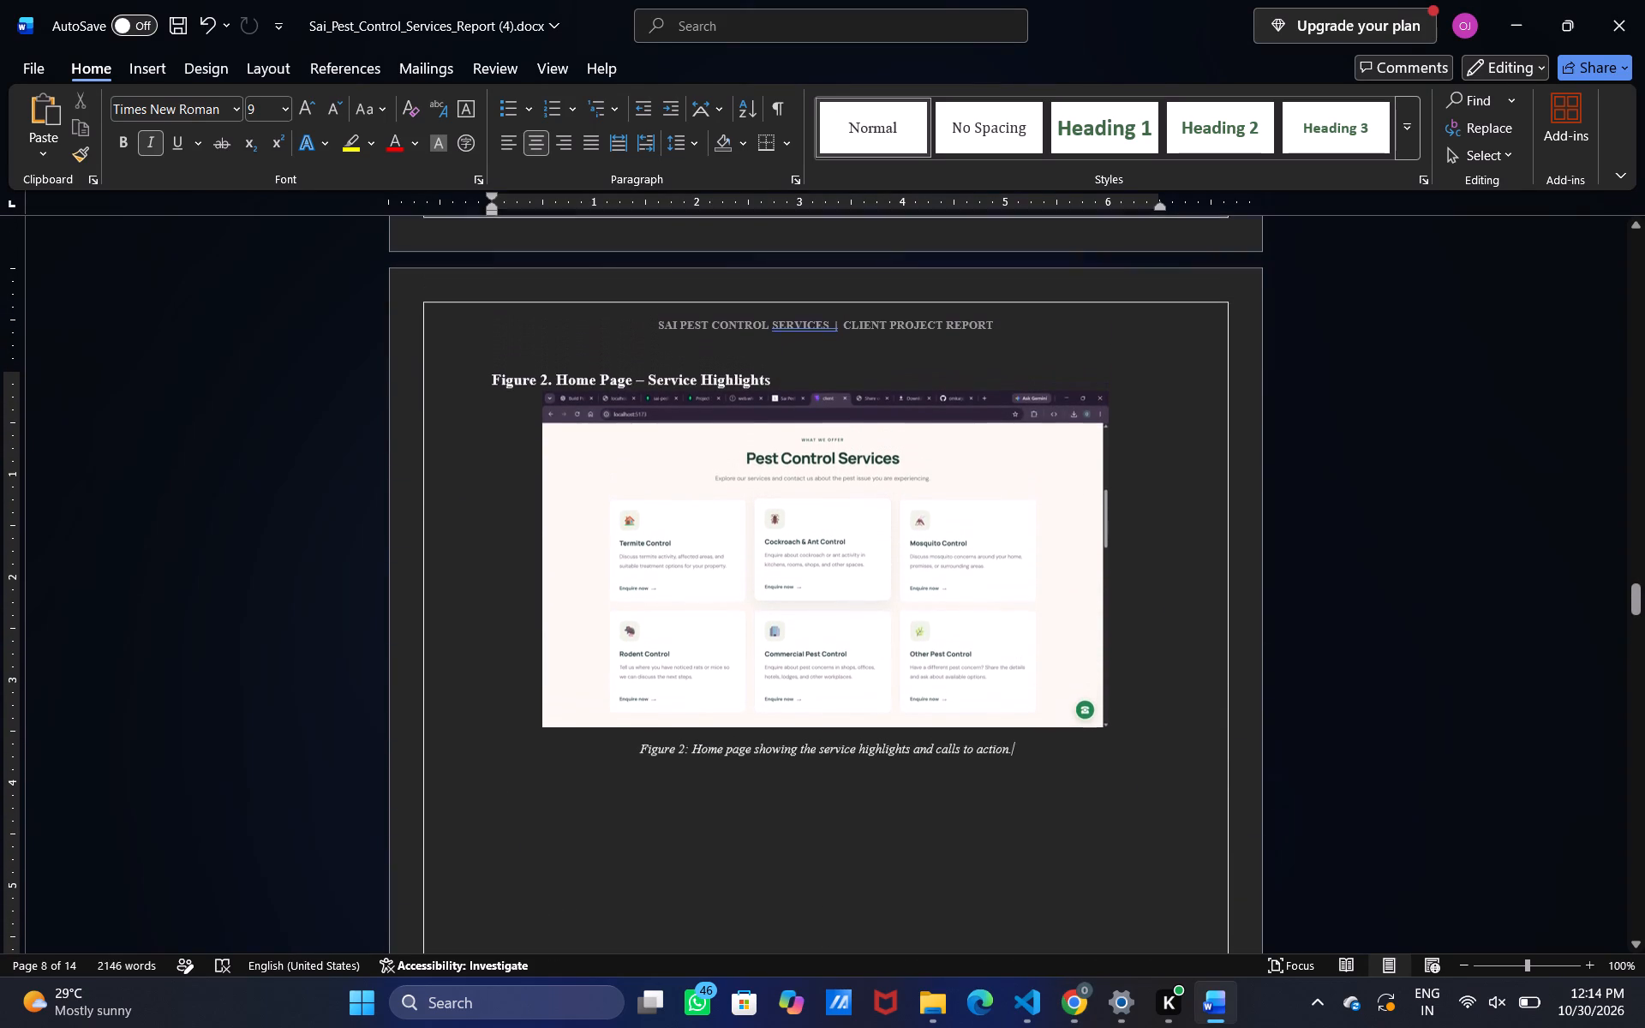
{"action": "scroll", "coordinate": [904, 486], "scroll_direction": "up", "scroll_amount": 1}
Capture a full-width screenshot of the localhost:5173 home page at the About Our Service section in the browser, and return to the Word report.
{"action": "key", "text": "alt+Tab"}
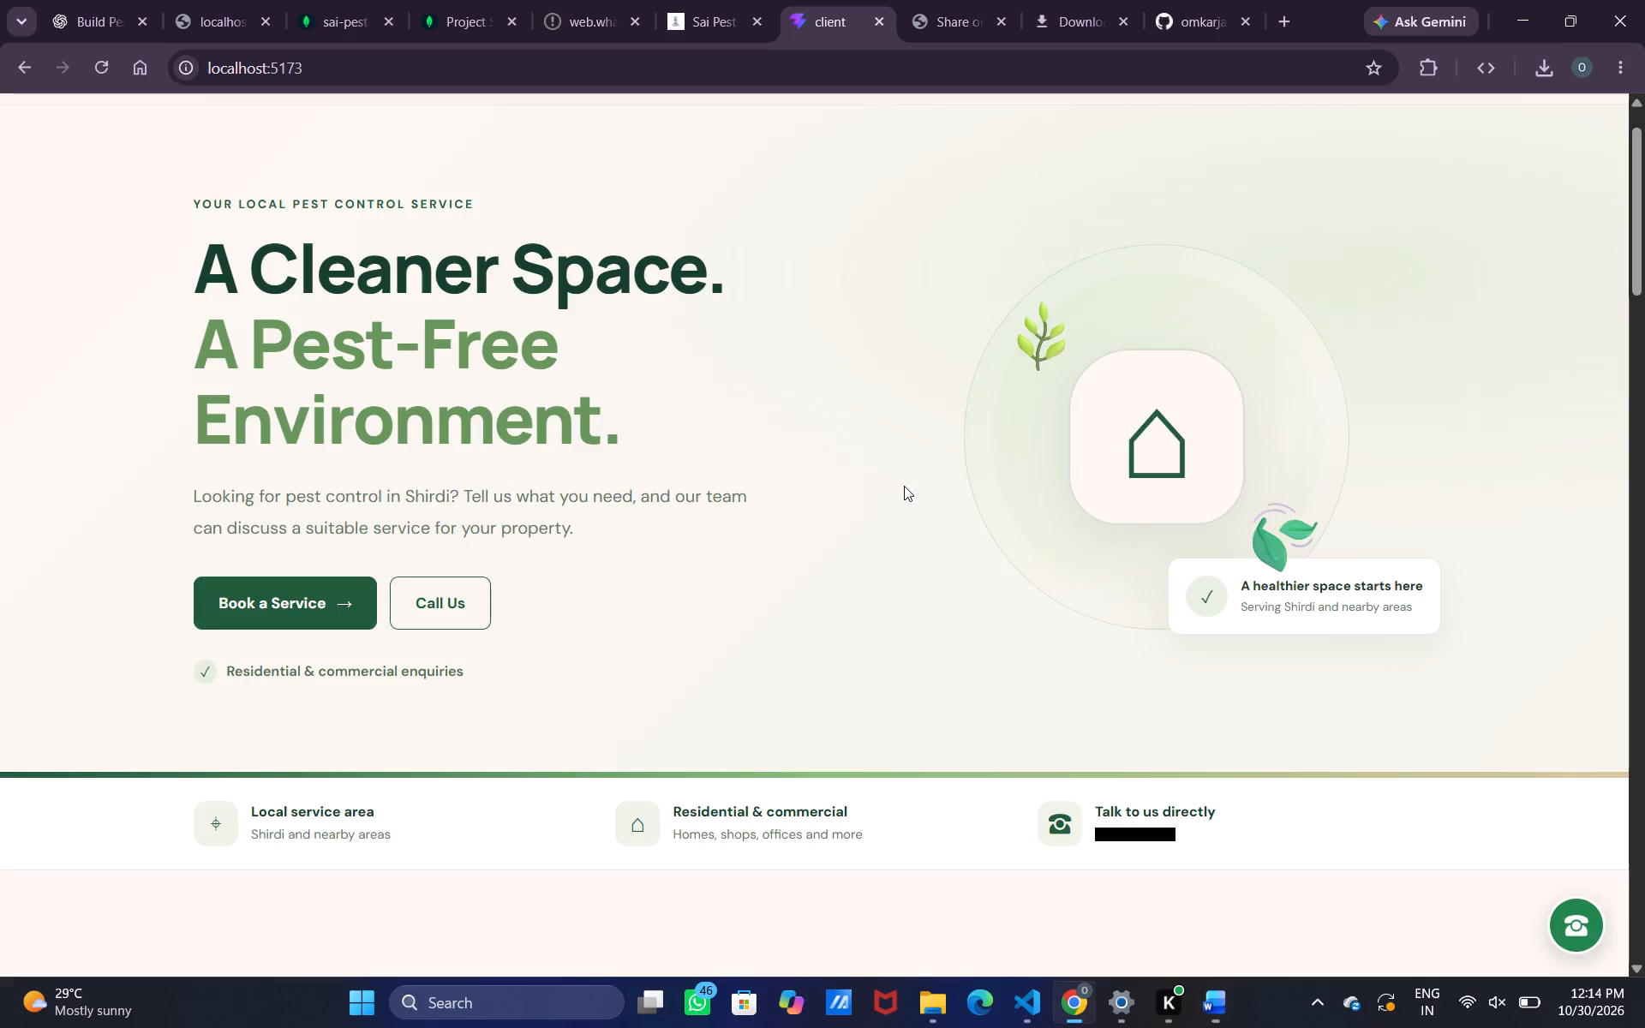
{"action": "scroll", "coordinate": [904, 486], "scroll_direction": "down", "scroll_amount": 3}
{"action": "scroll", "coordinate": [904, 486], "scroll_direction": "up", "scroll_amount": 1}
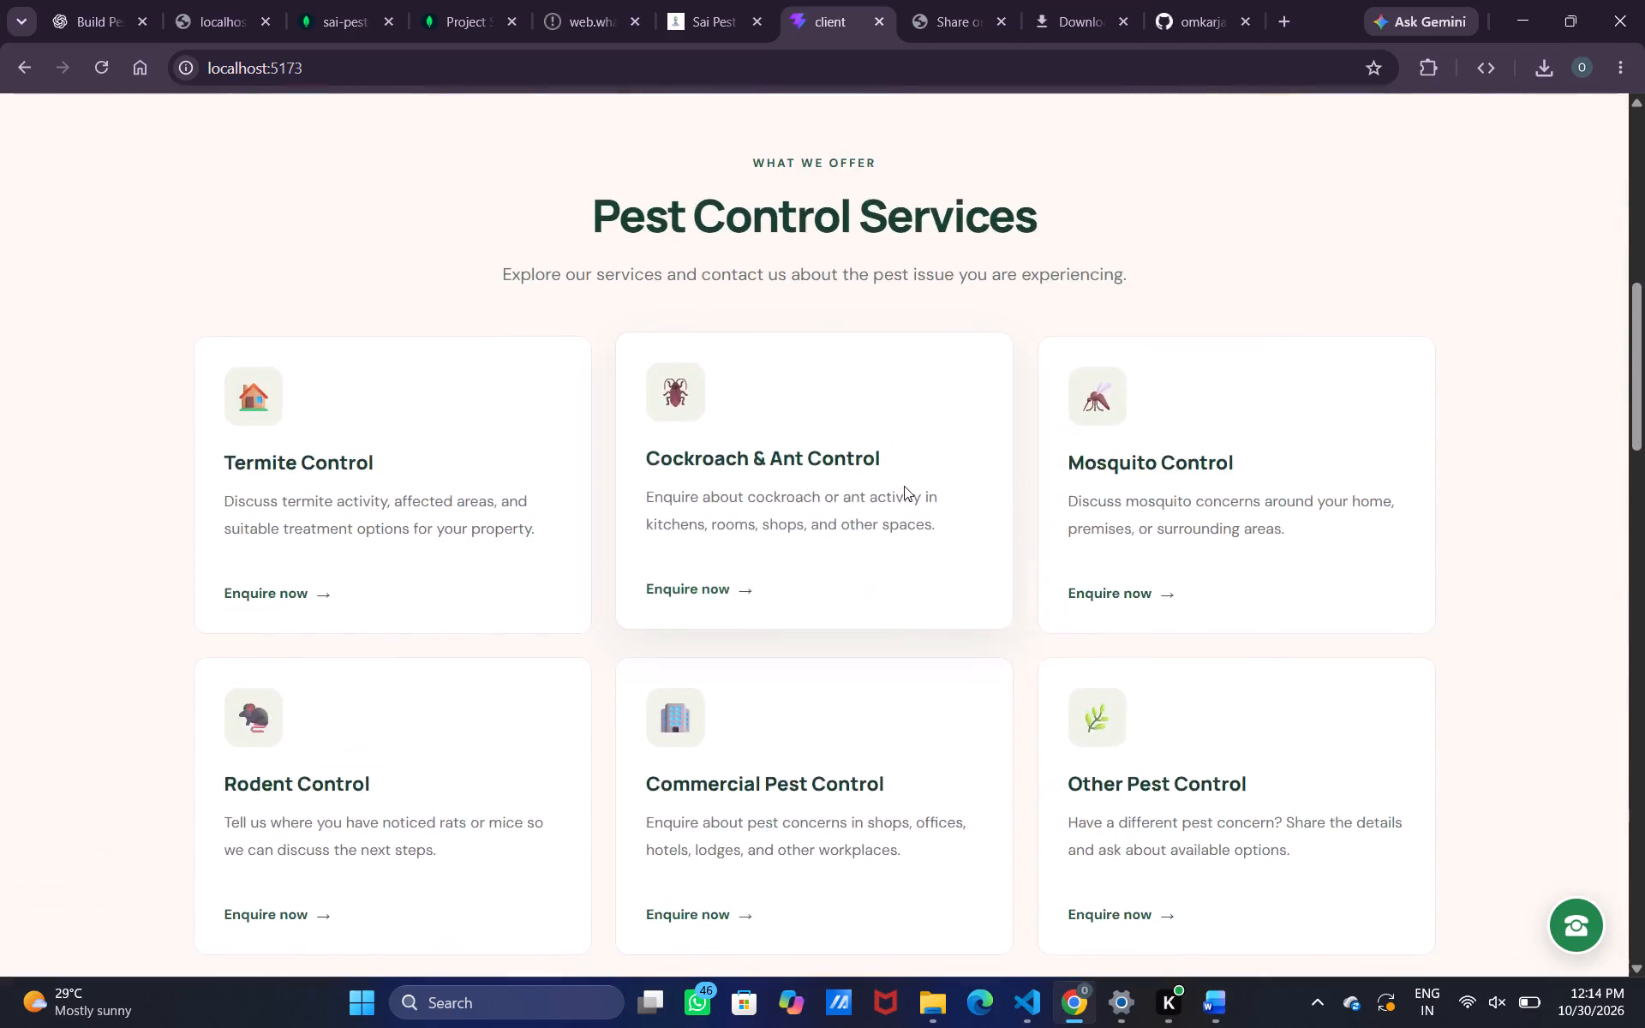
{"action": "scroll", "coordinate": [904, 486], "scroll_direction": "up", "scroll_amount": 1}
{"action": "scroll", "coordinate": [904, 486], "scroll_direction": "down", "scroll_amount": 2}
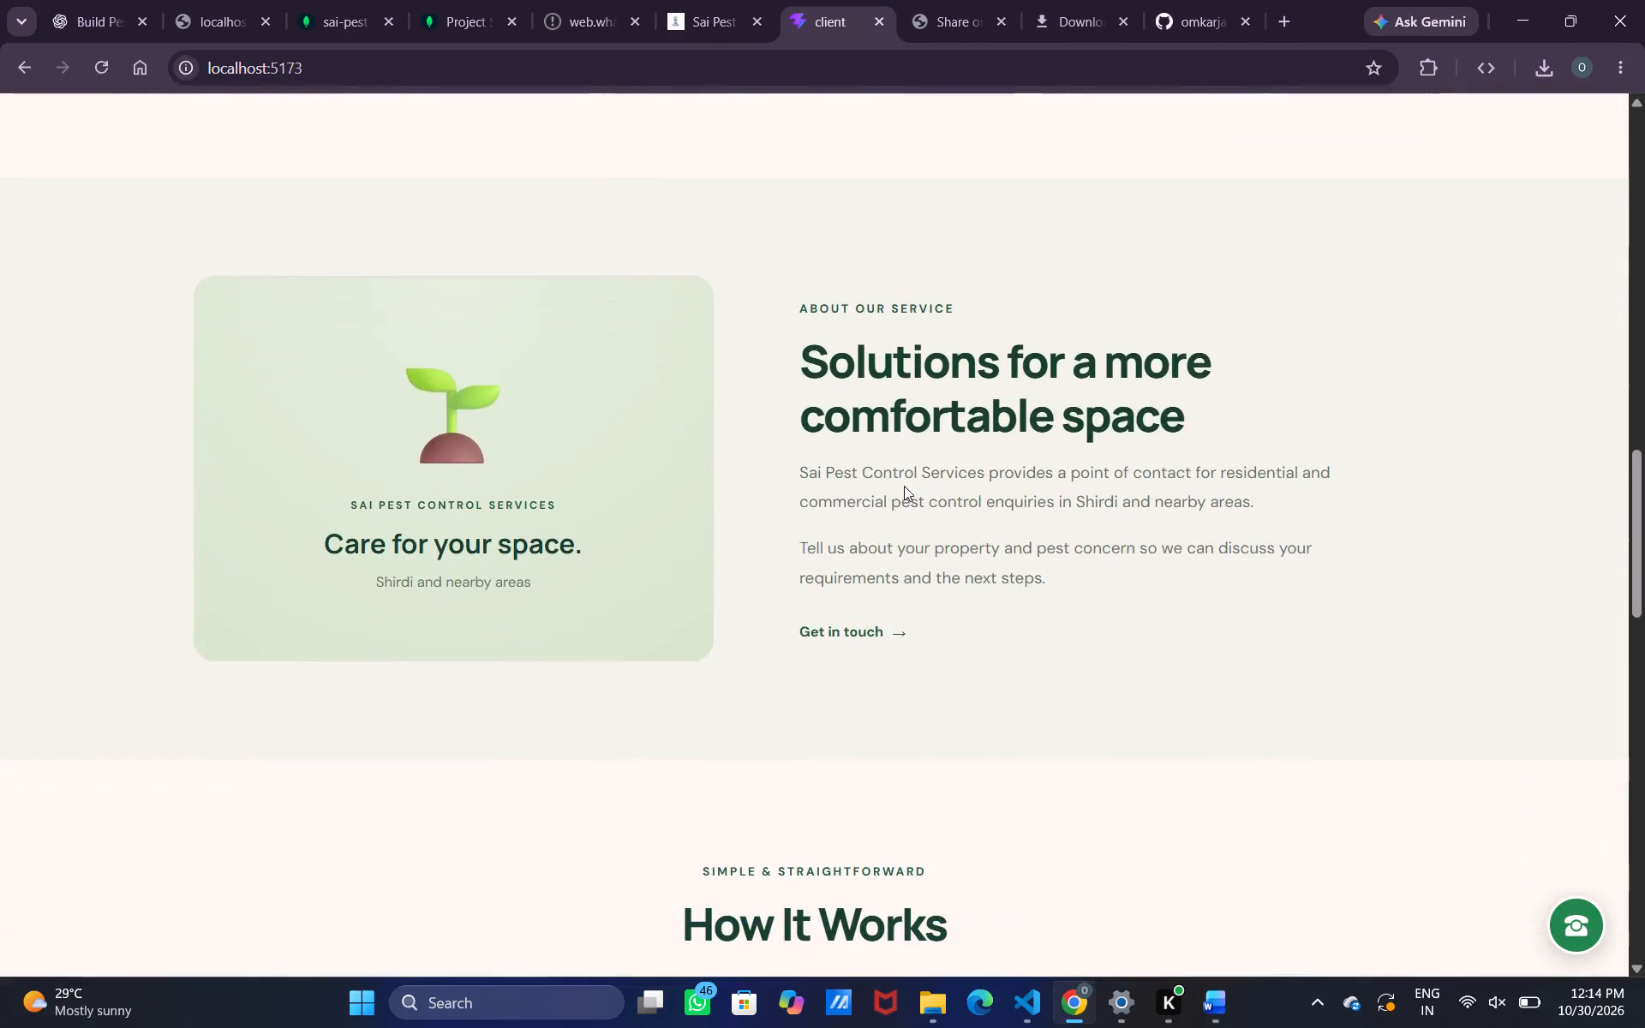
{"action": "scroll", "coordinate": [904, 486], "scroll_direction": "down", "scroll_amount": 2}
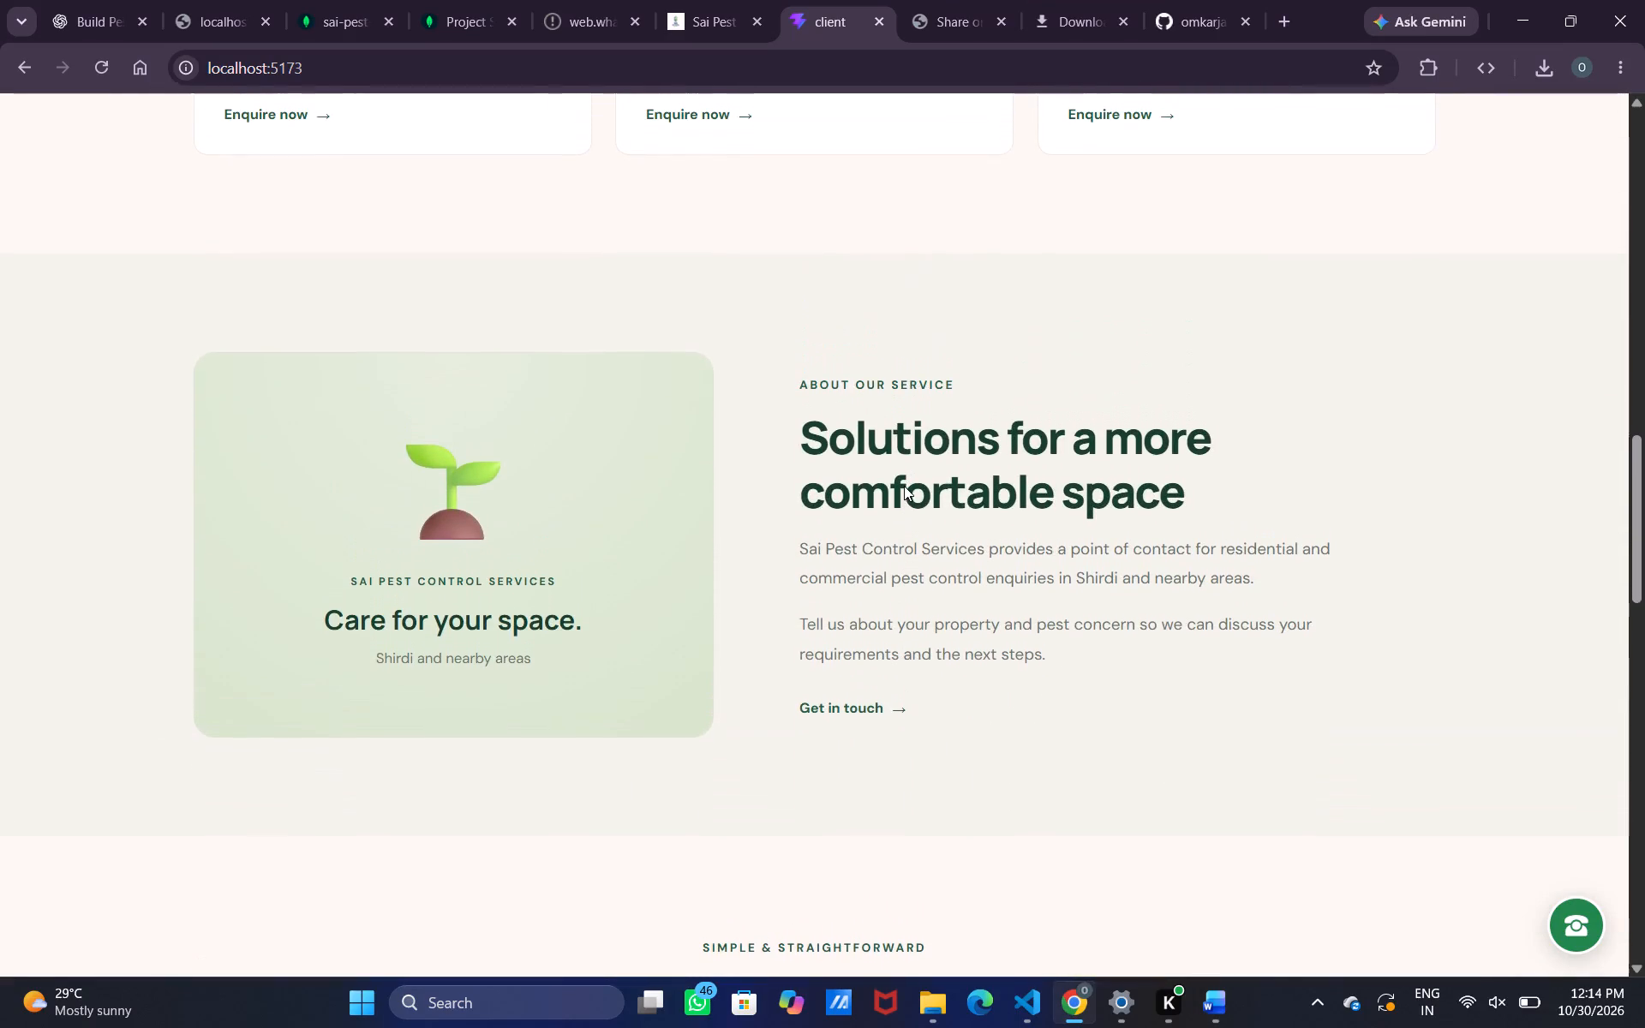
{"action": "scroll", "coordinate": [904, 486], "scroll_direction": "down", "scroll_amount": 1}
{"action": "key", "text": "shift+super+s"}
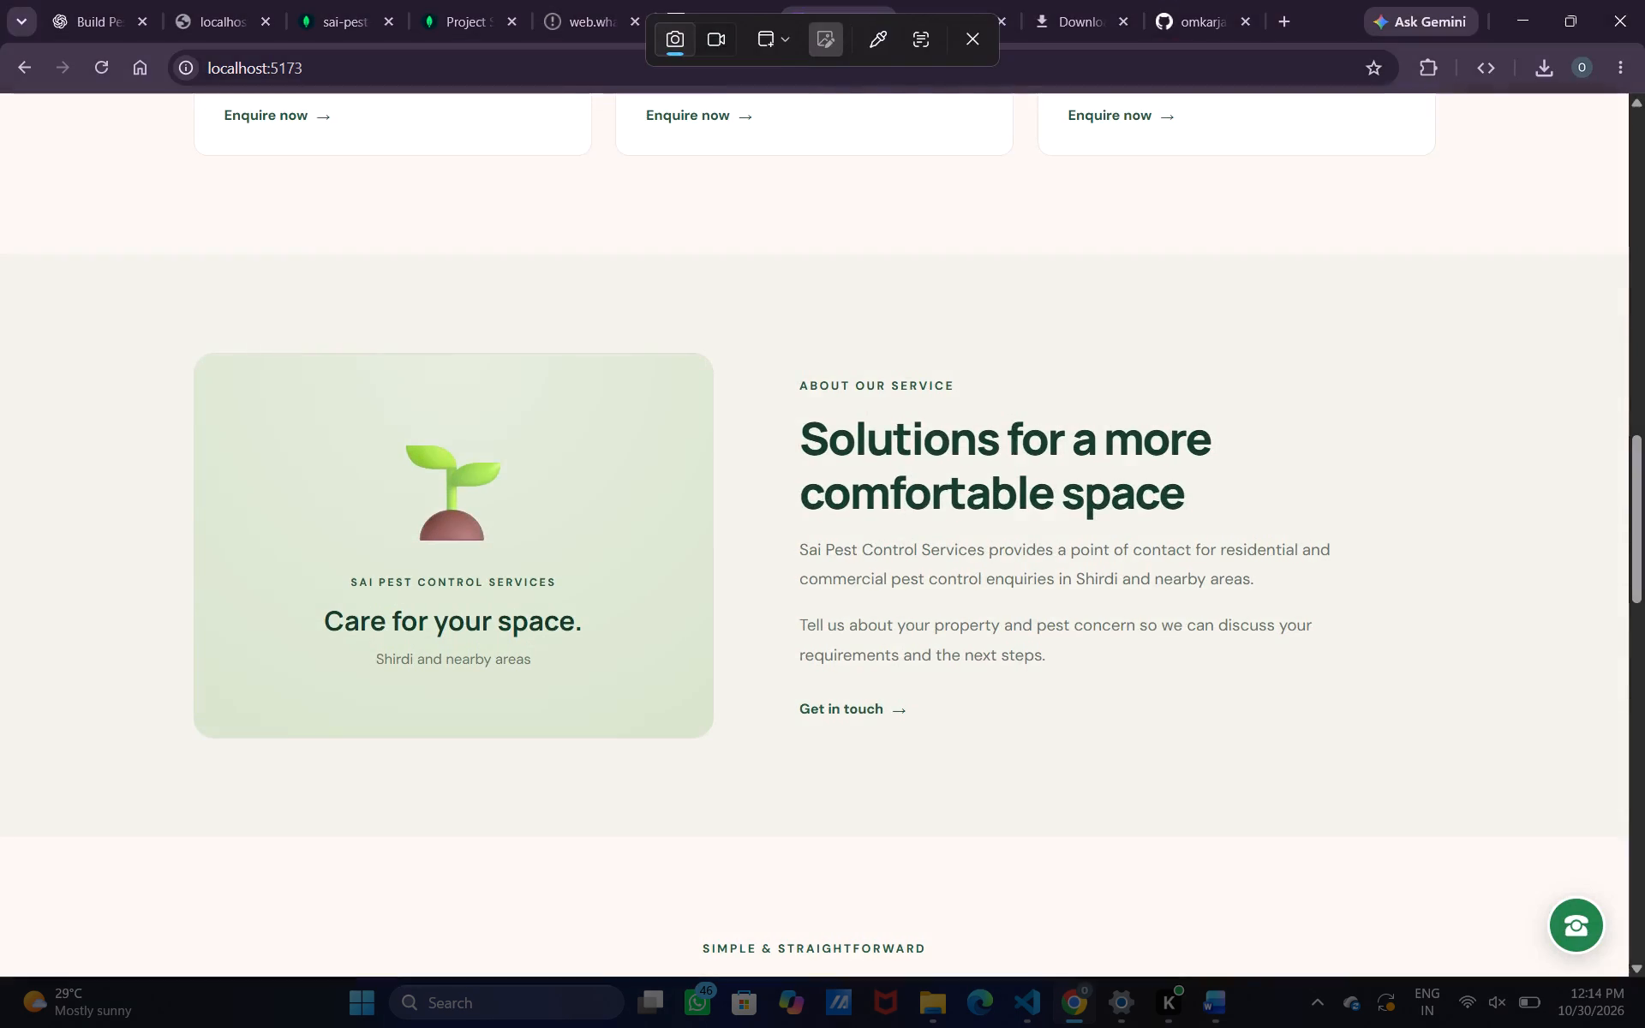
{"action": "left_click_drag", "start_coordinate": [51, 260], "coordinate": [1644, 952]}
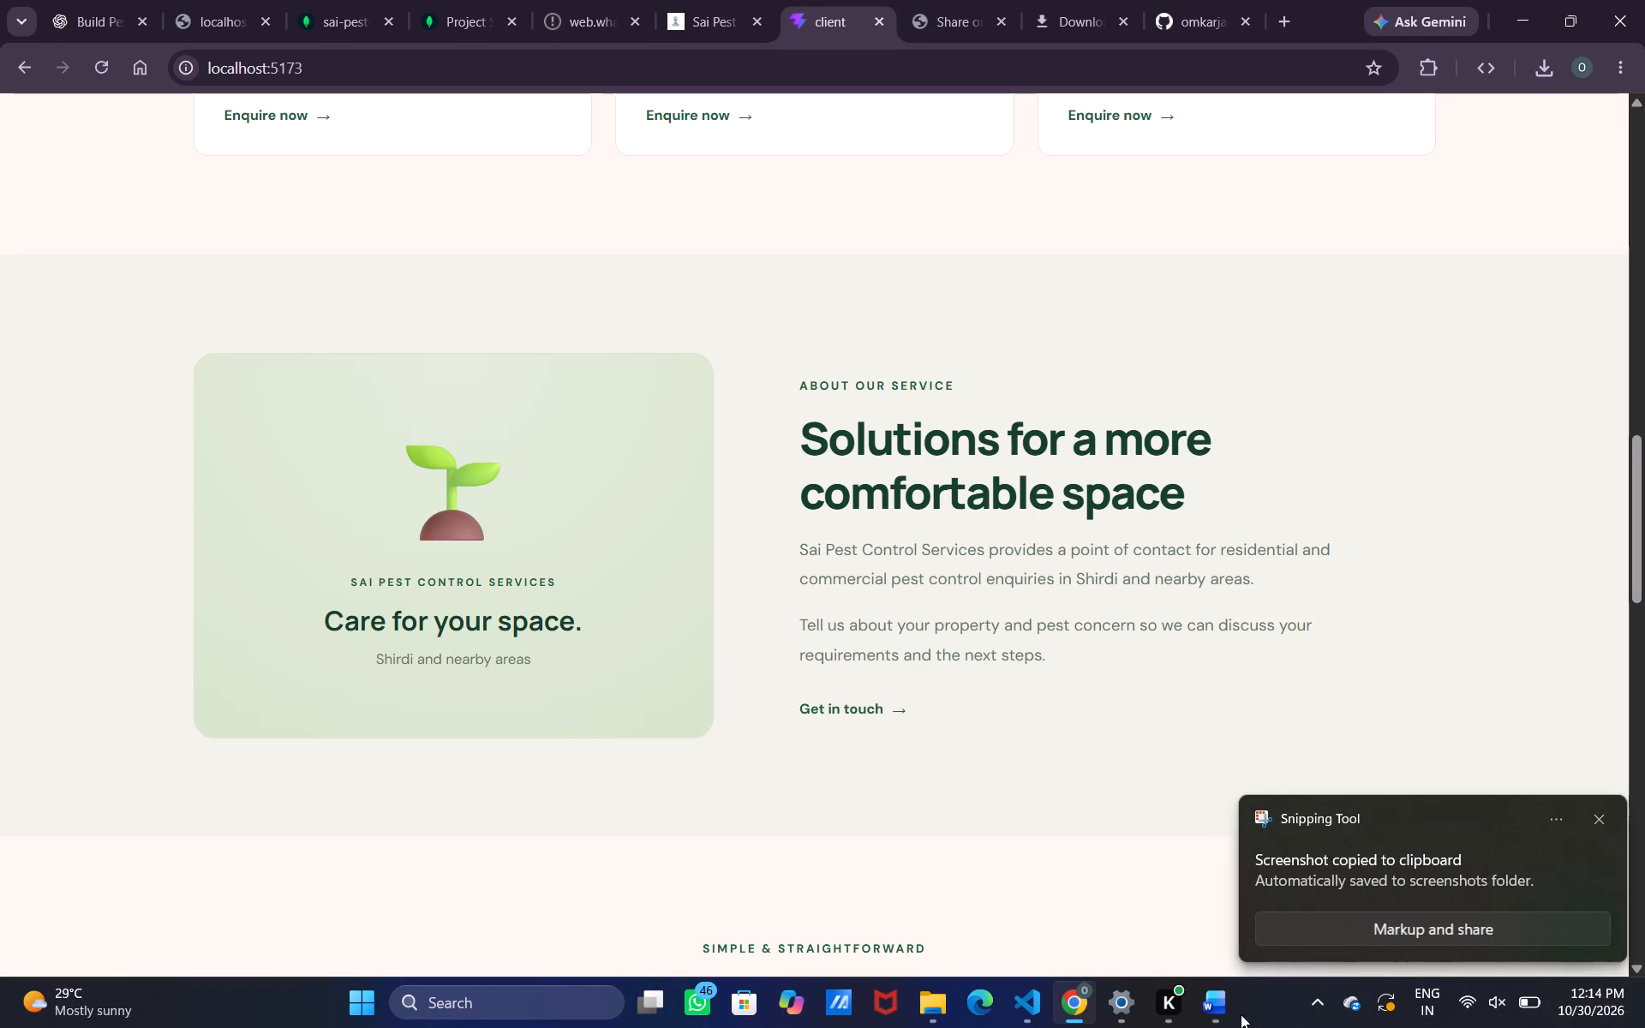
{"action": "left_click", "coordinate": [1214, 1007]}
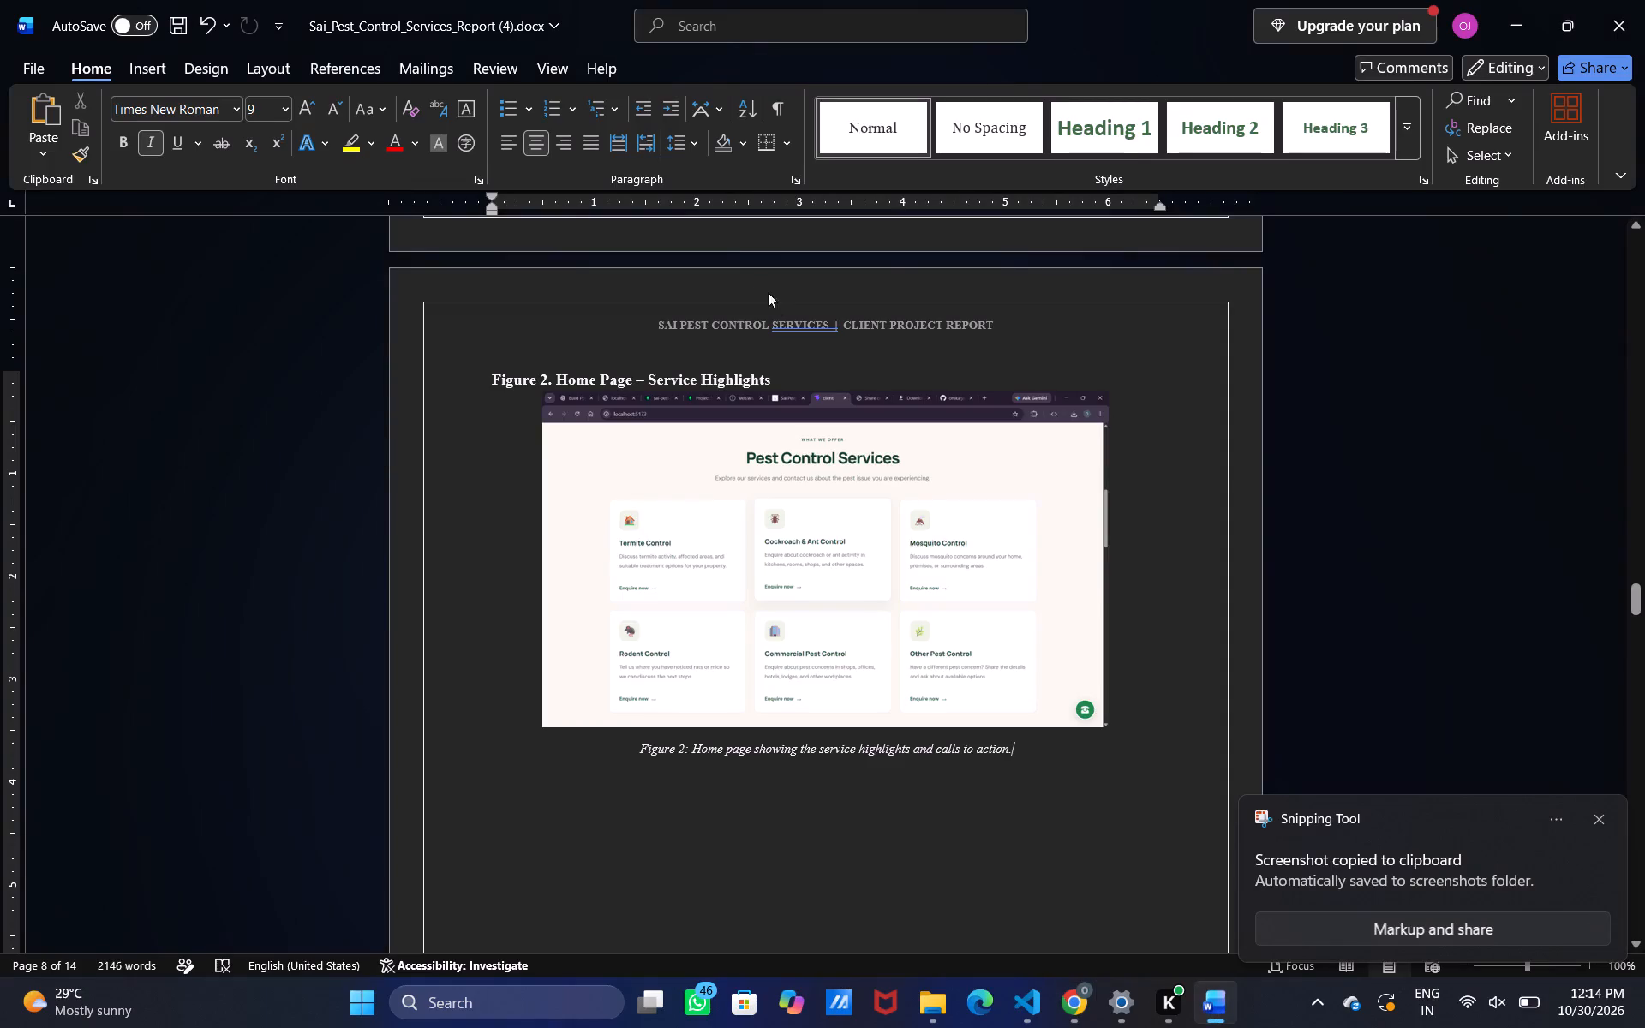
Add empty lines below the Figure 2 heading and insert the captured About Our Service screenshot there, centred, above the existing image.
{"action": "scroll", "coordinate": [775, 300], "scroll_direction": "up", "scroll_amount": 4}
{"action": "scroll", "coordinate": [815, 383], "scroll_direction": "down", "scroll_amount": 2}
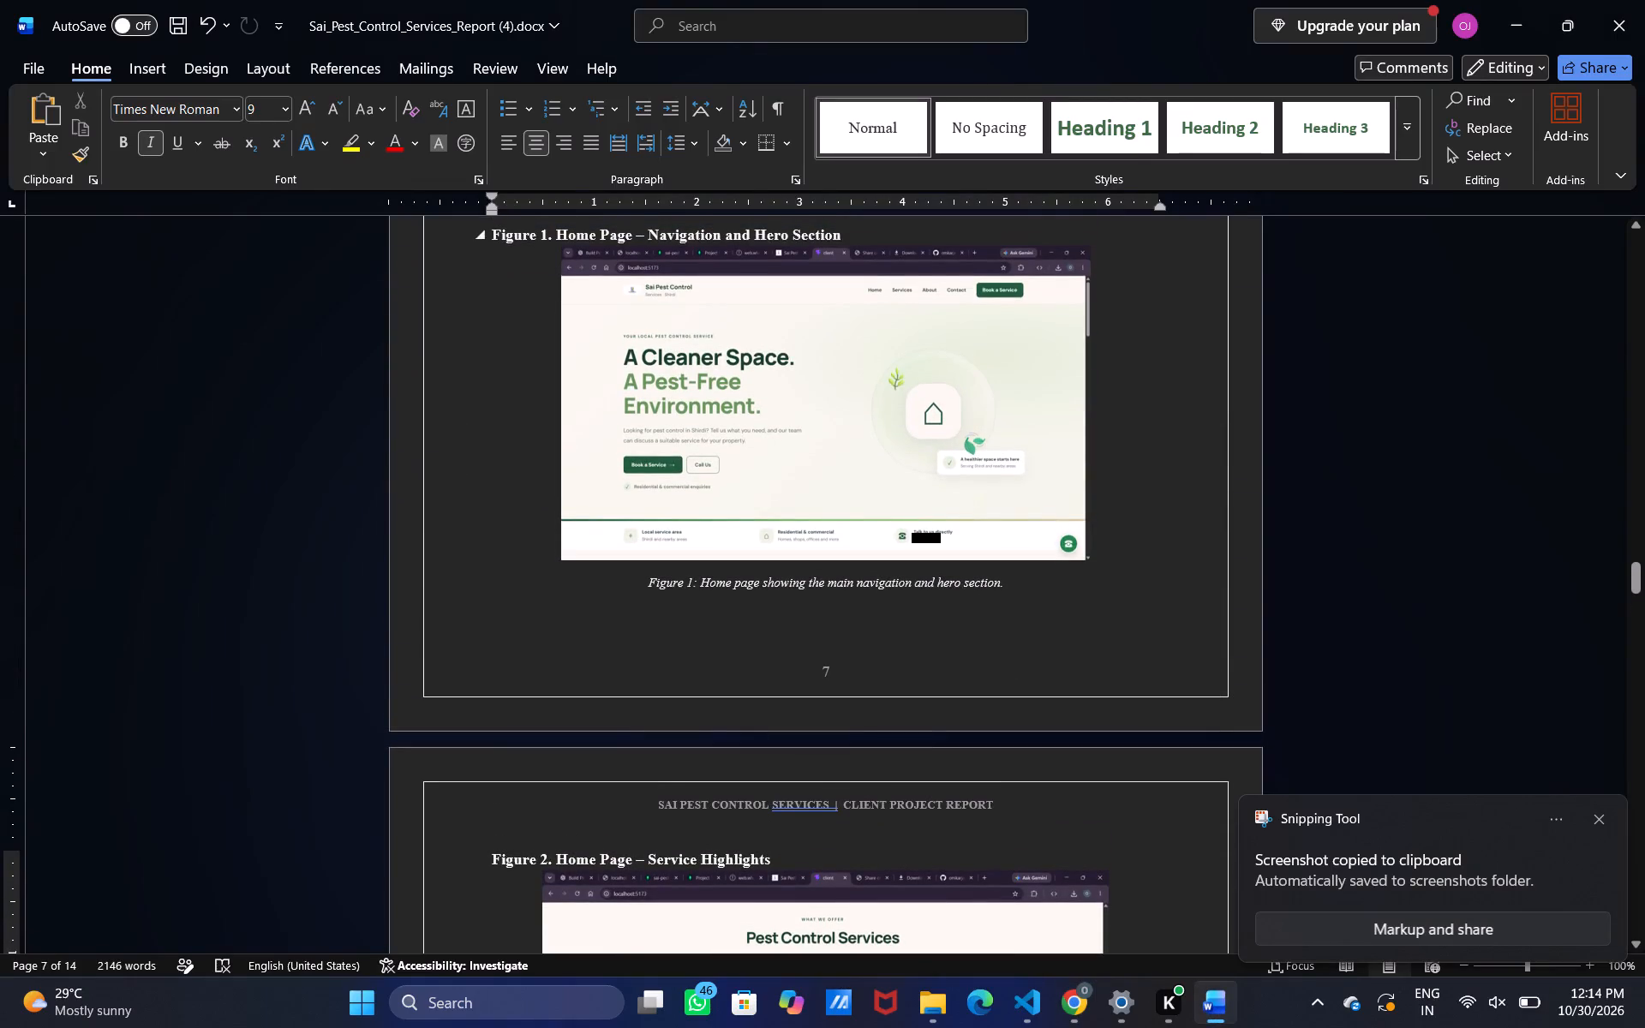
{"action": "scroll", "coordinate": [816, 242], "scroll_direction": "down", "scroll_amount": 1}
{"action": "left_click", "coordinate": [792, 679]}
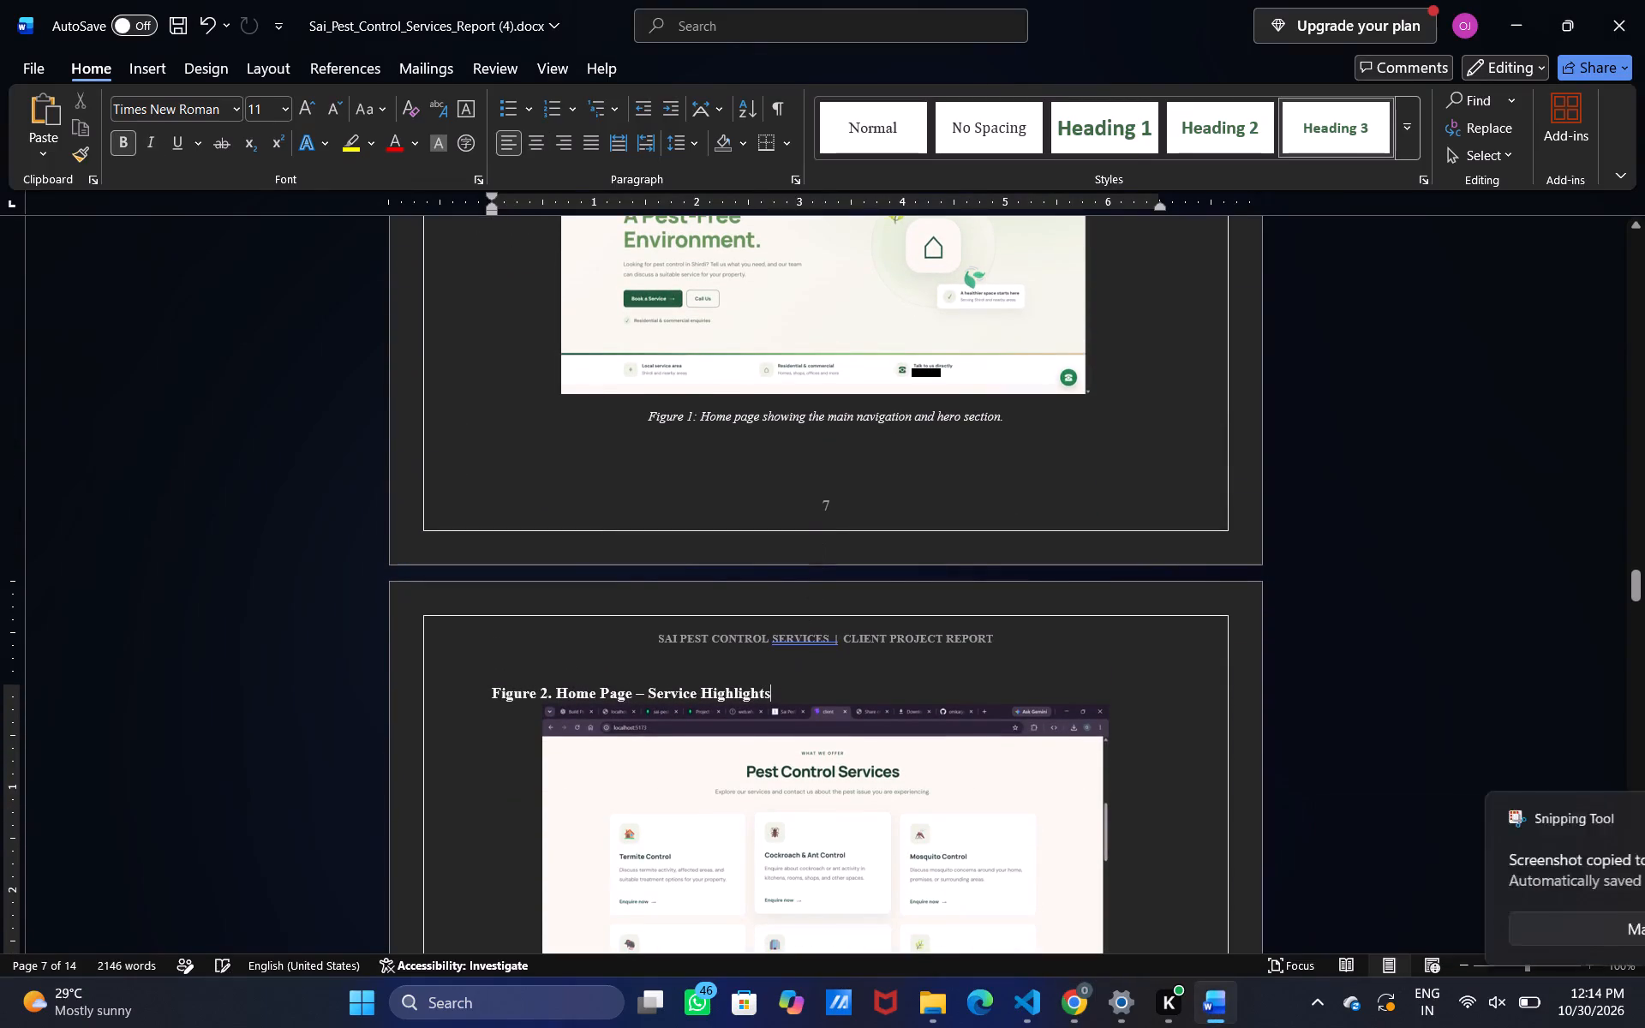
{"action": "key", "text": "Return"}
{"action": "key", "text": "Return"}
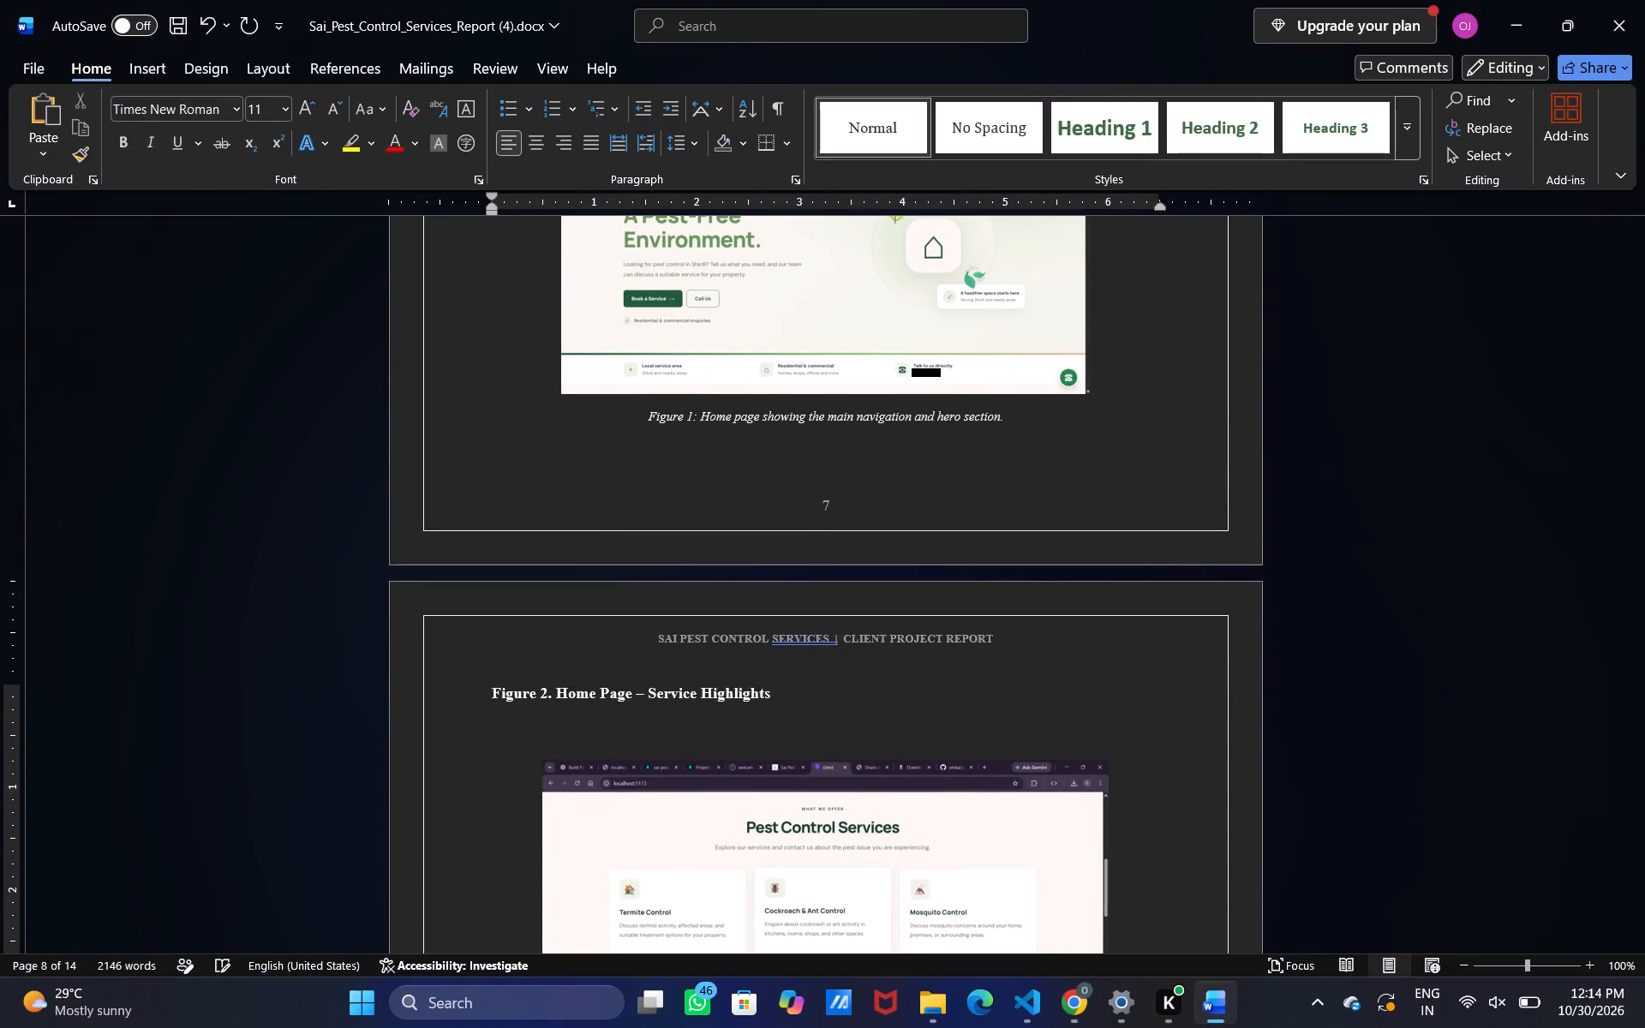
{"action": "left_click", "coordinate": [811, 714]}
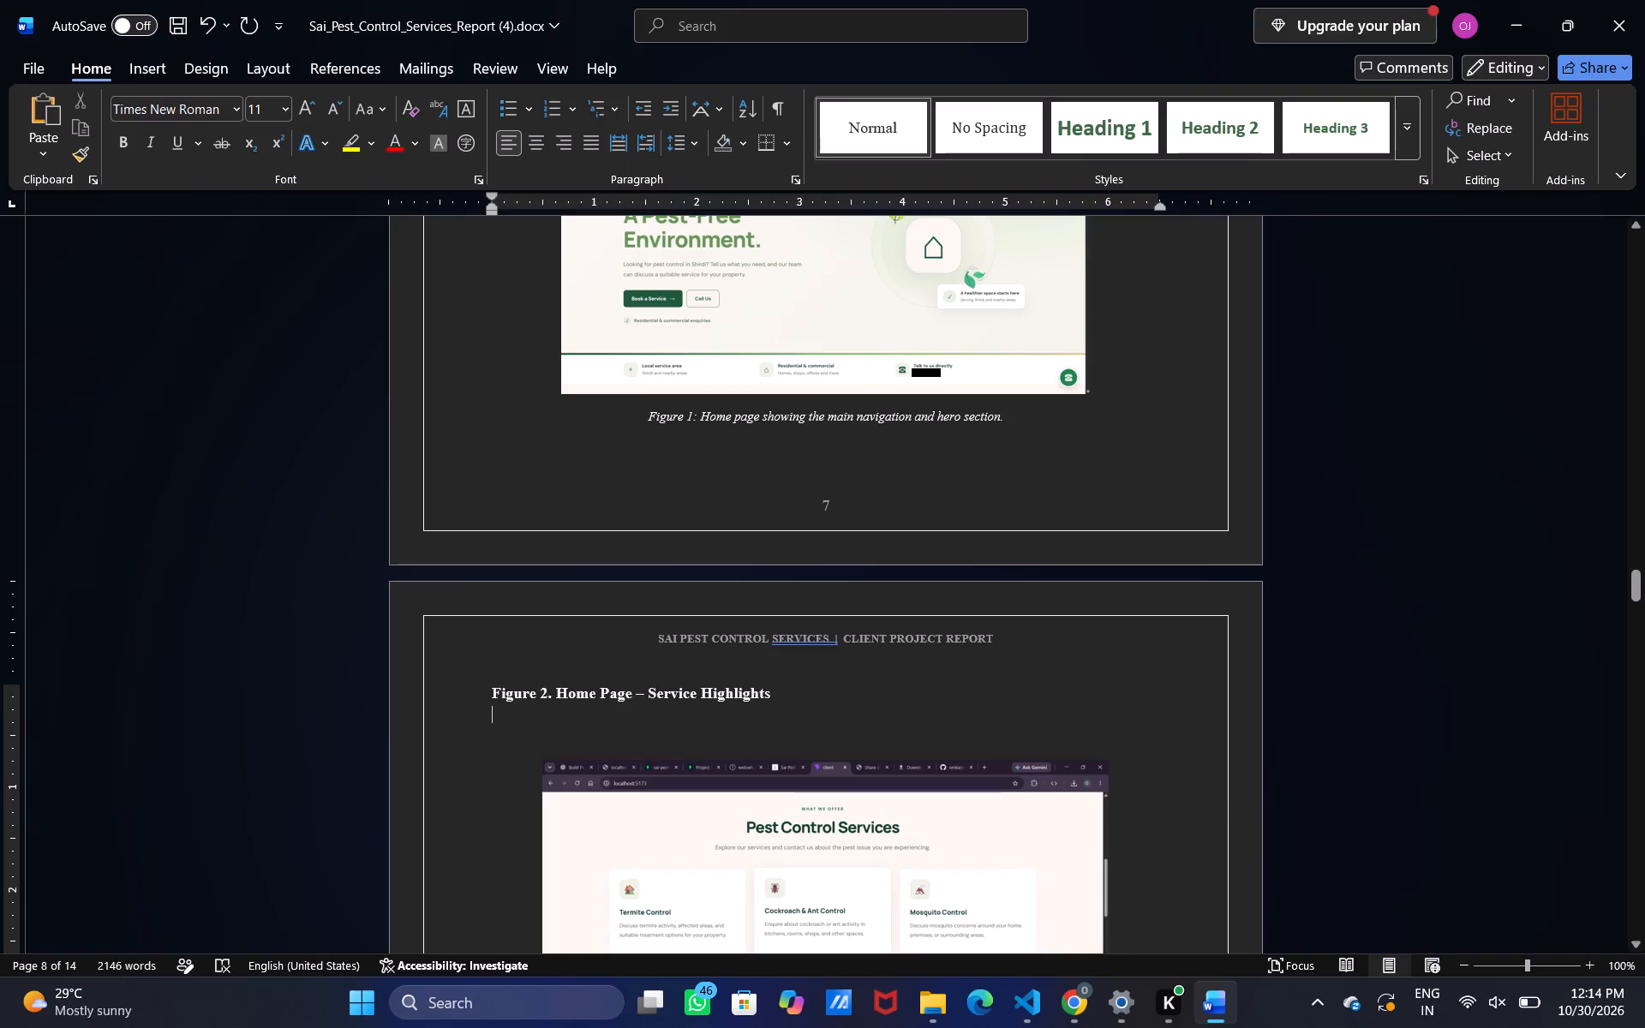
{"action": "left_click", "coordinate": [540, 140]}
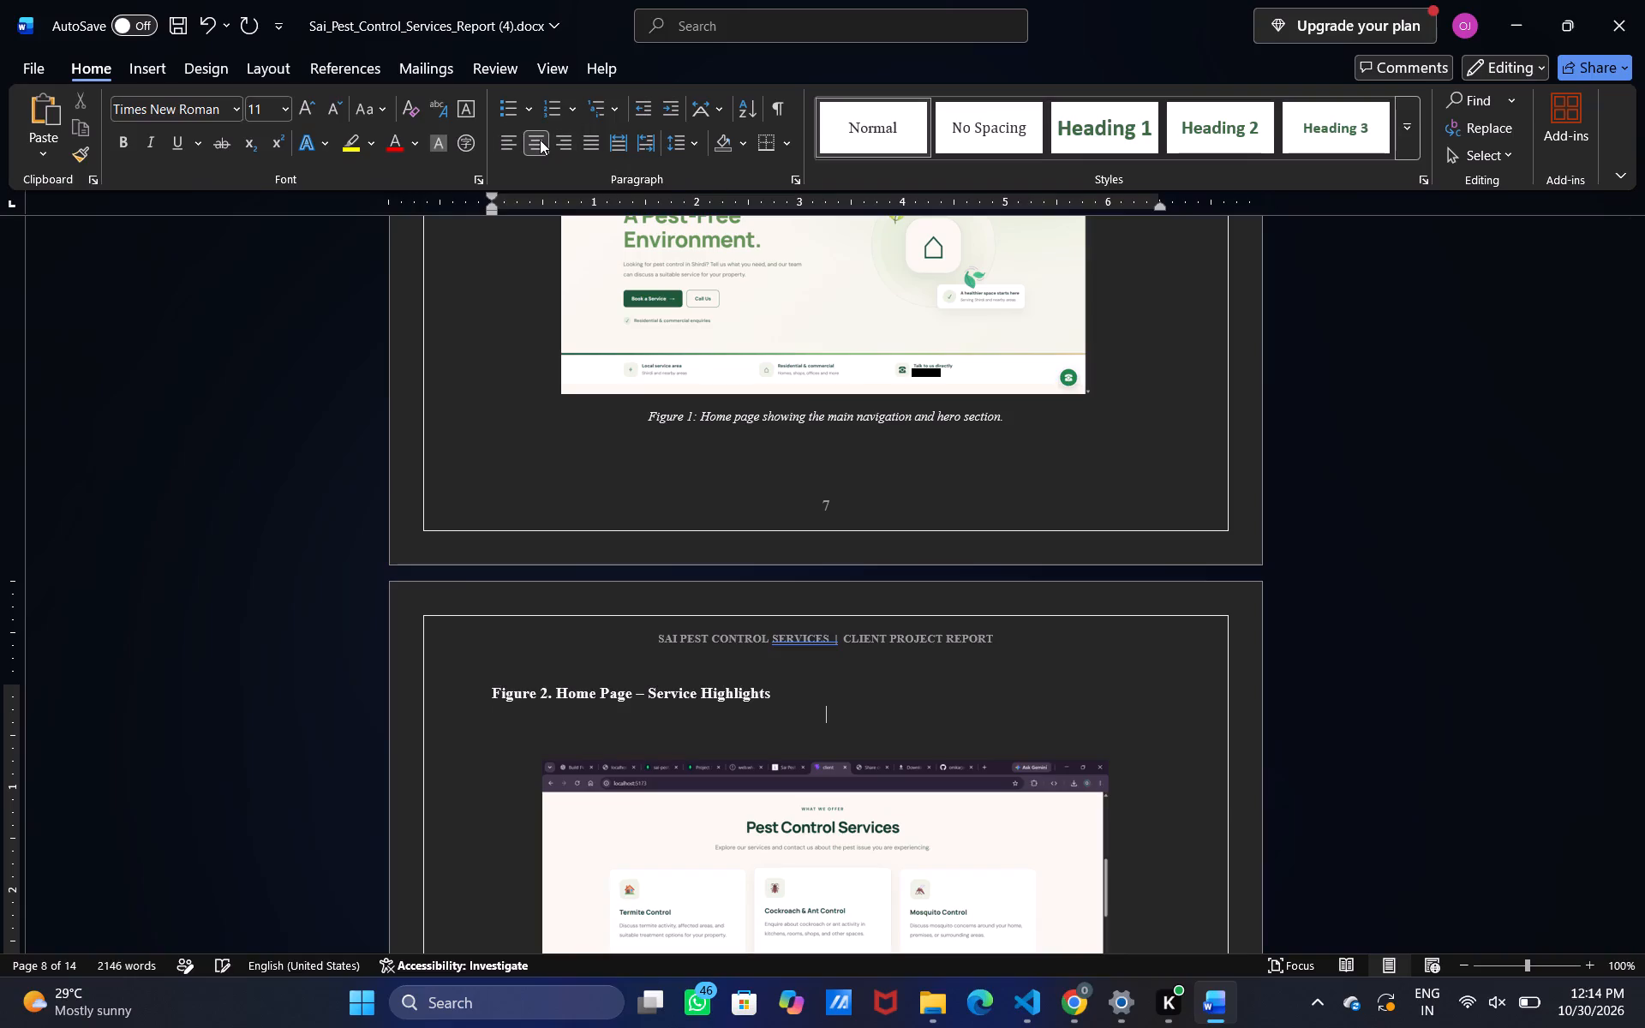
{"action": "key", "text": "ctrl+v"}
Shrink the inserted About Our Service image proportionally to about 5.5 inches wide.
{"action": "scroll", "coordinate": [655, 424], "scroll_direction": "down", "scroll_amount": 1}
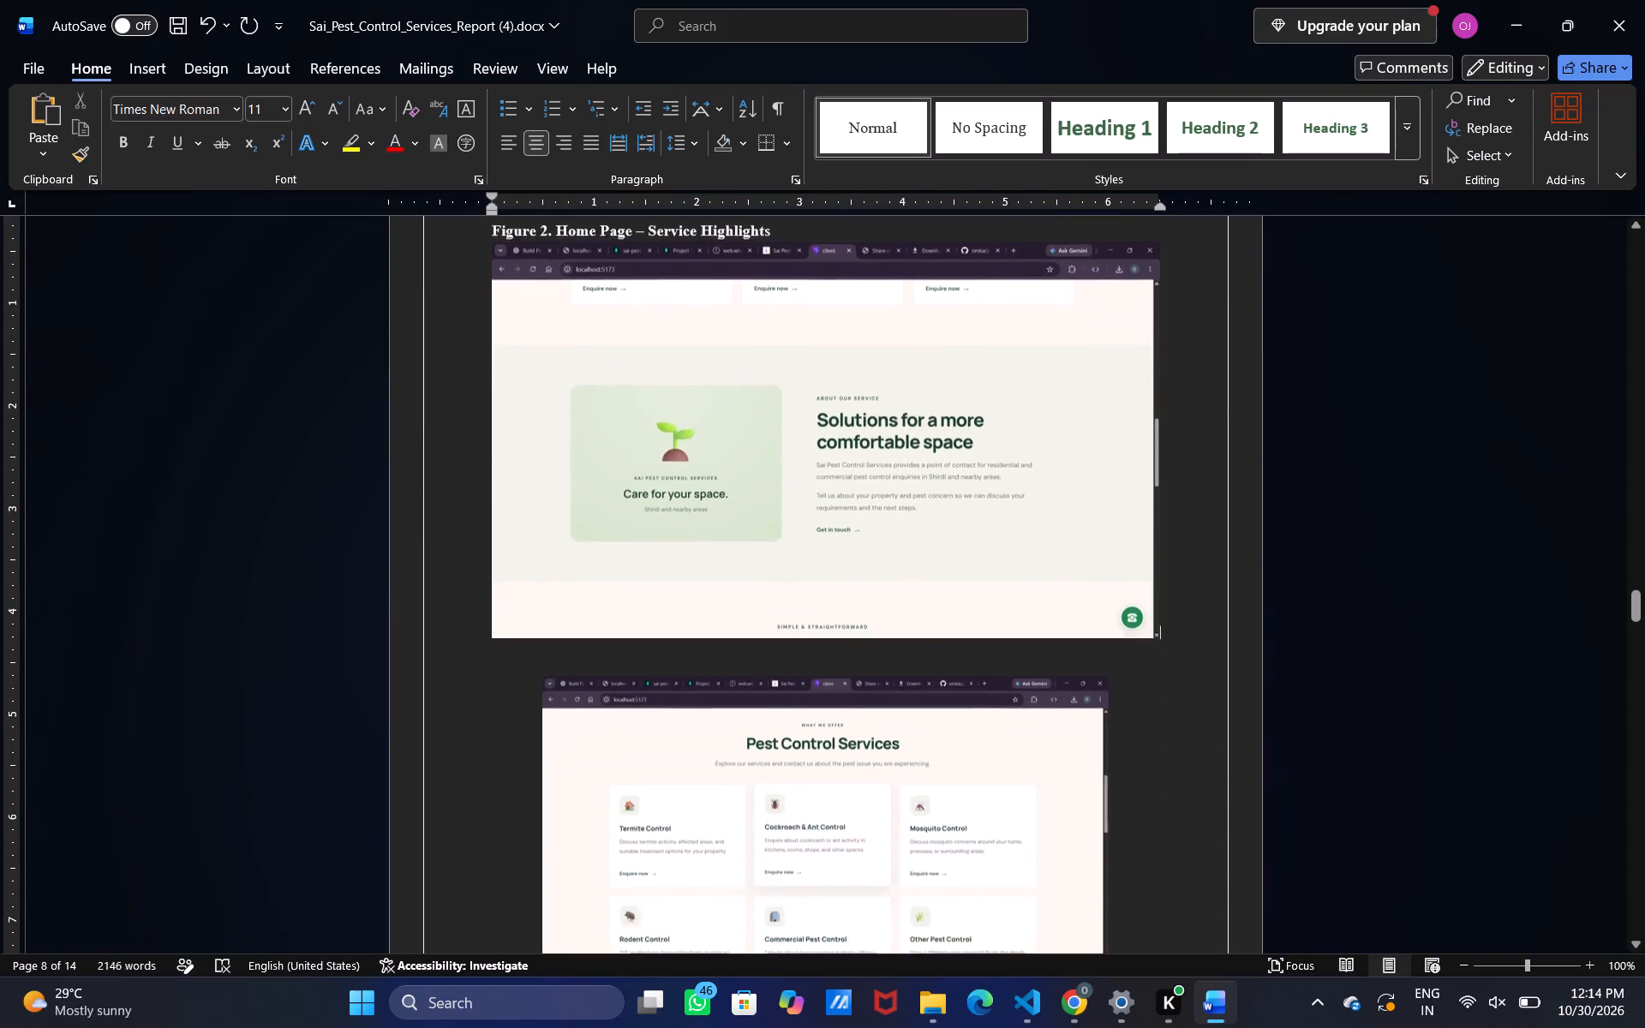
{"action": "scroll", "coordinate": [655, 424], "scroll_direction": "down", "scroll_amount": 1}
{"action": "left_click", "coordinate": [1010, 526]}
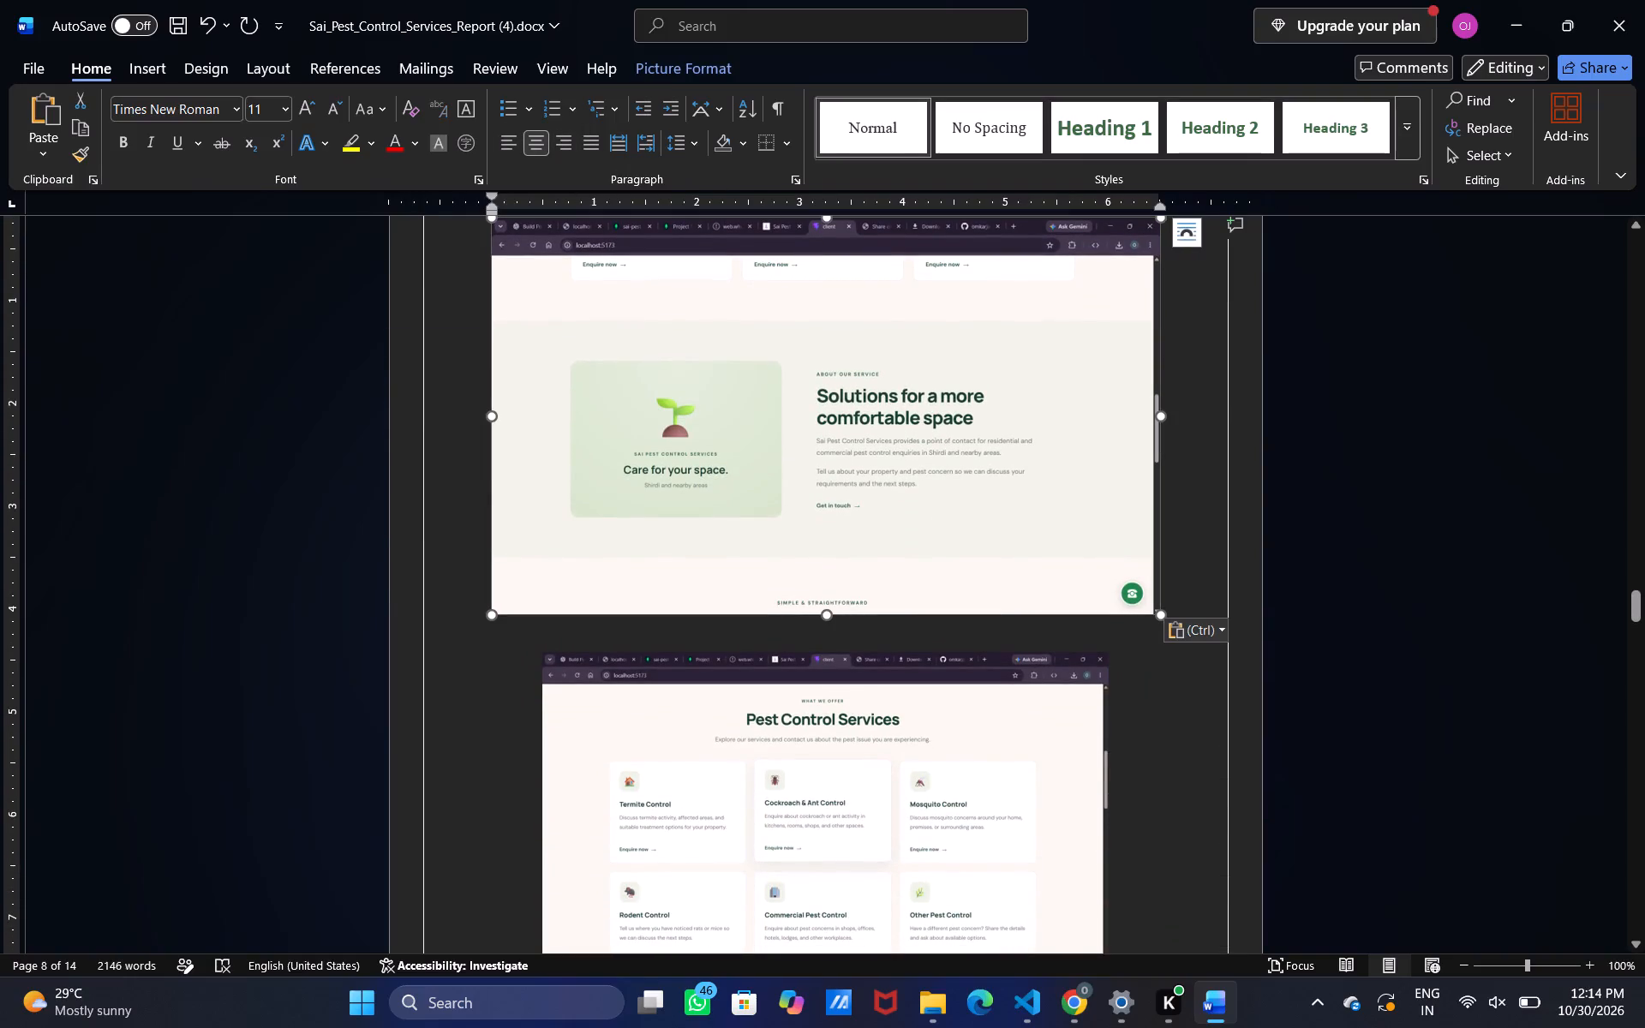
{"action": "left_click_drag", "start_coordinate": [1157, 613], "coordinate": [1075, 555]}
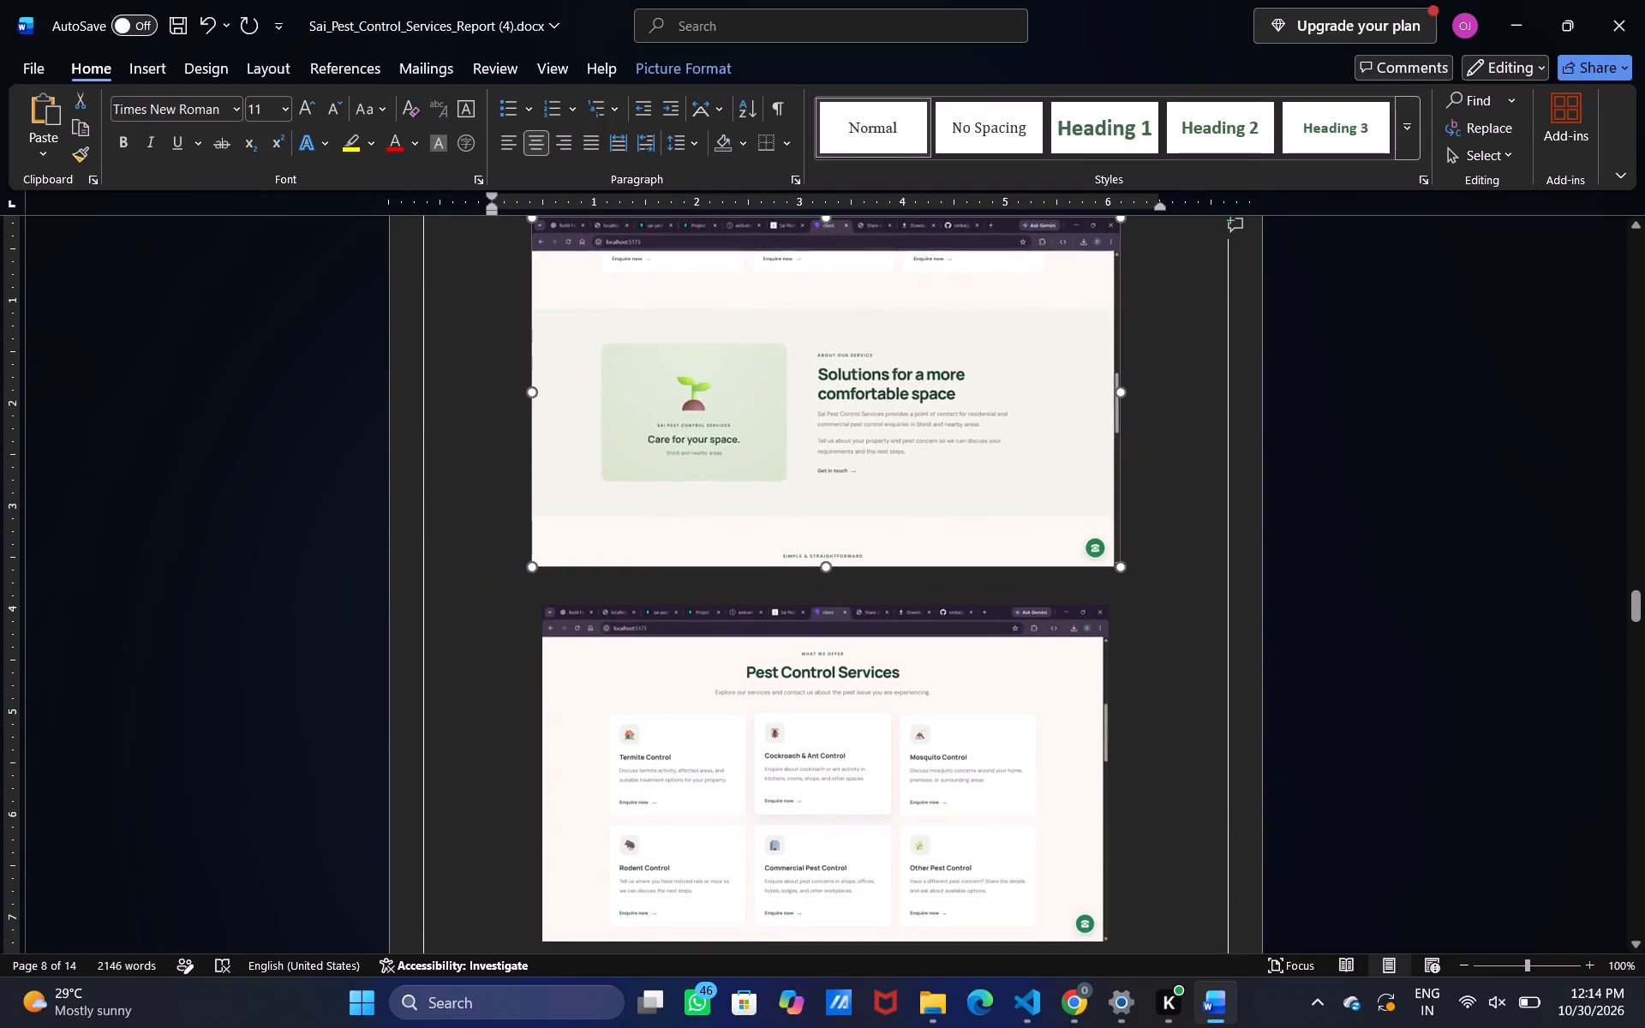
{"action": "left_click_drag", "start_coordinate": [1075, 555], "coordinate": [1054, 532]}
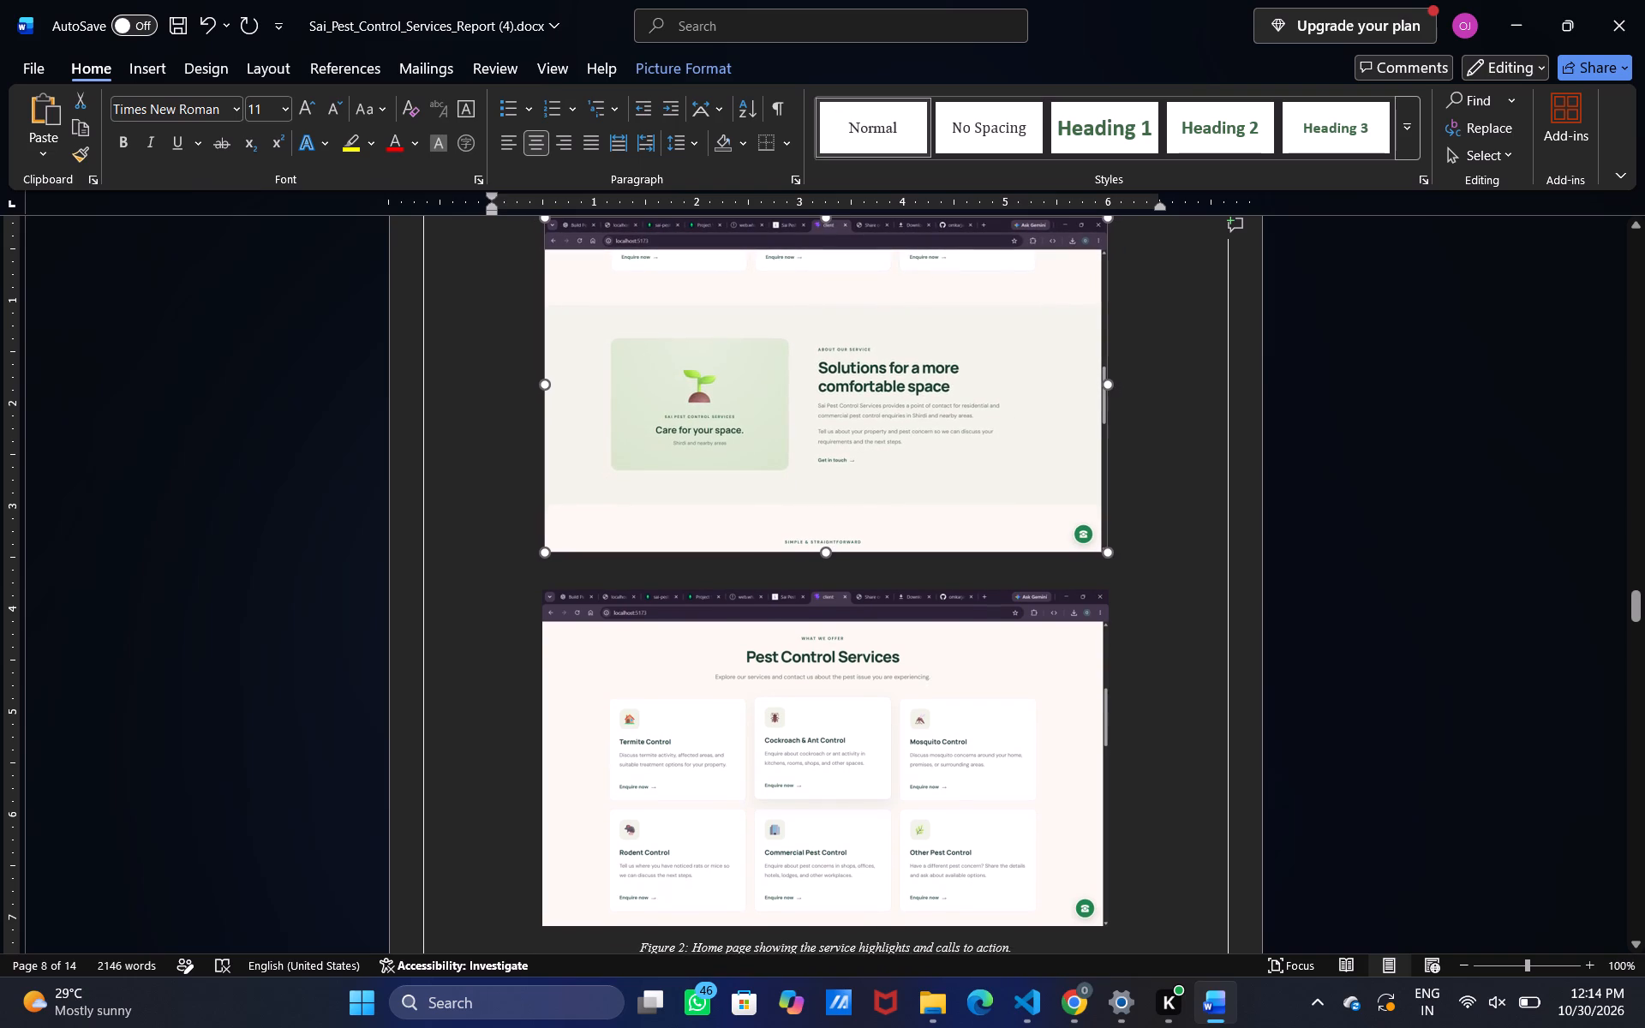
{"action": "left_click", "coordinate": [1171, 599]}
Copy the Pest Control Services image from Figure 2, then delete it and the empty lines it leaves above the caption.
{"action": "scroll", "coordinate": [1171, 599], "scroll_direction": "down", "scroll_amount": 2}
{"action": "left_click", "coordinate": [962, 544]}
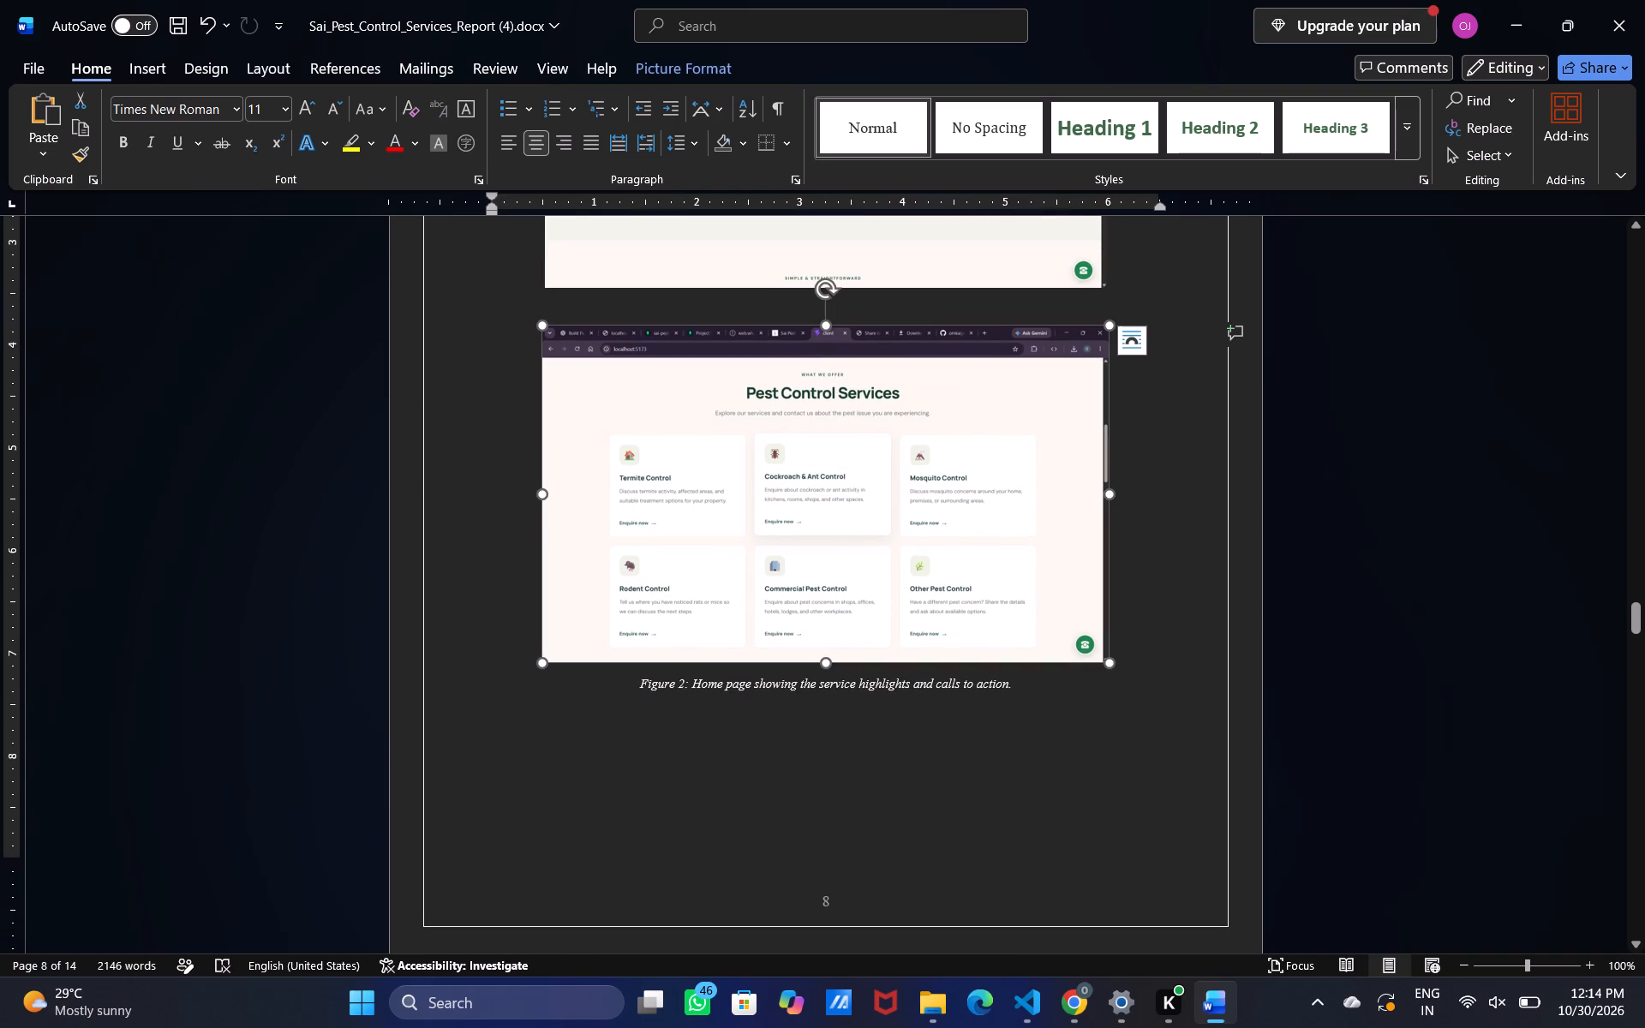
{"action": "key", "text": "ctrl+c"}
{"action": "key", "text": "BackSpace"}
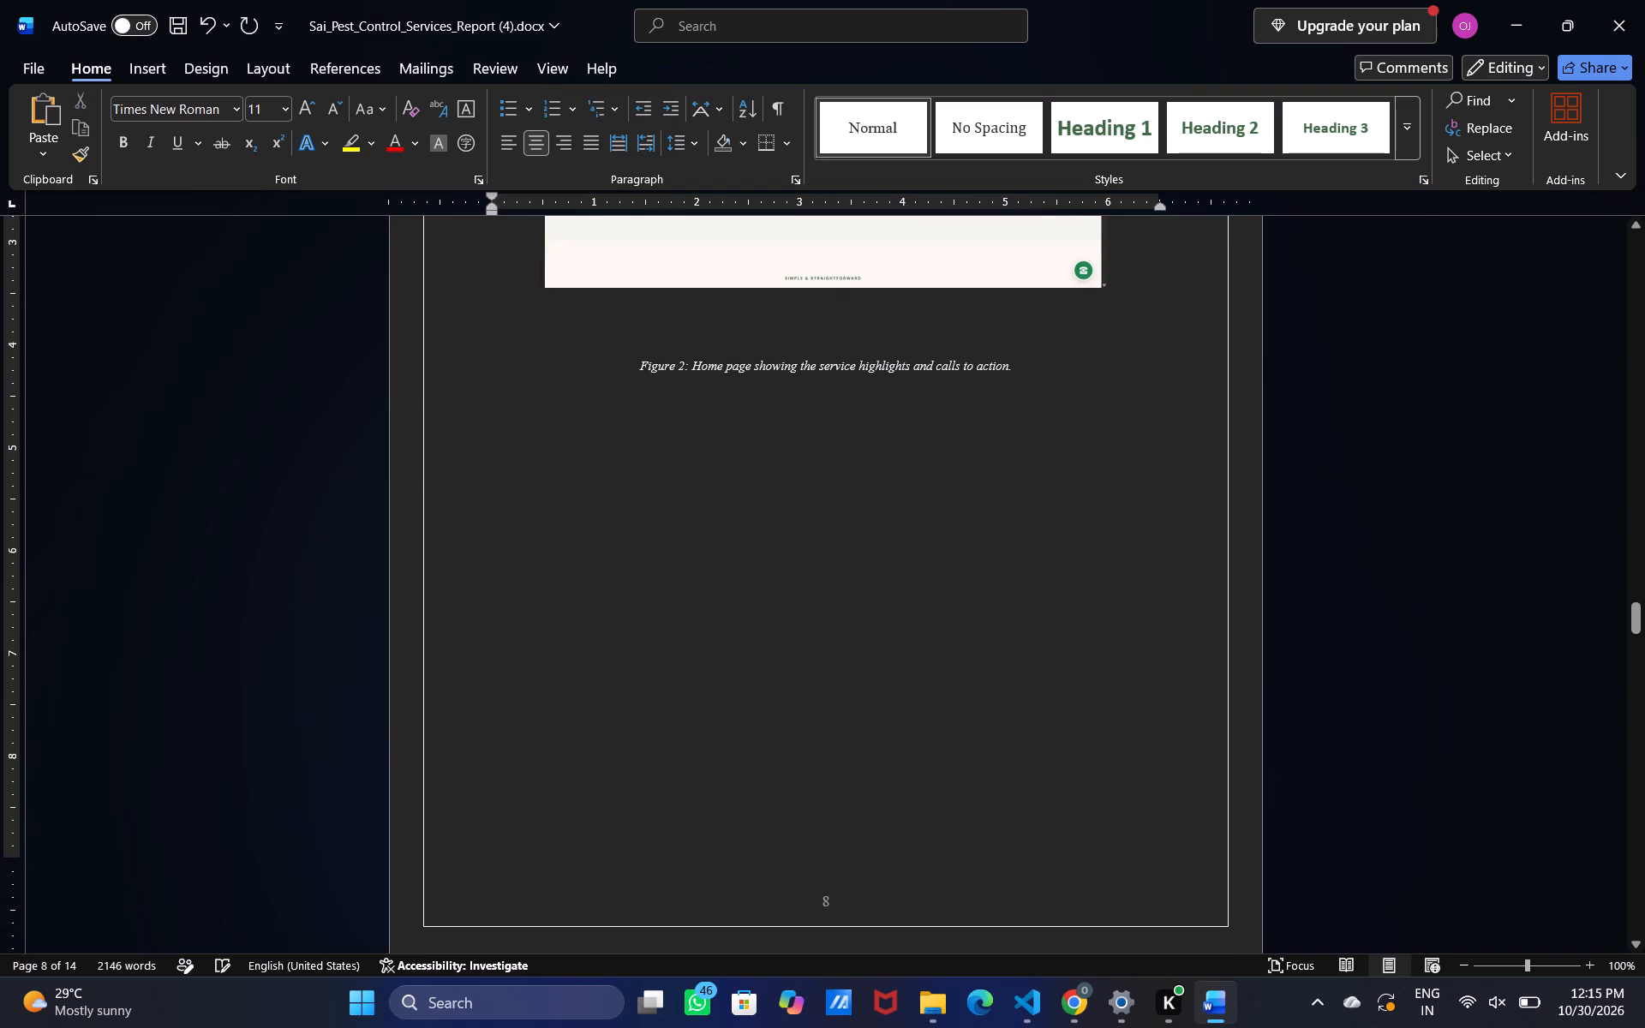
{"action": "key", "text": "BackSpace"}
{"action": "key", "text": "BackSpace"}
Replace the highlighted Figure 3 services page placeholder with the copied Pest Control Services image.
{"action": "scroll", "coordinate": [962, 544], "scroll_direction": "down", "scroll_amount": 1}
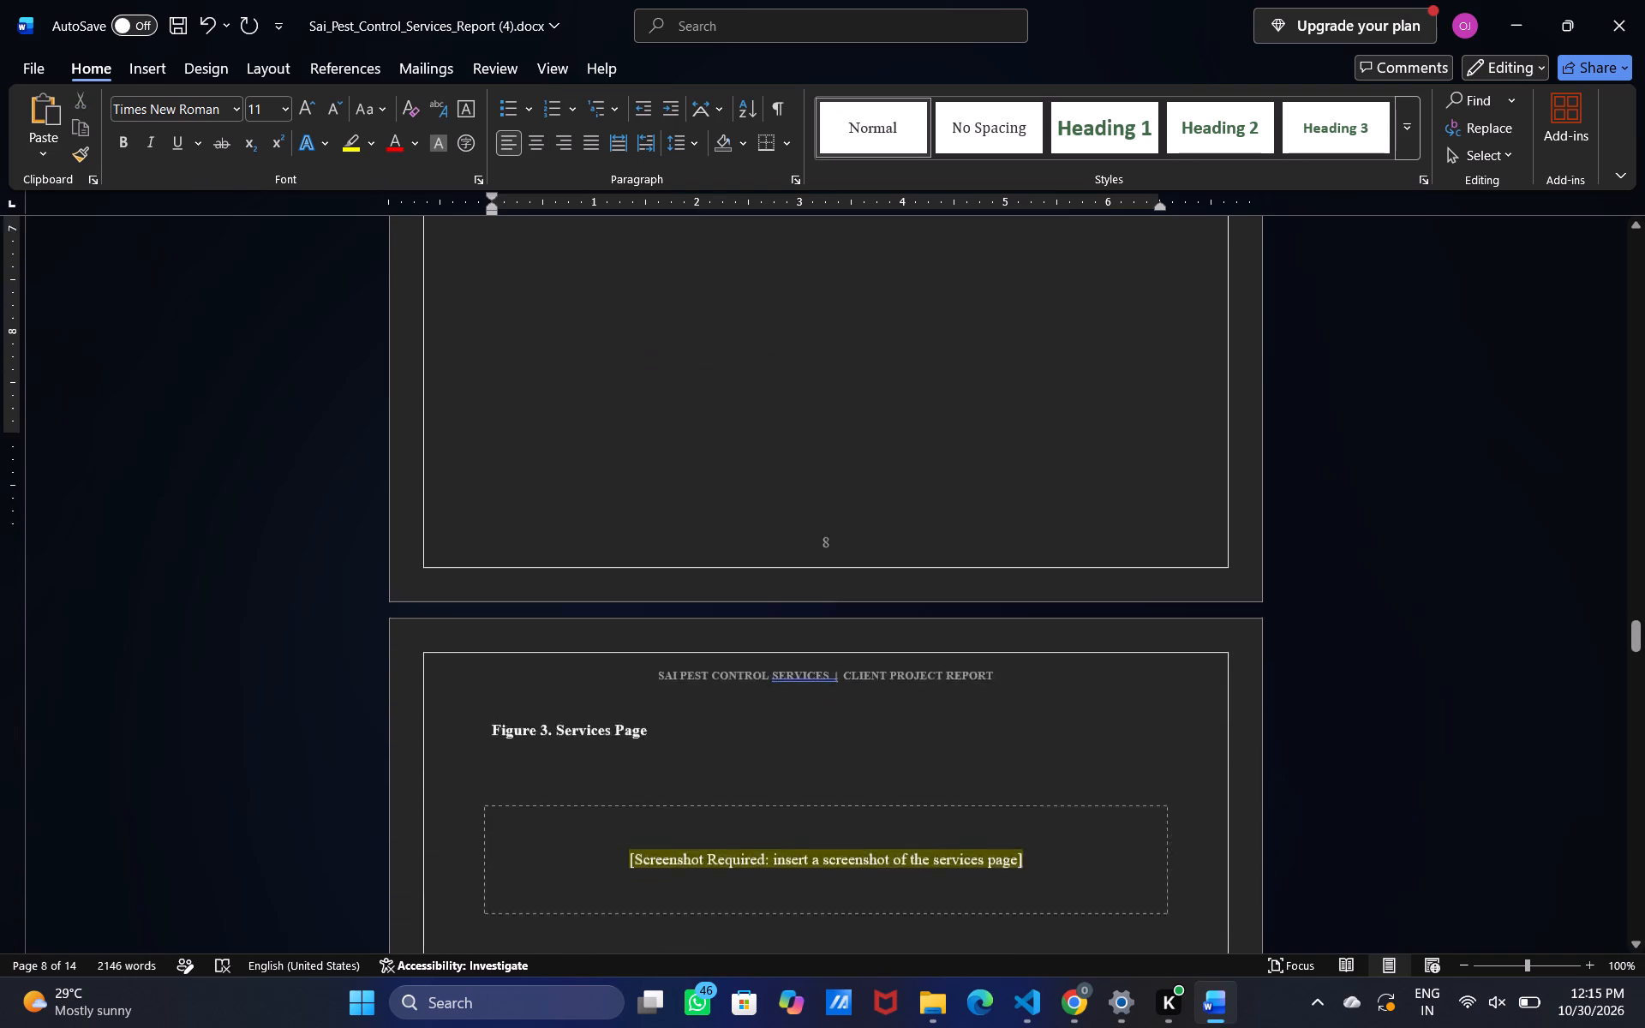
{"action": "scroll", "coordinate": [962, 544], "scroll_direction": "down", "scroll_amount": 2}
{"action": "triple_click", "coordinate": [1050, 622]}
{"action": "left_click", "coordinate": [1050, 622]}
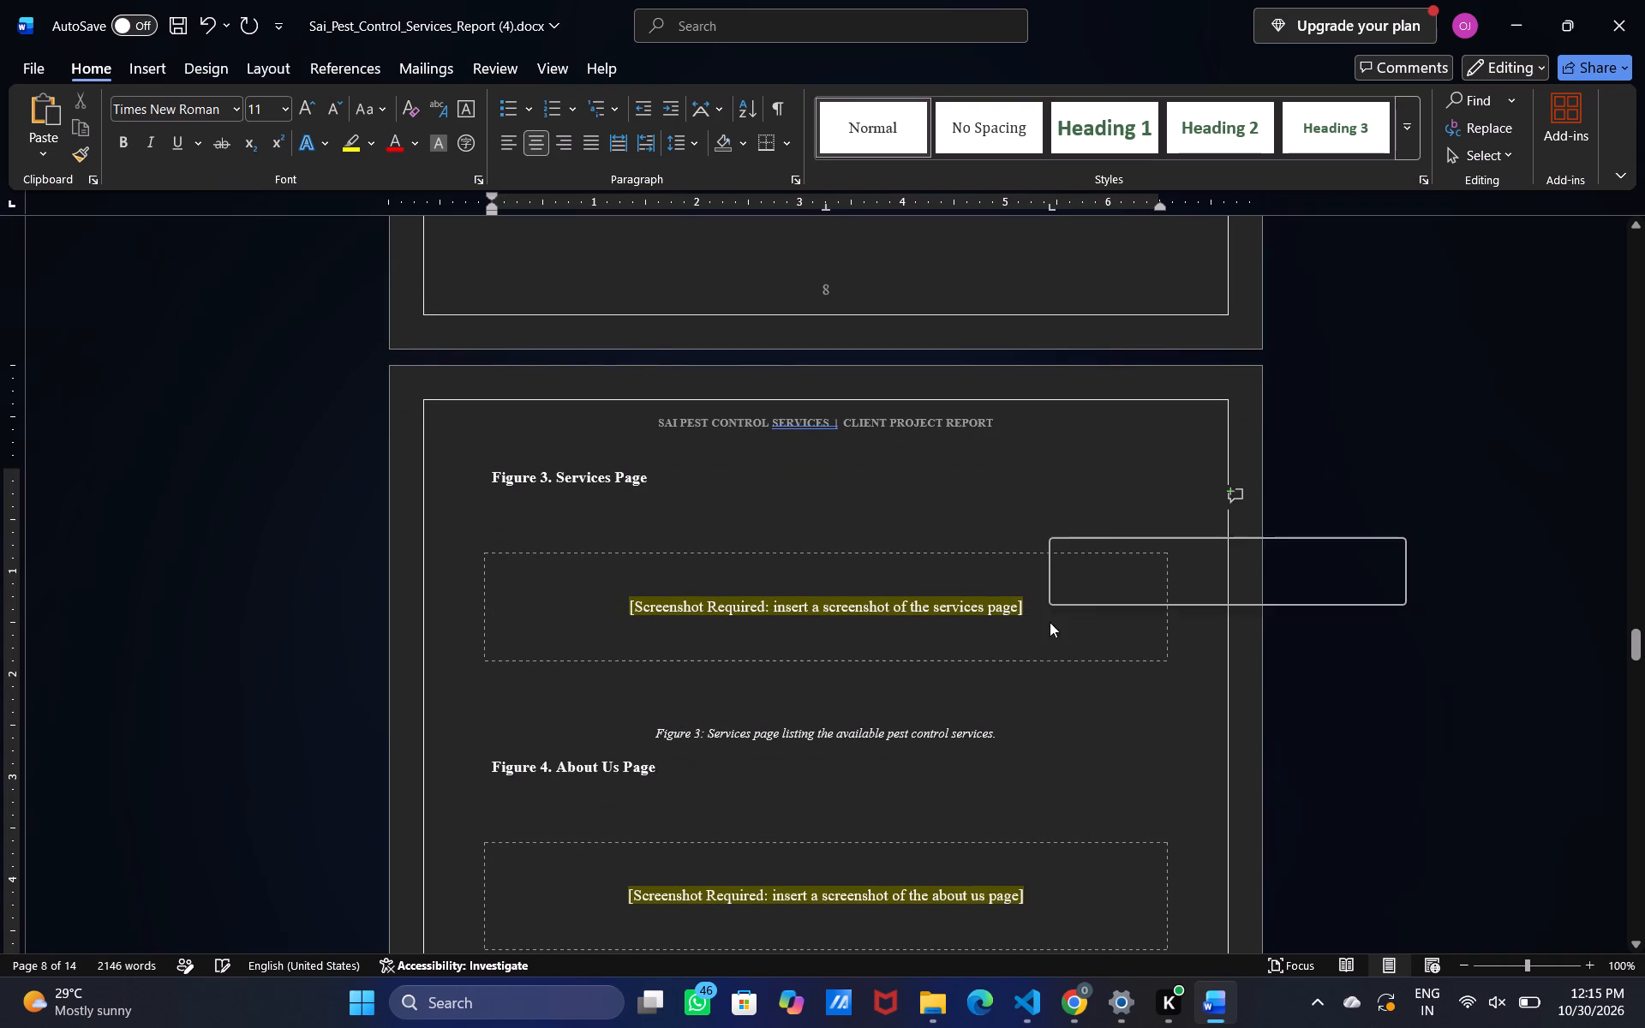
{"action": "left_click_drag", "start_coordinate": [1095, 633], "coordinate": [1062, 631]}
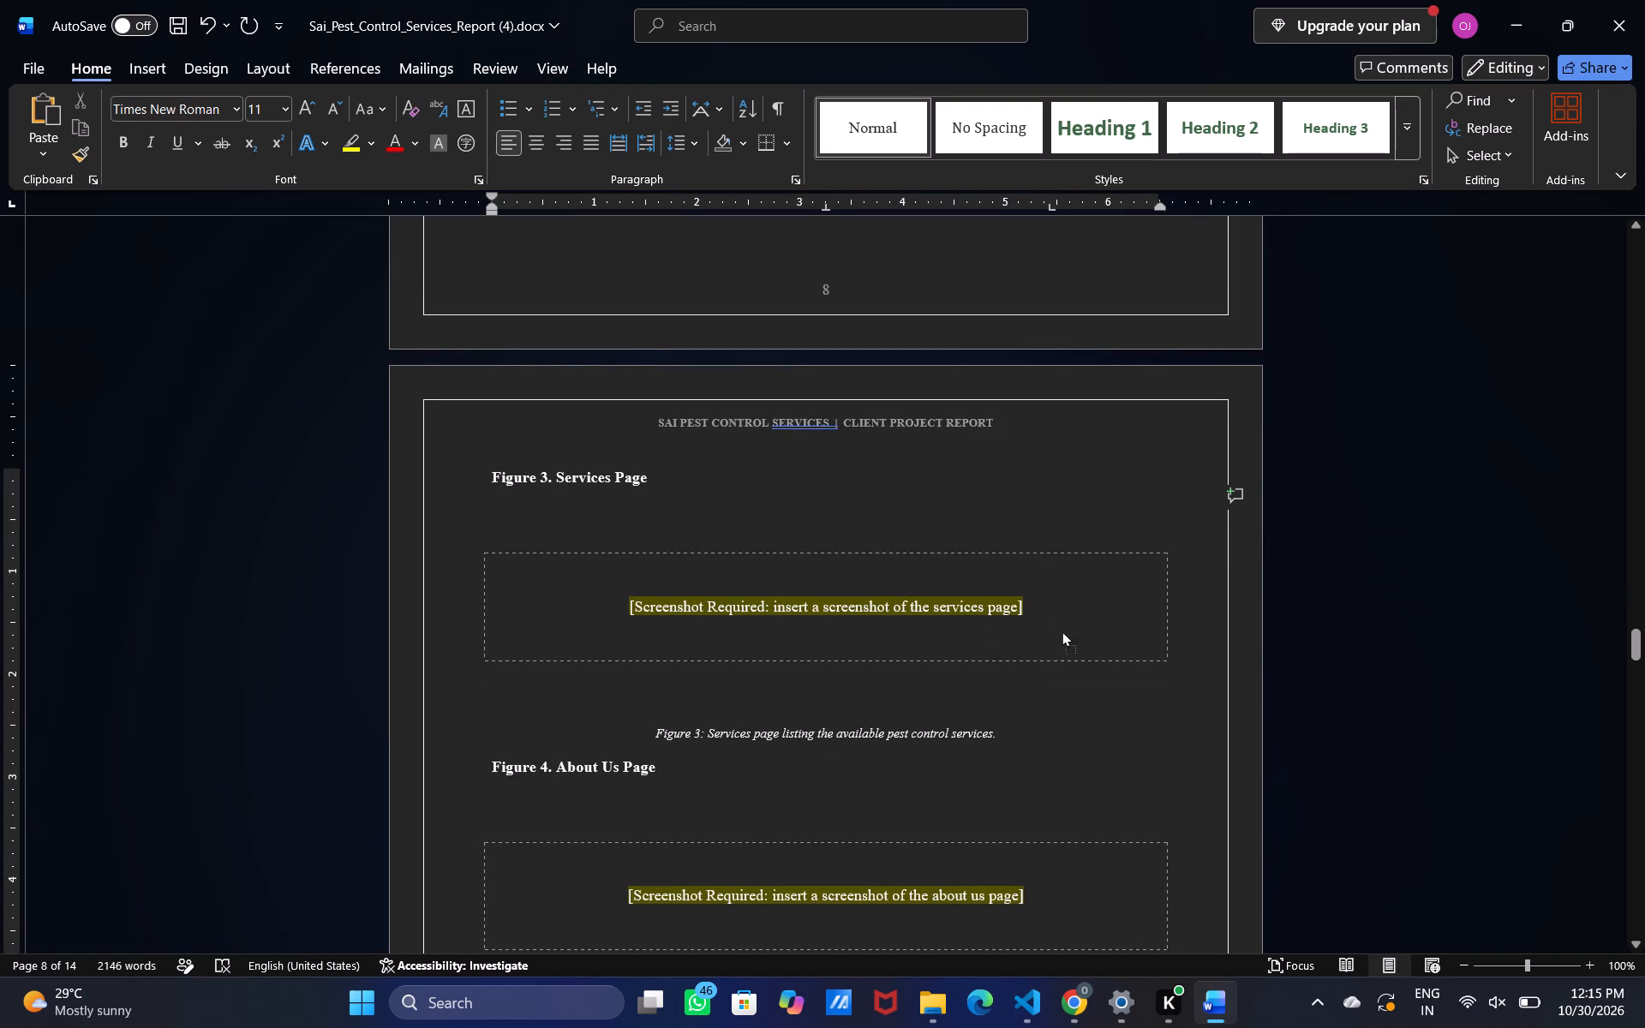
{"action": "left_click_drag", "start_coordinate": [1062, 631], "coordinate": [1104, 576]}
{"action": "triple_click", "coordinate": [1104, 576]}
{"action": "key", "text": "ctrl+v"}
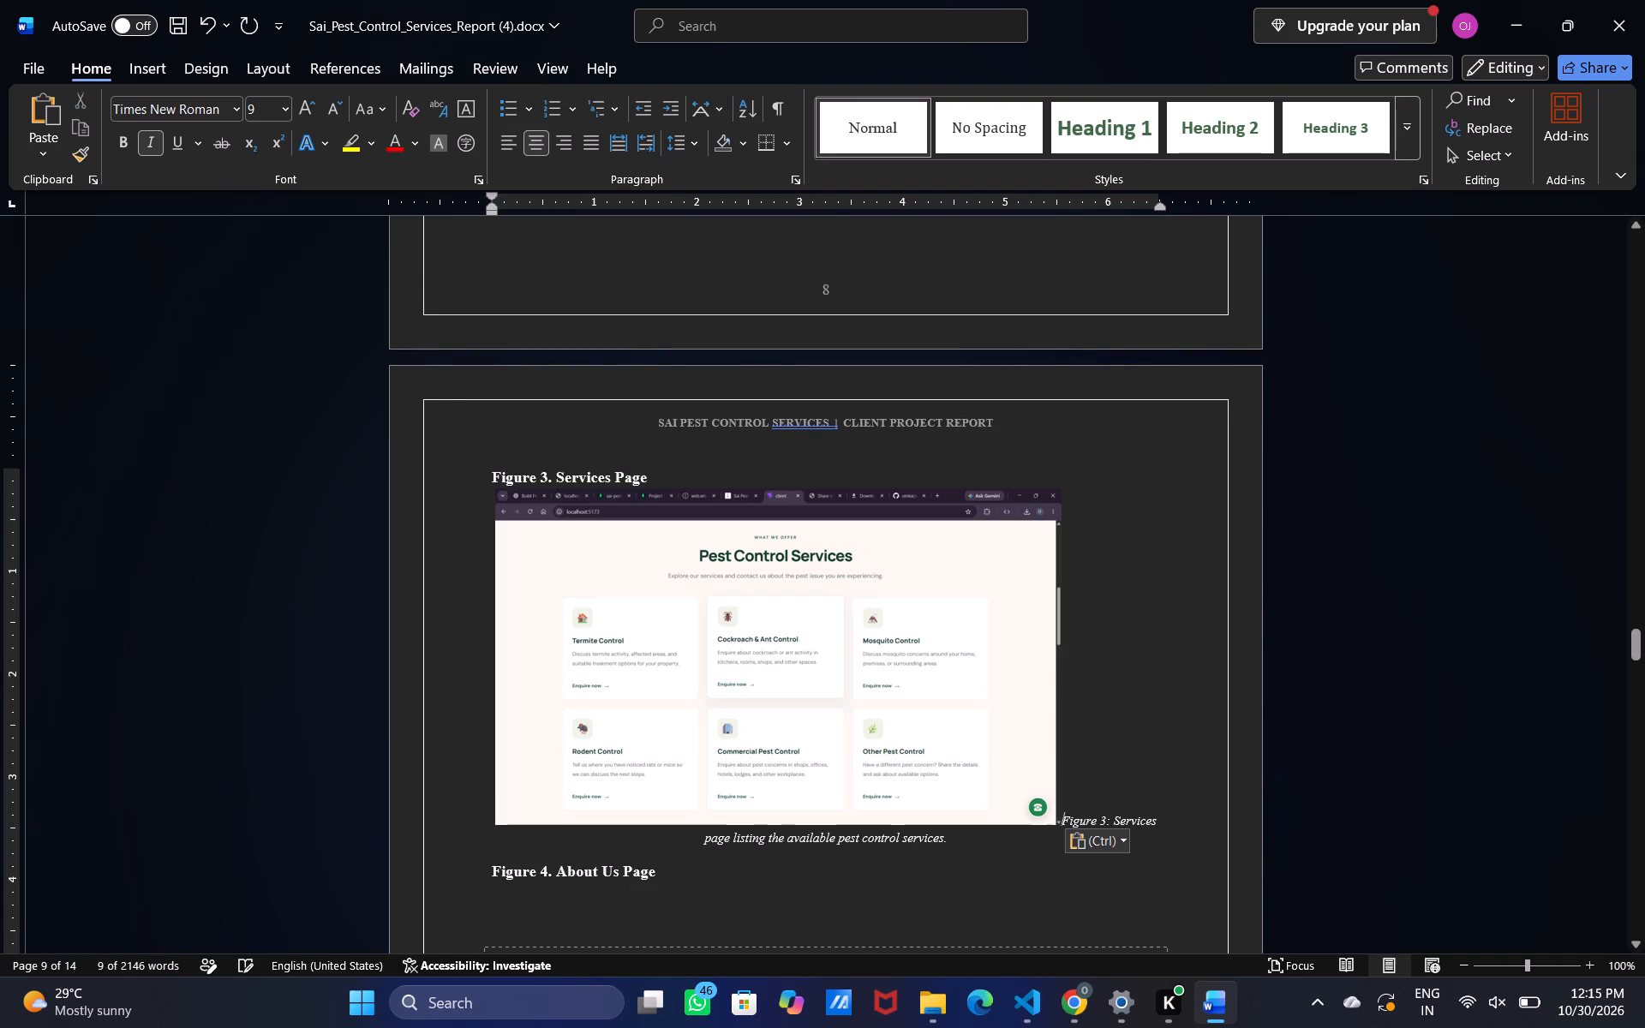
Keep the Figure 3 image centred and move its caption onto a separate line below it.
{"action": "left_click", "coordinate": [761, 622]}
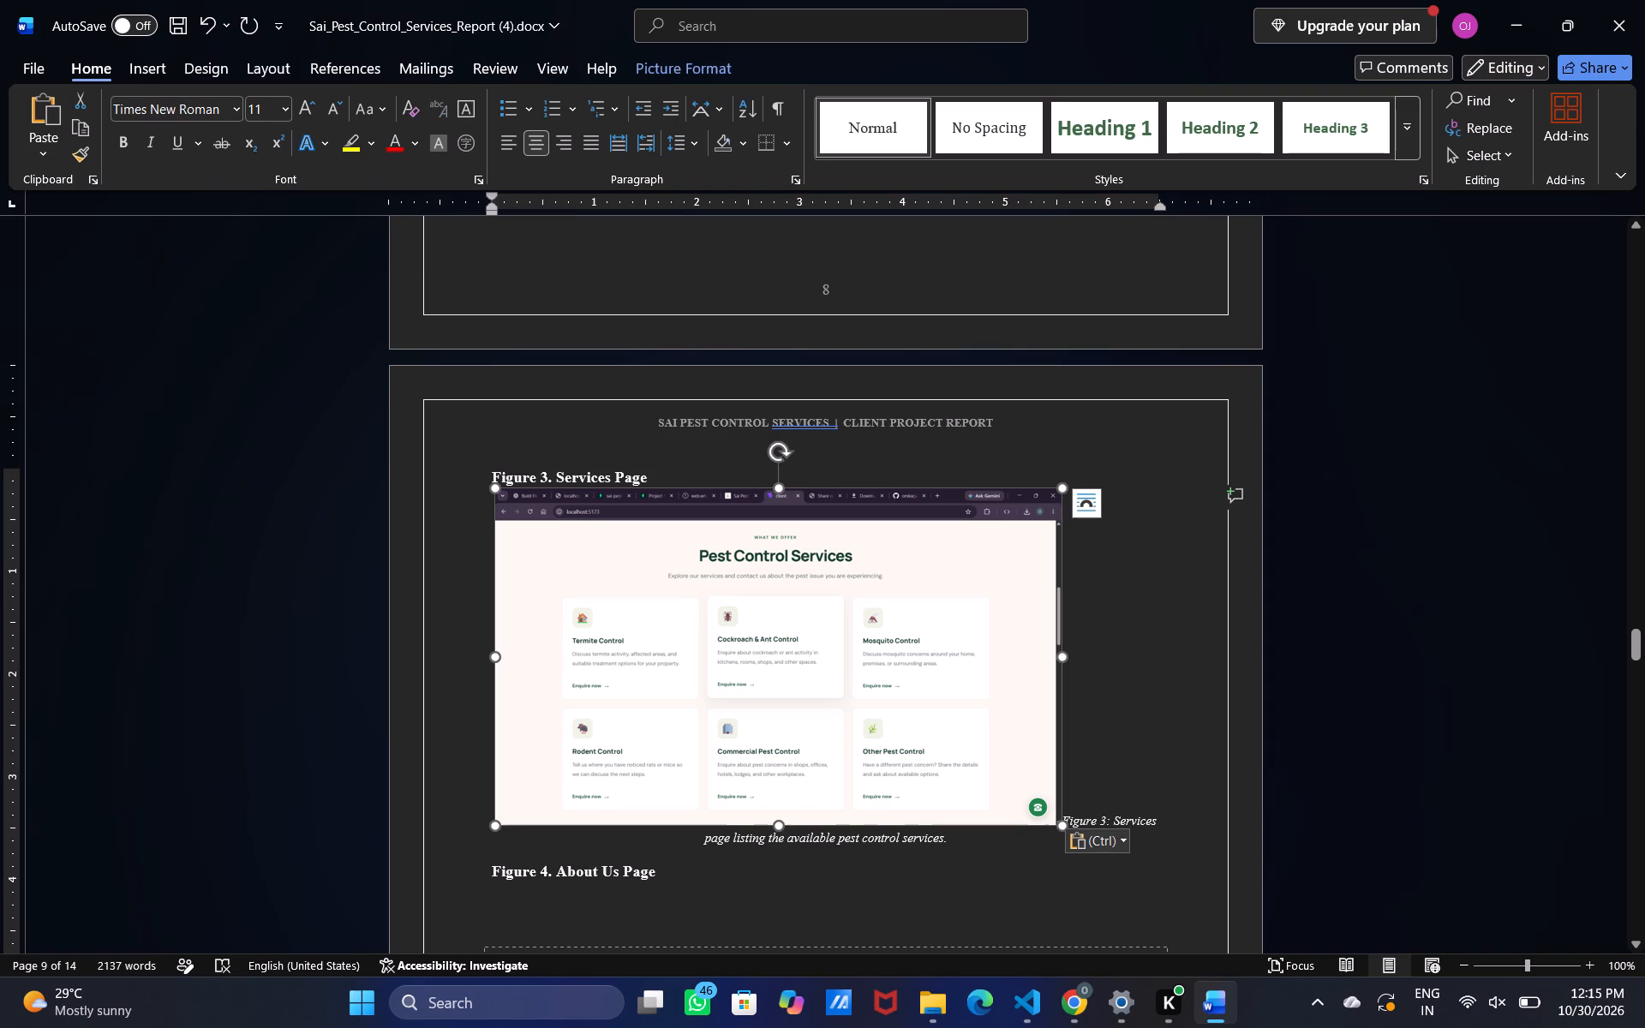
{"action": "left_click", "coordinate": [541, 146]}
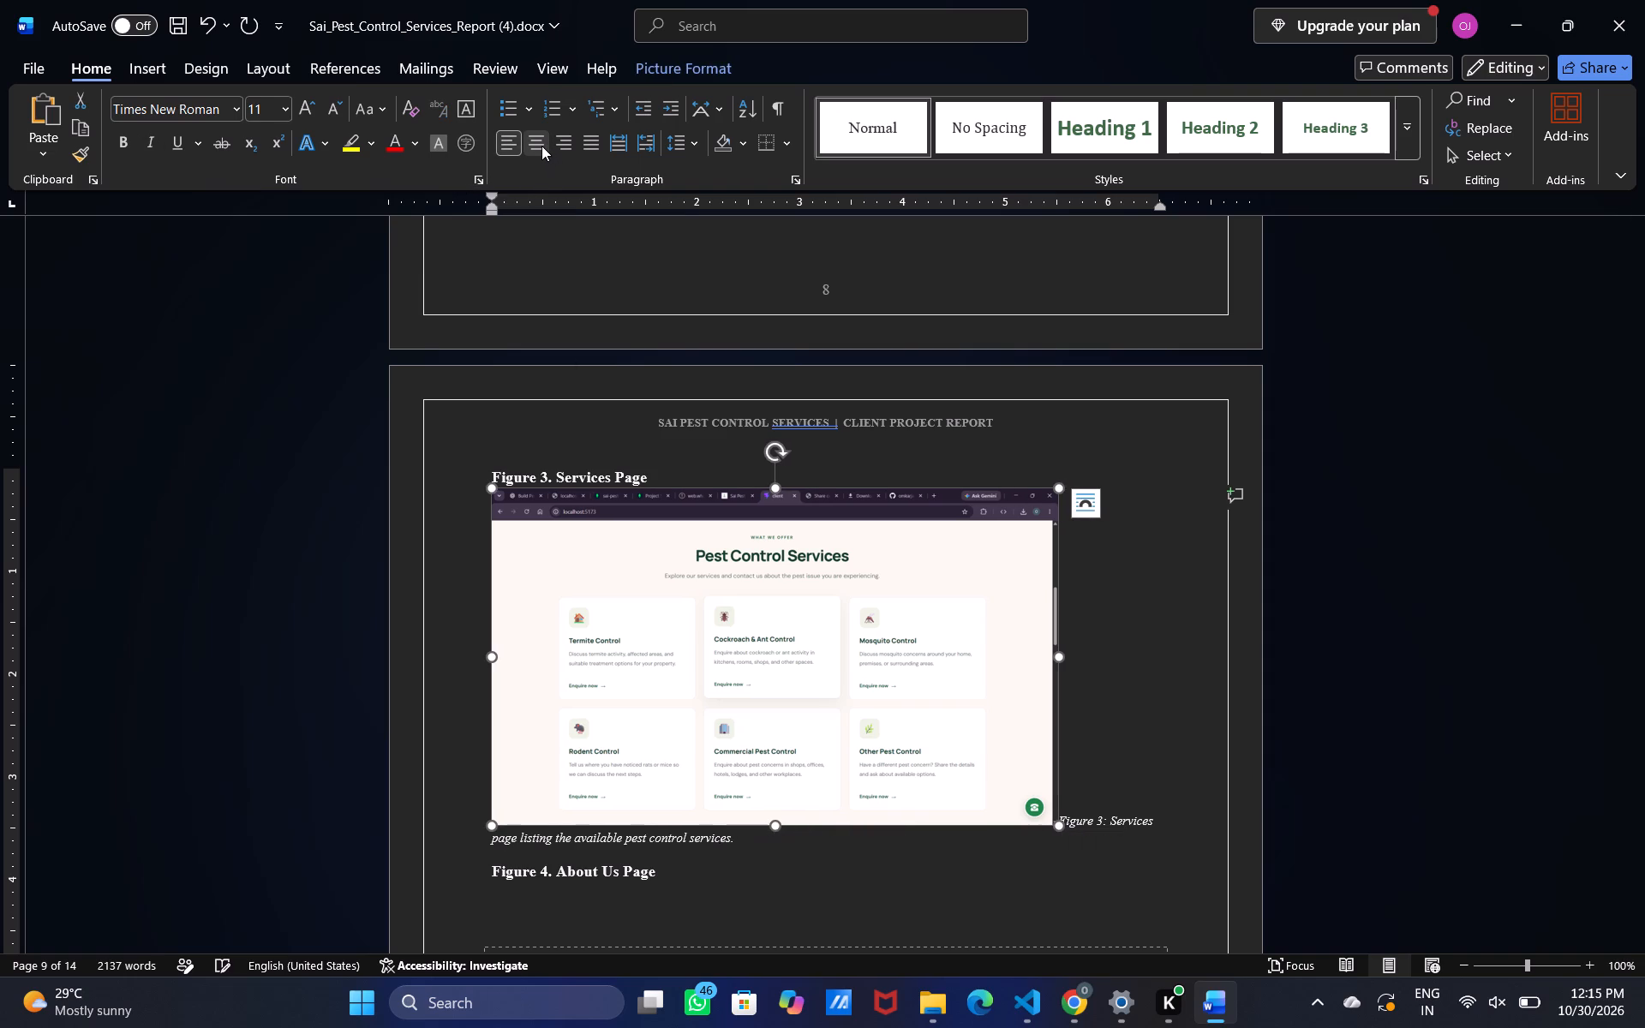
{"action": "left_click", "coordinate": [541, 146]}
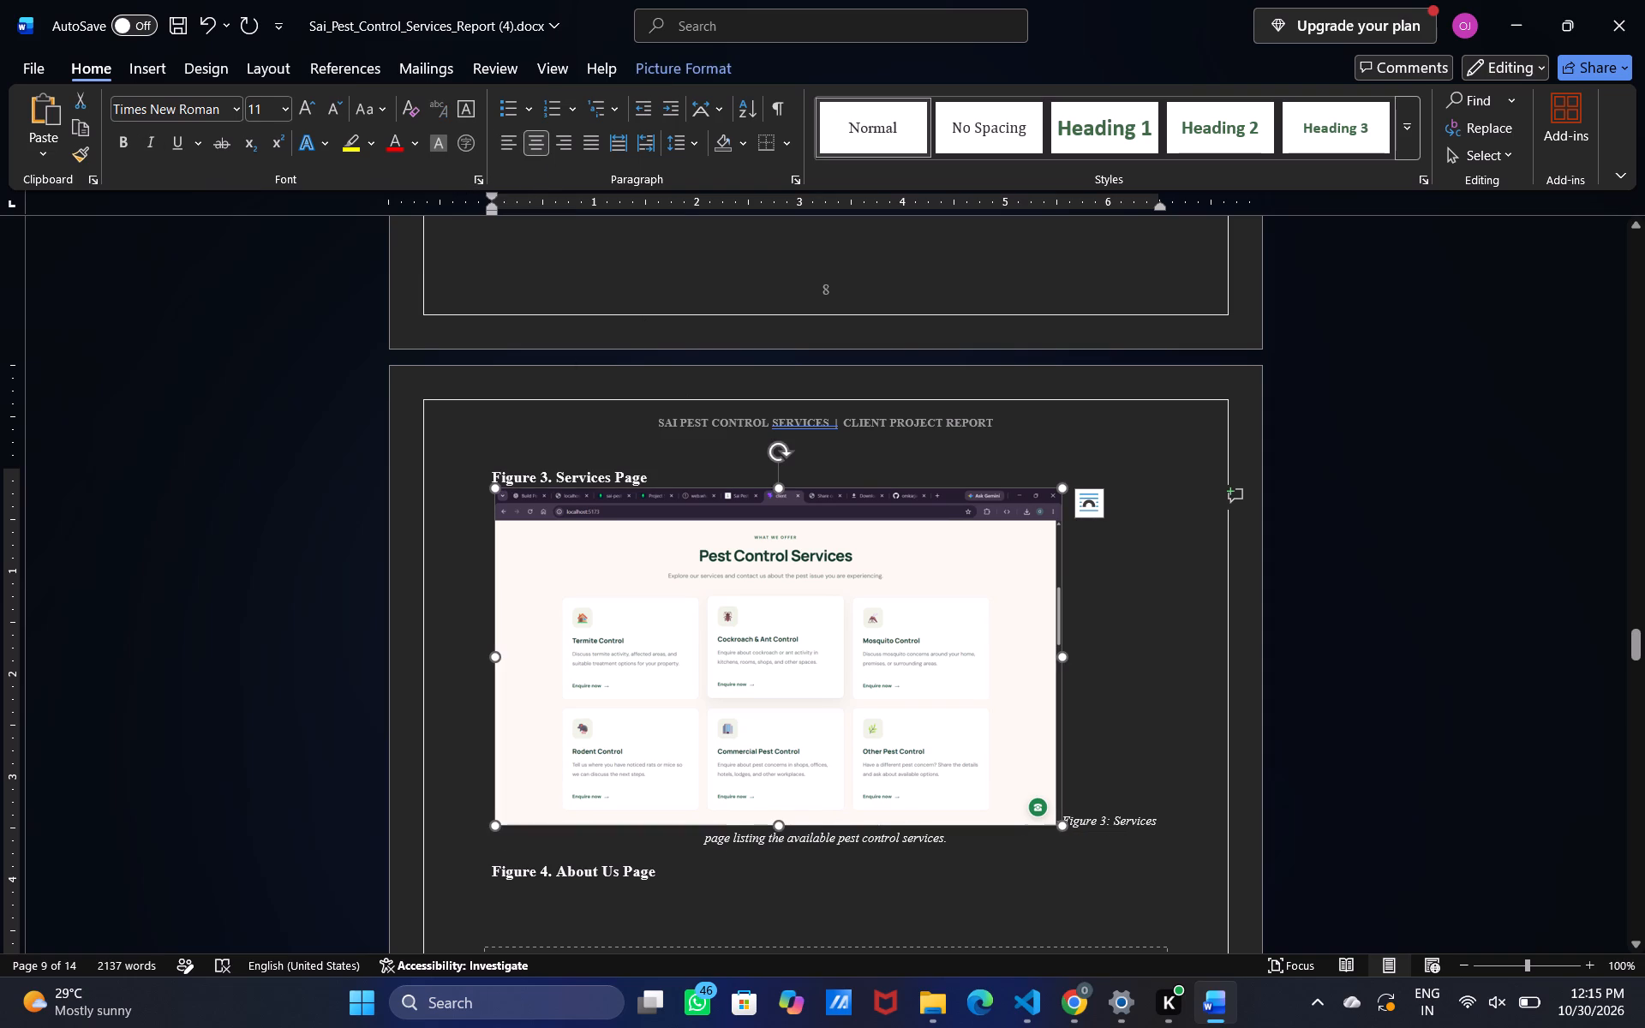
{"action": "left_click", "coordinate": [1070, 823]}
{"action": "key", "text": "Left"}
{"action": "key", "text": "Return"}
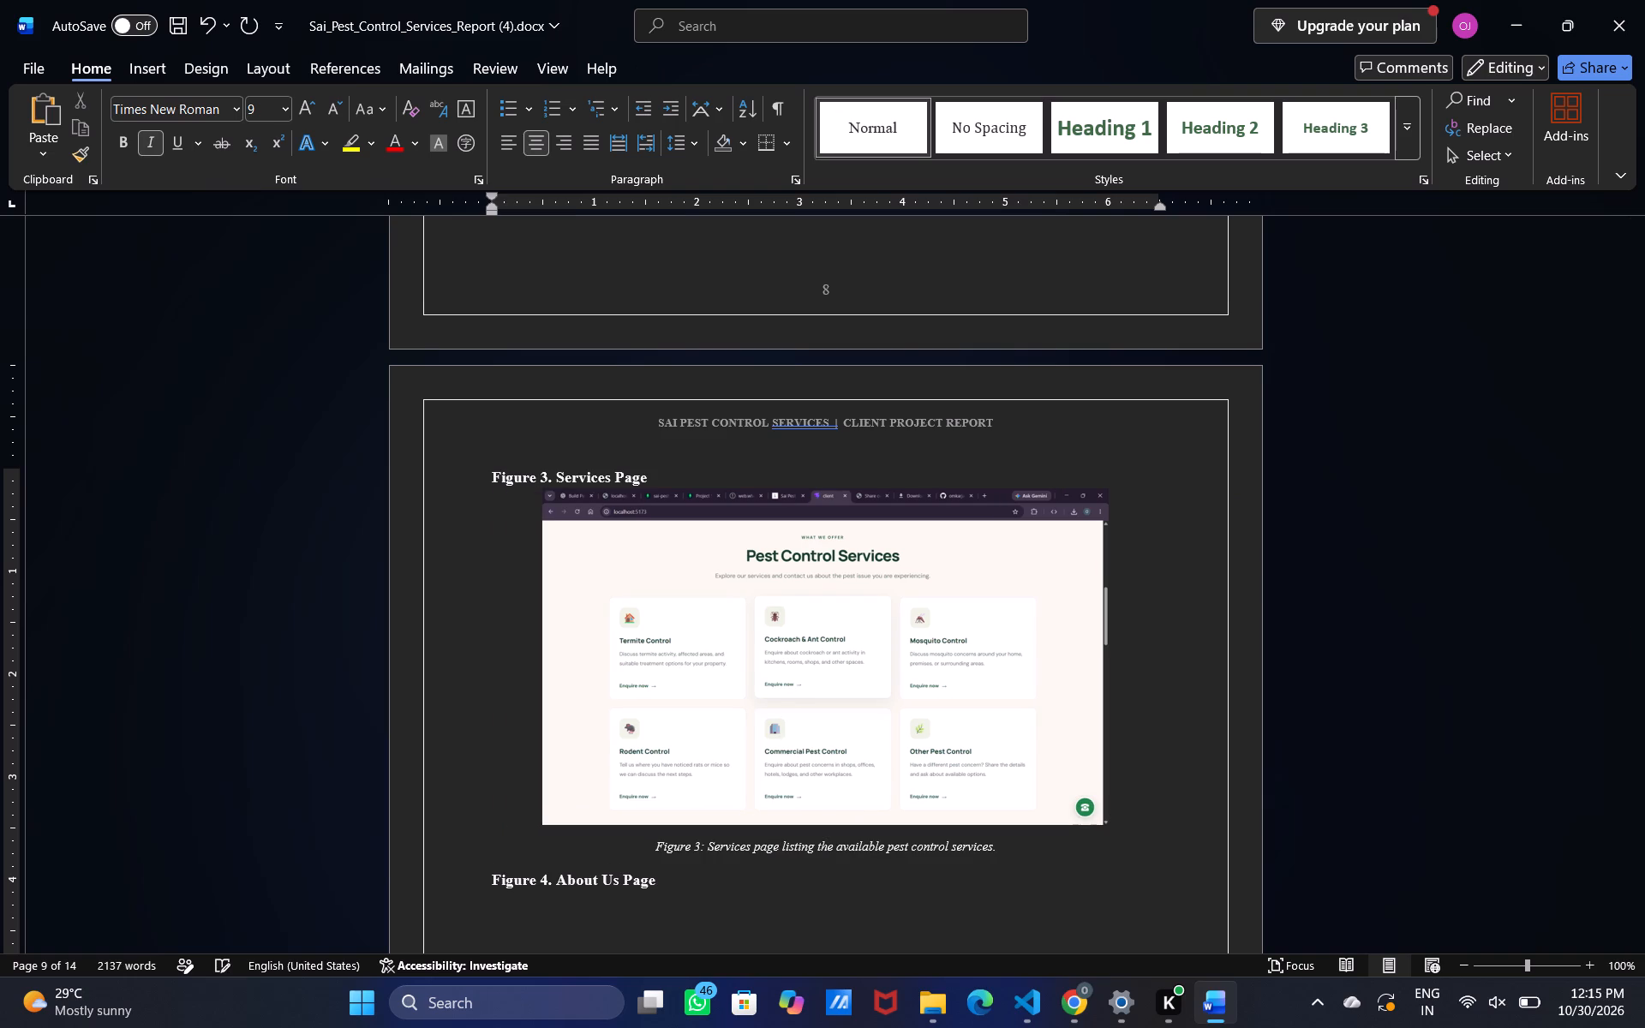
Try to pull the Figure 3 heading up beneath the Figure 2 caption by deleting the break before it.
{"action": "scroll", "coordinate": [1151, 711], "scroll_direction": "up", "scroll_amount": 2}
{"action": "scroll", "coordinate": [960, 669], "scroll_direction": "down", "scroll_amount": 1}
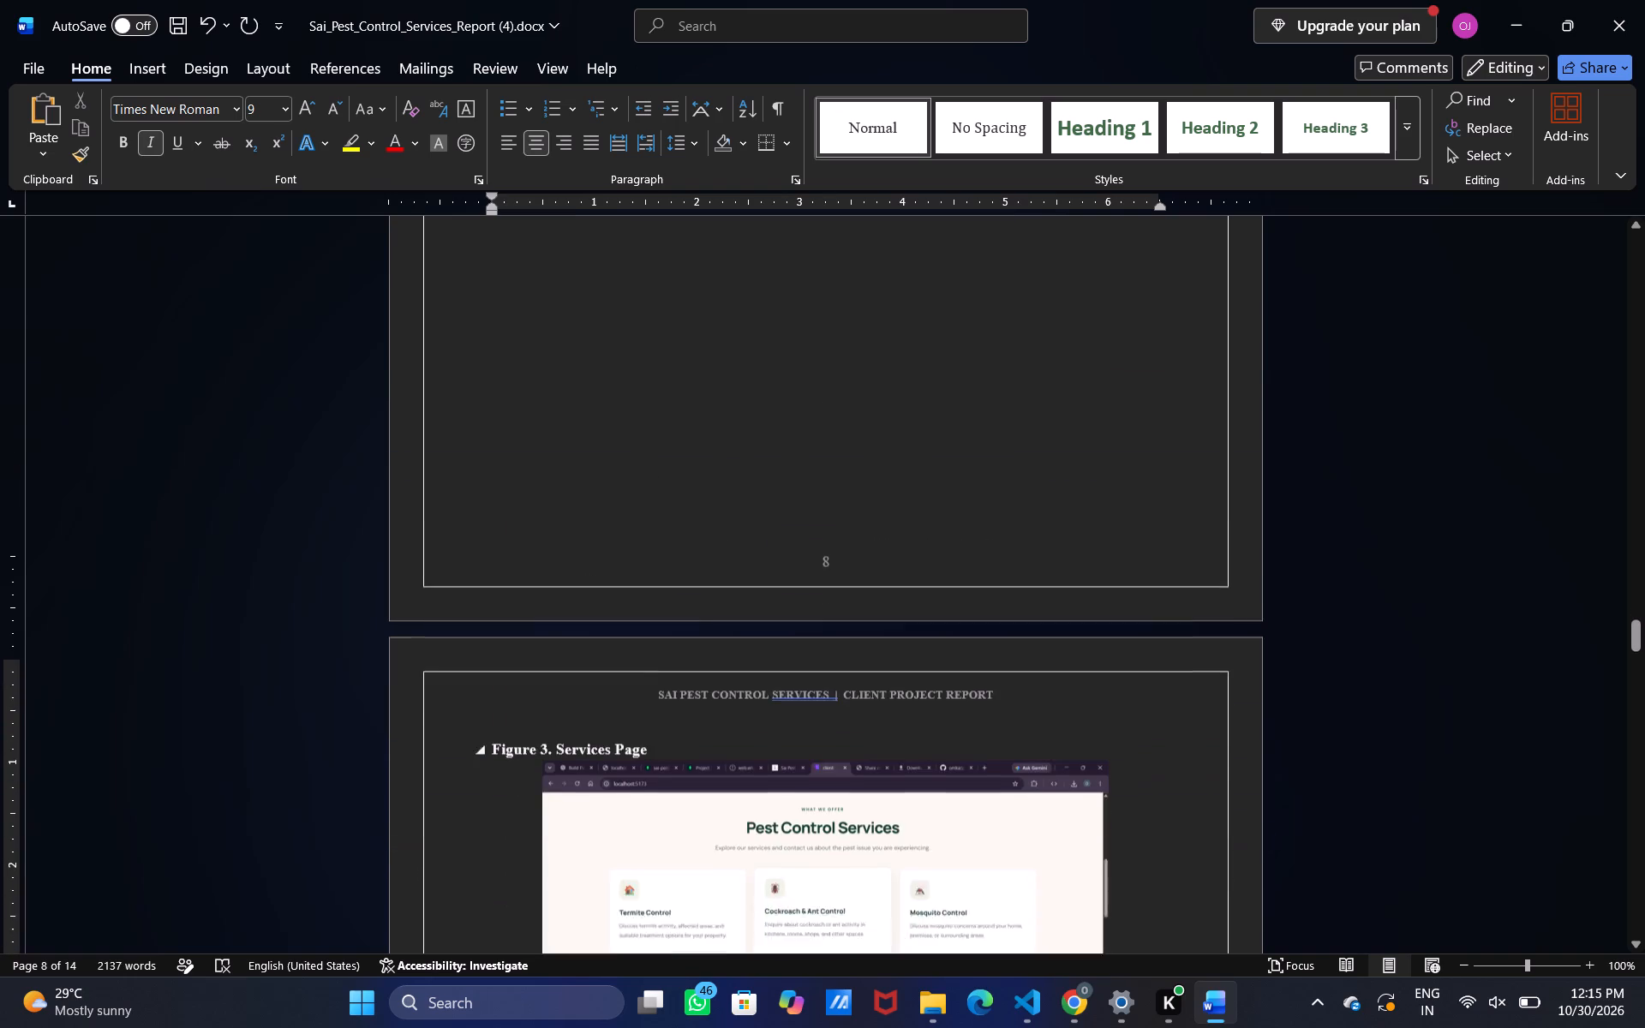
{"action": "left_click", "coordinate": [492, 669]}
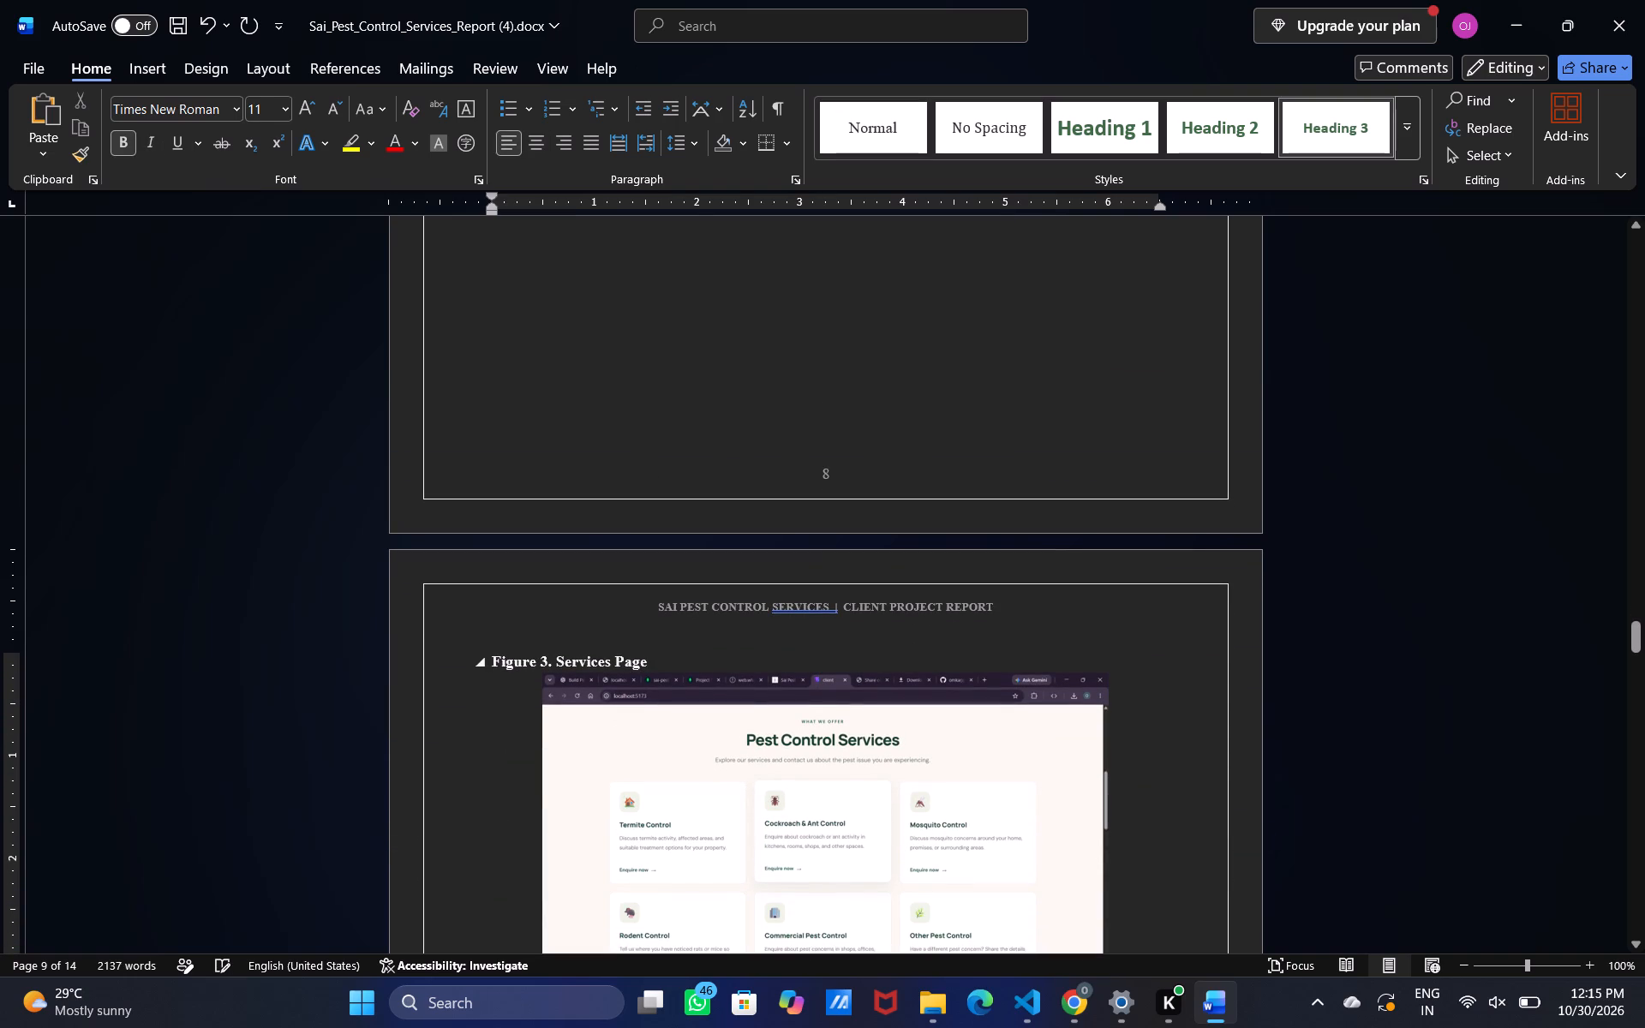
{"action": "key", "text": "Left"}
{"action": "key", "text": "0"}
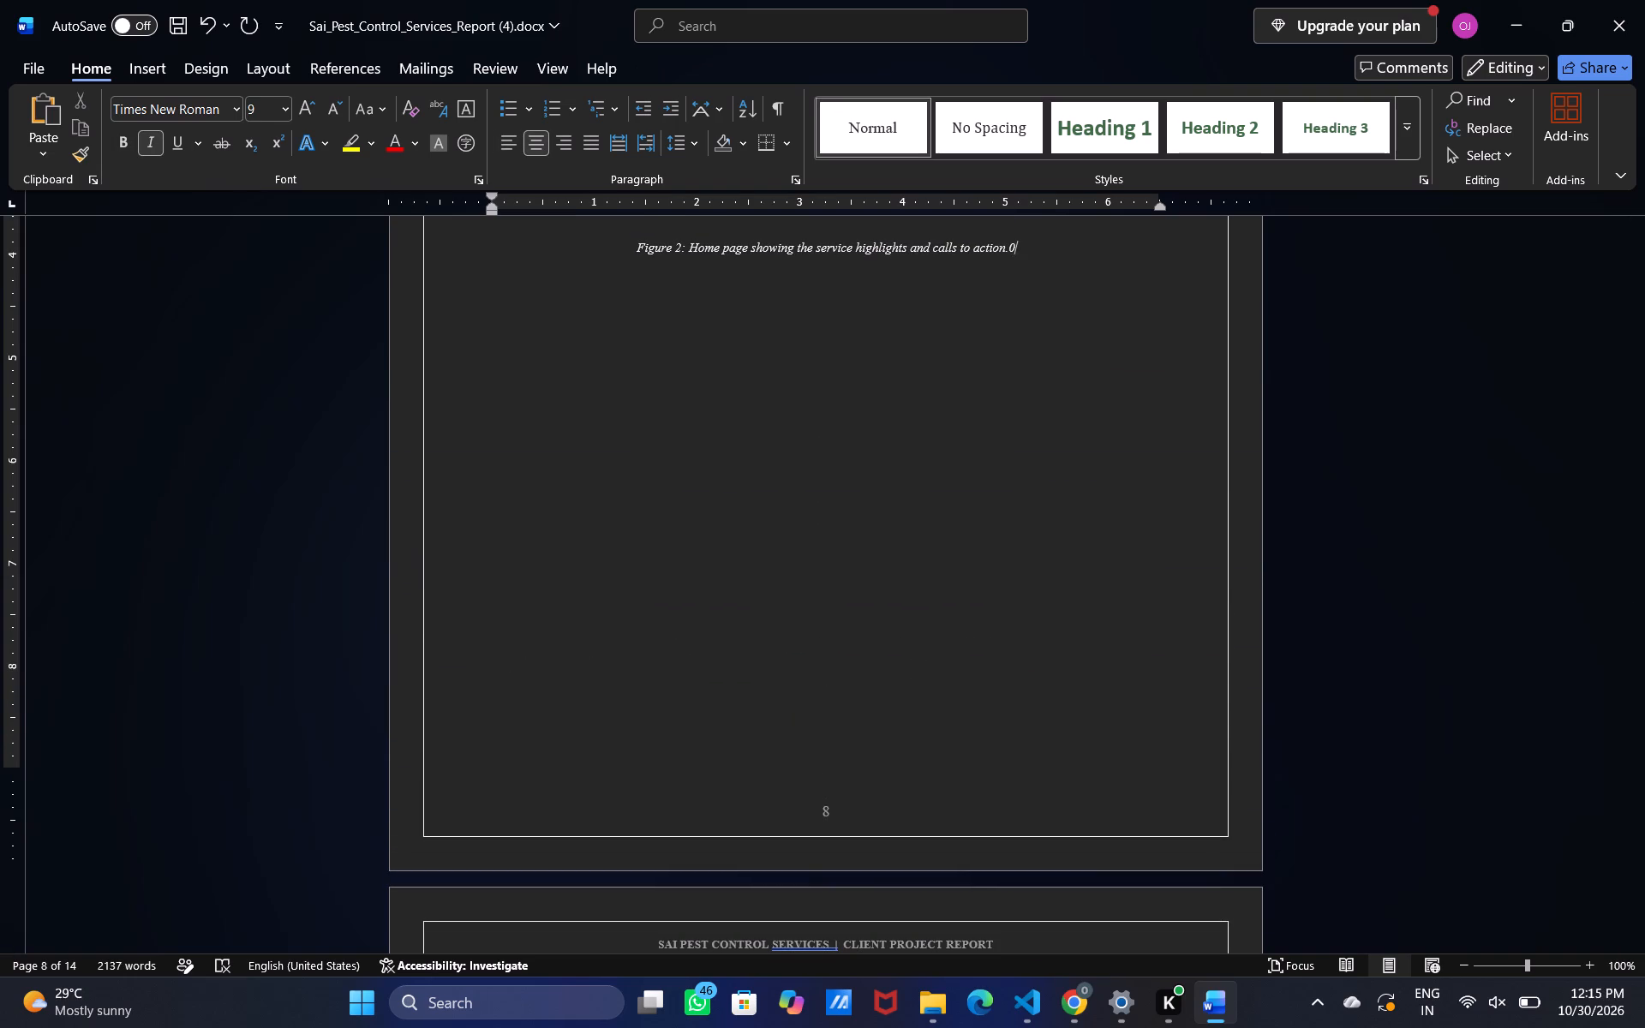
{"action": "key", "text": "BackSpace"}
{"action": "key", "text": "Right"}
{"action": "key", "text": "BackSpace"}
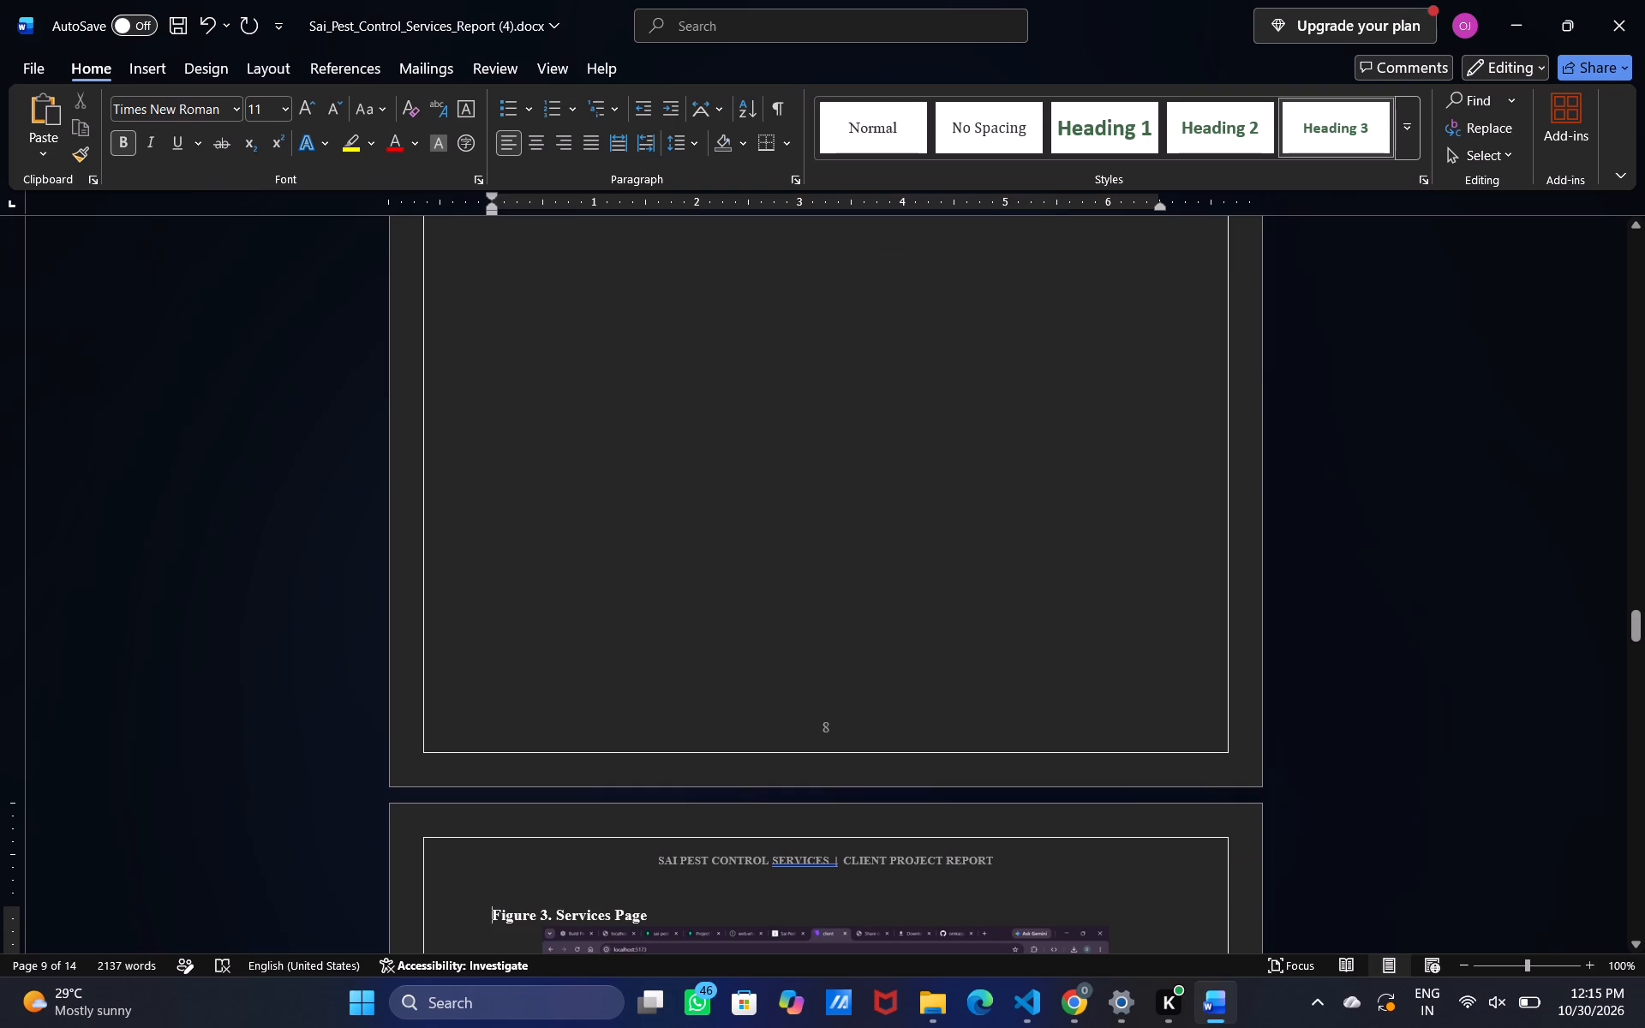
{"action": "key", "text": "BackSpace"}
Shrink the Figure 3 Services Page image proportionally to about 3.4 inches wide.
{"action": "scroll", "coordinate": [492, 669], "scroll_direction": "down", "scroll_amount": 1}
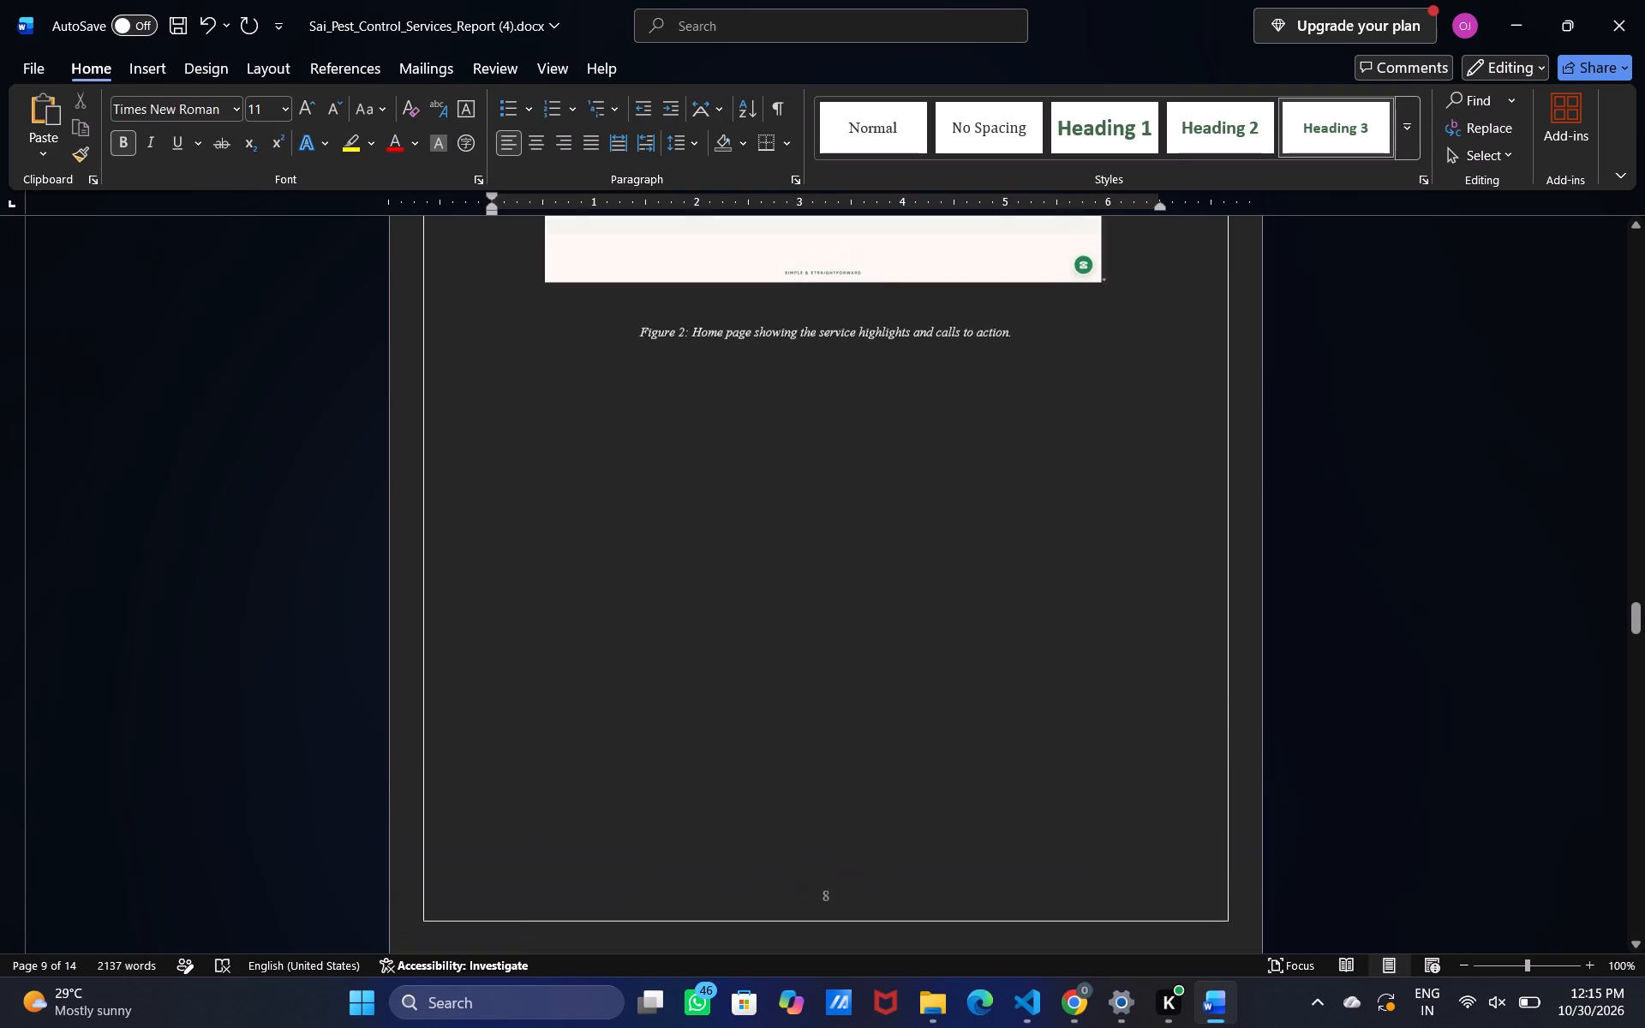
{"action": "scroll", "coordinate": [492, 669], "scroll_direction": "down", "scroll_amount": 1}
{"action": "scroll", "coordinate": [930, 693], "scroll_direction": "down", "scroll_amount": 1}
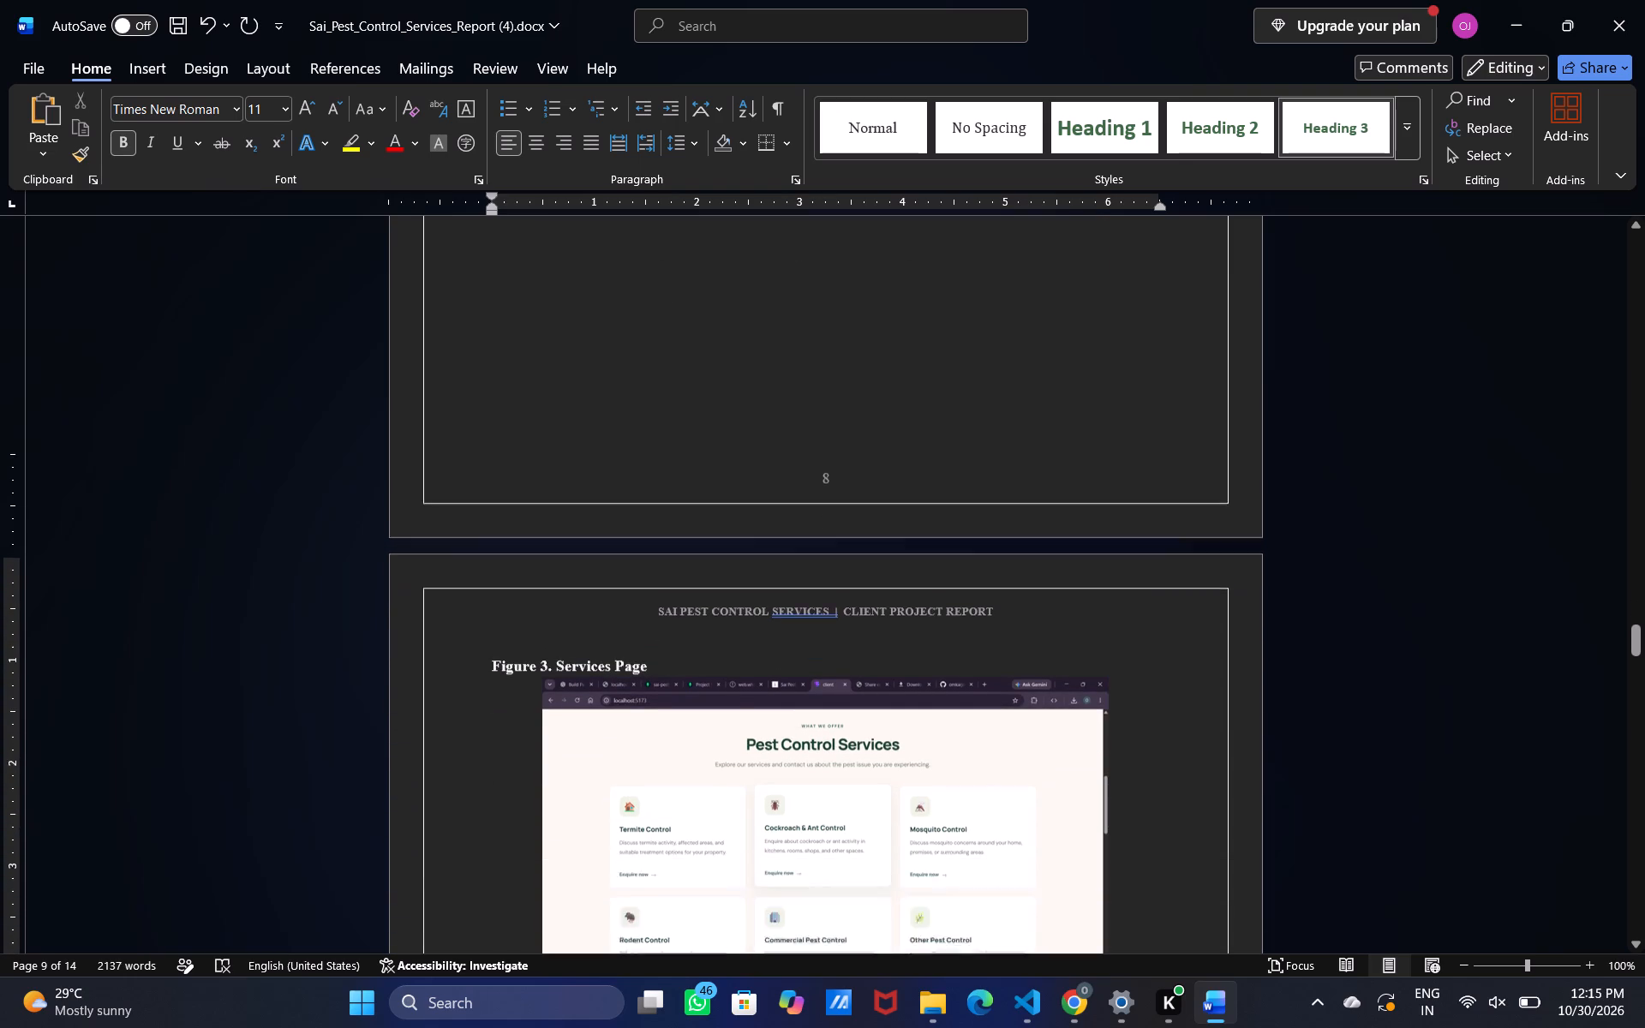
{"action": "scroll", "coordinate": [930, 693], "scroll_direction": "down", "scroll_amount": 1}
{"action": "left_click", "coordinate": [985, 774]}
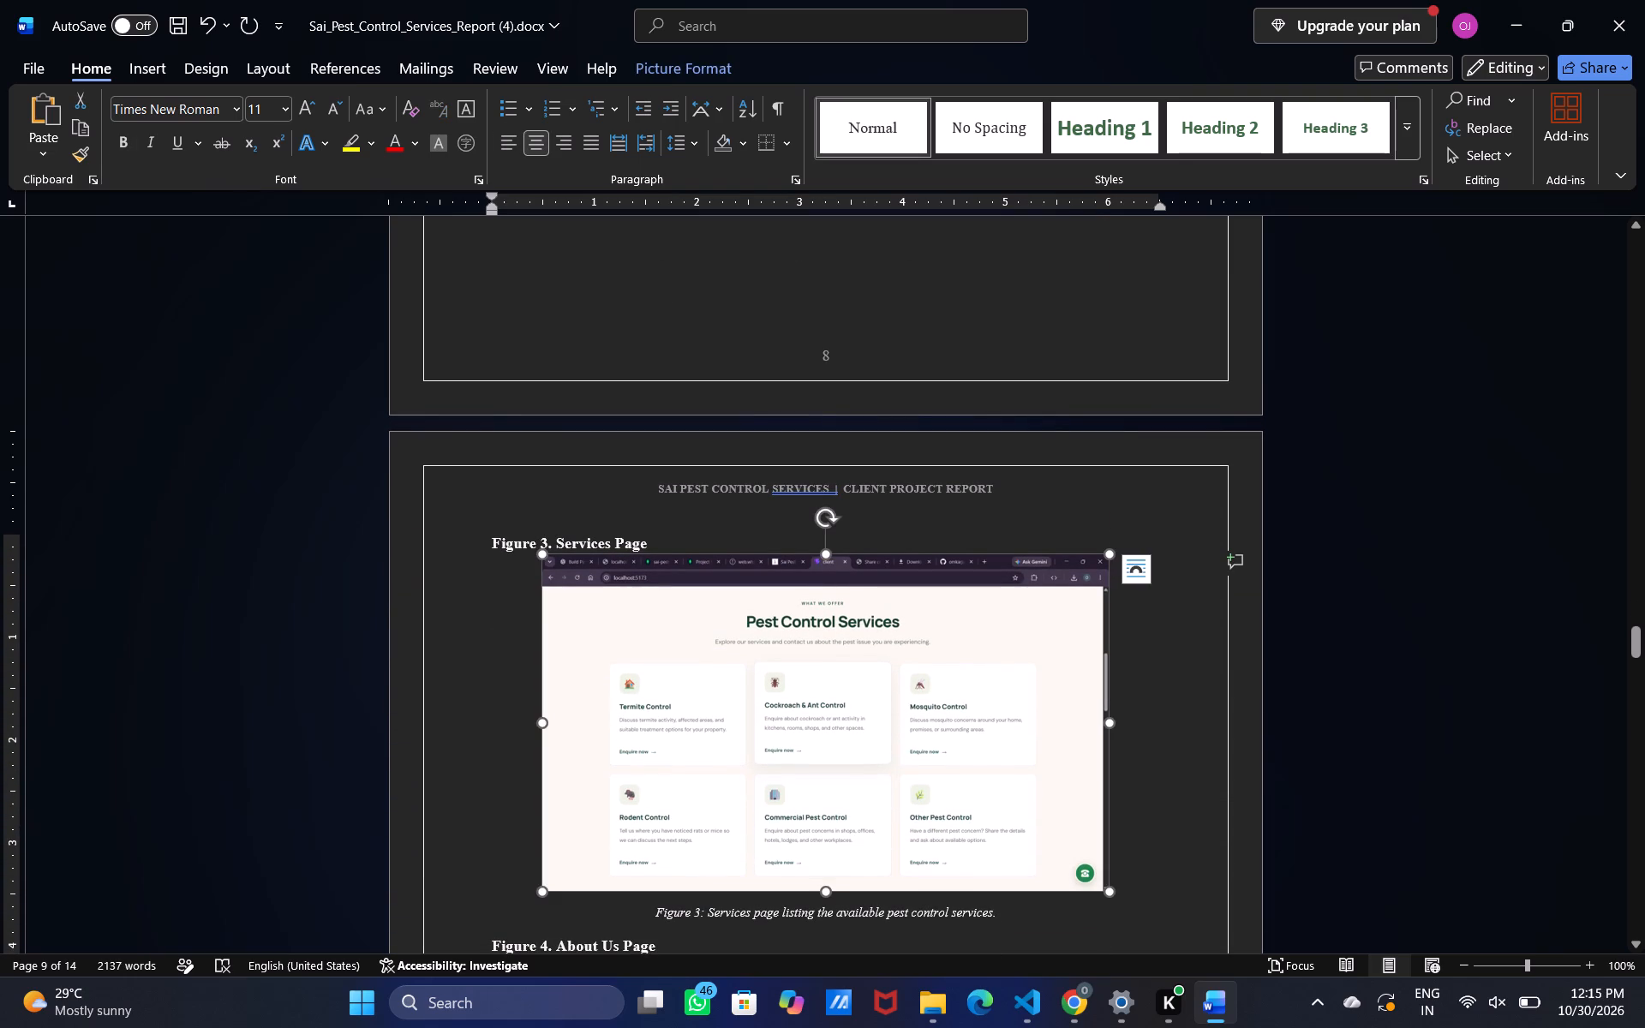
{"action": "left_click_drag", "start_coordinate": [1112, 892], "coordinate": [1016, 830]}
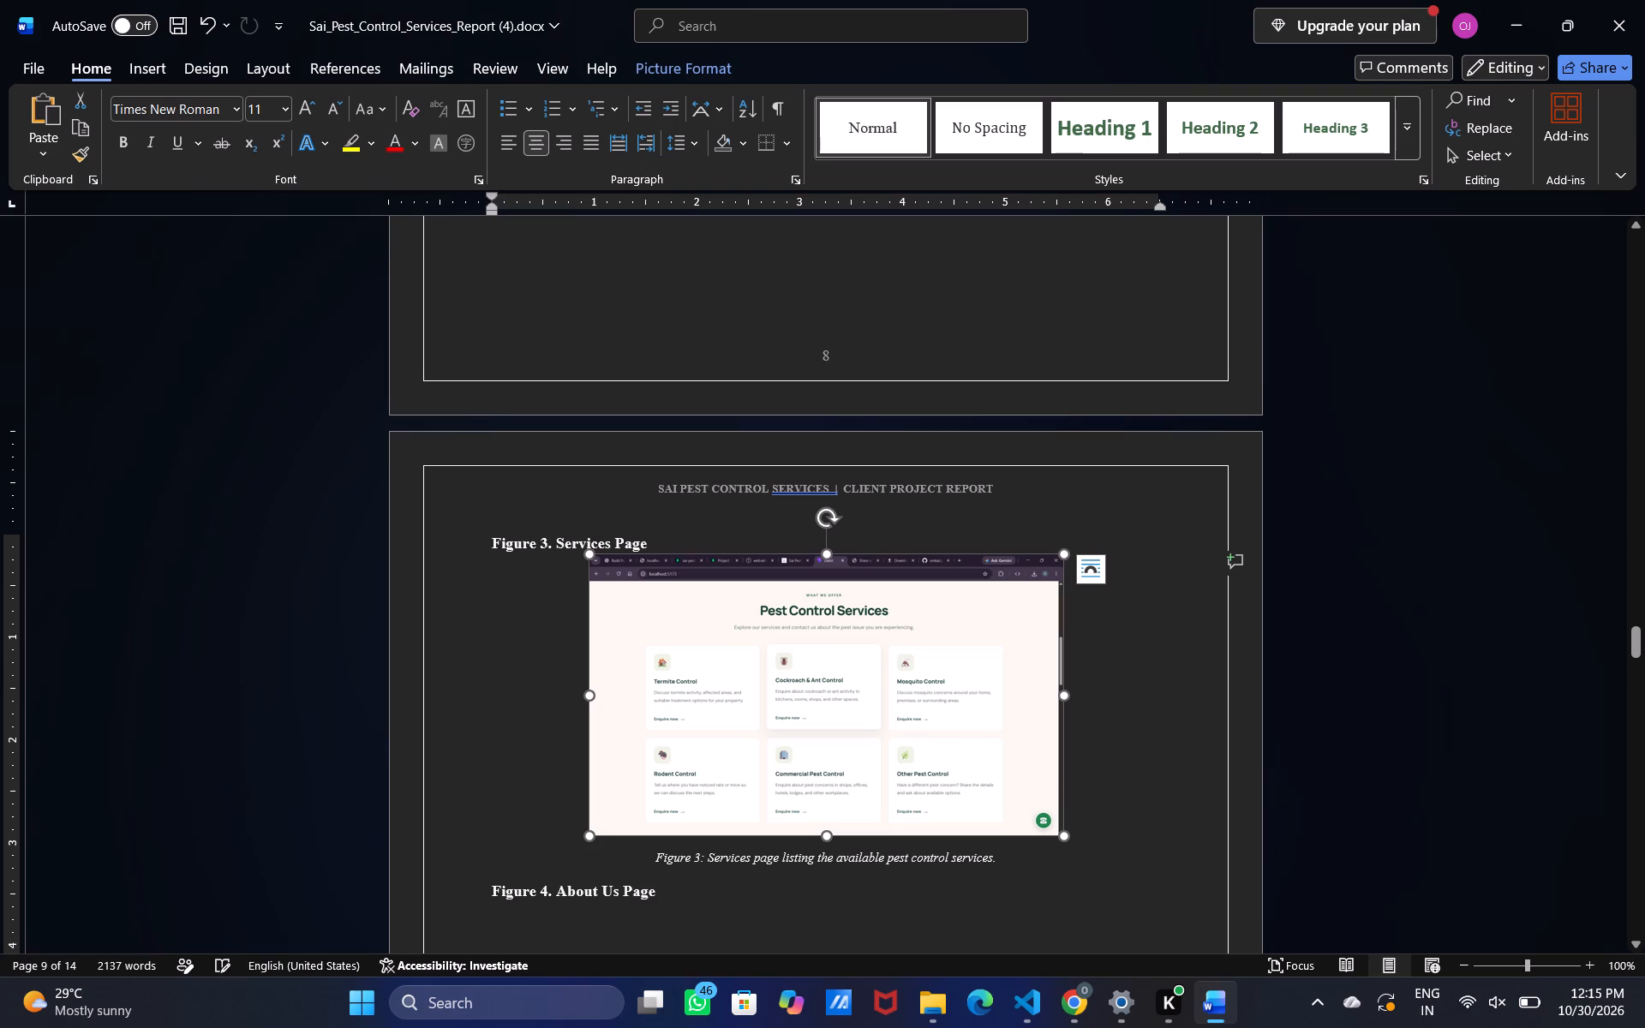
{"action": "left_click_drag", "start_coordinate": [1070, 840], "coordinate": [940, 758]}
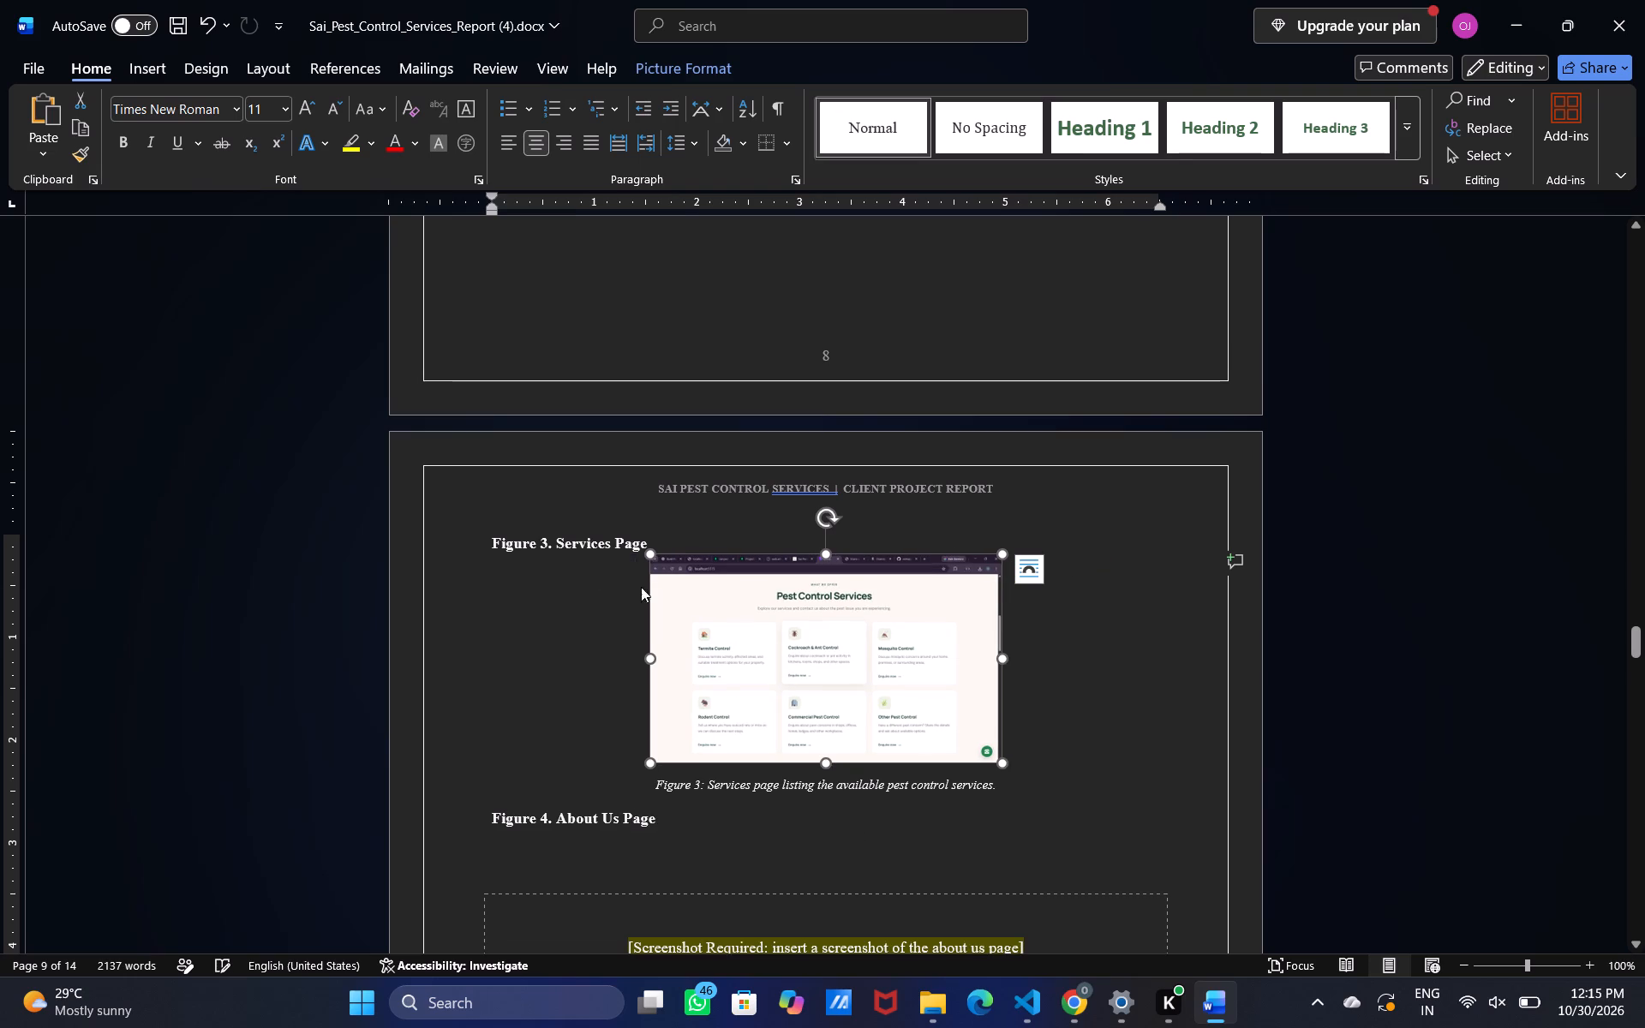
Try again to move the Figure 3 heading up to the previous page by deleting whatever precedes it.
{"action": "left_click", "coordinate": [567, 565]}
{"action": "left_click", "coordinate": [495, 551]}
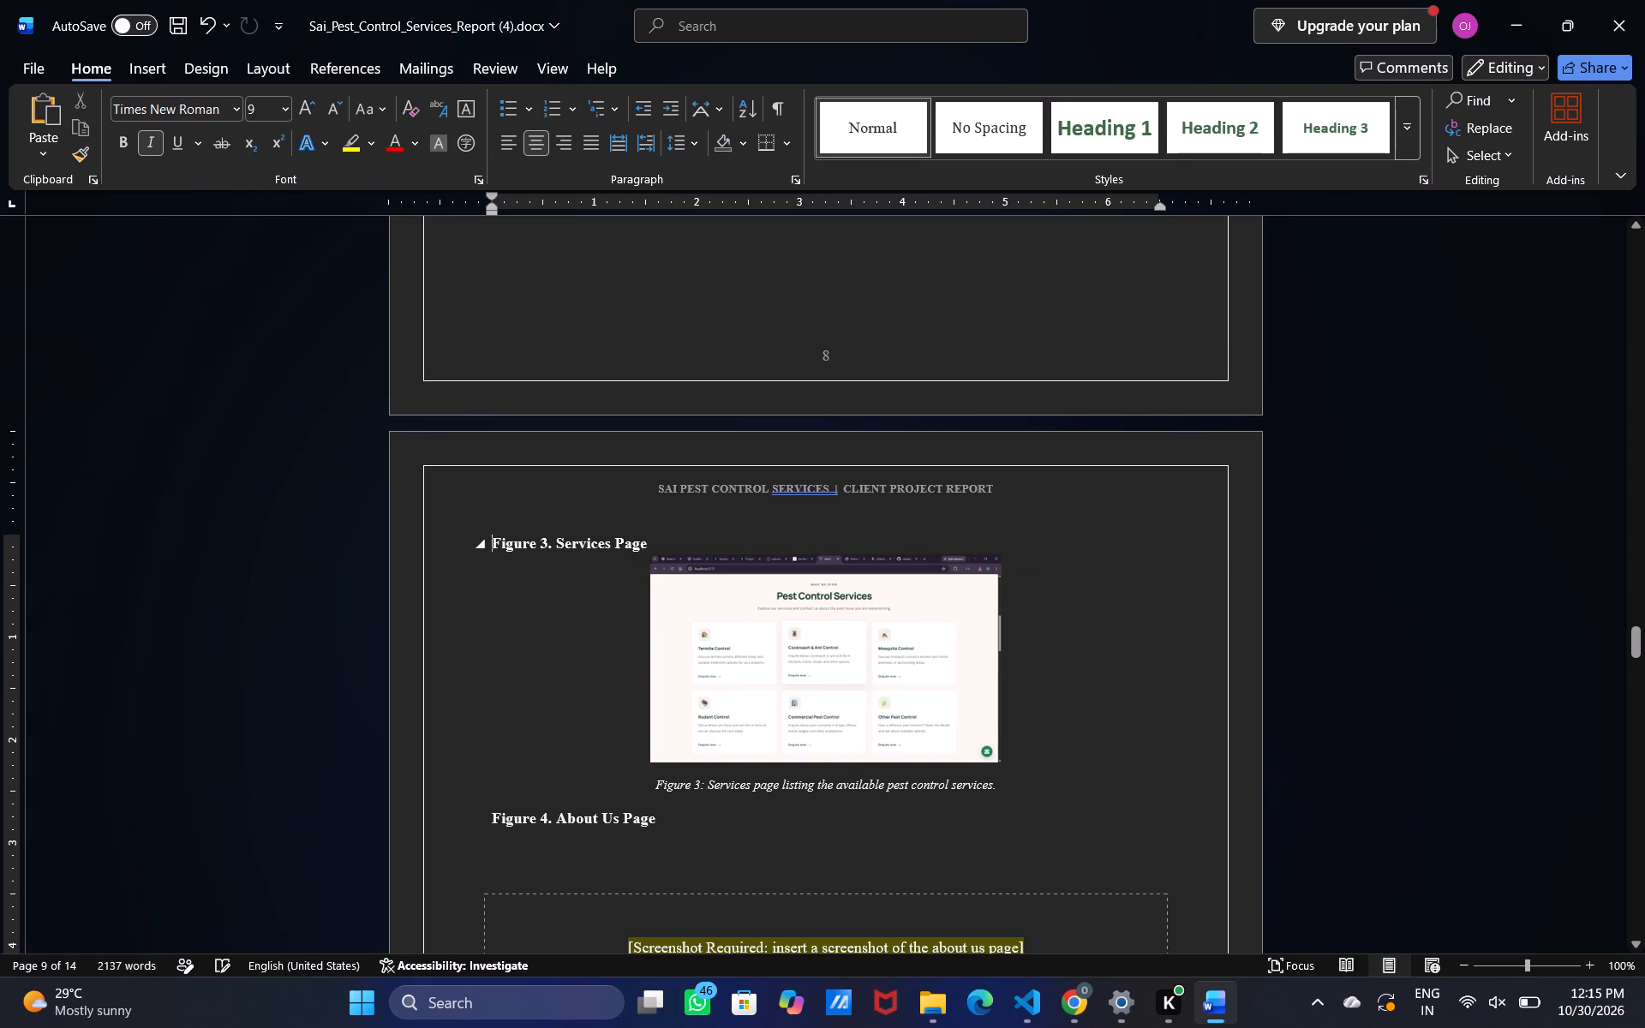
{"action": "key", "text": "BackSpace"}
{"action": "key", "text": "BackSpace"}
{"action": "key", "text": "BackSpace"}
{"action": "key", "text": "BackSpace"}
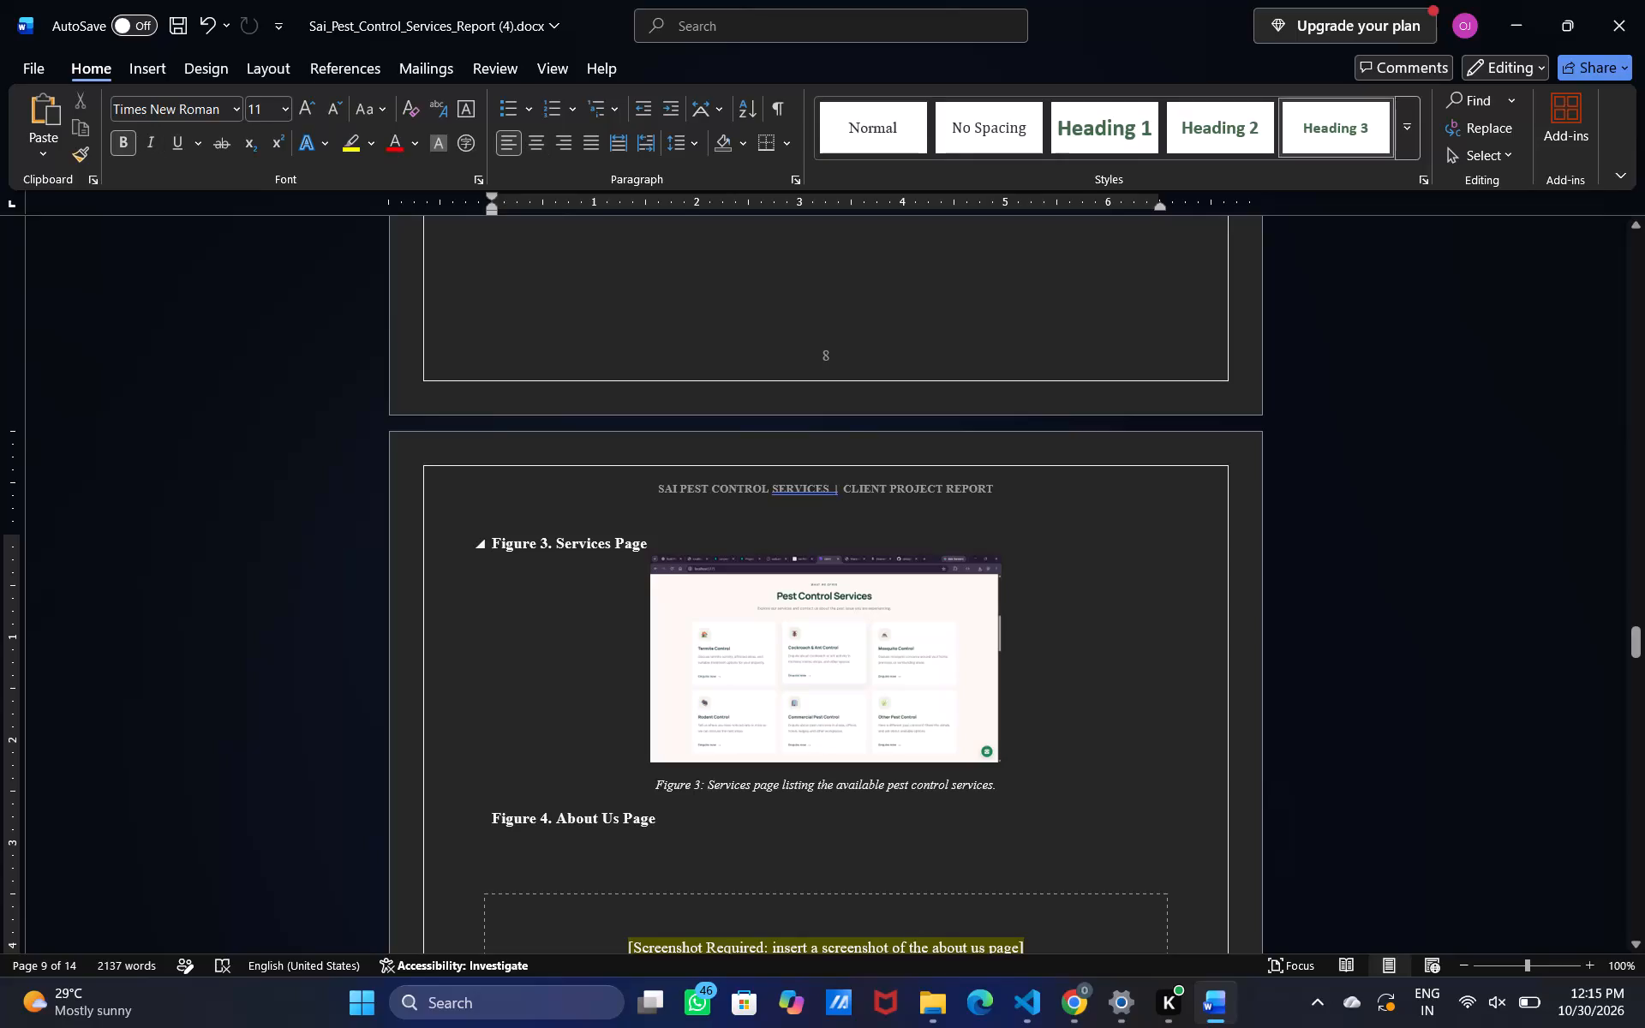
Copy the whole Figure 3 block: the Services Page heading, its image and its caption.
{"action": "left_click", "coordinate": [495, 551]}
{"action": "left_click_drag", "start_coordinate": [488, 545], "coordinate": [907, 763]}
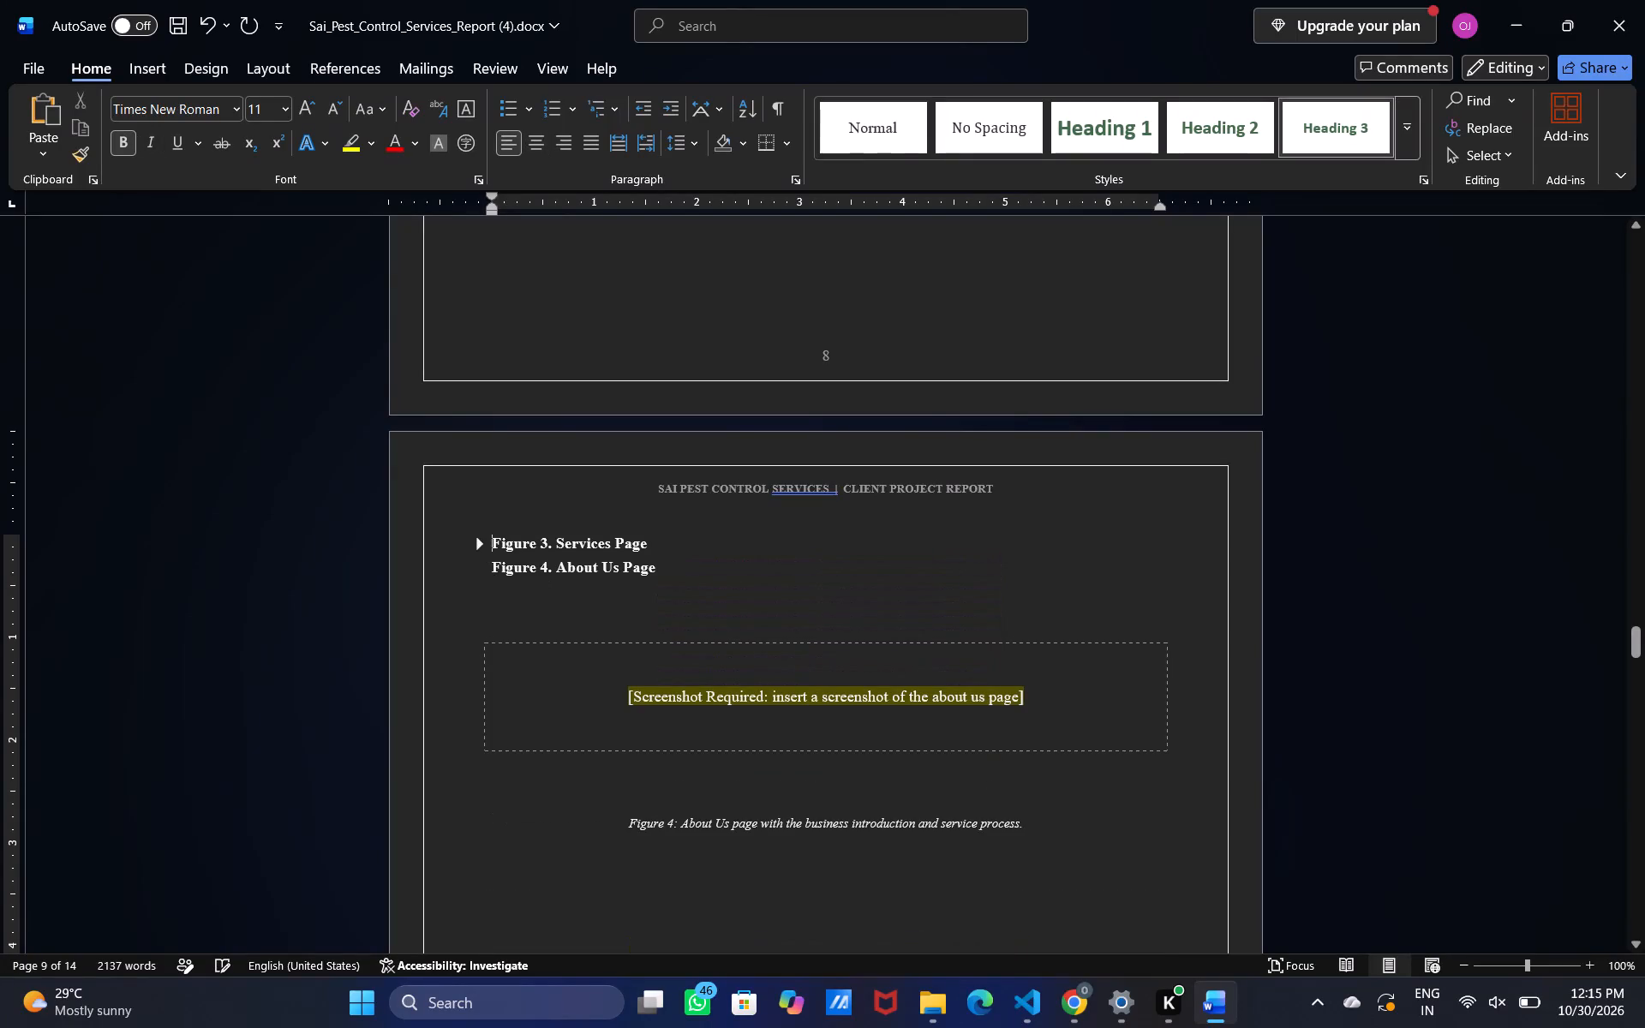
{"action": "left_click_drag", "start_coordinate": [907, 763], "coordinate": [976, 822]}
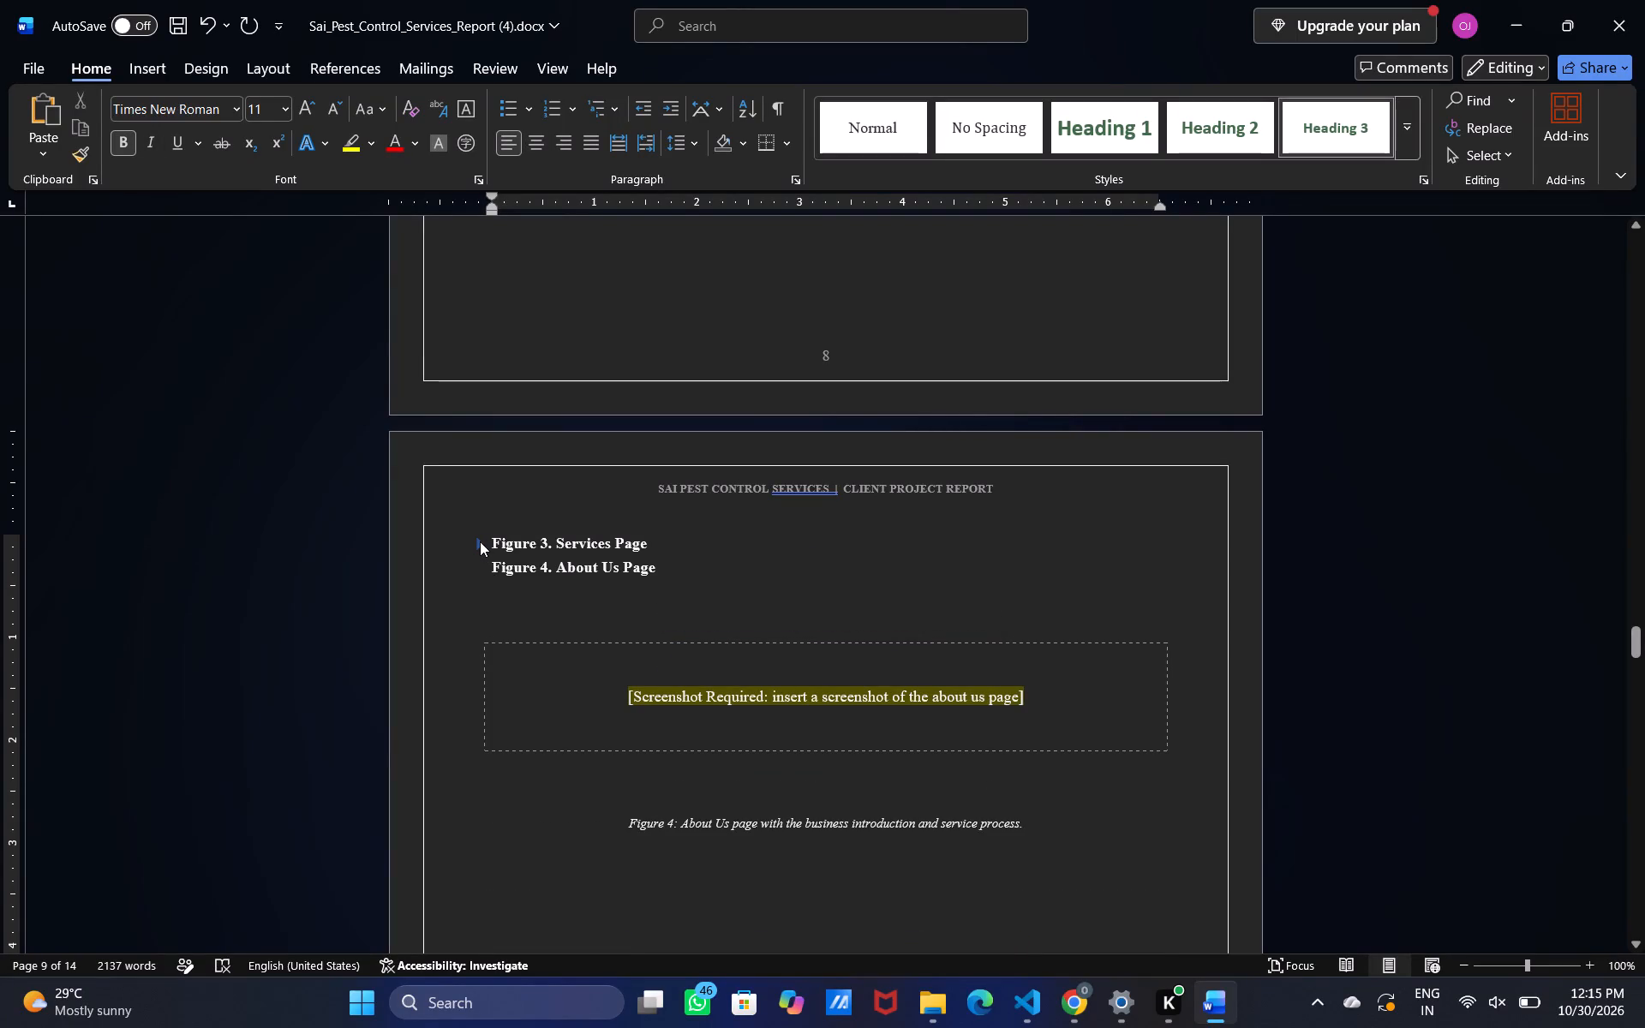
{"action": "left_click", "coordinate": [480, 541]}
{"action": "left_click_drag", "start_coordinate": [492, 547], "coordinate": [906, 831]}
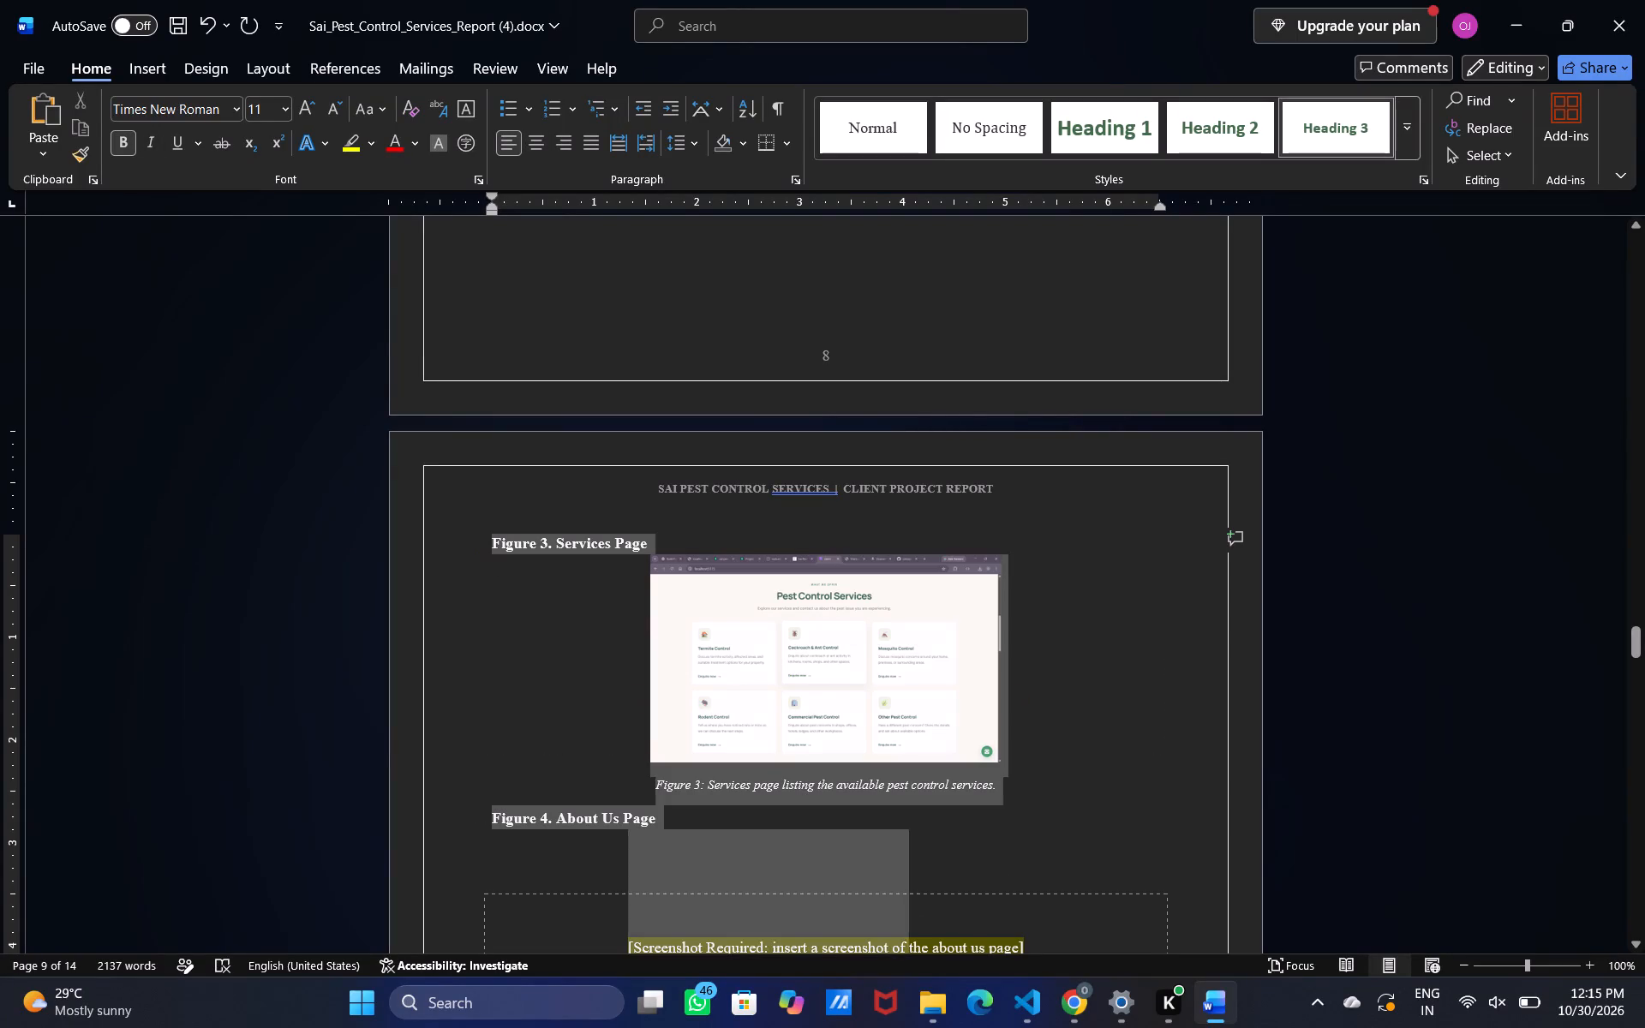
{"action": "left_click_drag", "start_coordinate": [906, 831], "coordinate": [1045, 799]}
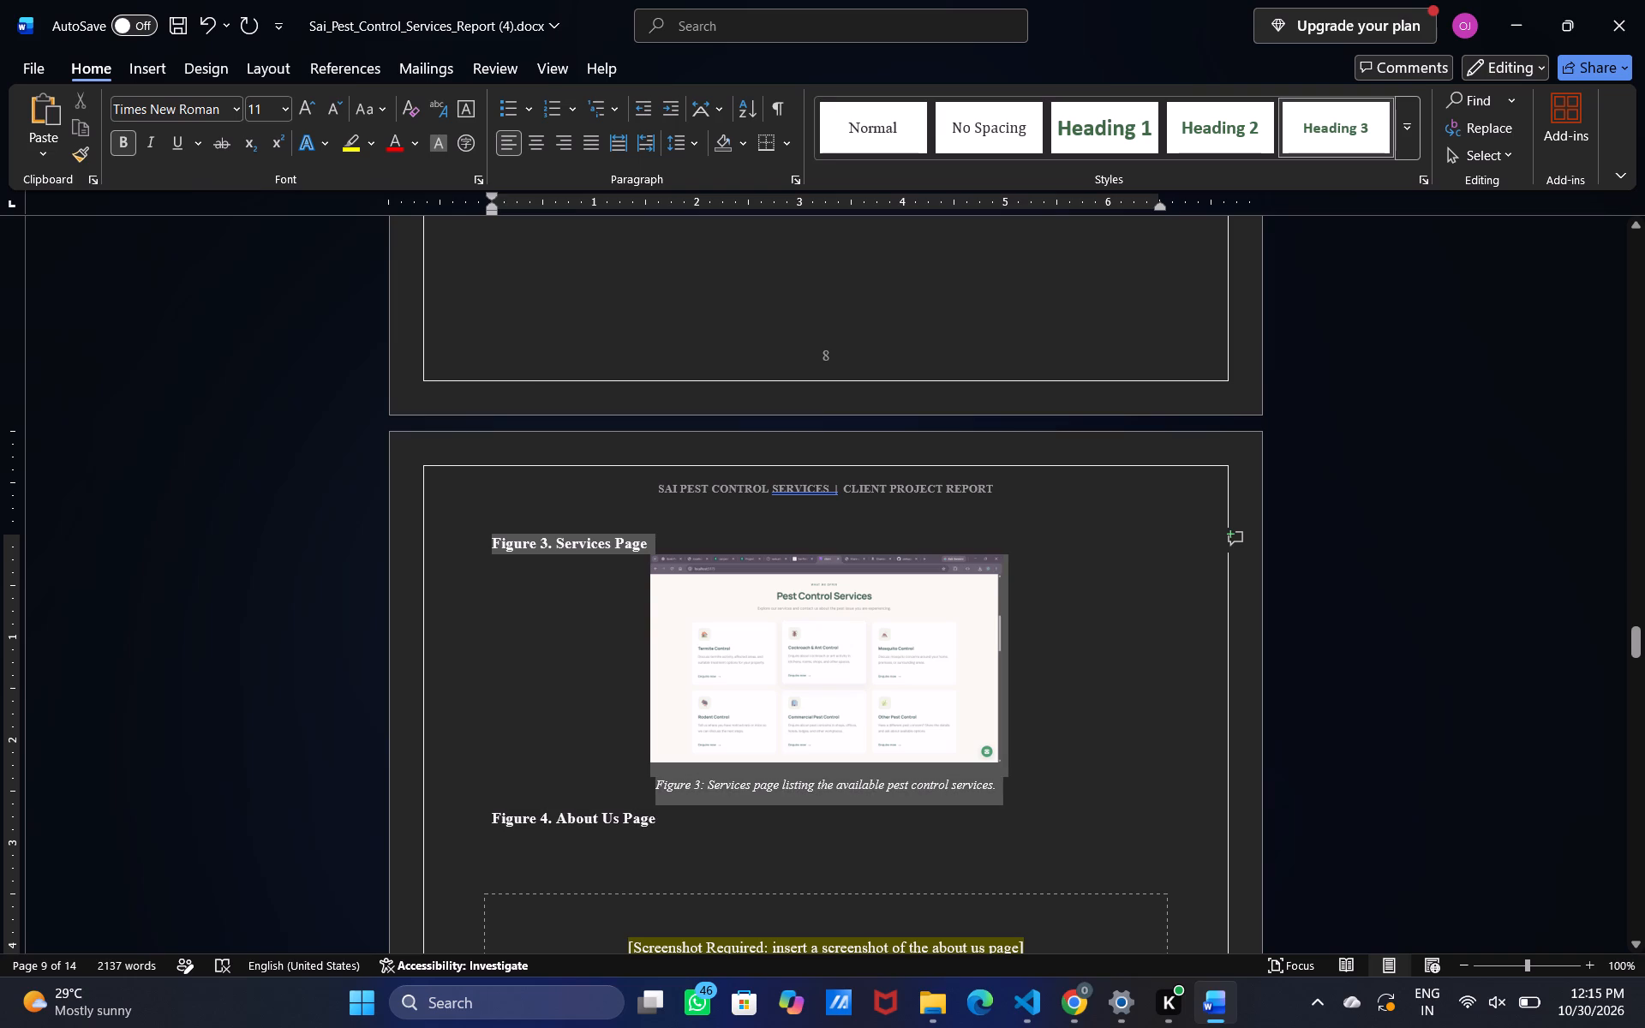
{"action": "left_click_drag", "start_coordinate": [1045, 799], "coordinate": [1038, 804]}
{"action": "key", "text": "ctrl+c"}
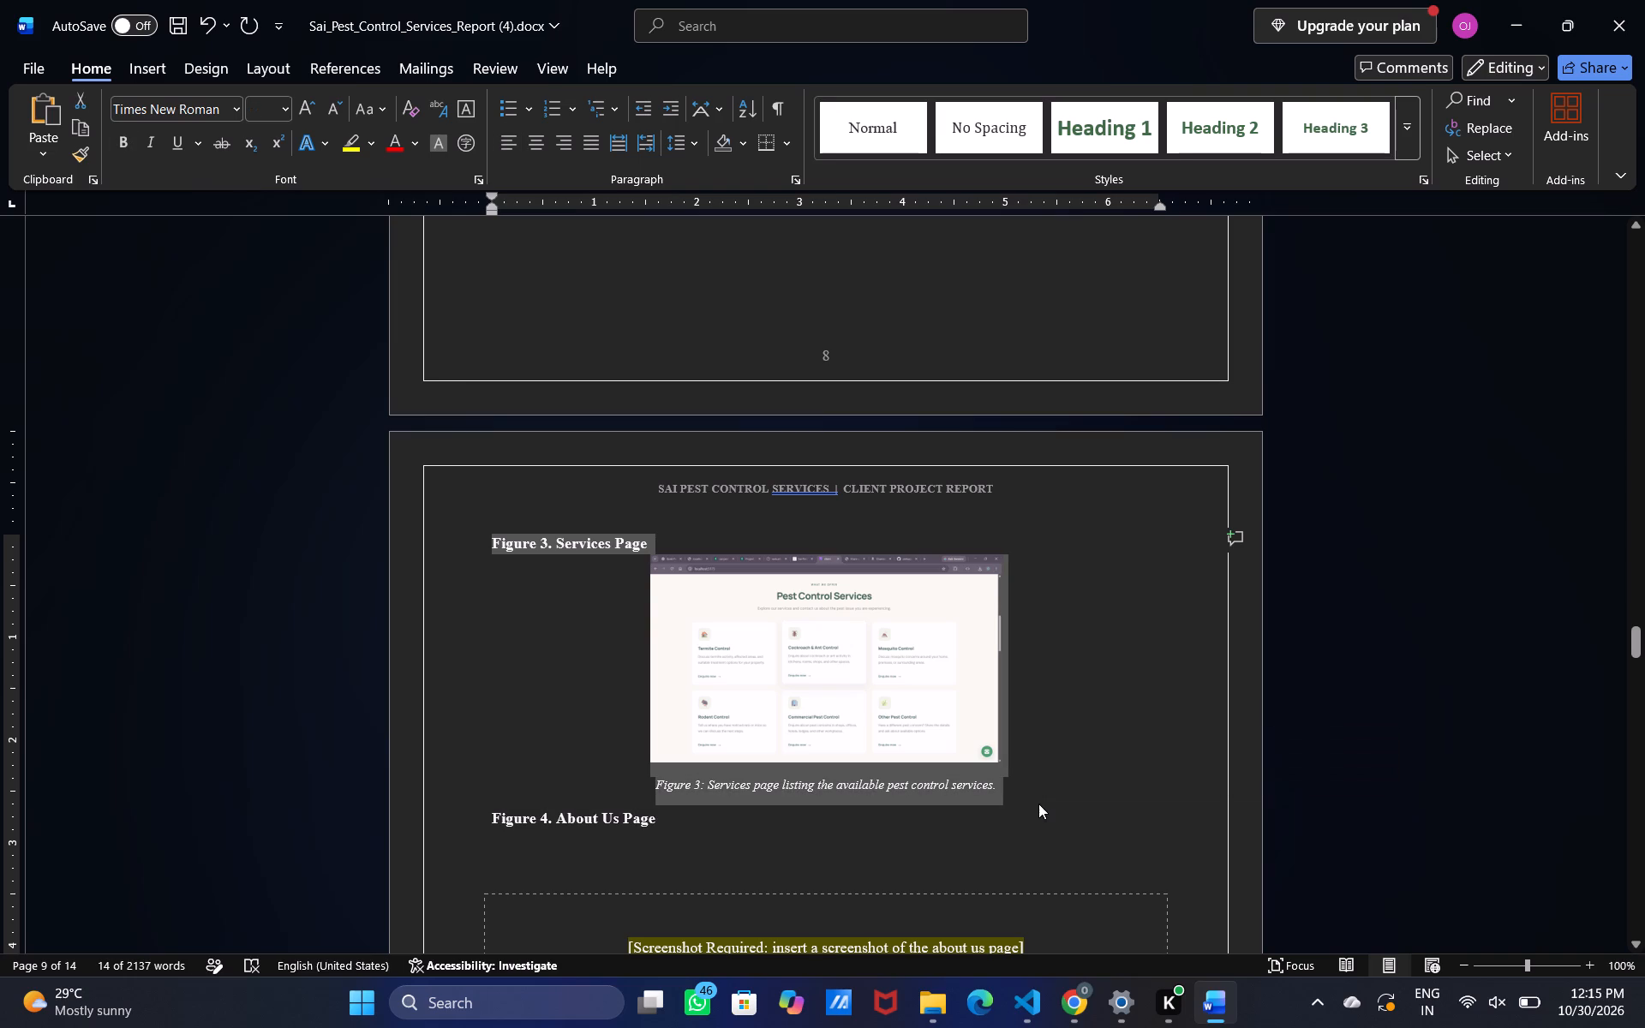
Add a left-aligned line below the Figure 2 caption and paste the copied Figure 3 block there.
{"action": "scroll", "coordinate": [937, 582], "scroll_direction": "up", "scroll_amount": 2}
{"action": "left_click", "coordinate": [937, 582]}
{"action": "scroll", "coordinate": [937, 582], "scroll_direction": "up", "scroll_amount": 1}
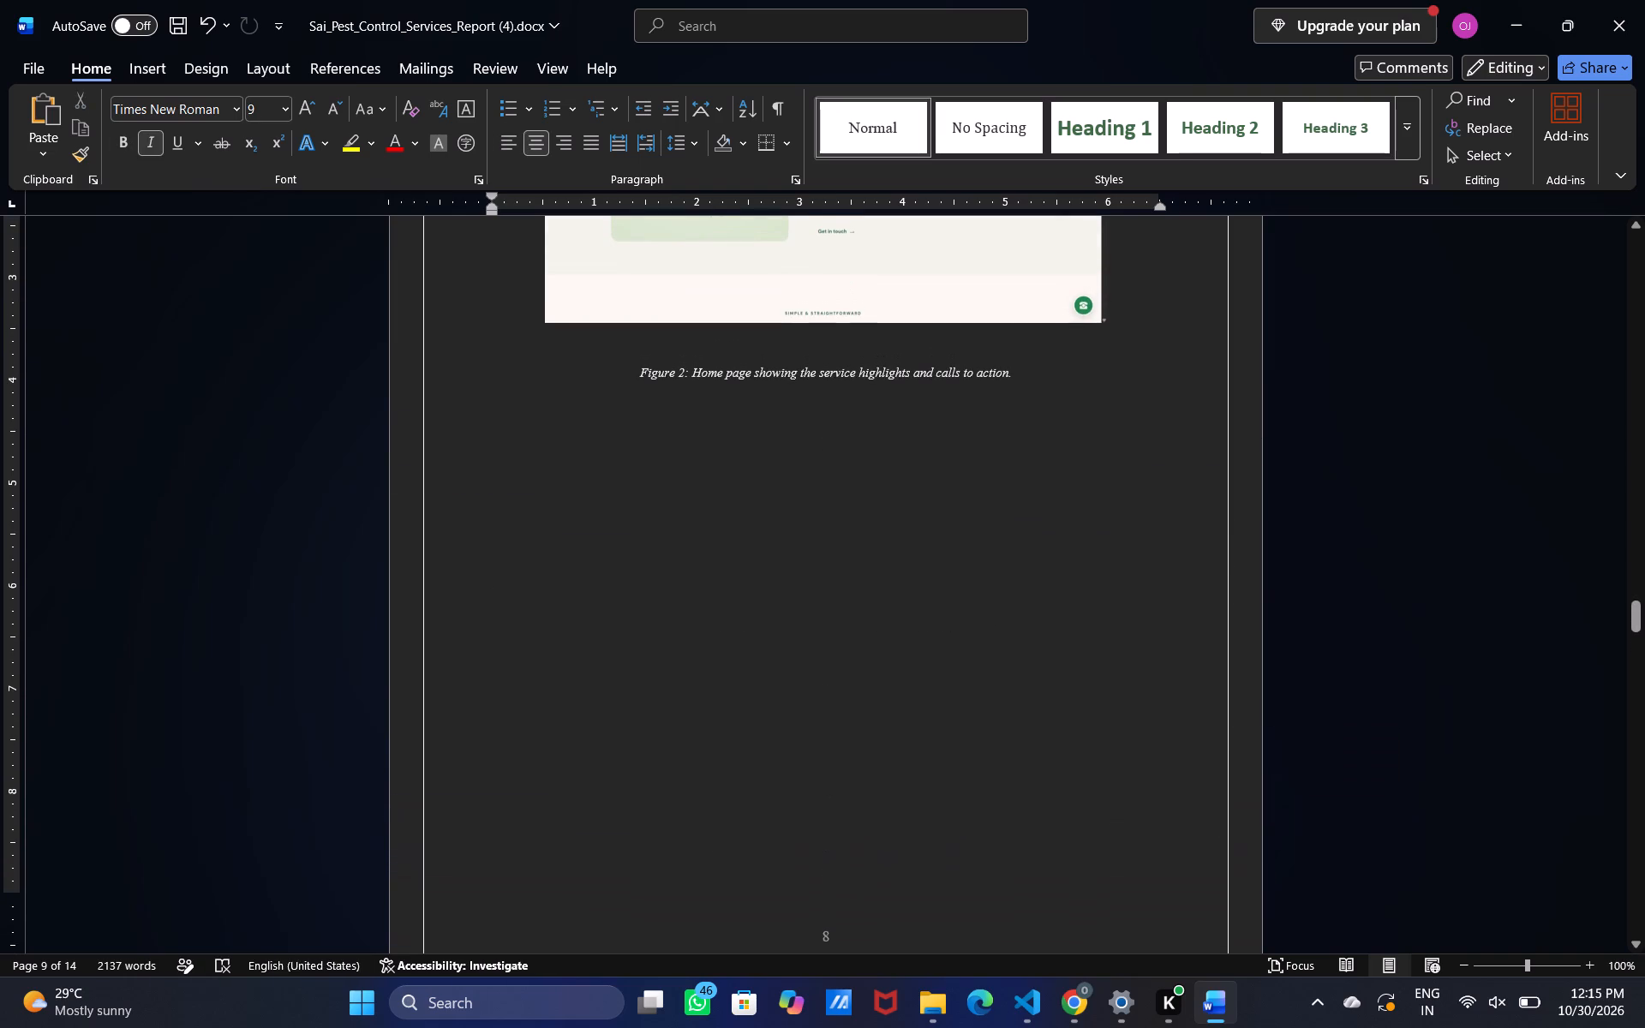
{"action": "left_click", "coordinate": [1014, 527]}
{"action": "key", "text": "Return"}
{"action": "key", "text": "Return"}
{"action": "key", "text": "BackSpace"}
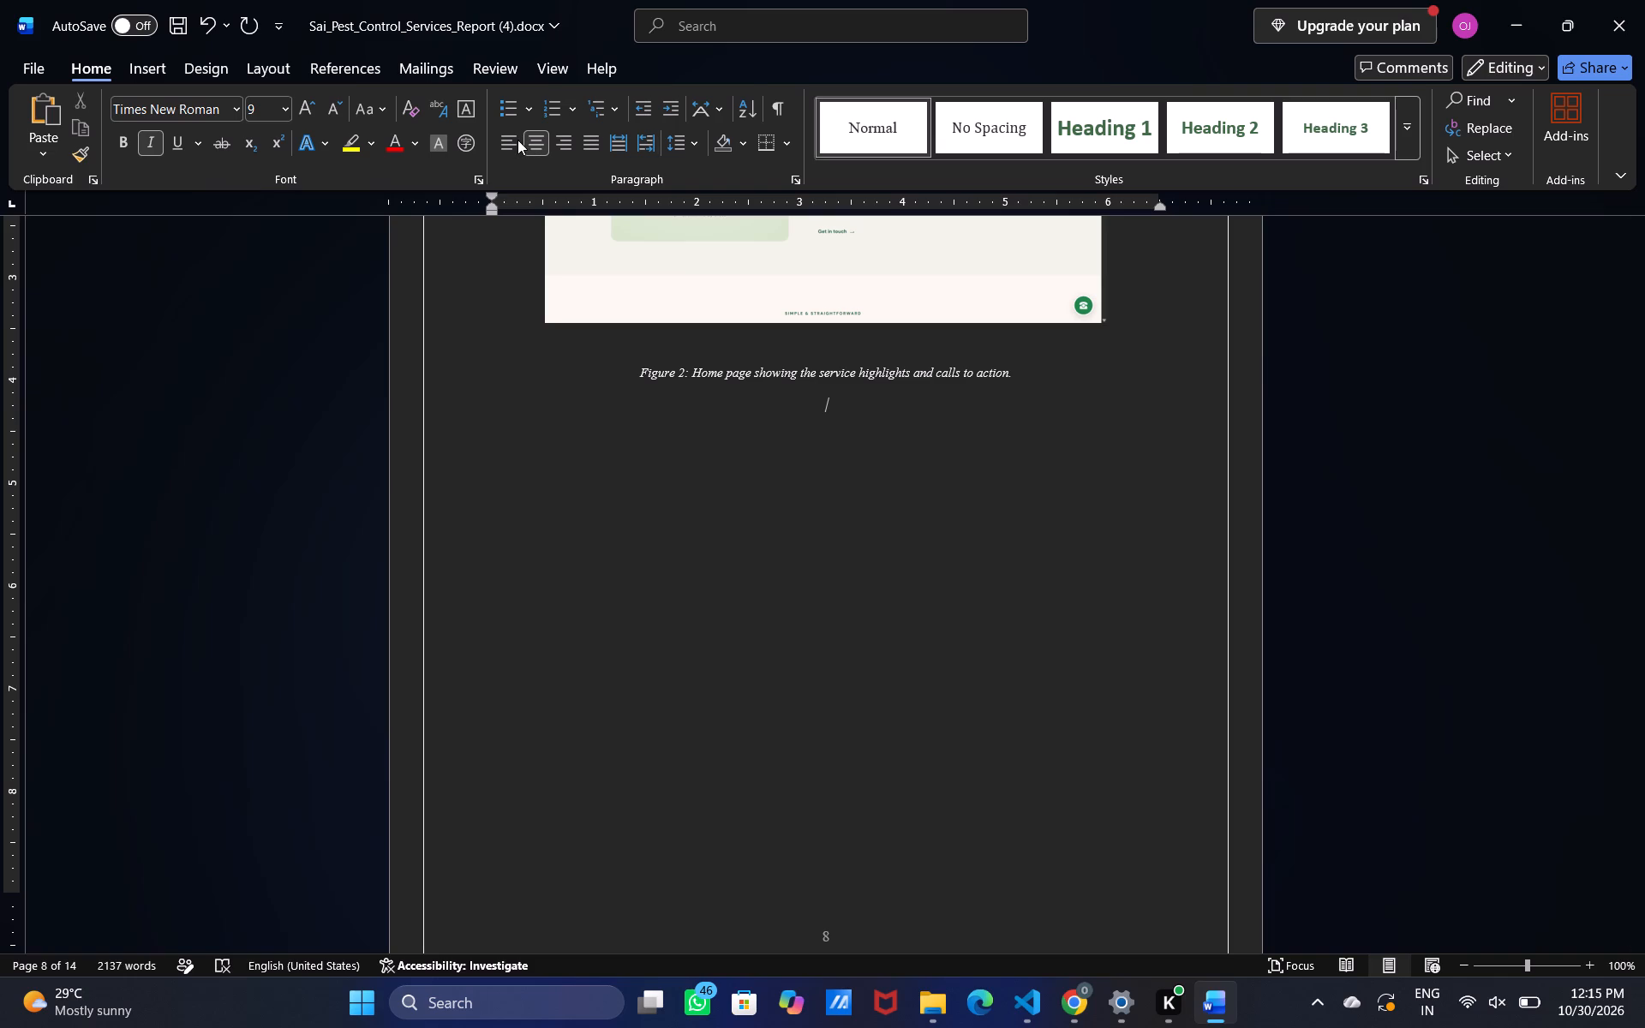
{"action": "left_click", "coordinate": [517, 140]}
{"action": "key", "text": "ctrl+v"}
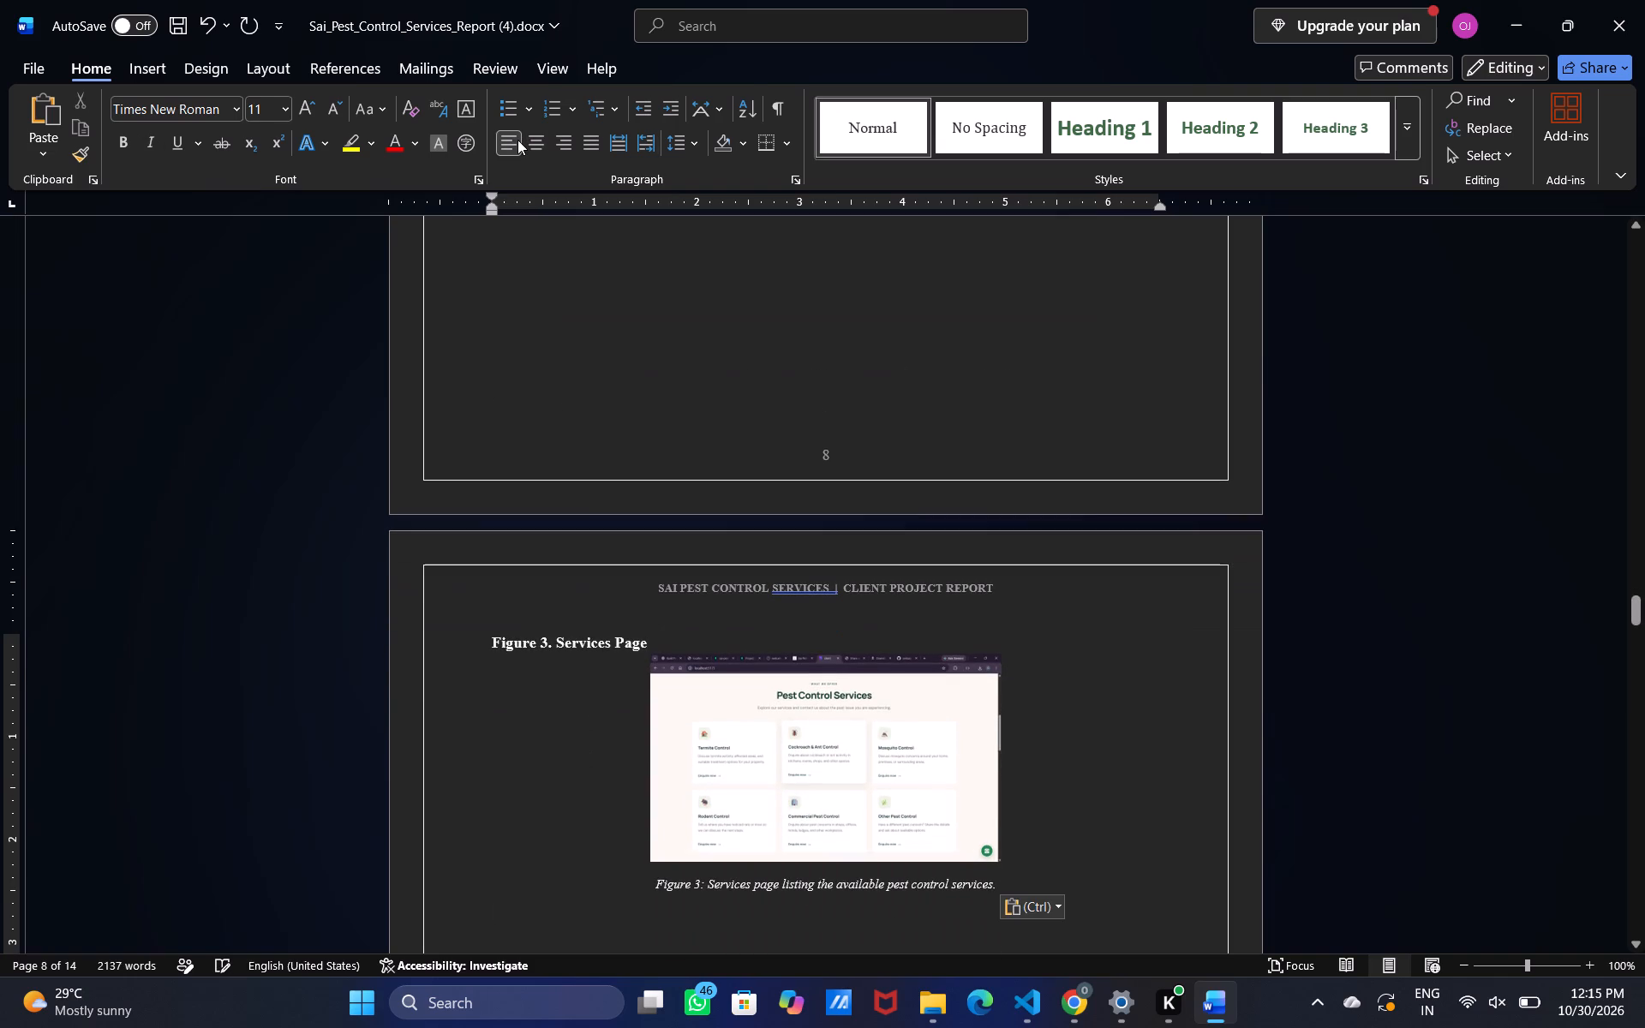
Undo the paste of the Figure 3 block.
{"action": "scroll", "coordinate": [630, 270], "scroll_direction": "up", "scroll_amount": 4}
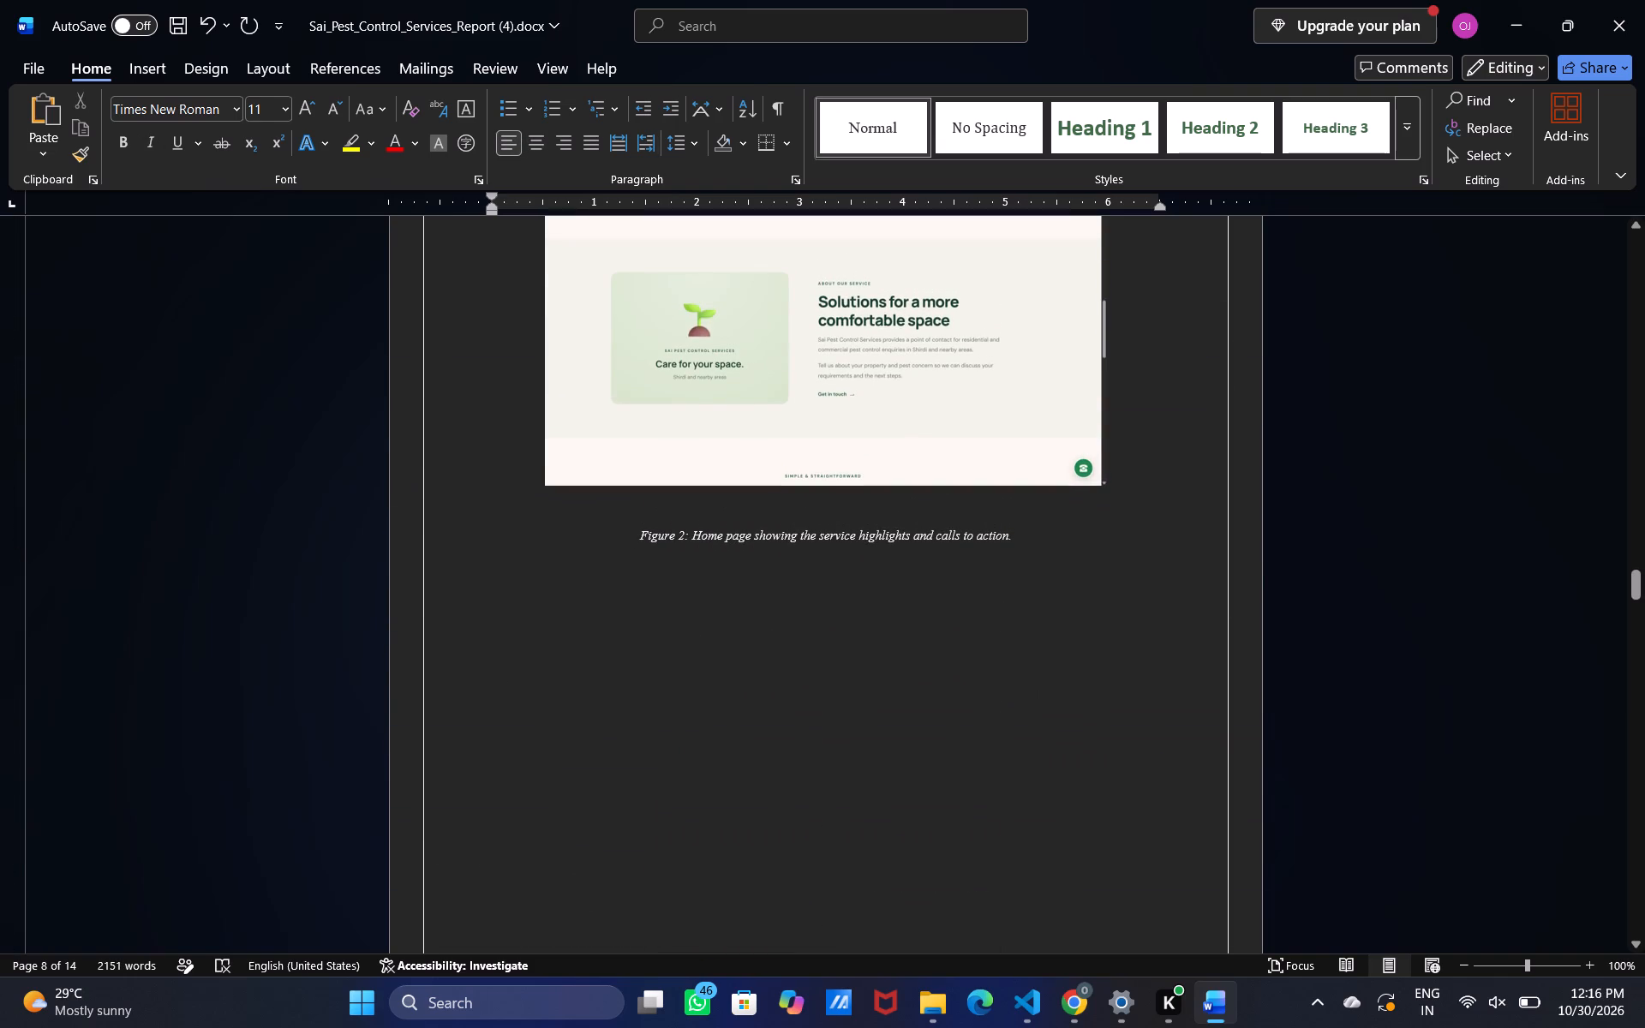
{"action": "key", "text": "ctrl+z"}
Enlarge the Figure 3 Services Page image proportionally to about 5.6 inches wide.
{"action": "scroll", "coordinate": [821, 372], "scroll_direction": "down", "scroll_amount": 4}
{"action": "scroll", "coordinate": [821, 372], "scroll_direction": "up", "scroll_amount": 1}
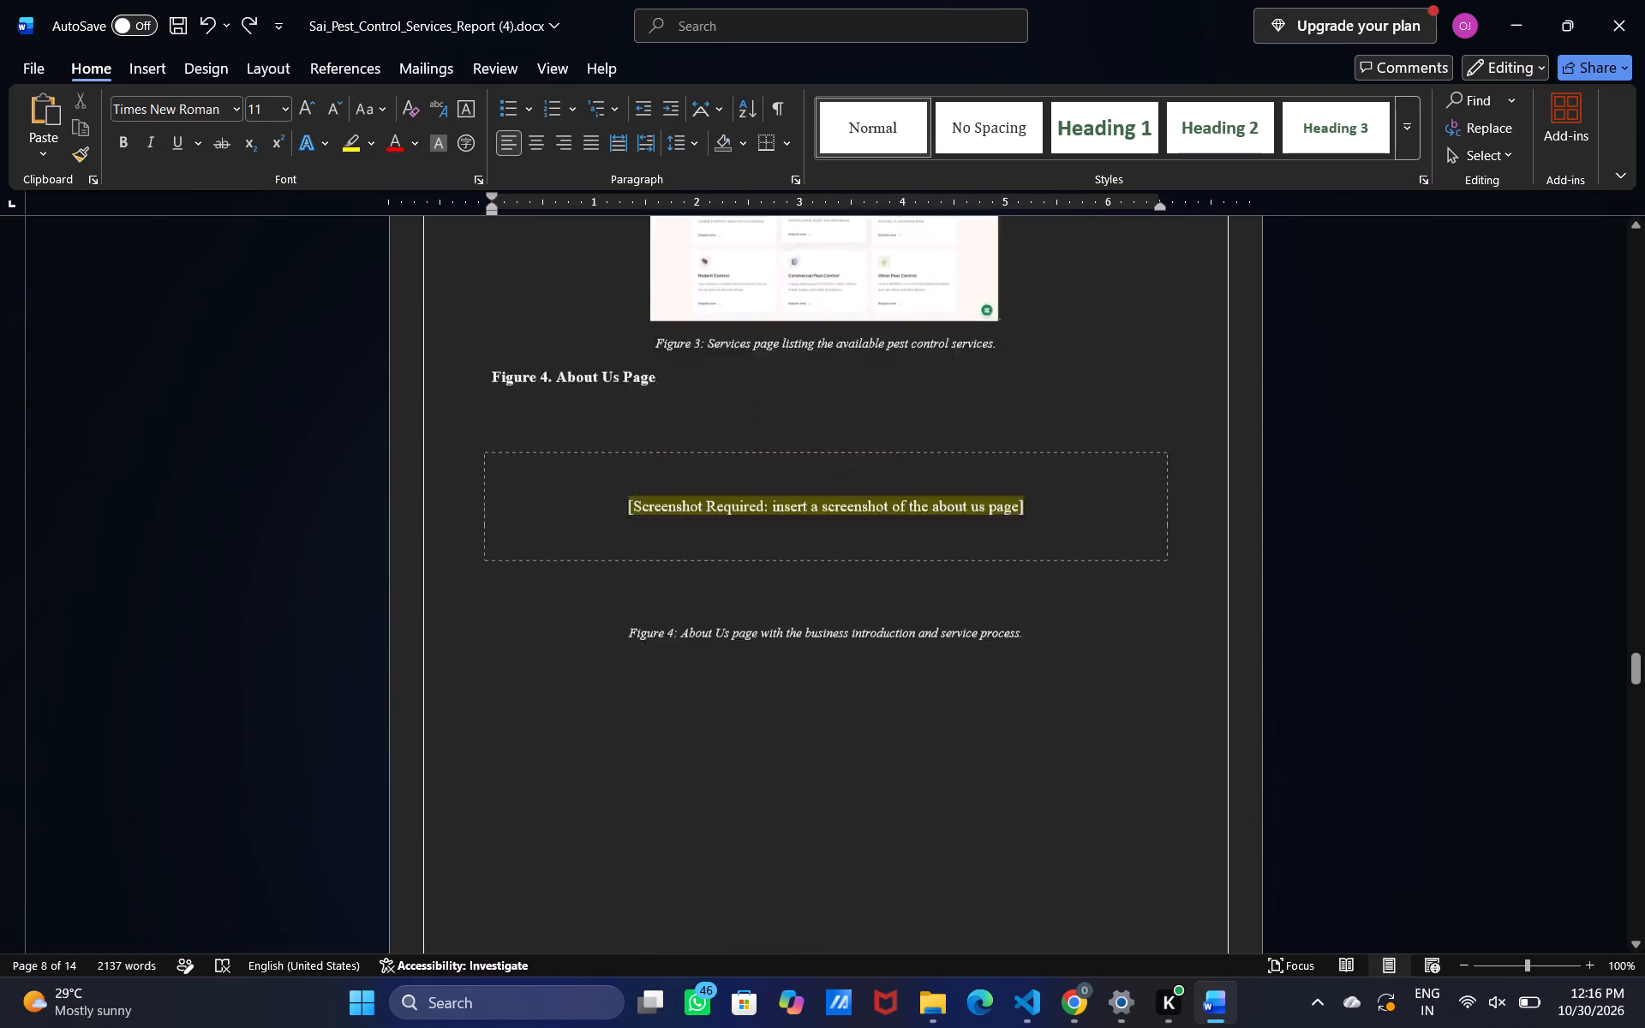
{"action": "scroll", "coordinate": [821, 372], "scroll_direction": "up", "scroll_amount": 1}
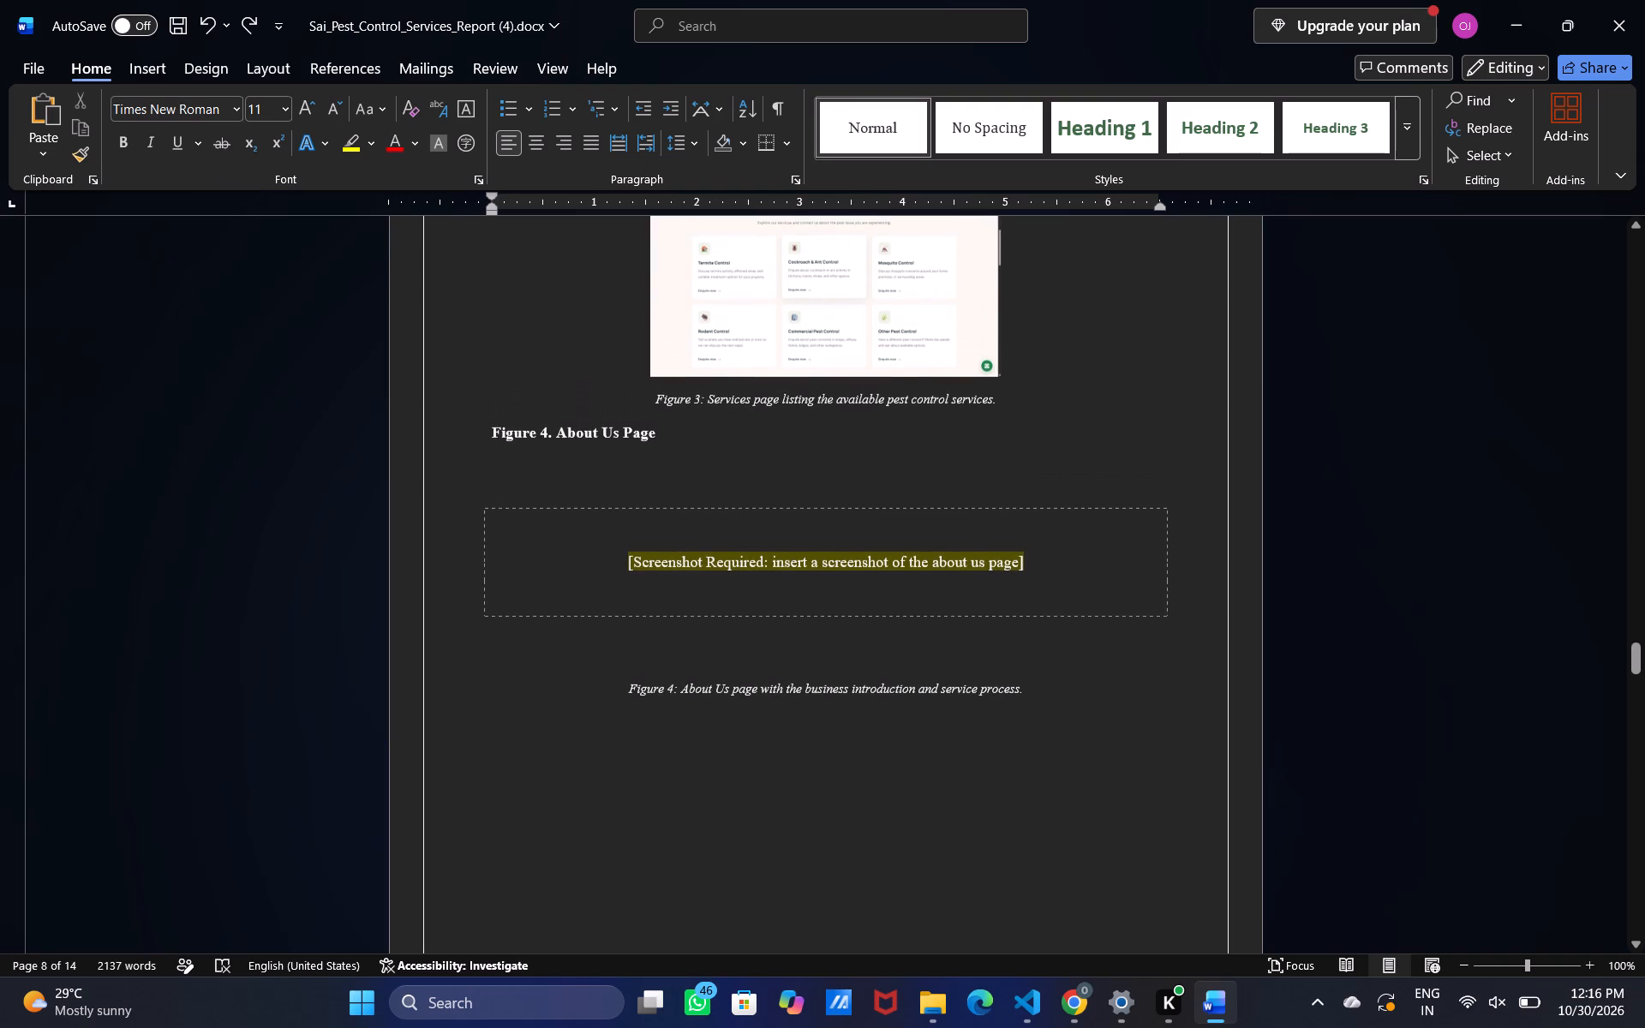
{"action": "left_click", "coordinate": [867, 359]}
{"action": "left_click_drag", "start_coordinate": [1003, 378], "coordinate": [1134, 505]}
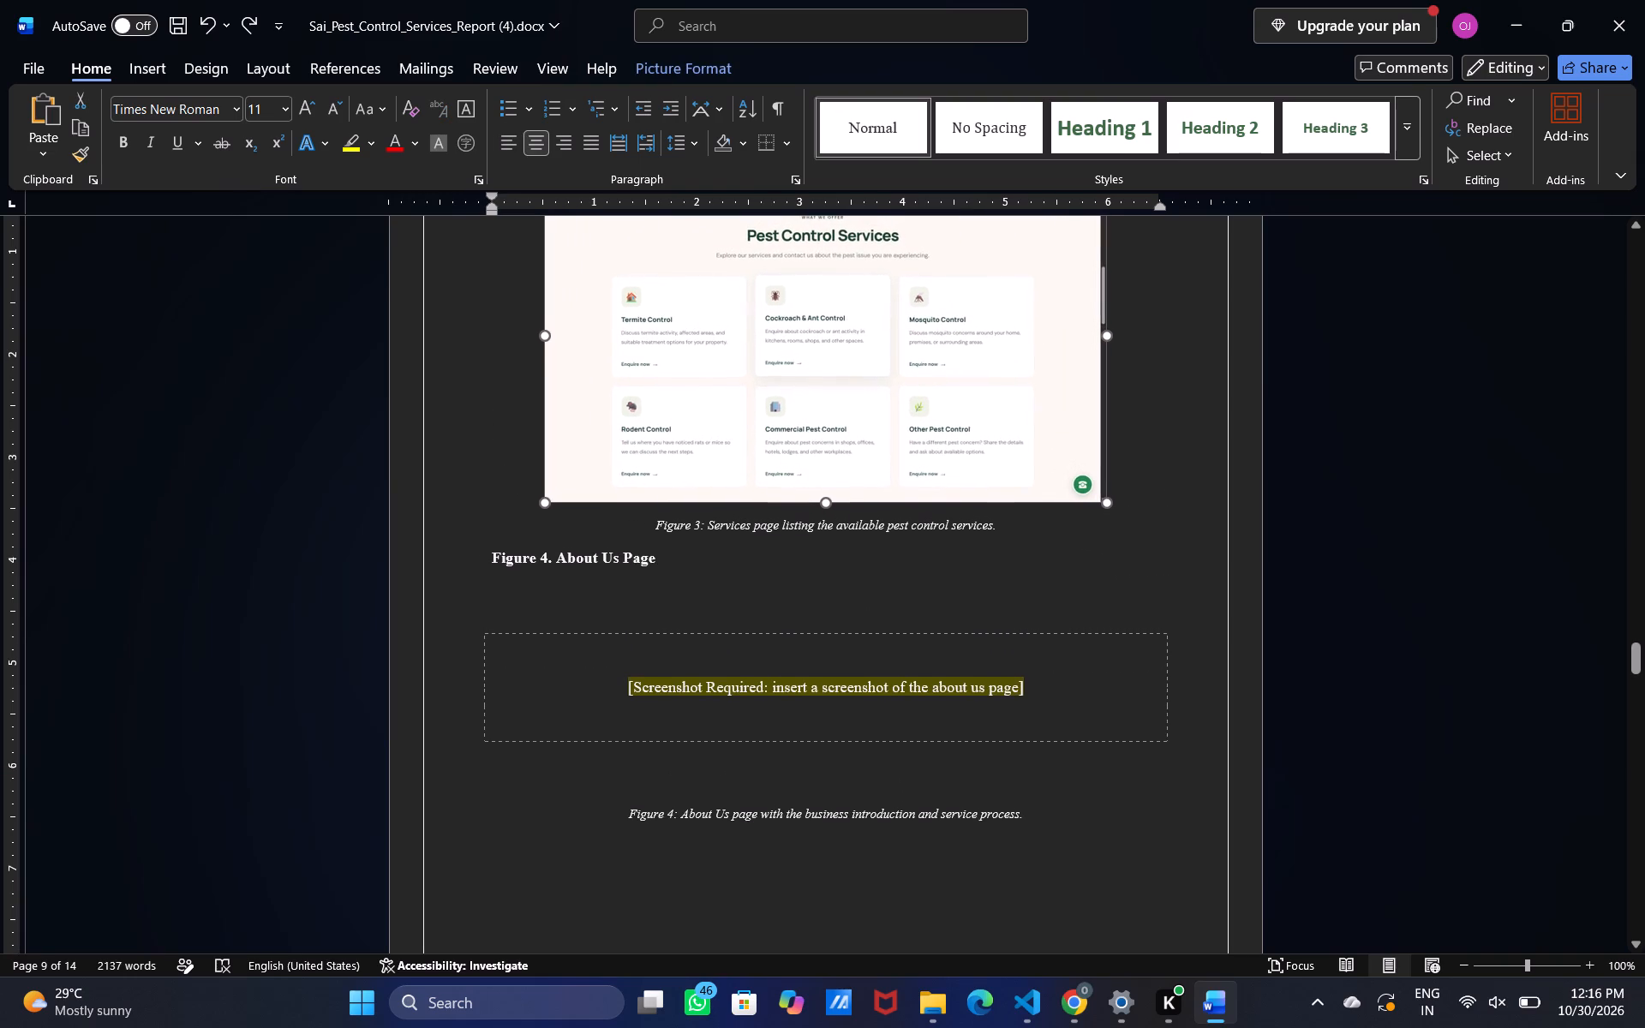
{"action": "left_click_drag", "start_coordinate": [1134, 505], "coordinate": [1139, 511]}
{"action": "left_click", "coordinate": [1130, 558]}
Switch to the website in Chrome and capture a full-width screenshot of its Contact Us section and footer.
{"action": "scroll", "coordinate": [1130, 558], "scroll_direction": "up", "scroll_amount": 1}
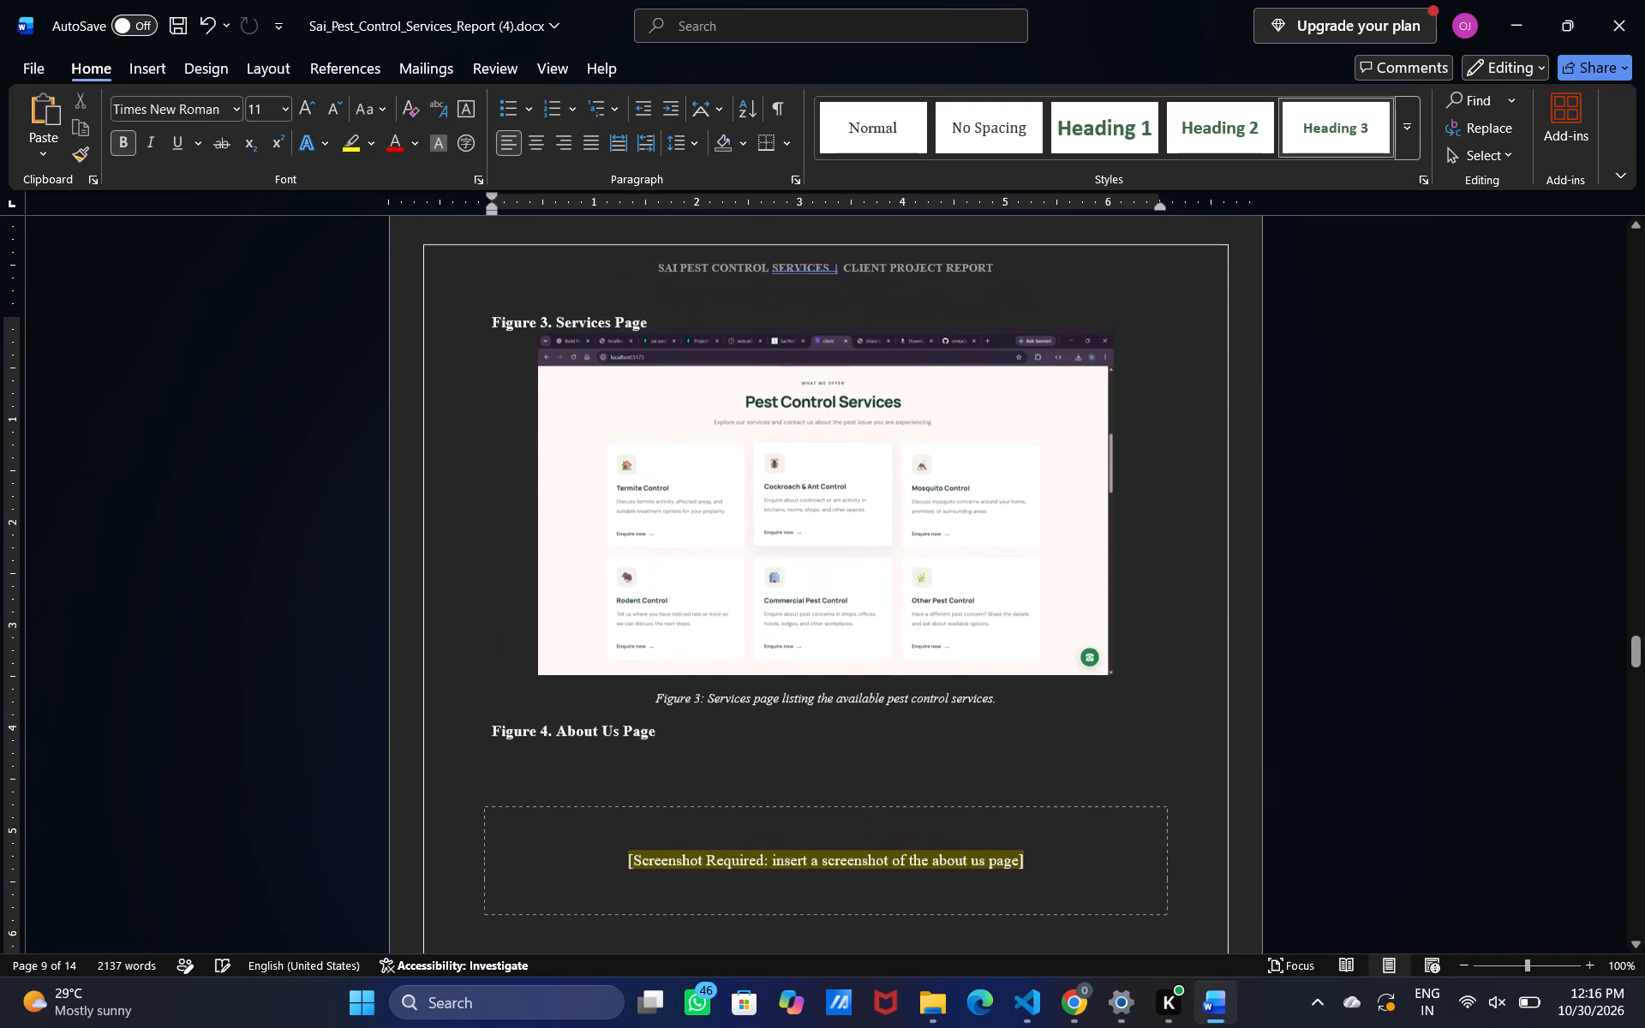
{"action": "scroll", "coordinate": [1130, 558], "scroll_direction": "up", "scroll_amount": 1}
{"action": "scroll", "coordinate": [821, 648], "scroll_direction": "down", "scroll_amount": 1}
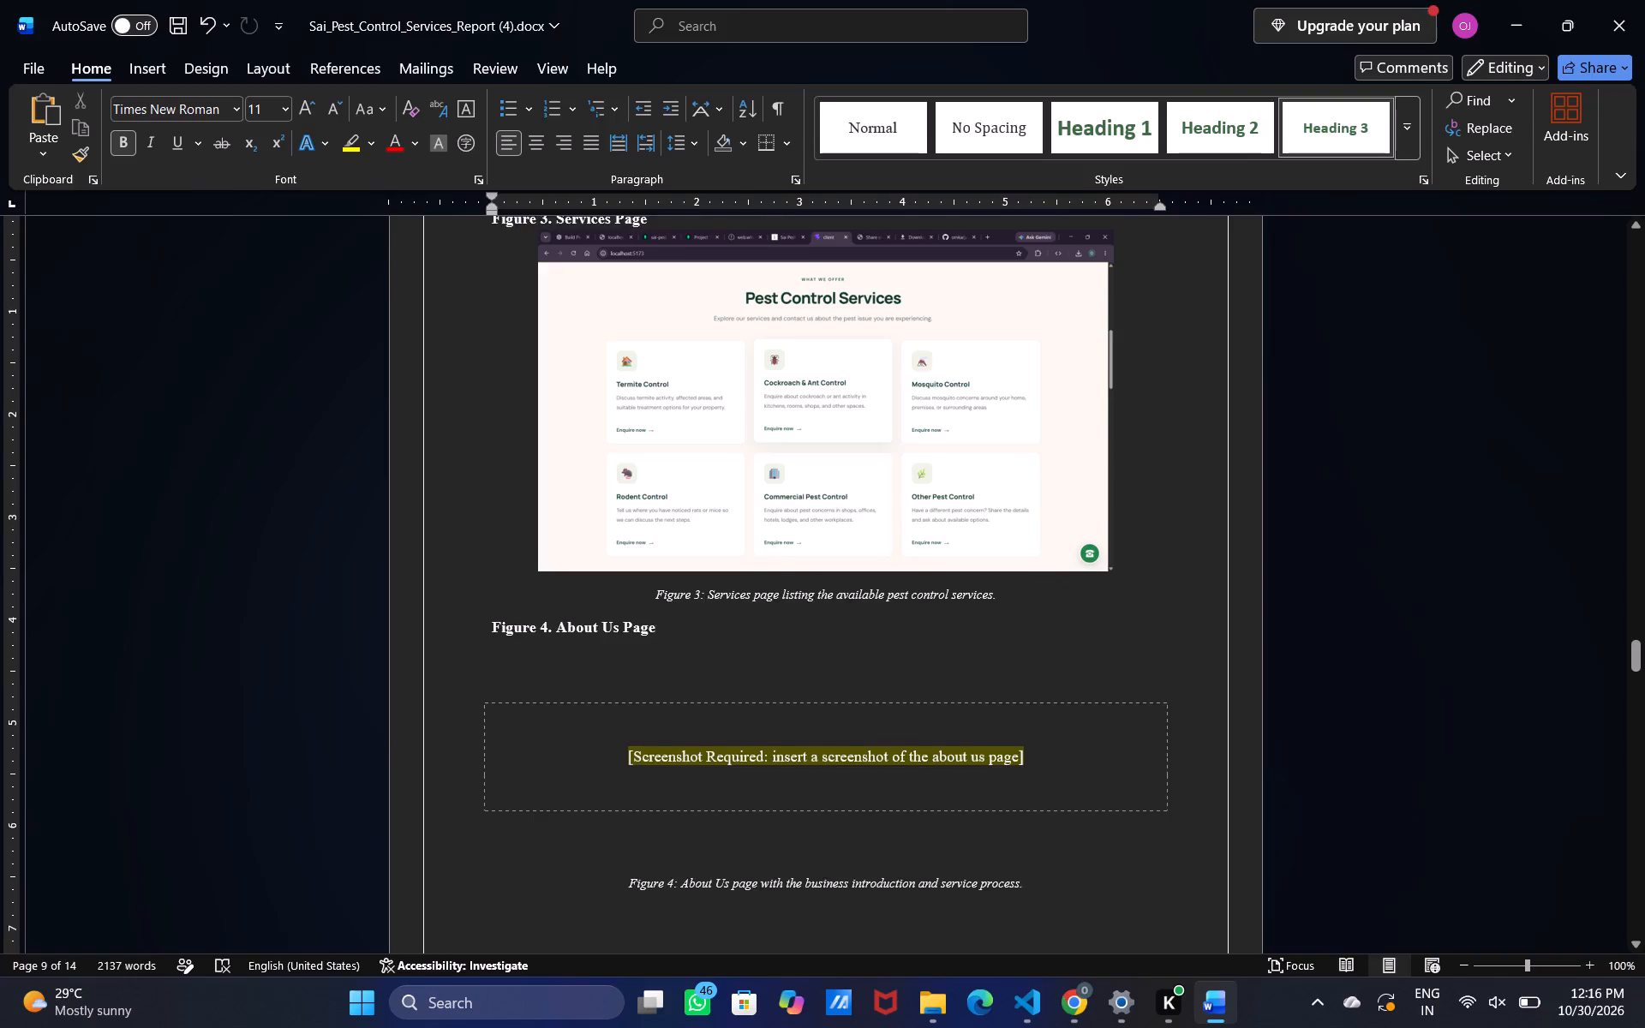
{"action": "scroll", "coordinate": [821, 648], "scroll_direction": "down", "scroll_amount": 1}
{"action": "key", "text": "alt+Tab"}
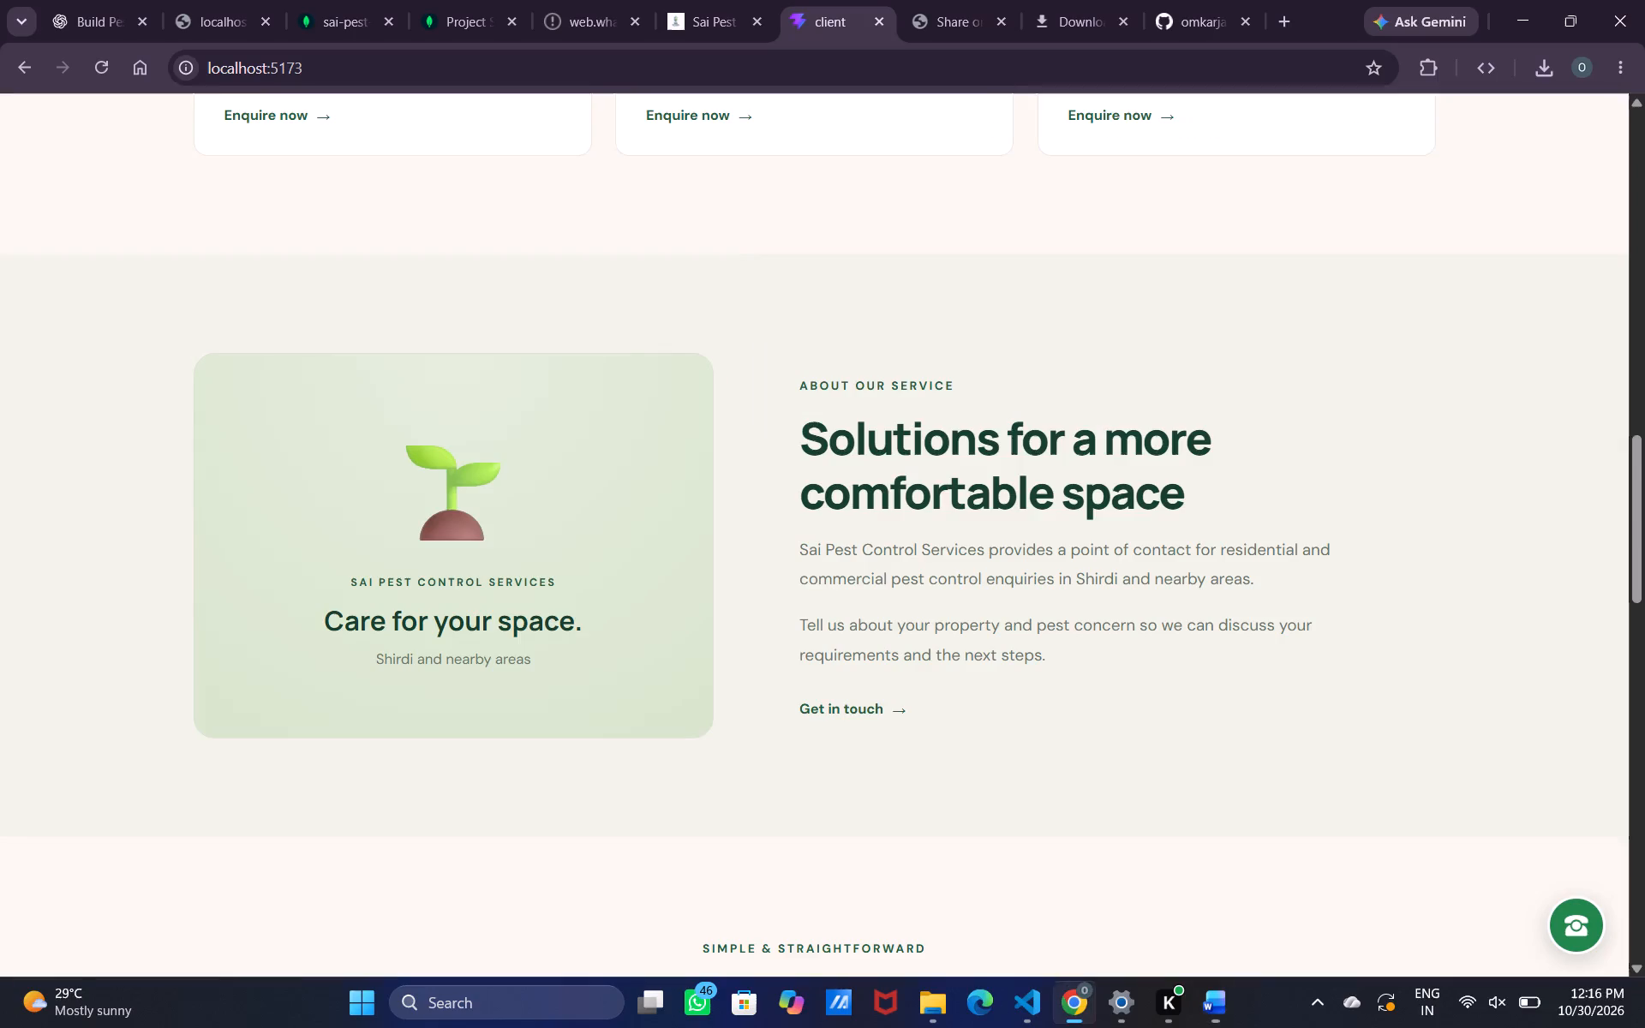
{"action": "scroll", "coordinate": [864, 723], "scroll_direction": "down", "scroll_amount": 7}
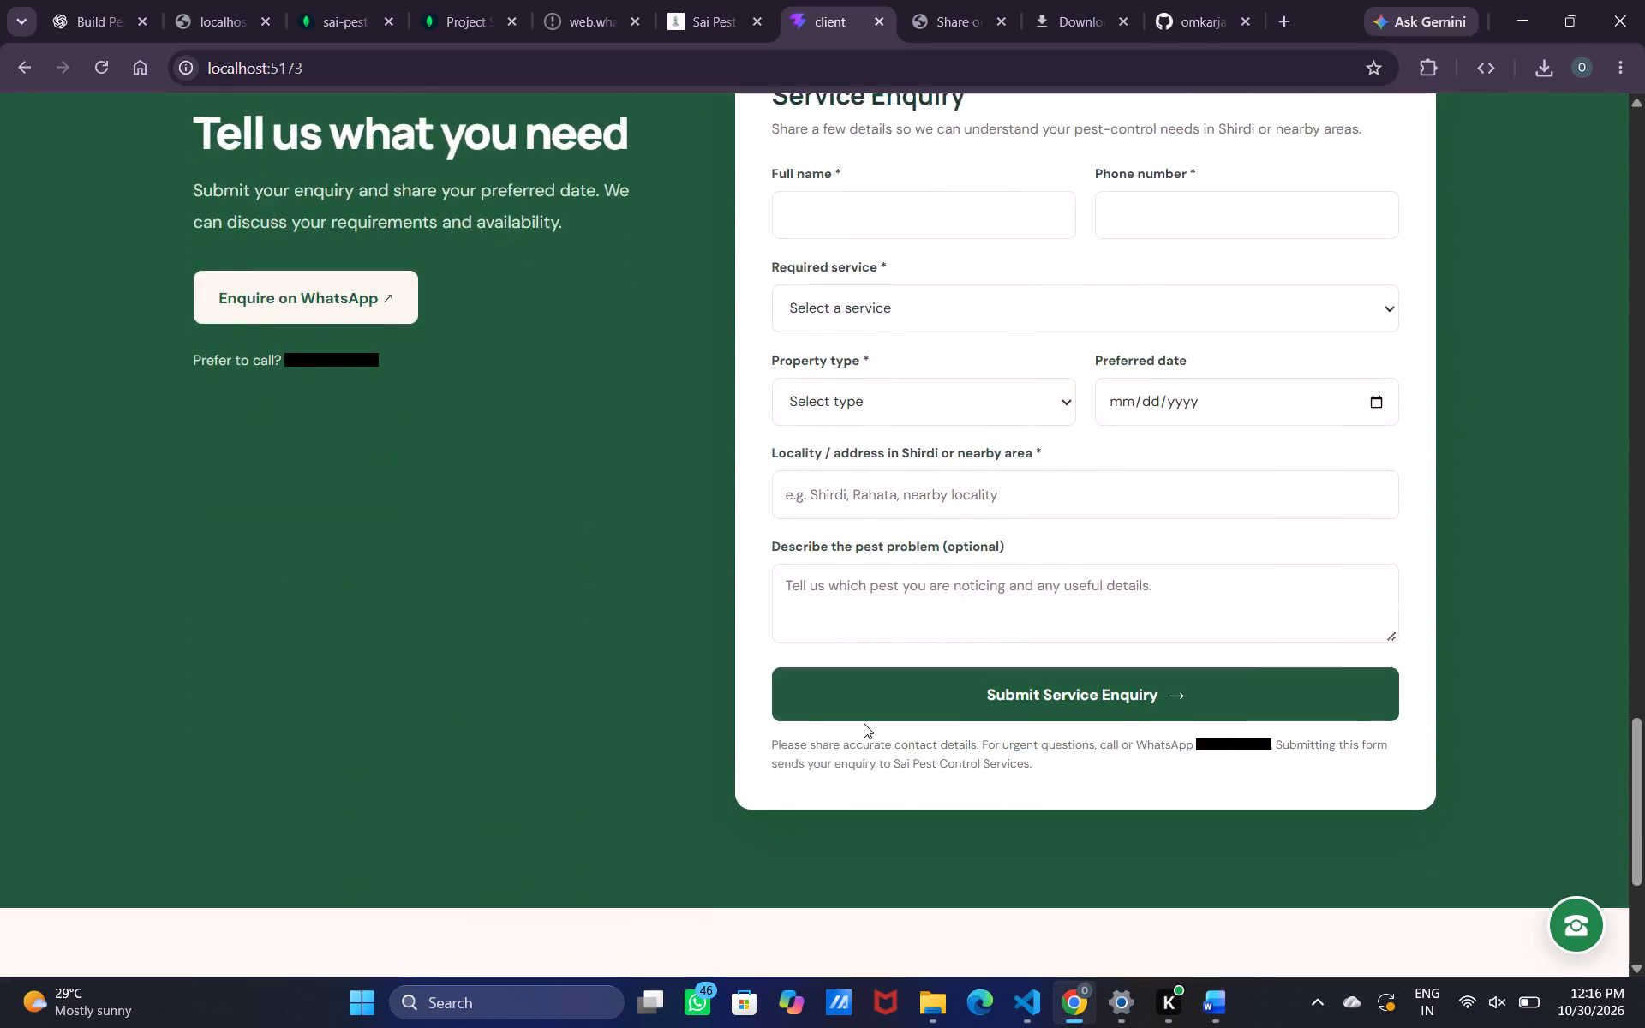
{"action": "scroll", "coordinate": [864, 723], "scroll_direction": "down", "scroll_amount": 6}
{"action": "scroll", "coordinate": [864, 723], "scroll_direction": "right", "scroll_amount": 1}
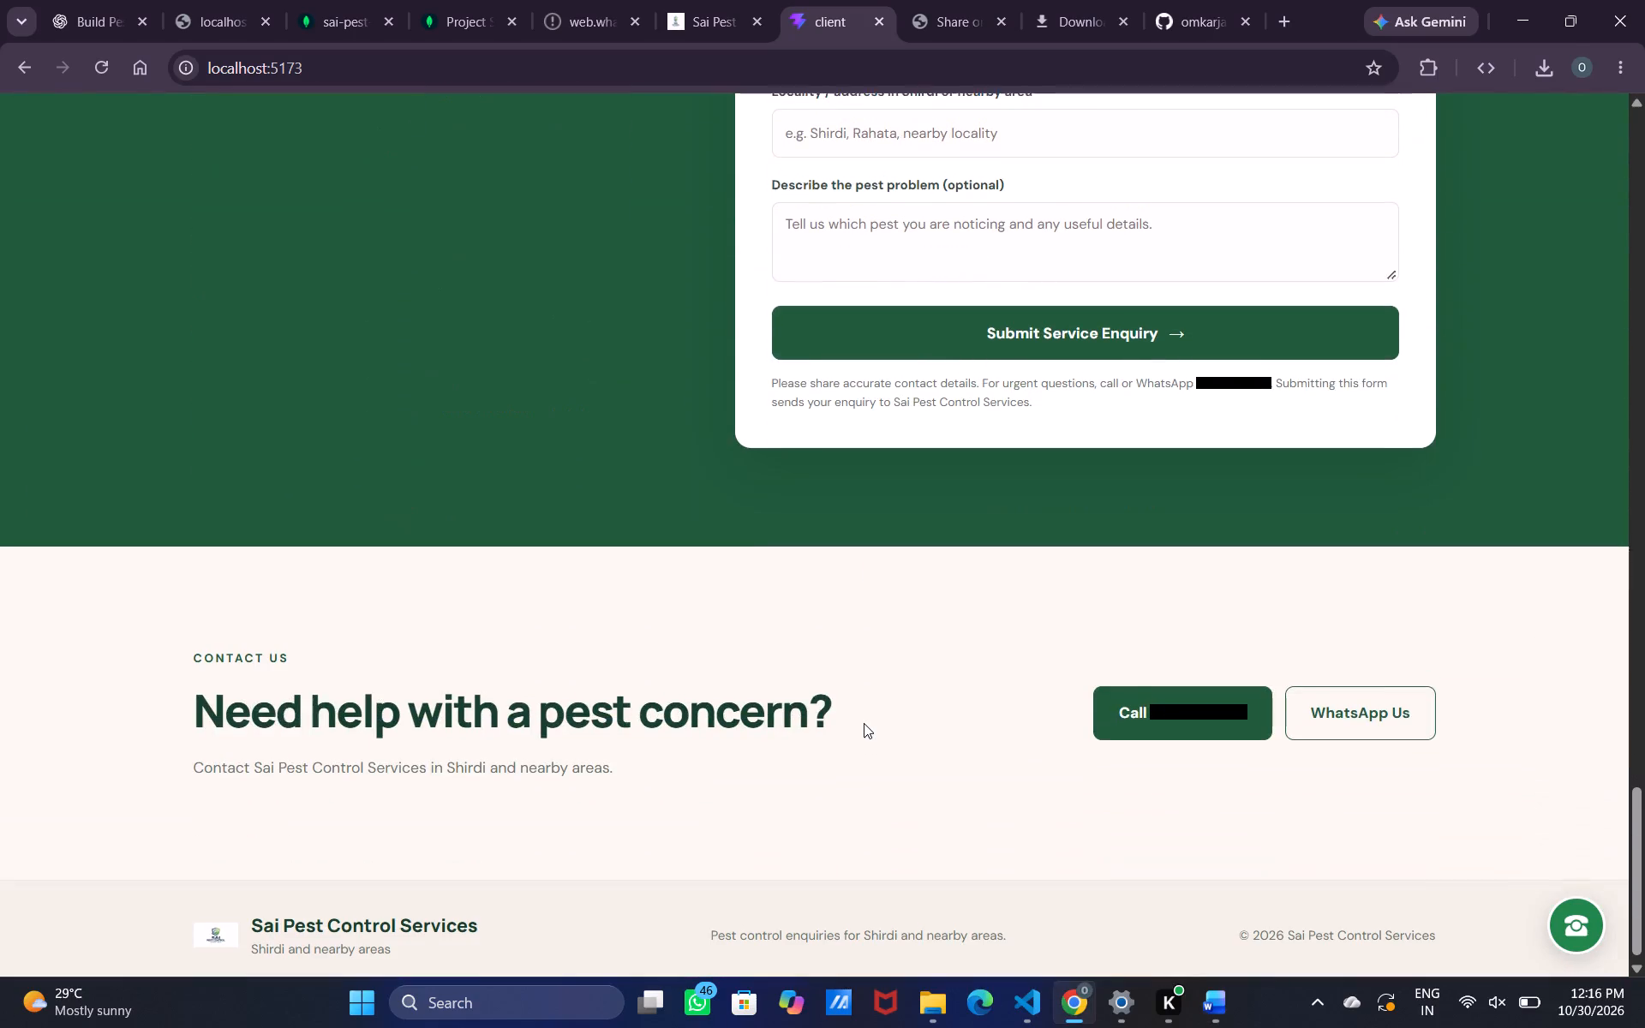
{"action": "scroll", "coordinate": [864, 723], "scroll_direction": "right", "scroll_amount": 1}
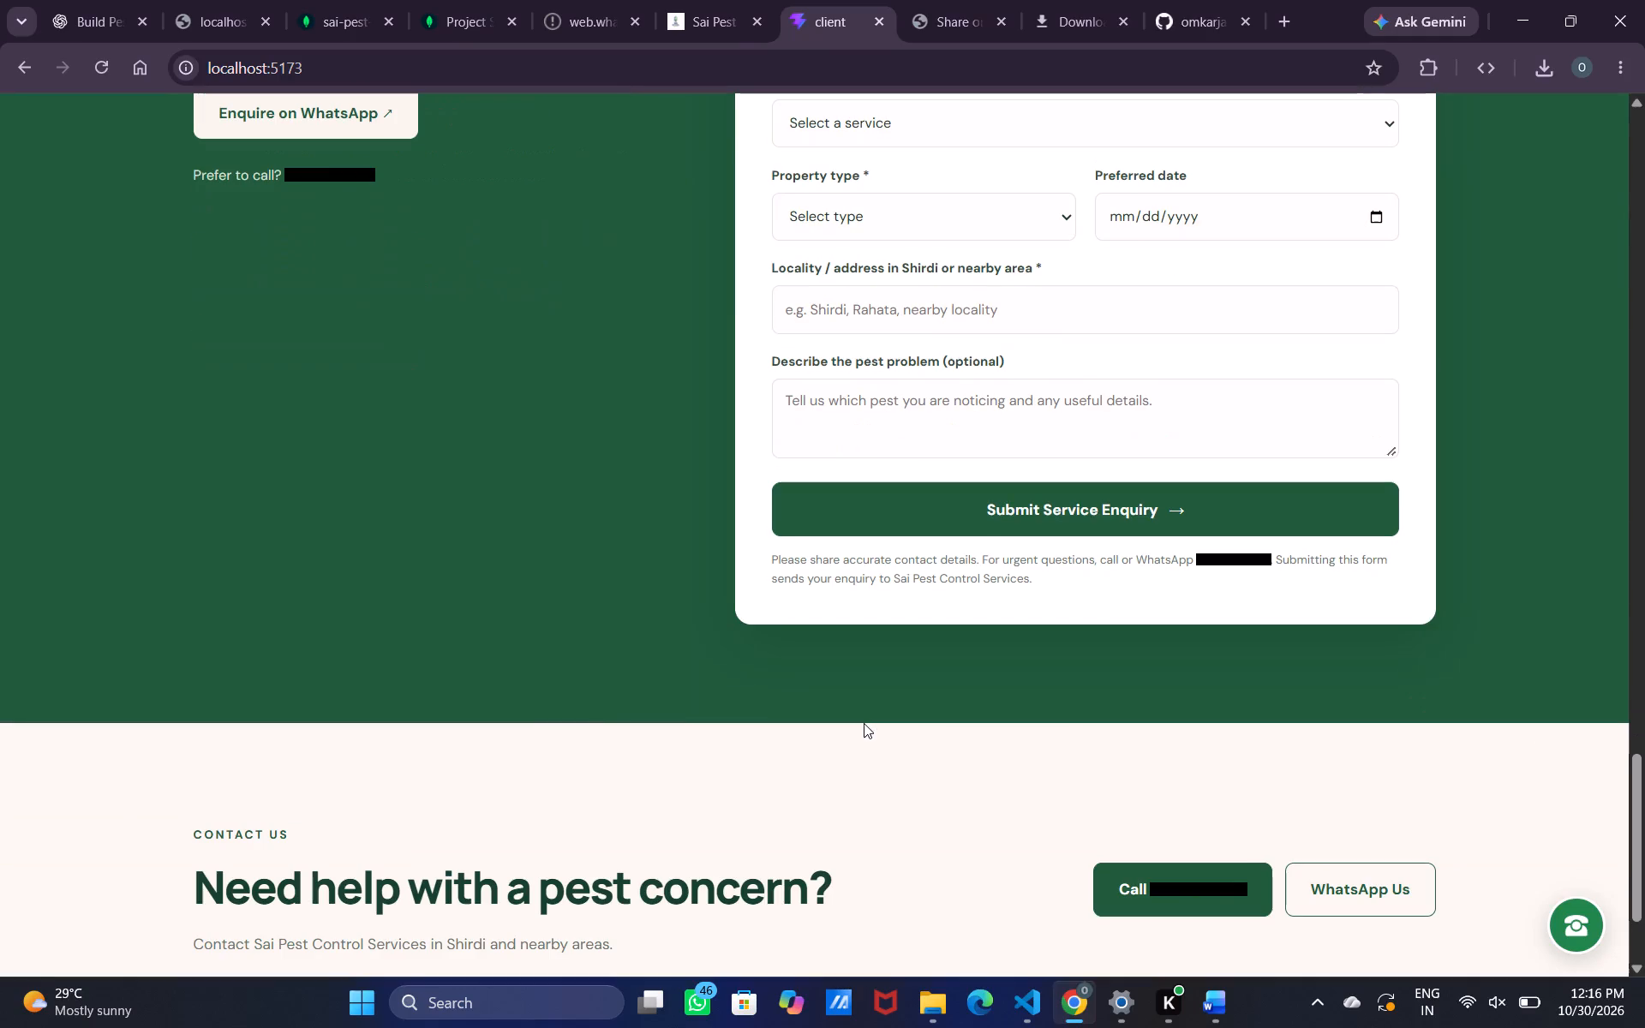
{"action": "key", "text": "shift+super+s"}
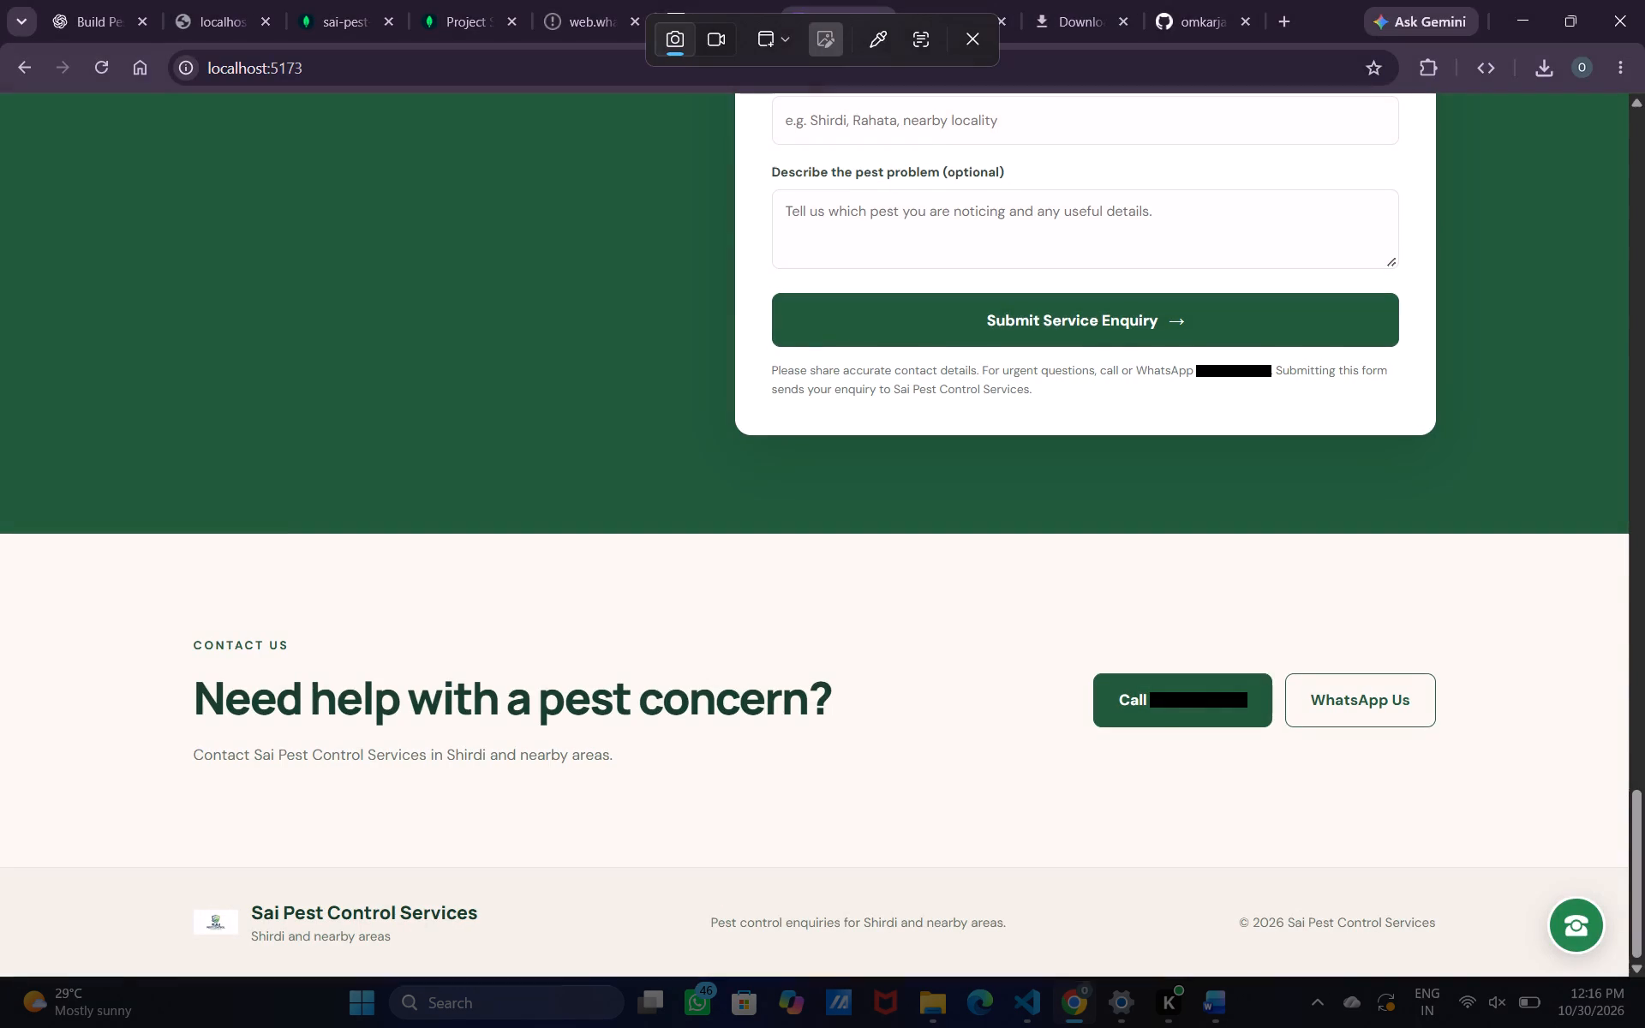
{"action": "left_click_drag", "start_coordinate": [0, 526], "coordinate": [1644, 972]}
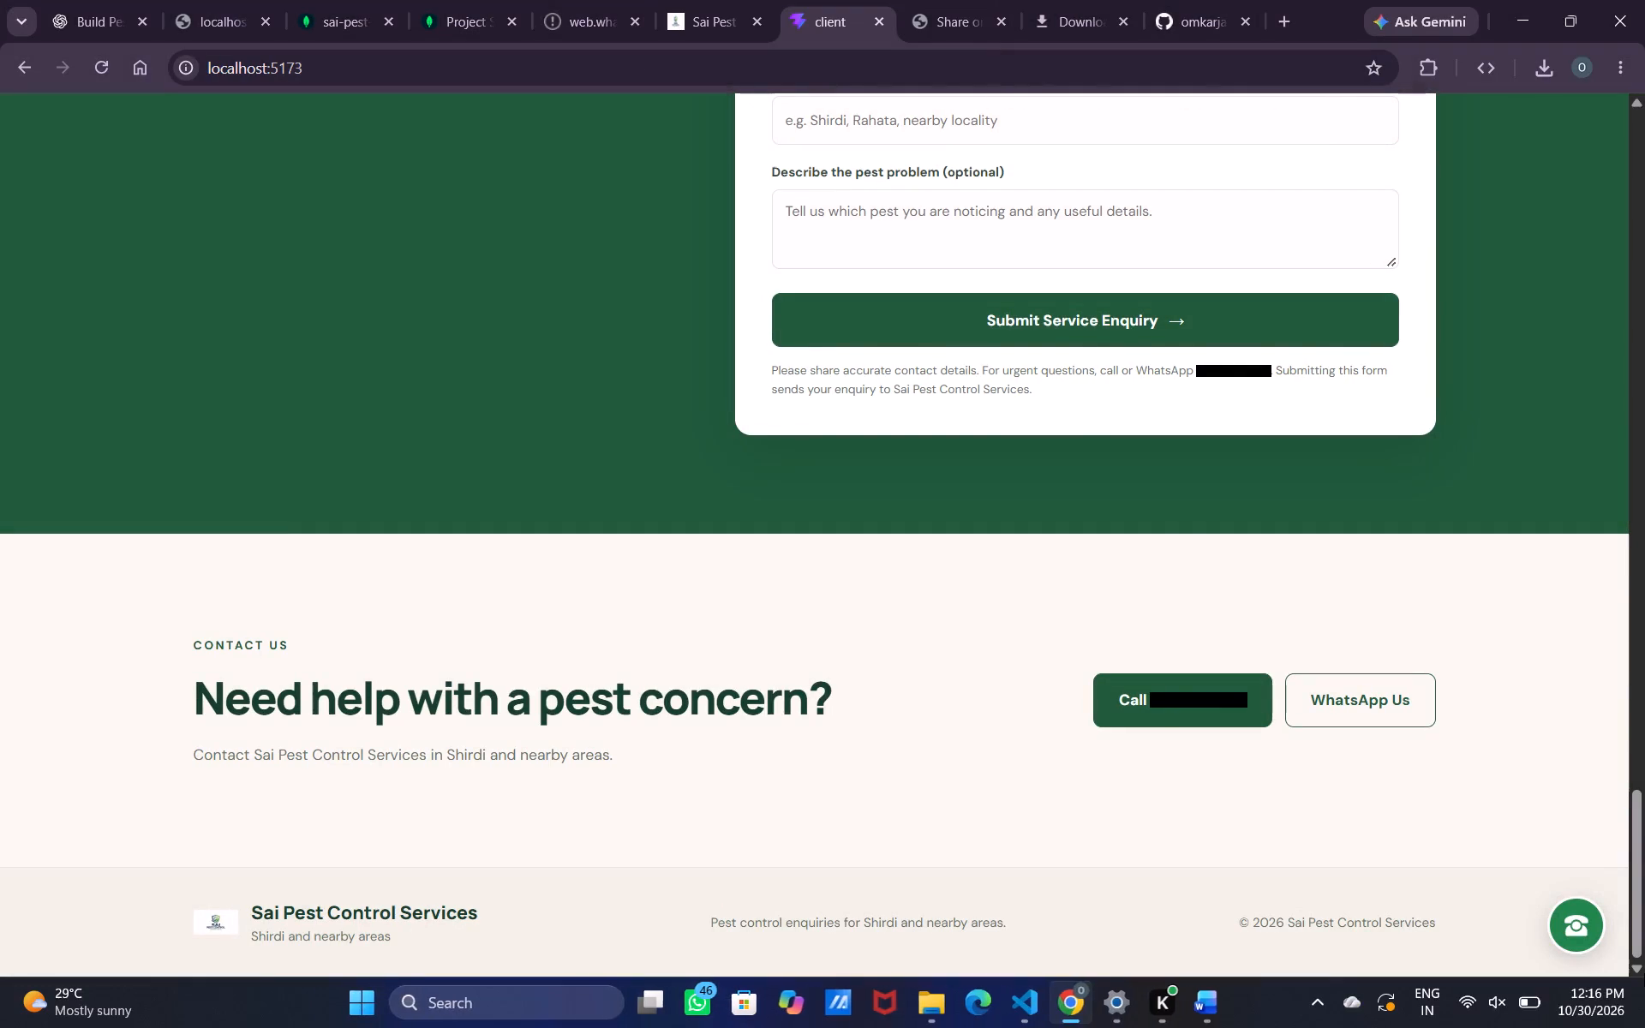
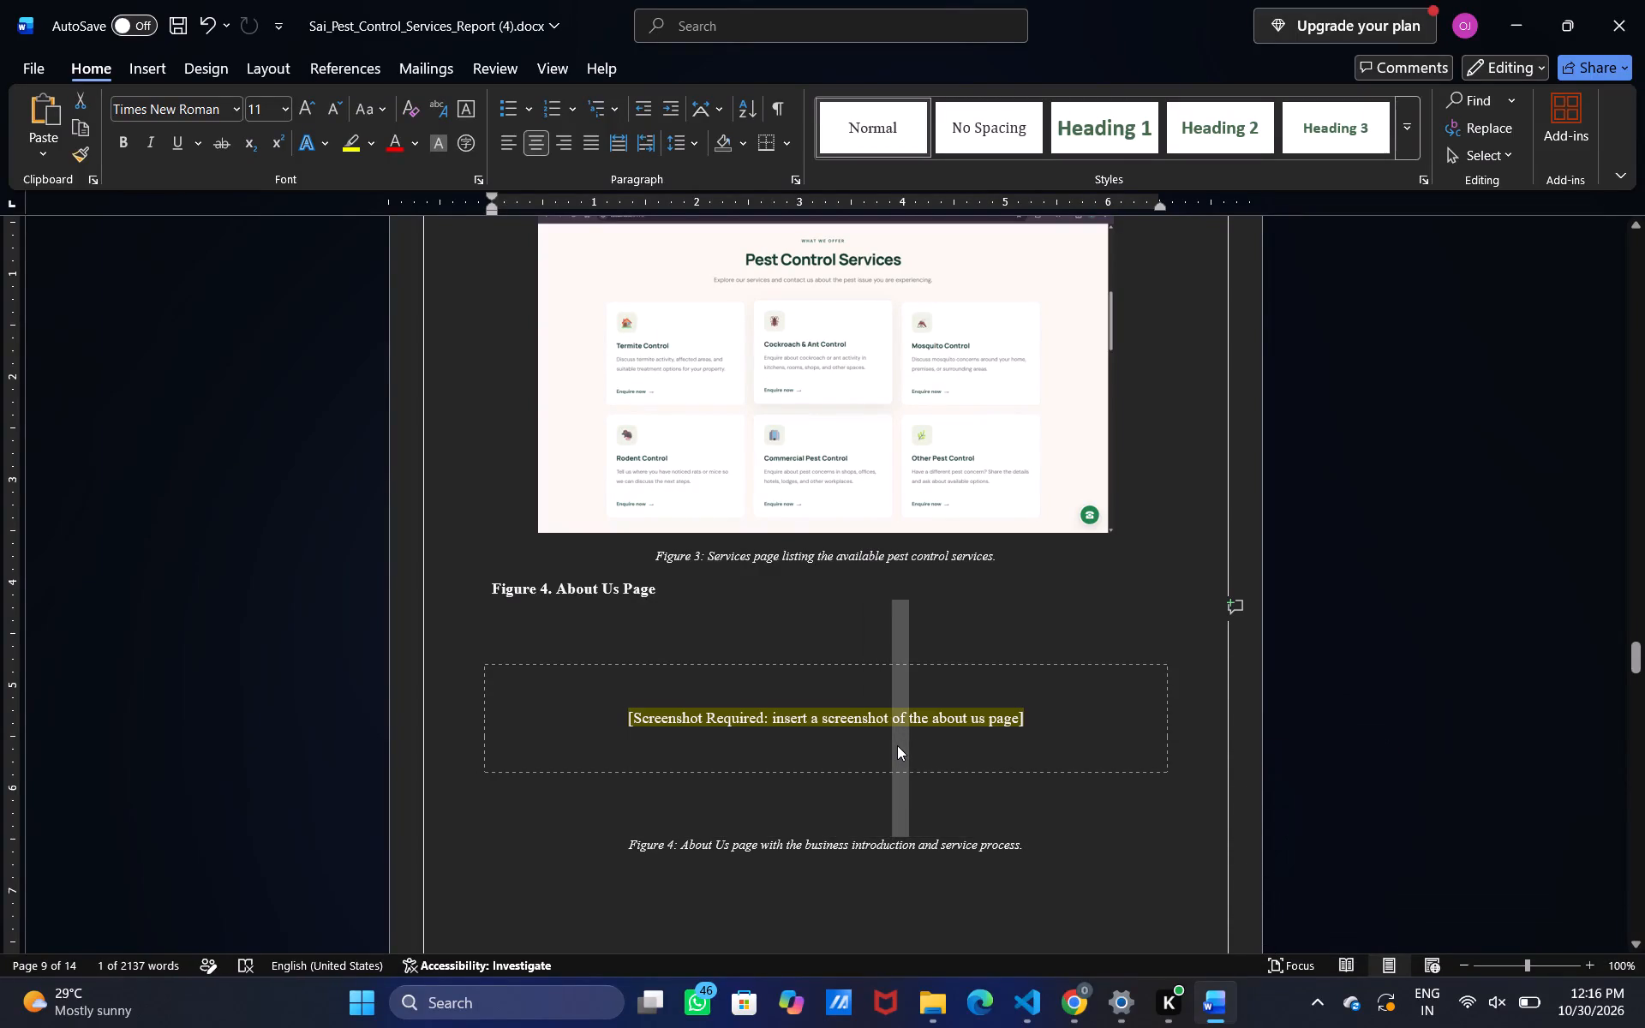
Replace the Figure 4 About Us Page placeholder with the captured screenshot of the Contact Us section and footer.
{"action": "triple_click", "coordinate": [897, 745]}
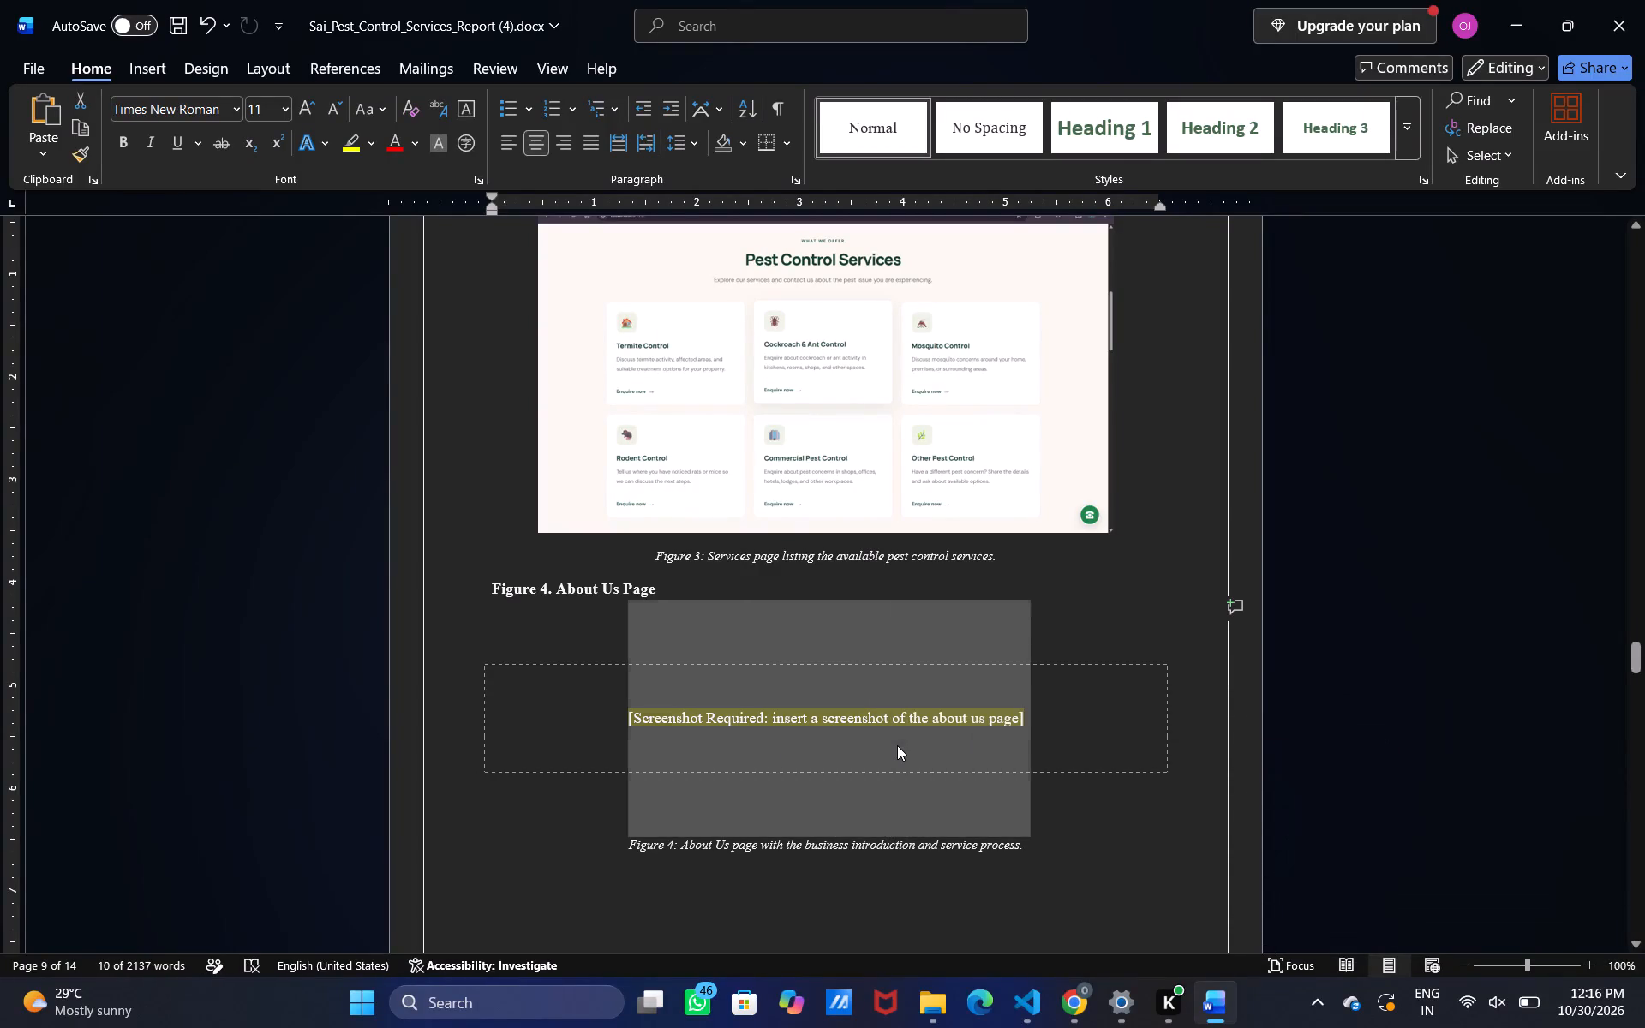
{"action": "key", "text": "ctrl+v"}
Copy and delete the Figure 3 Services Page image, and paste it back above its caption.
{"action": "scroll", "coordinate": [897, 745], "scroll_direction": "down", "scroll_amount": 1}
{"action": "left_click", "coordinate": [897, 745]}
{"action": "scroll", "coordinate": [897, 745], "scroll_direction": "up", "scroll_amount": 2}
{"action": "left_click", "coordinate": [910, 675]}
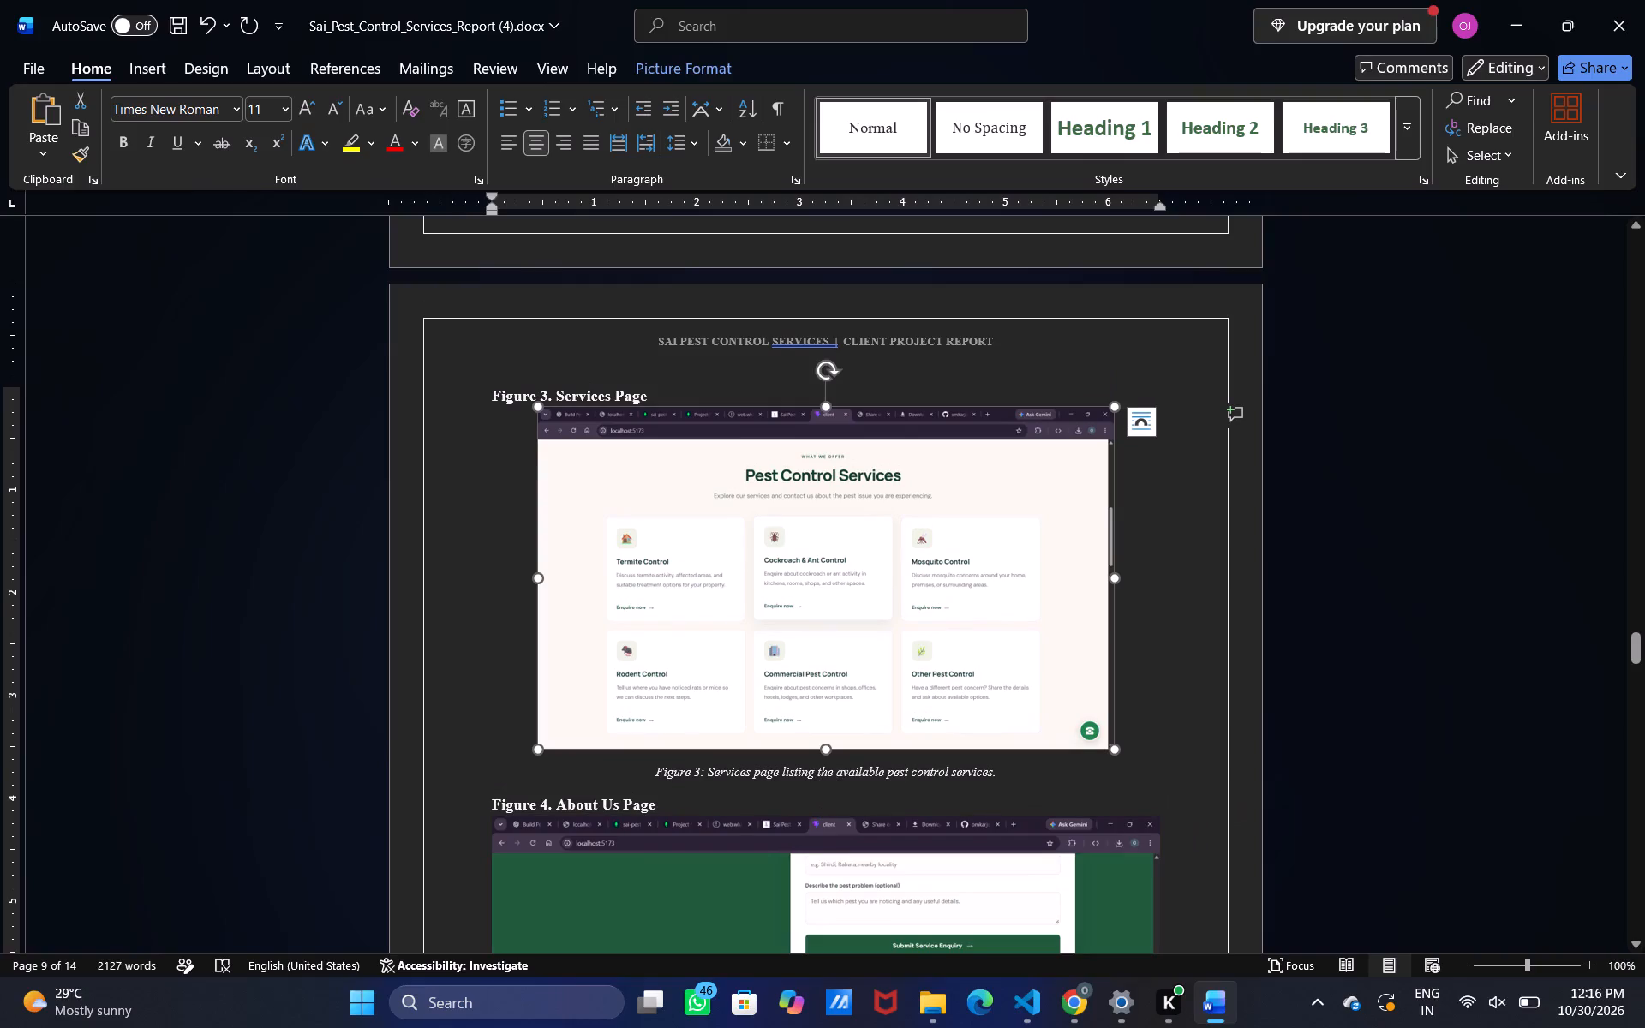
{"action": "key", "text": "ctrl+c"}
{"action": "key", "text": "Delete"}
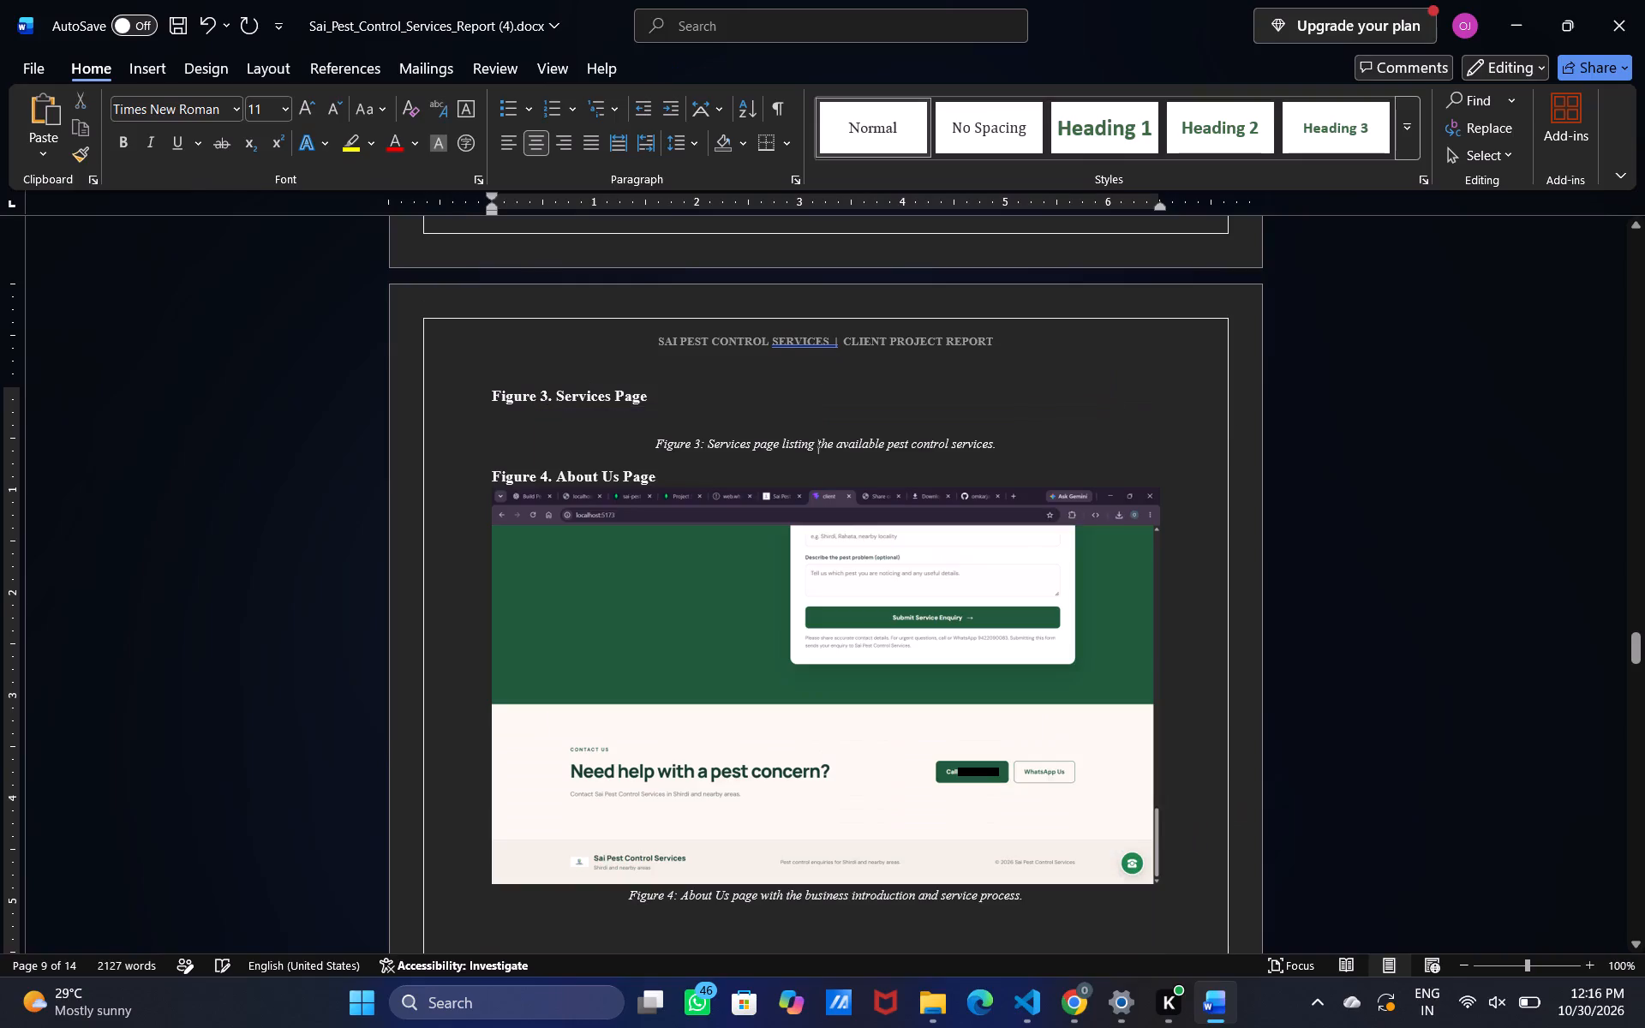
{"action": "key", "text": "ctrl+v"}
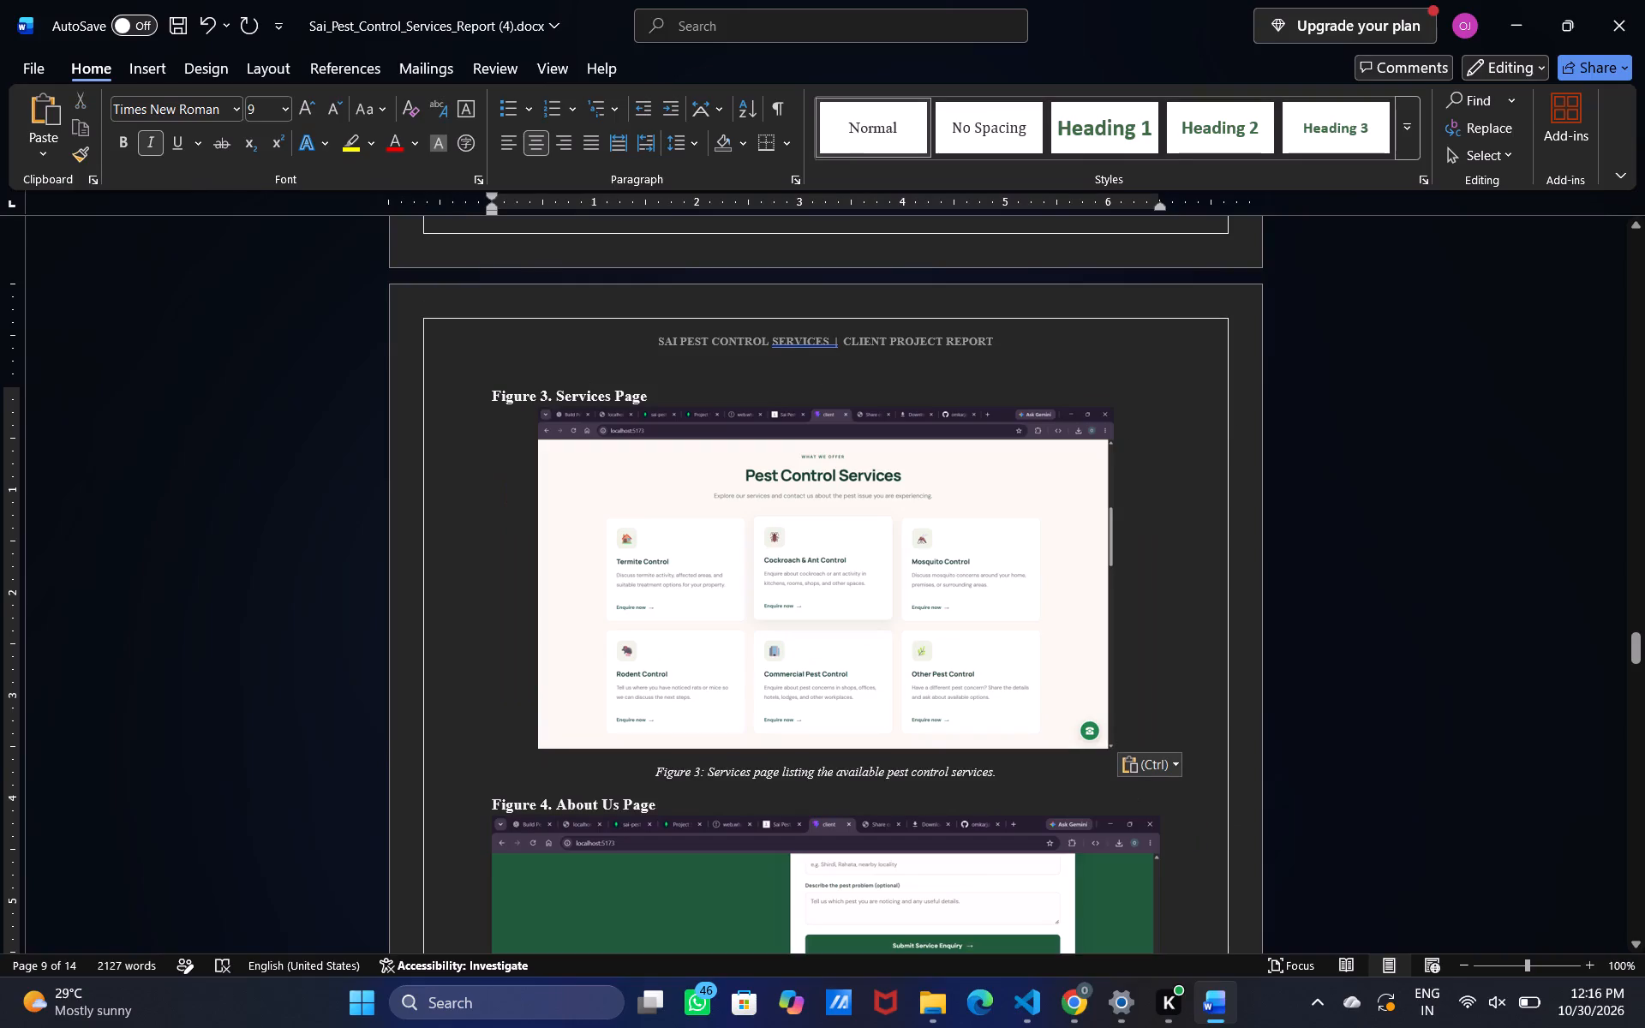
Enlarge the Figure 3 Services Page image proportionally to about 6.5 inches wide, filling the text width.
{"action": "left_click", "coordinate": [1097, 732]}
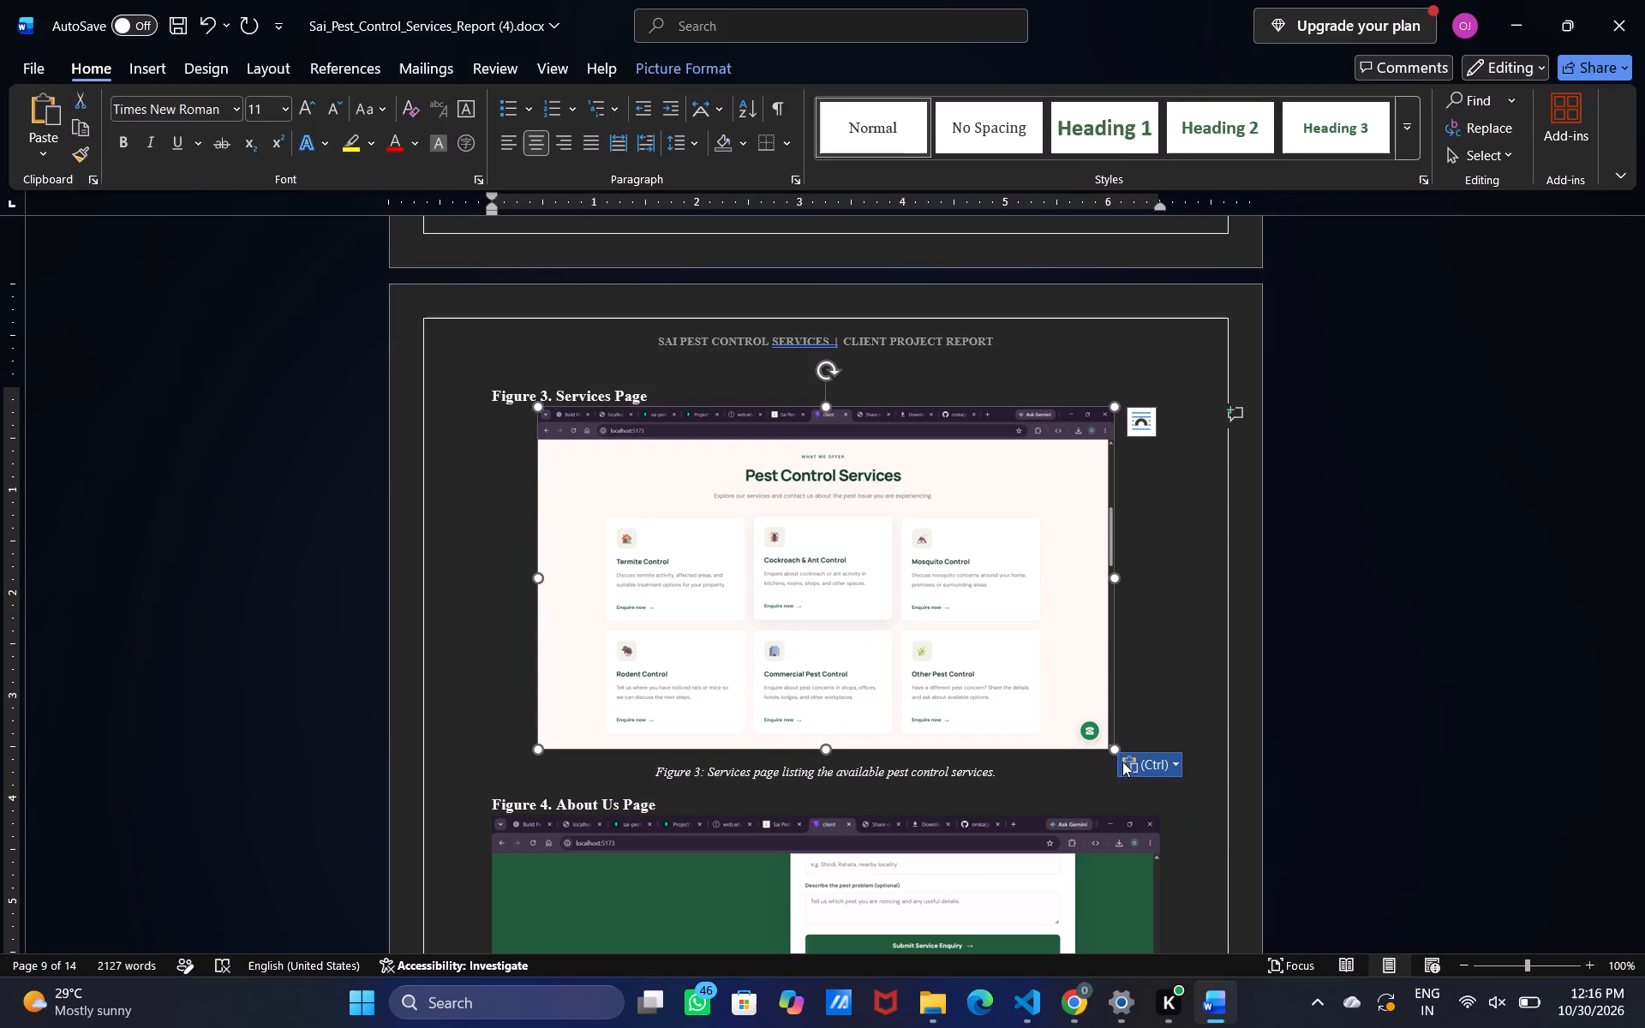
{"action": "left_click_drag", "start_coordinate": [1111, 750], "coordinate": [1169, 802]}
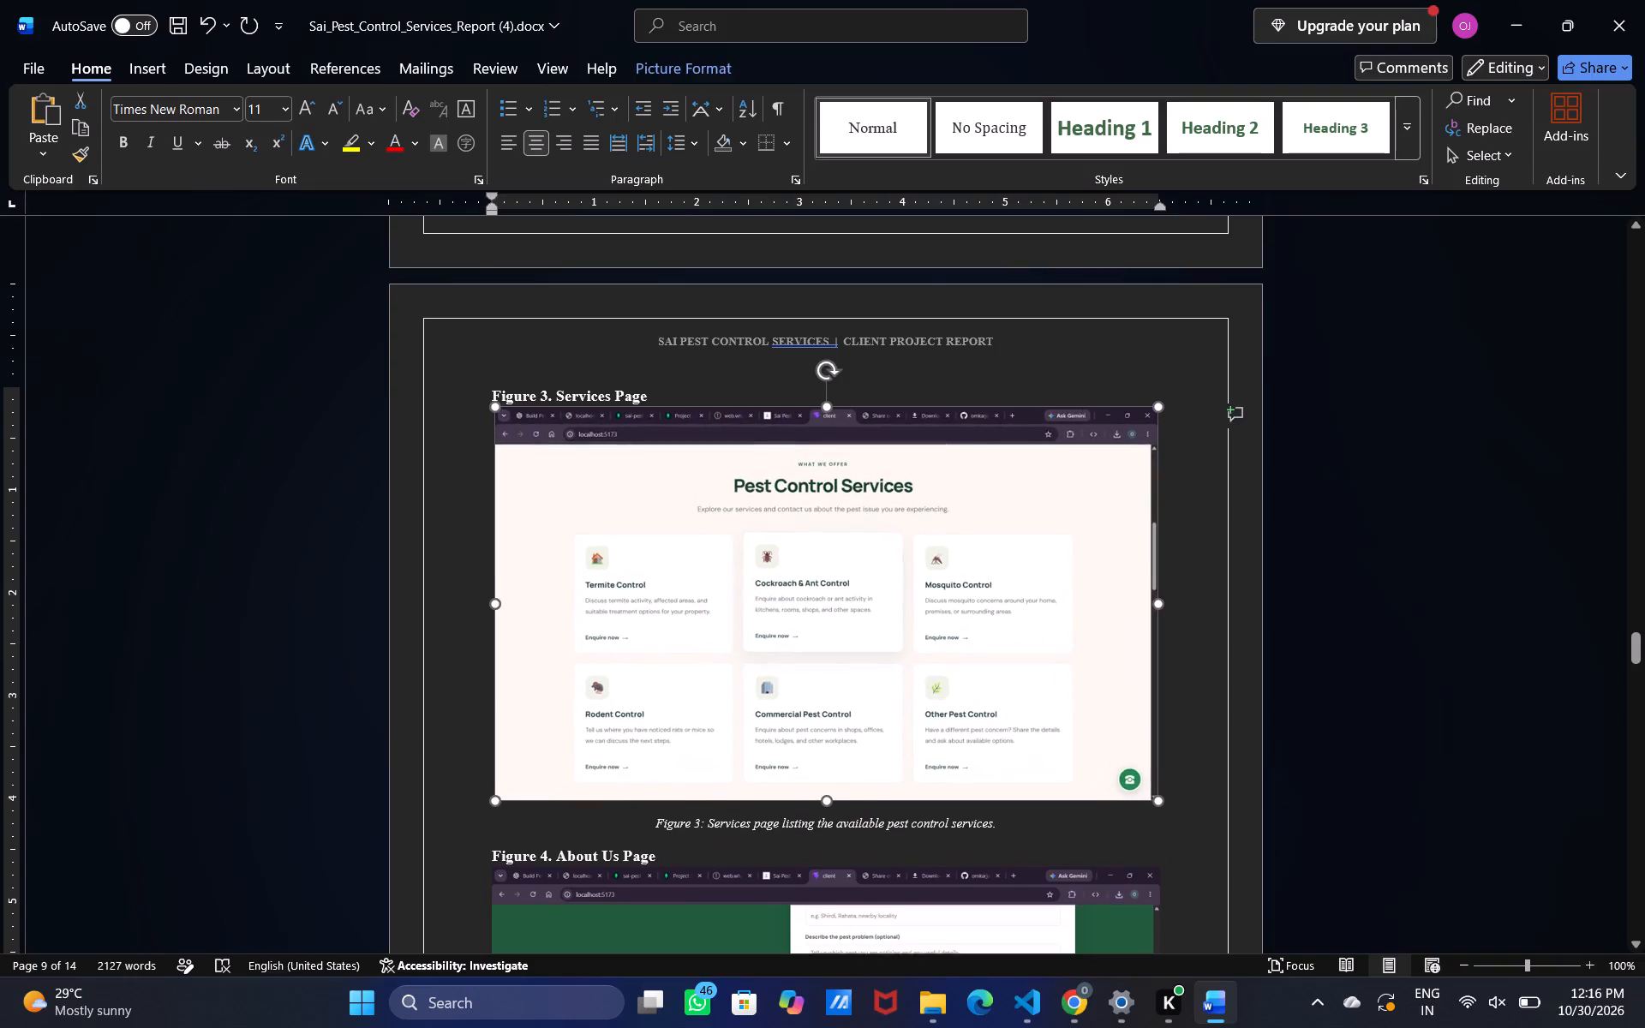
{"action": "left_click_drag", "start_coordinate": [1169, 802], "coordinate": [1167, 807]}
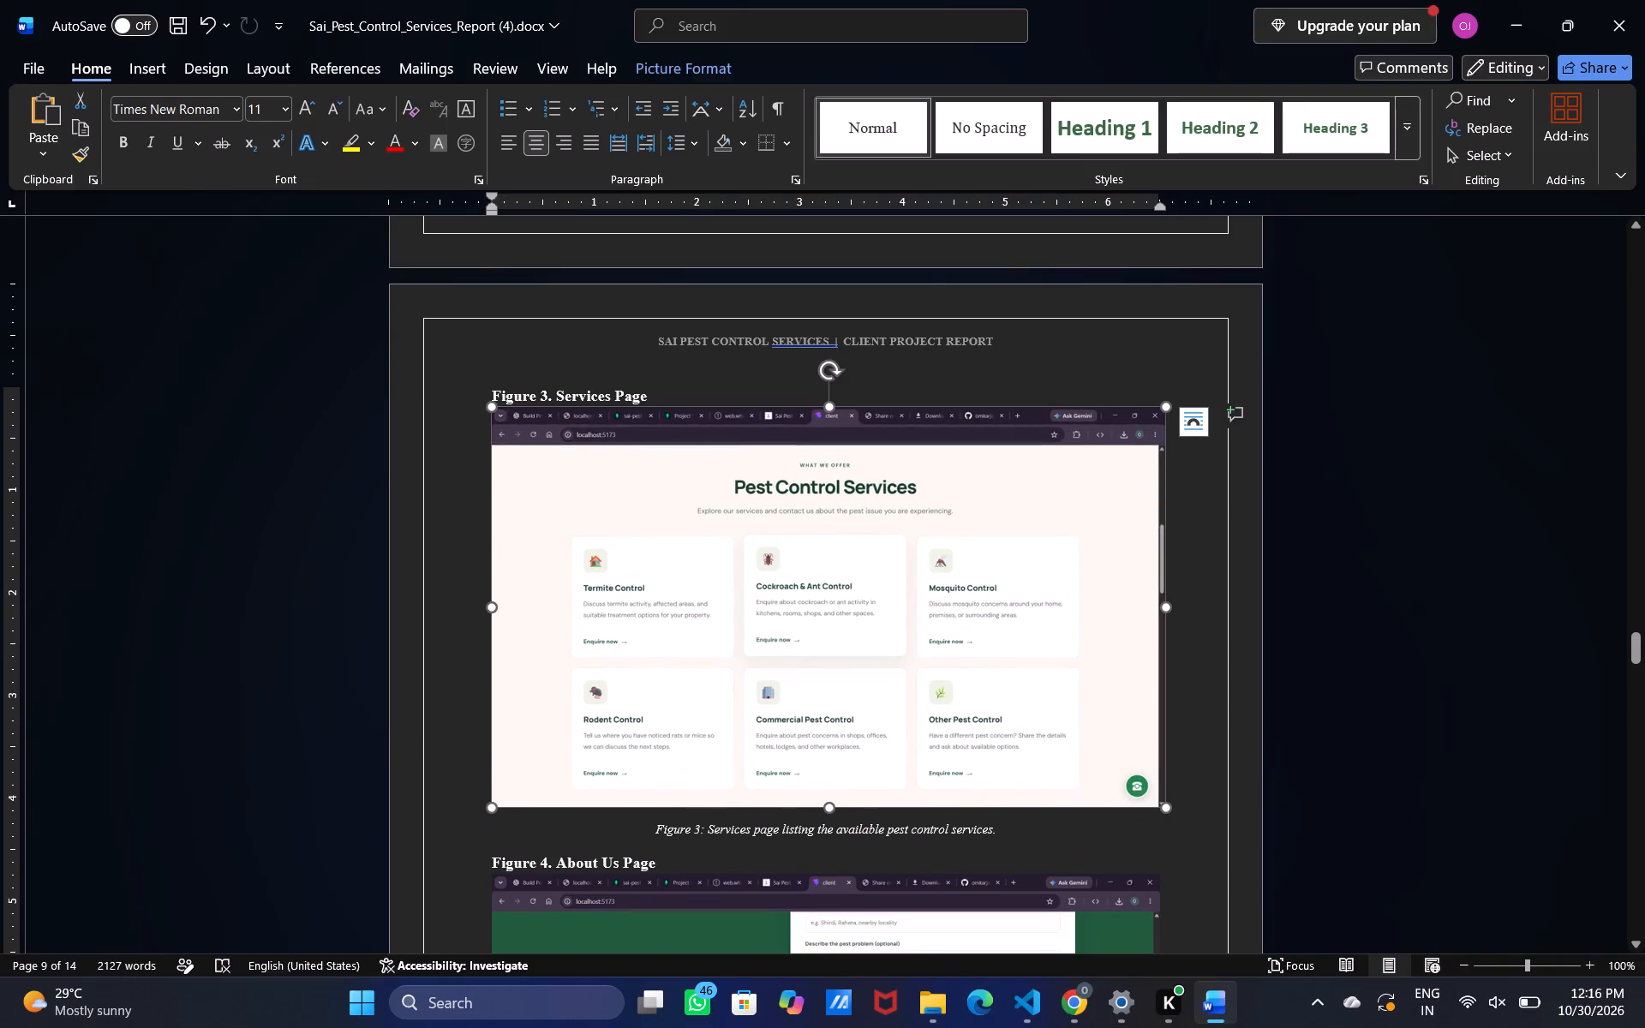
{"action": "left_click", "coordinate": [1171, 835]}
{"action": "scroll", "coordinate": [1171, 835], "scroll_direction": "down", "scroll_amount": 6}
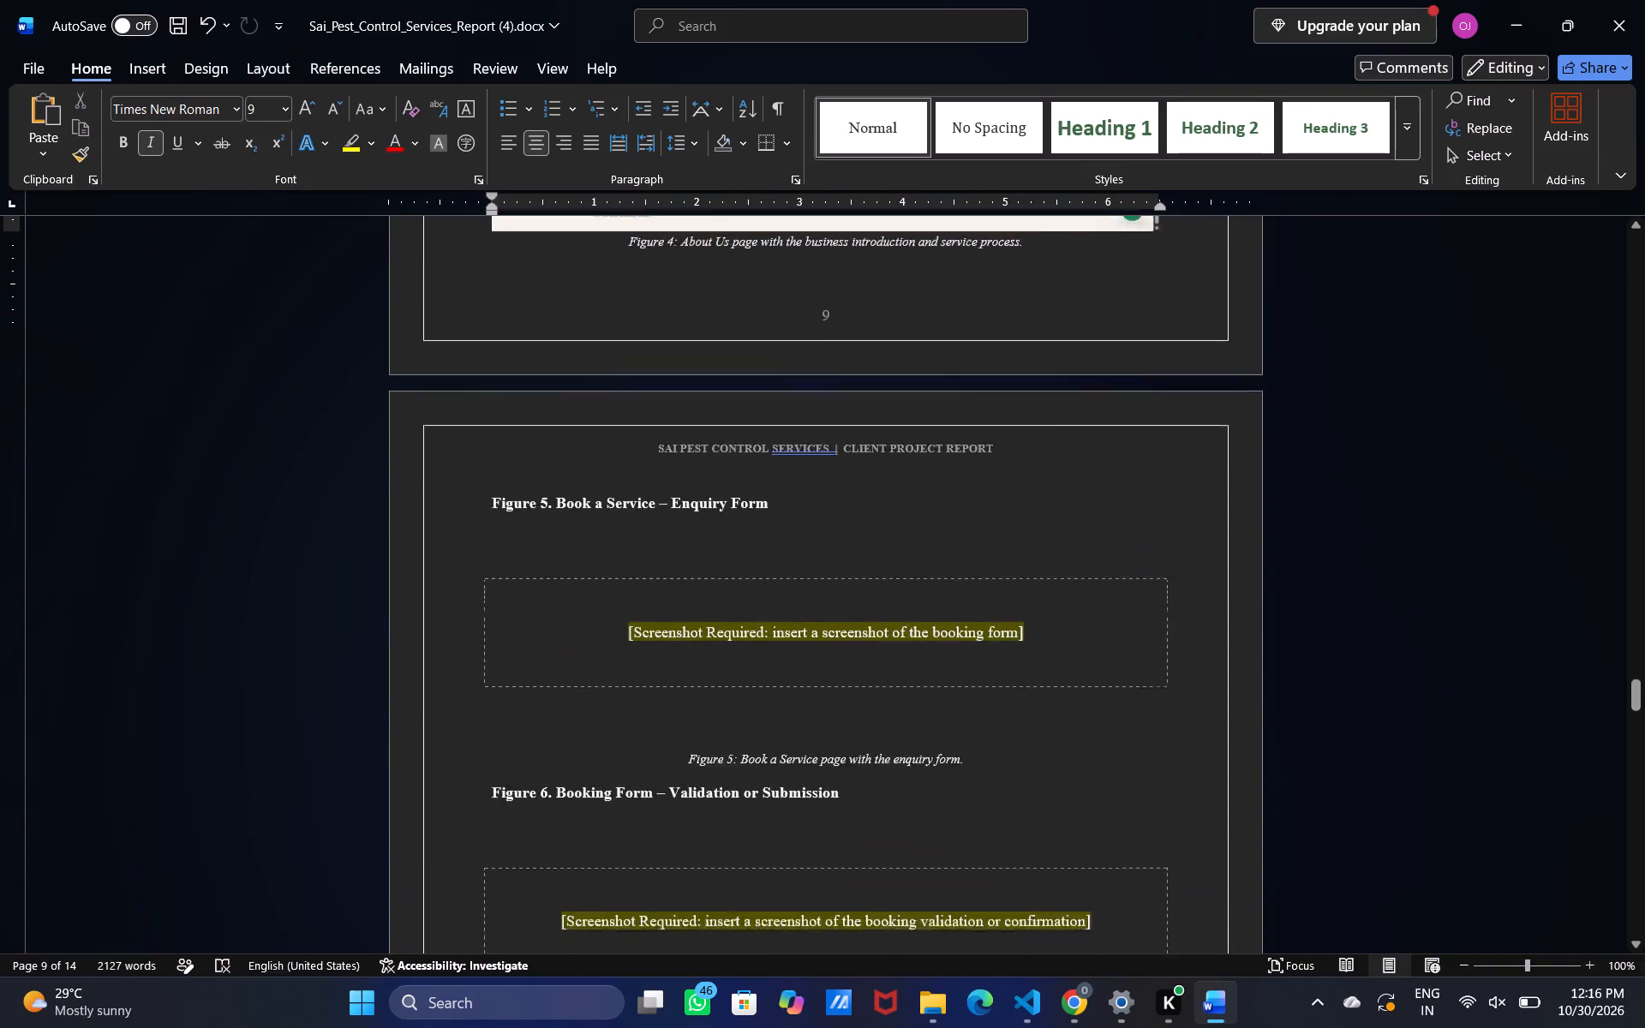
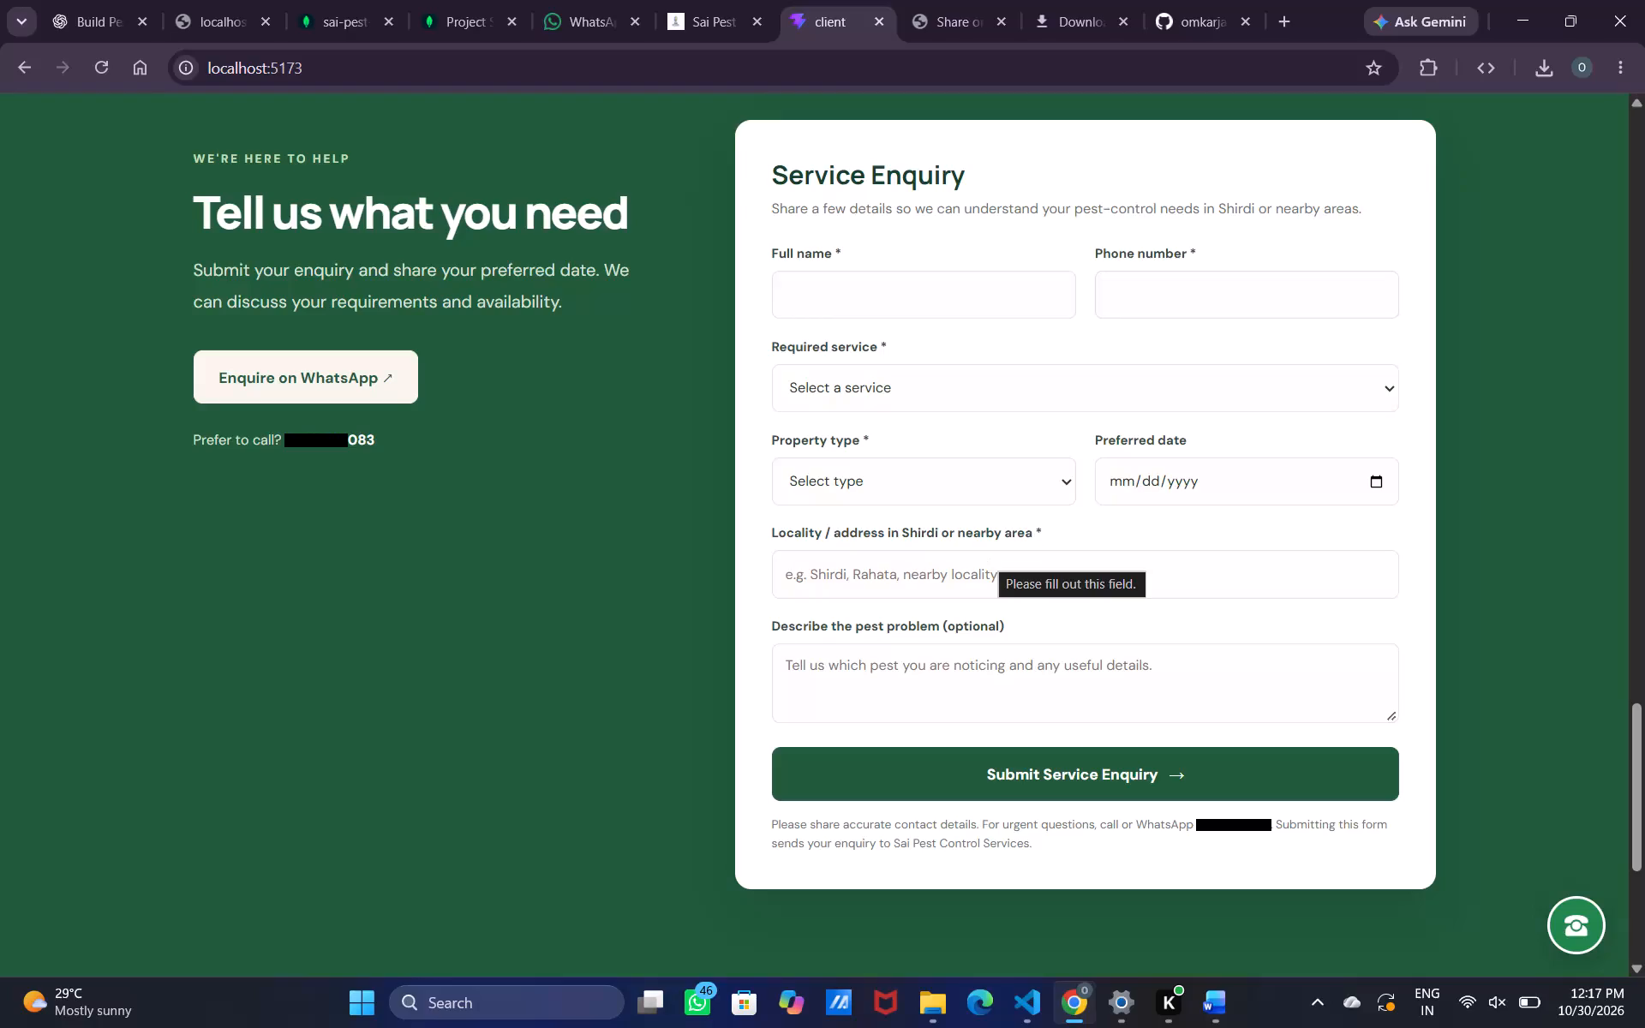
Capture the blank Service Enquiry form full screen and replace the Figure 5 booking form placeholder in the Word report with it.
{"action": "key", "text": "Print"}
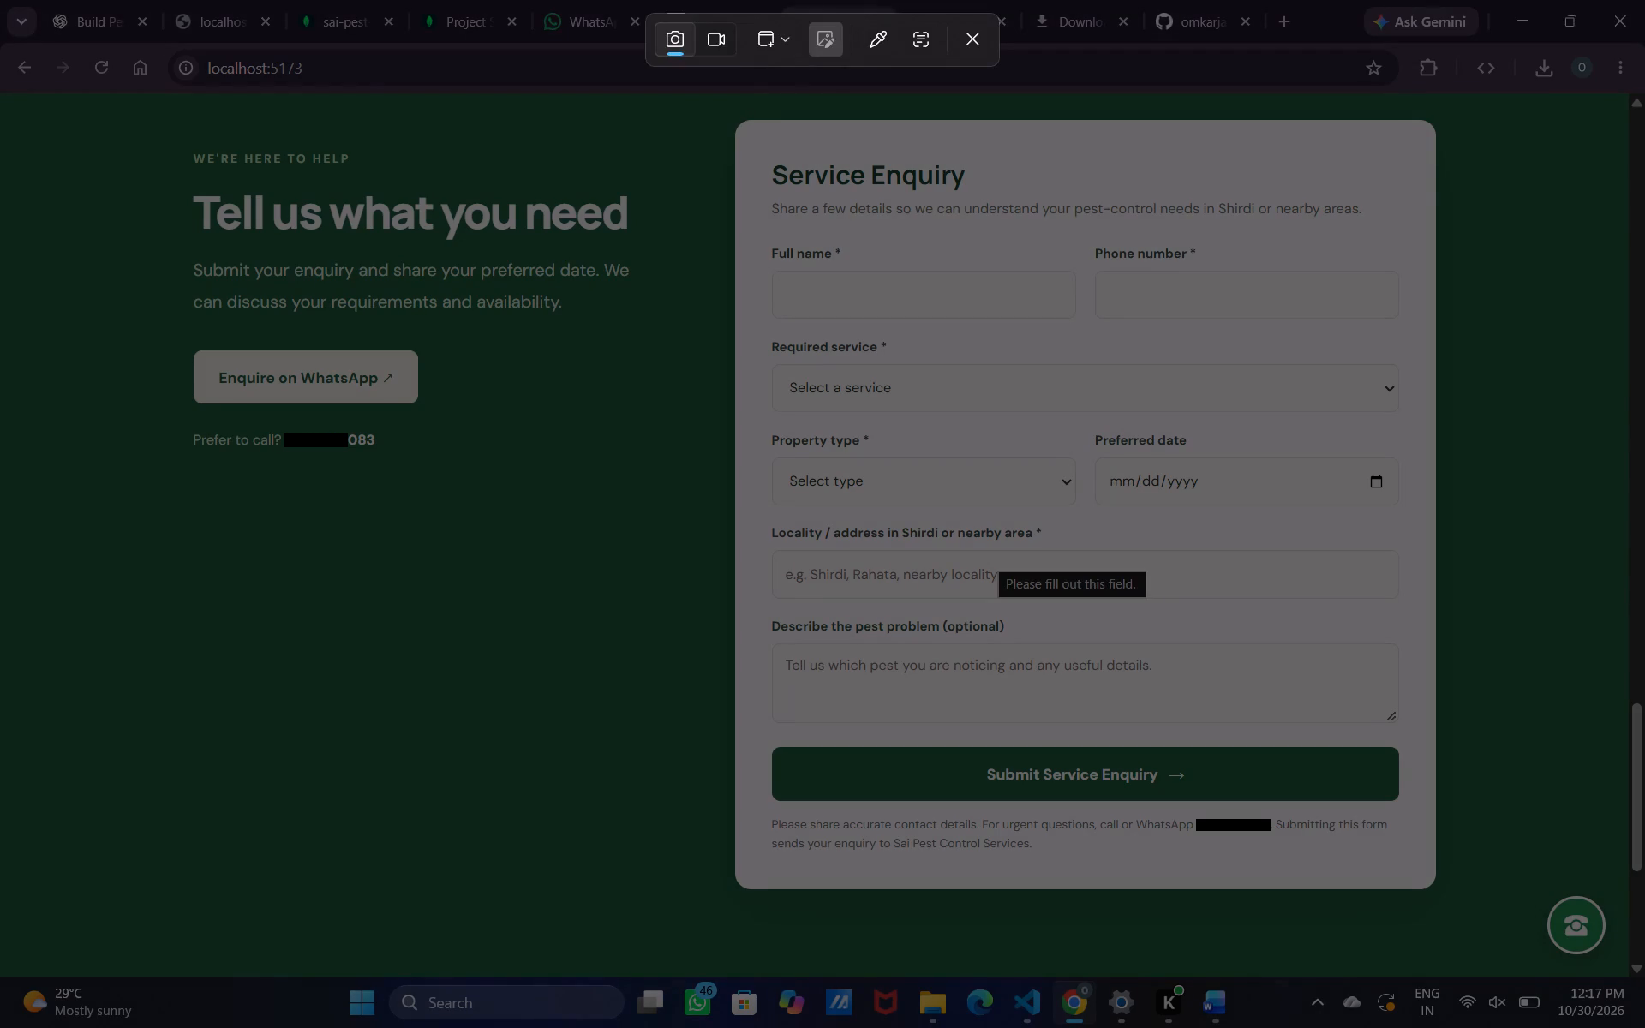
{"action": "left_click", "coordinate": [787, 43]}
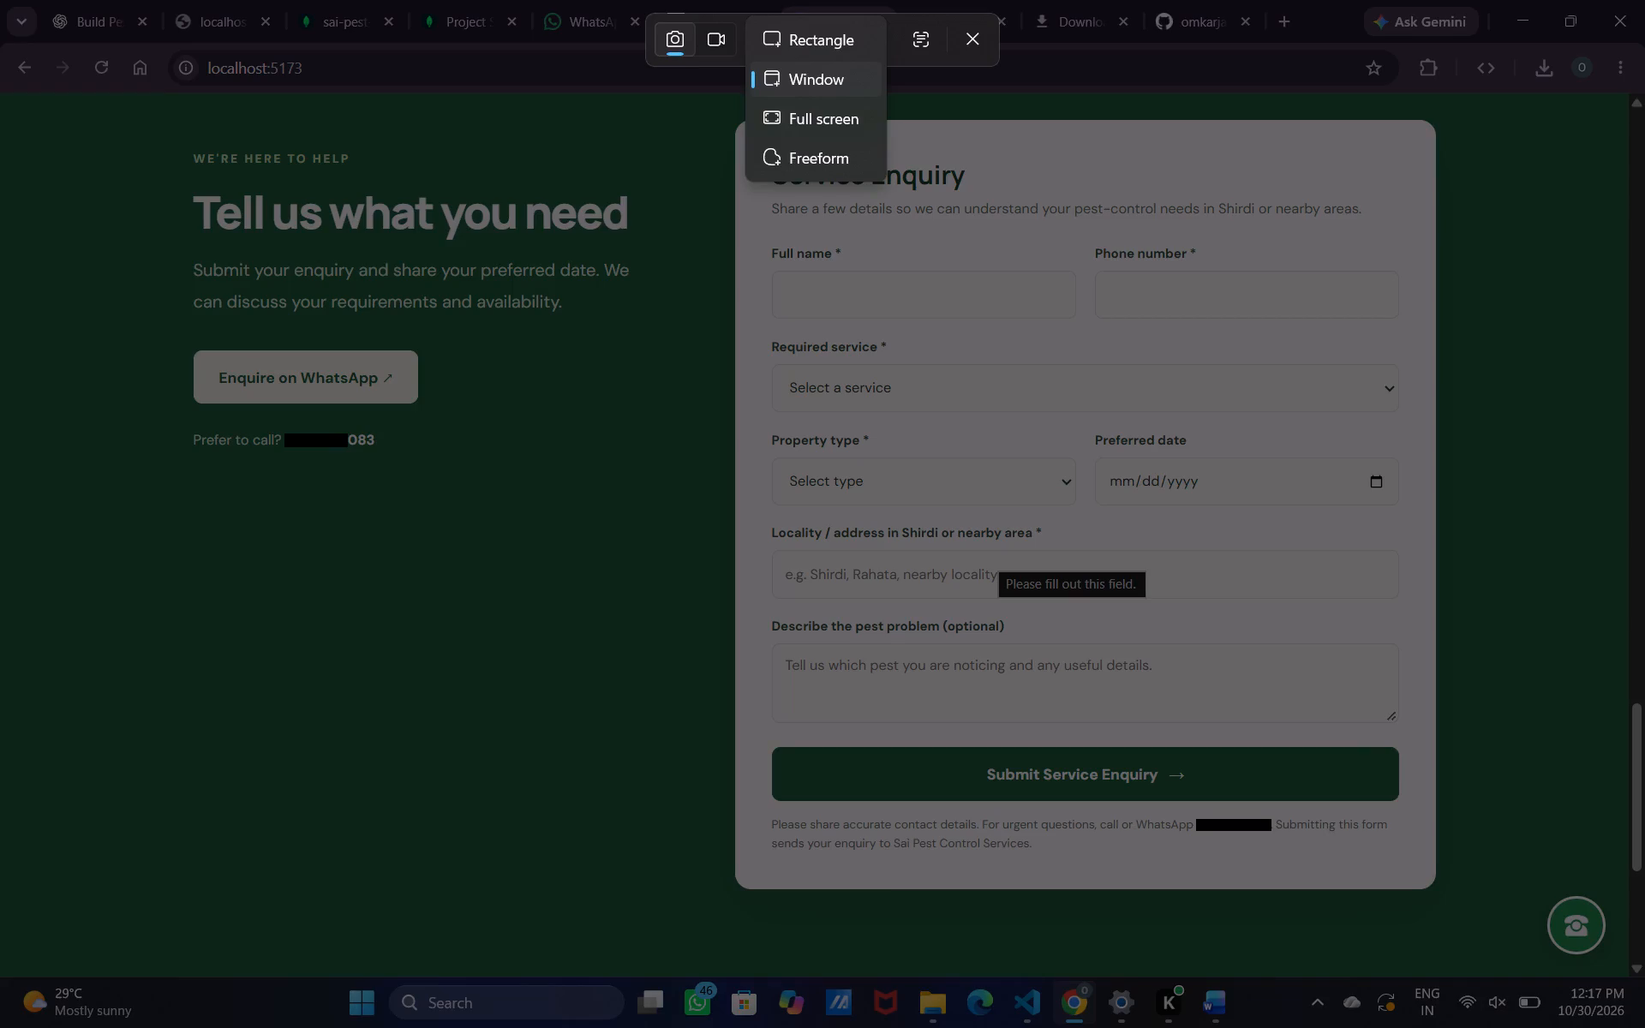
{"action": "left_click", "coordinate": [819, 120]}
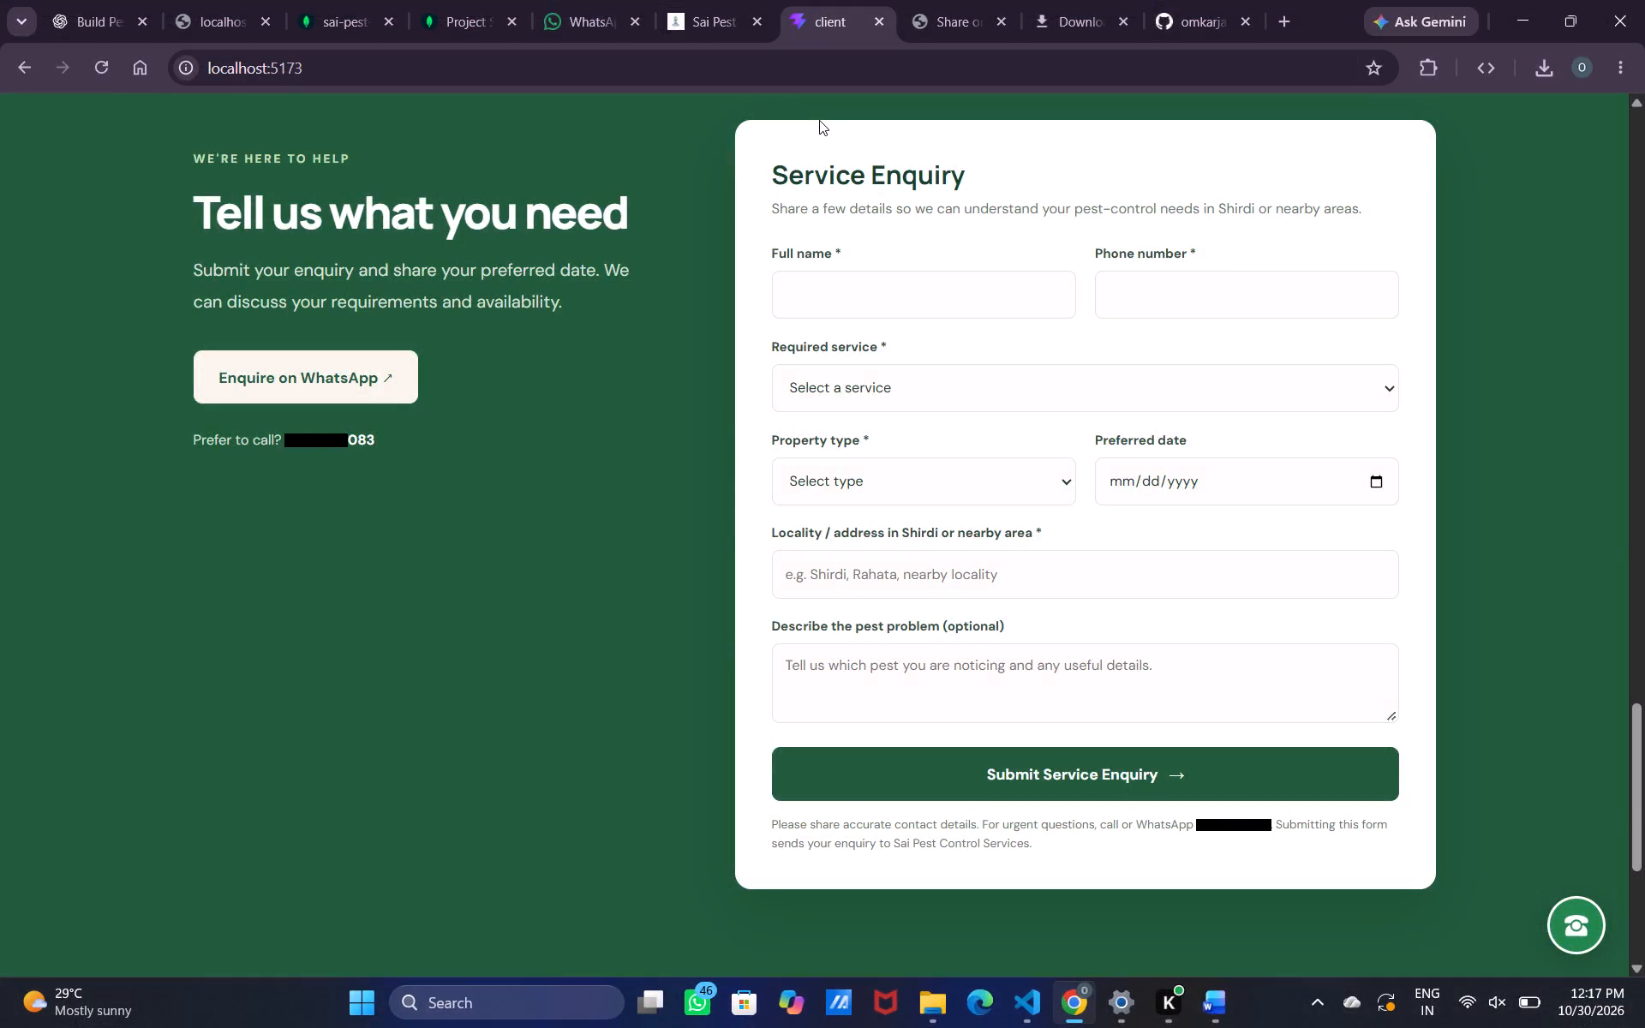
{"action": "key", "text": "alt+Tab"}
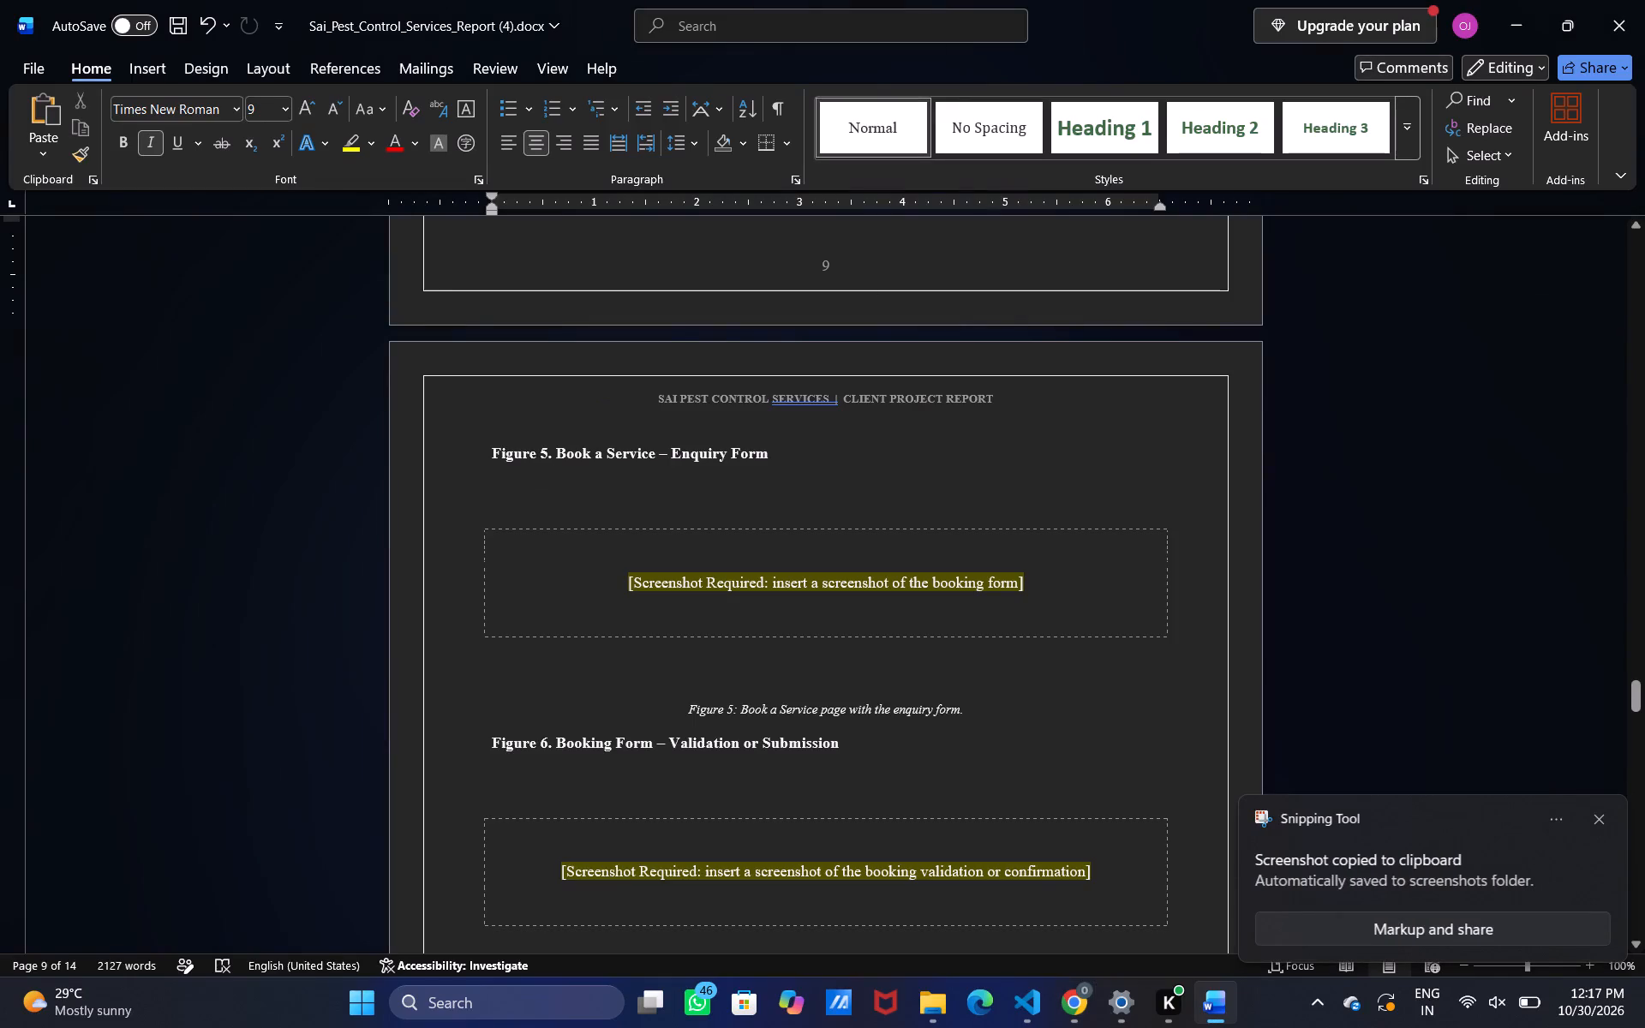
{"action": "triple_click", "coordinate": [929, 576]}
{"action": "left_click", "coordinate": [929, 576]}
{"action": "triple_click", "coordinate": [929, 576]}
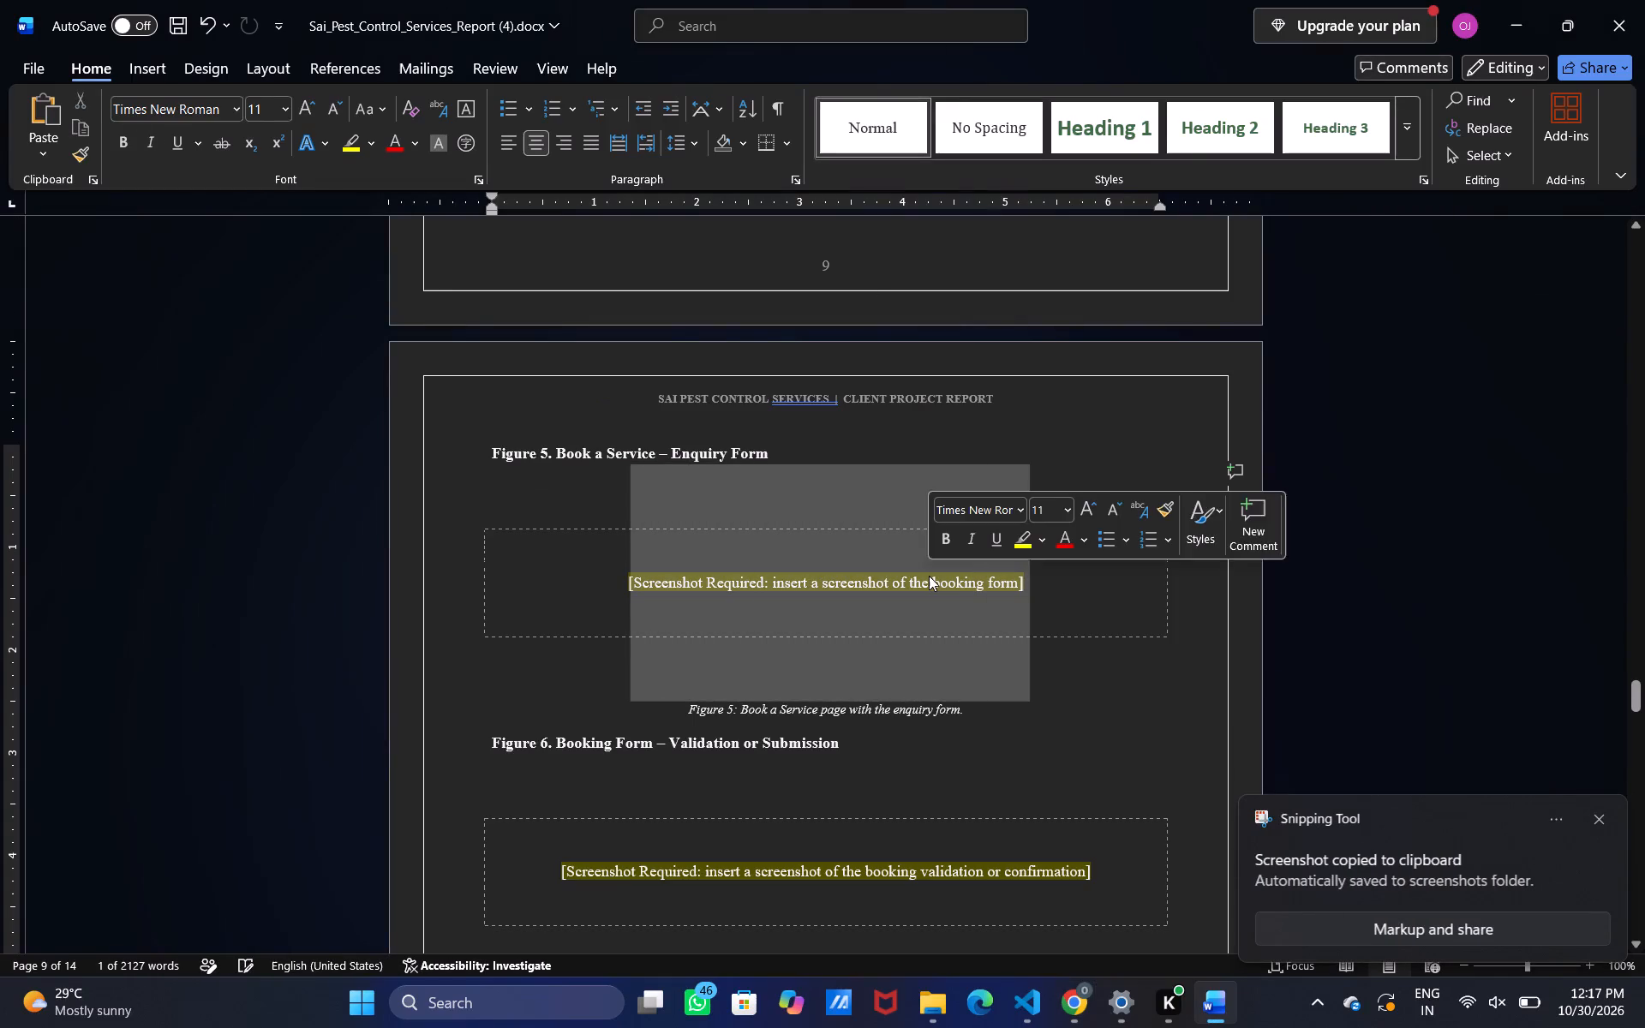
{"action": "key", "text": "ctrl+v"}
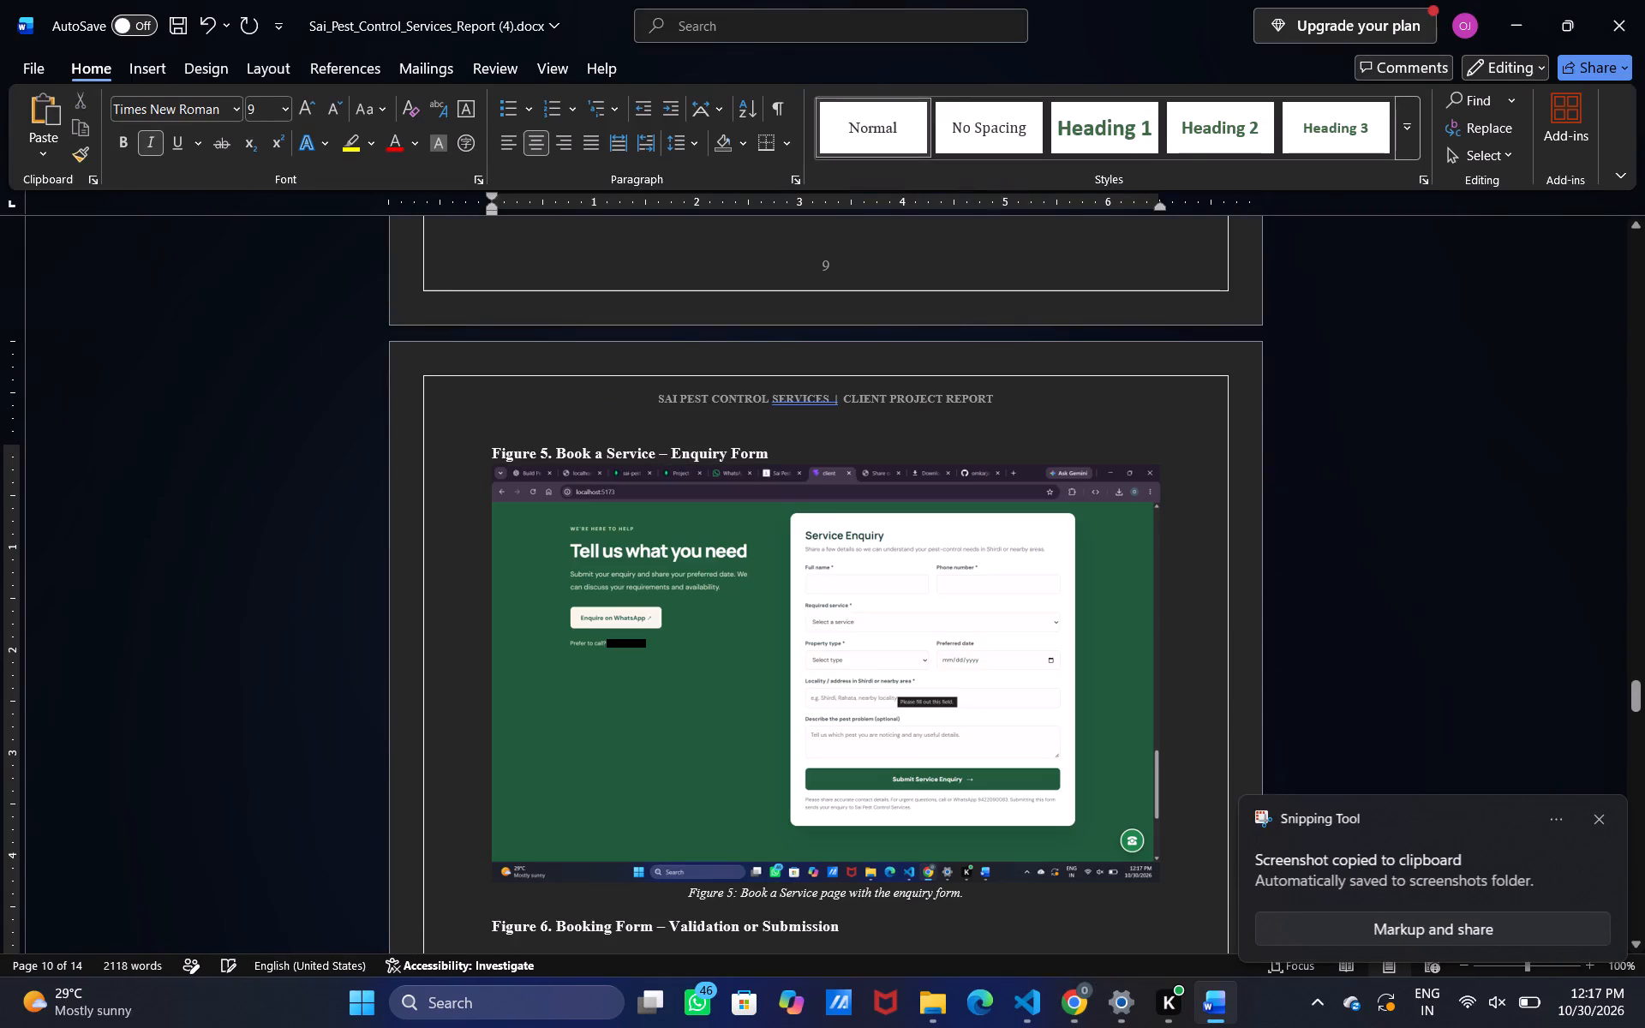
Switch to Chrome and fill the Service Enquiry form with the saved contact details and Cockroach & Ant Control as required service.
{"action": "scroll", "coordinate": [989, 647], "scroll_direction": "down", "scroll_amount": 2}
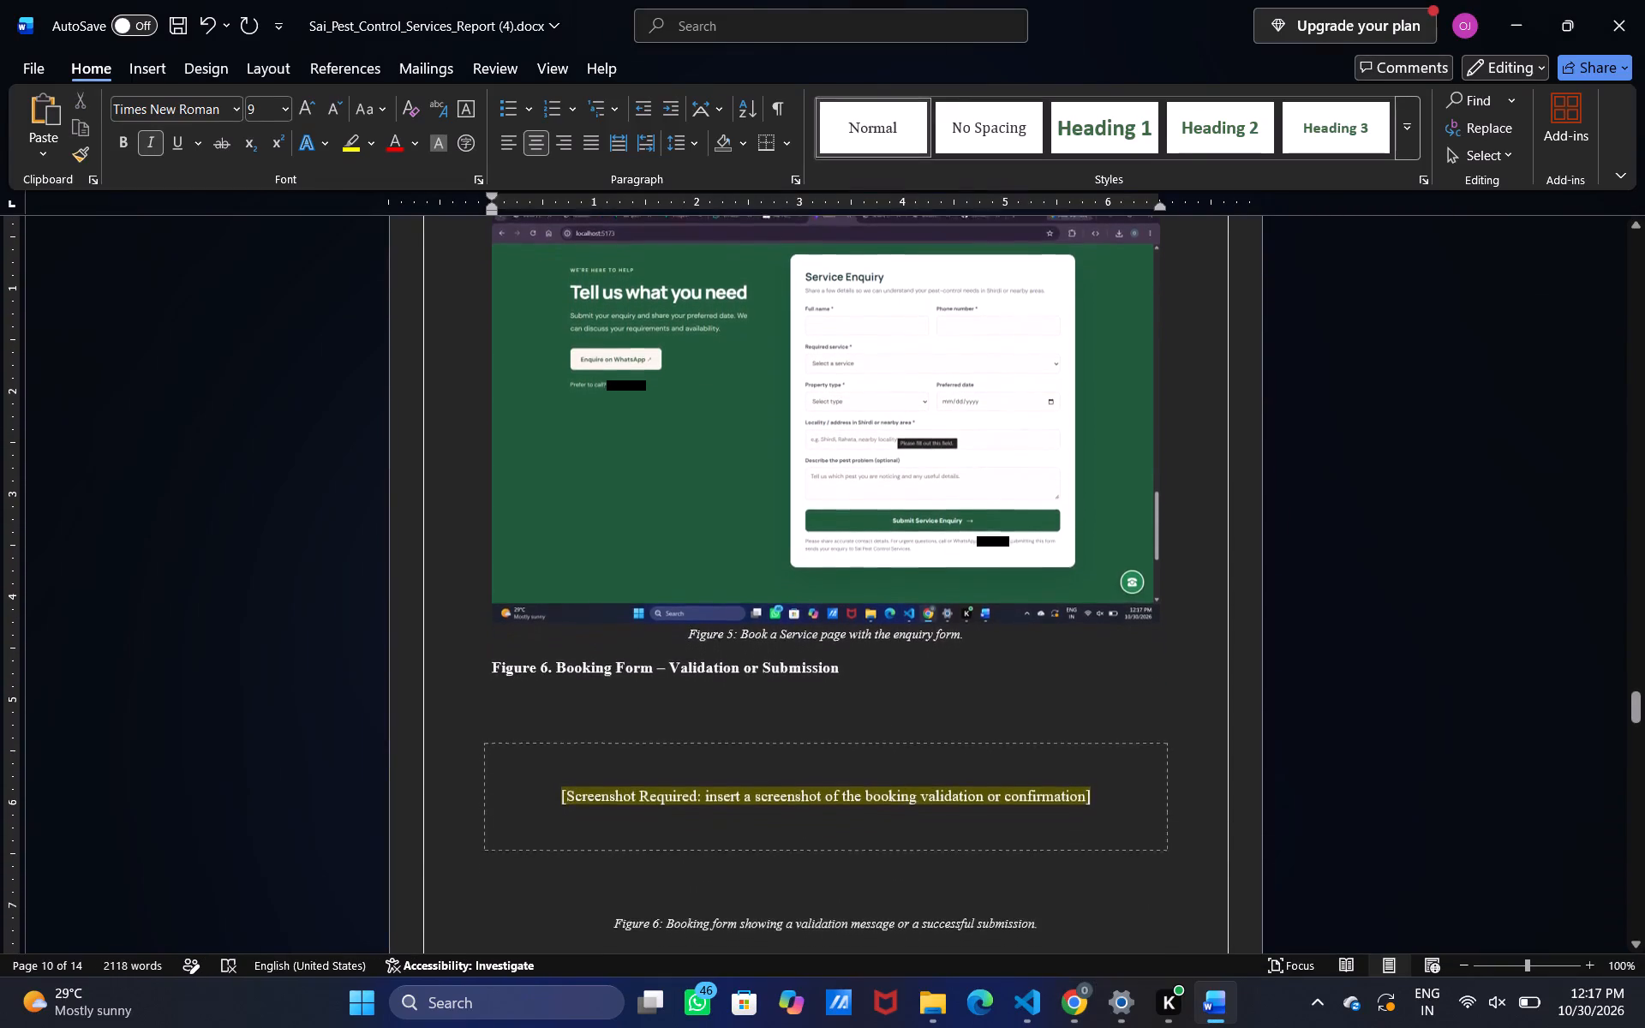
{"action": "scroll", "coordinate": [989, 647], "scroll_direction": "down", "scroll_amount": 1}
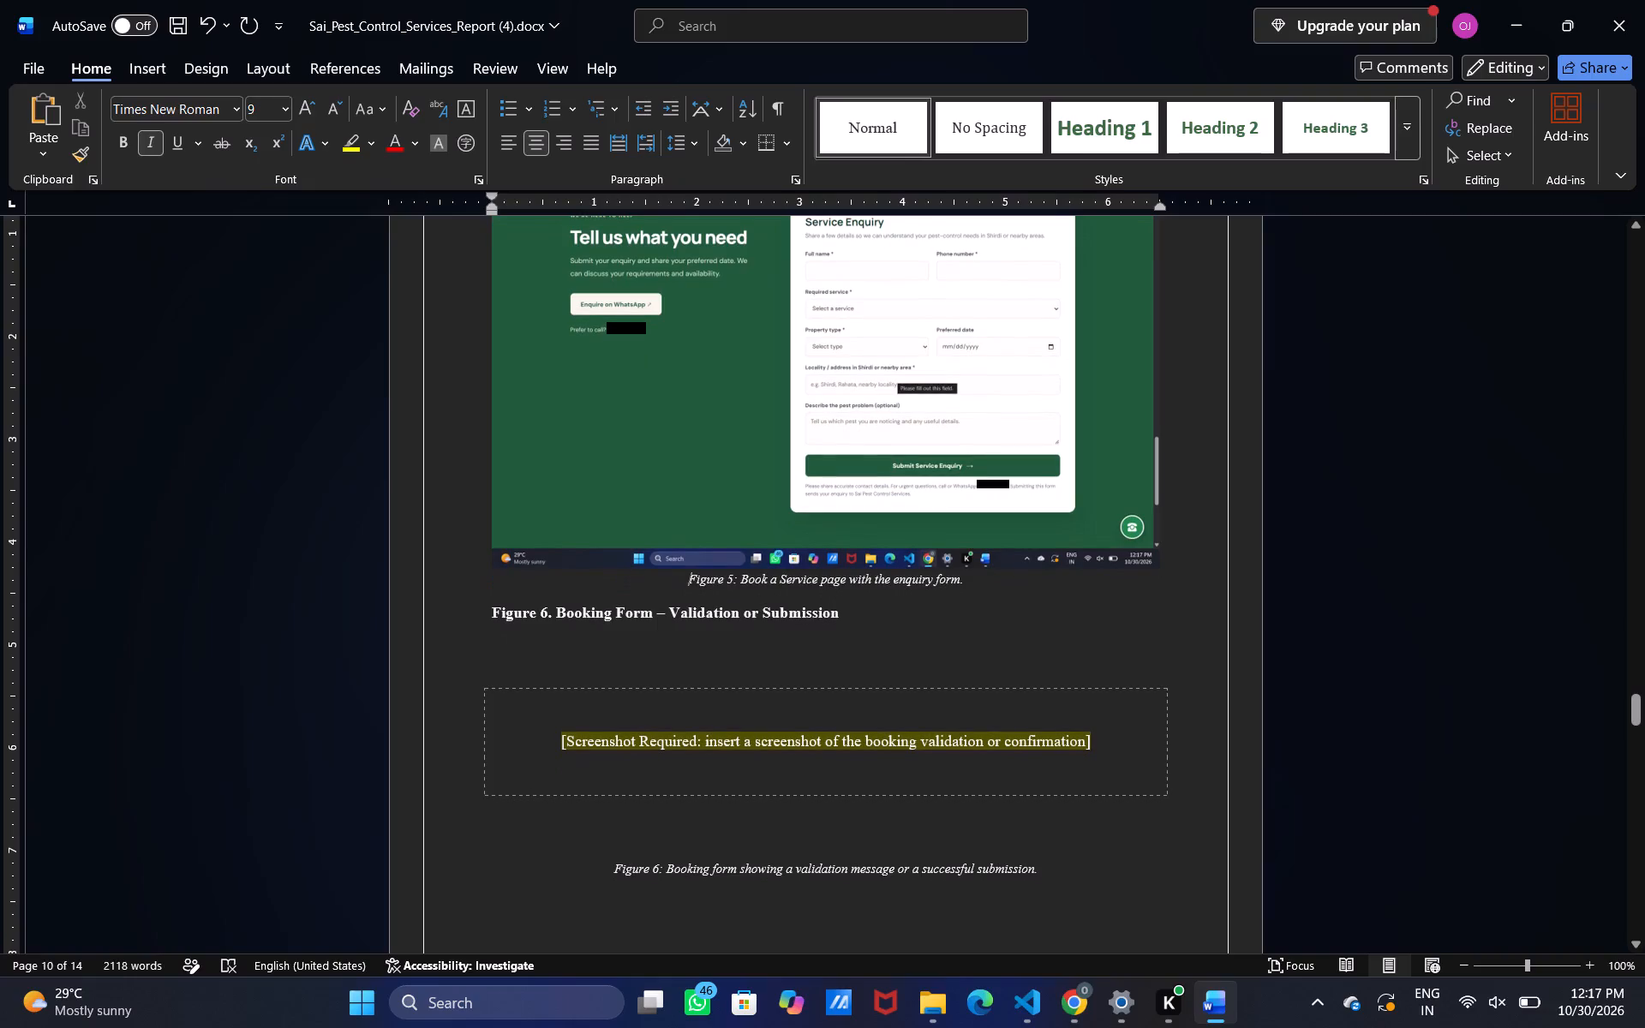
{"action": "scroll", "coordinate": [989, 647], "scroll_direction": "down", "scroll_amount": 1}
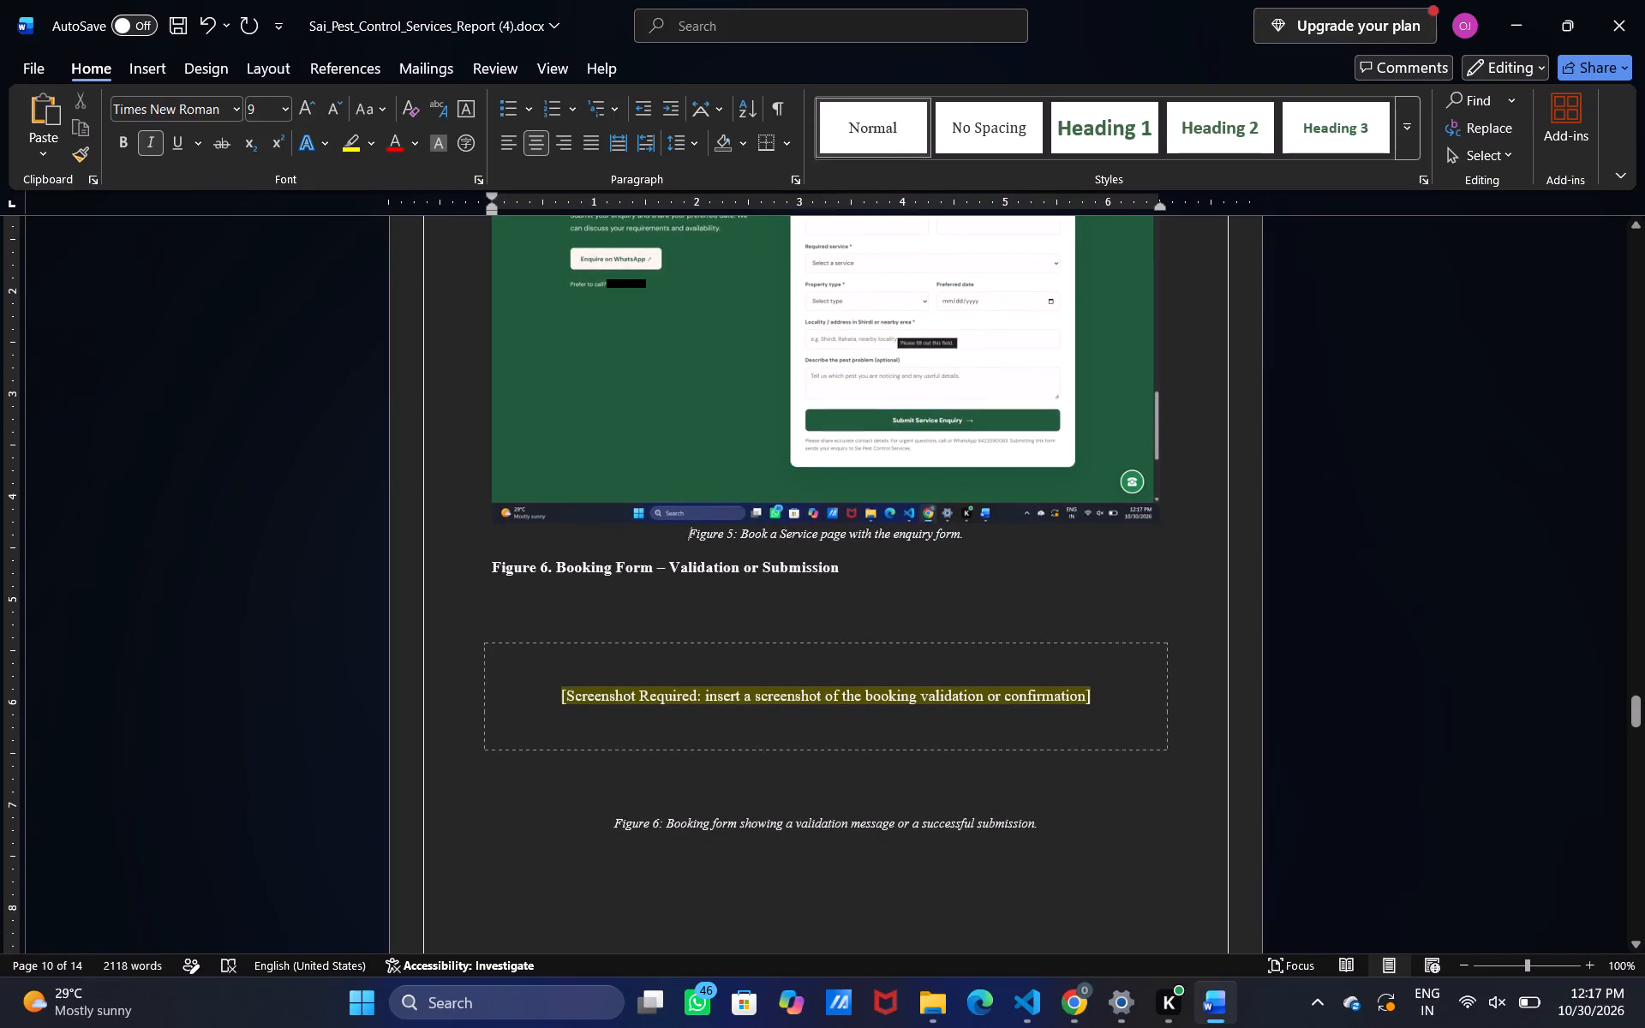
{"action": "triple_click", "coordinate": [886, 732]}
{"action": "left_click", "coordinate": [886, 732]}
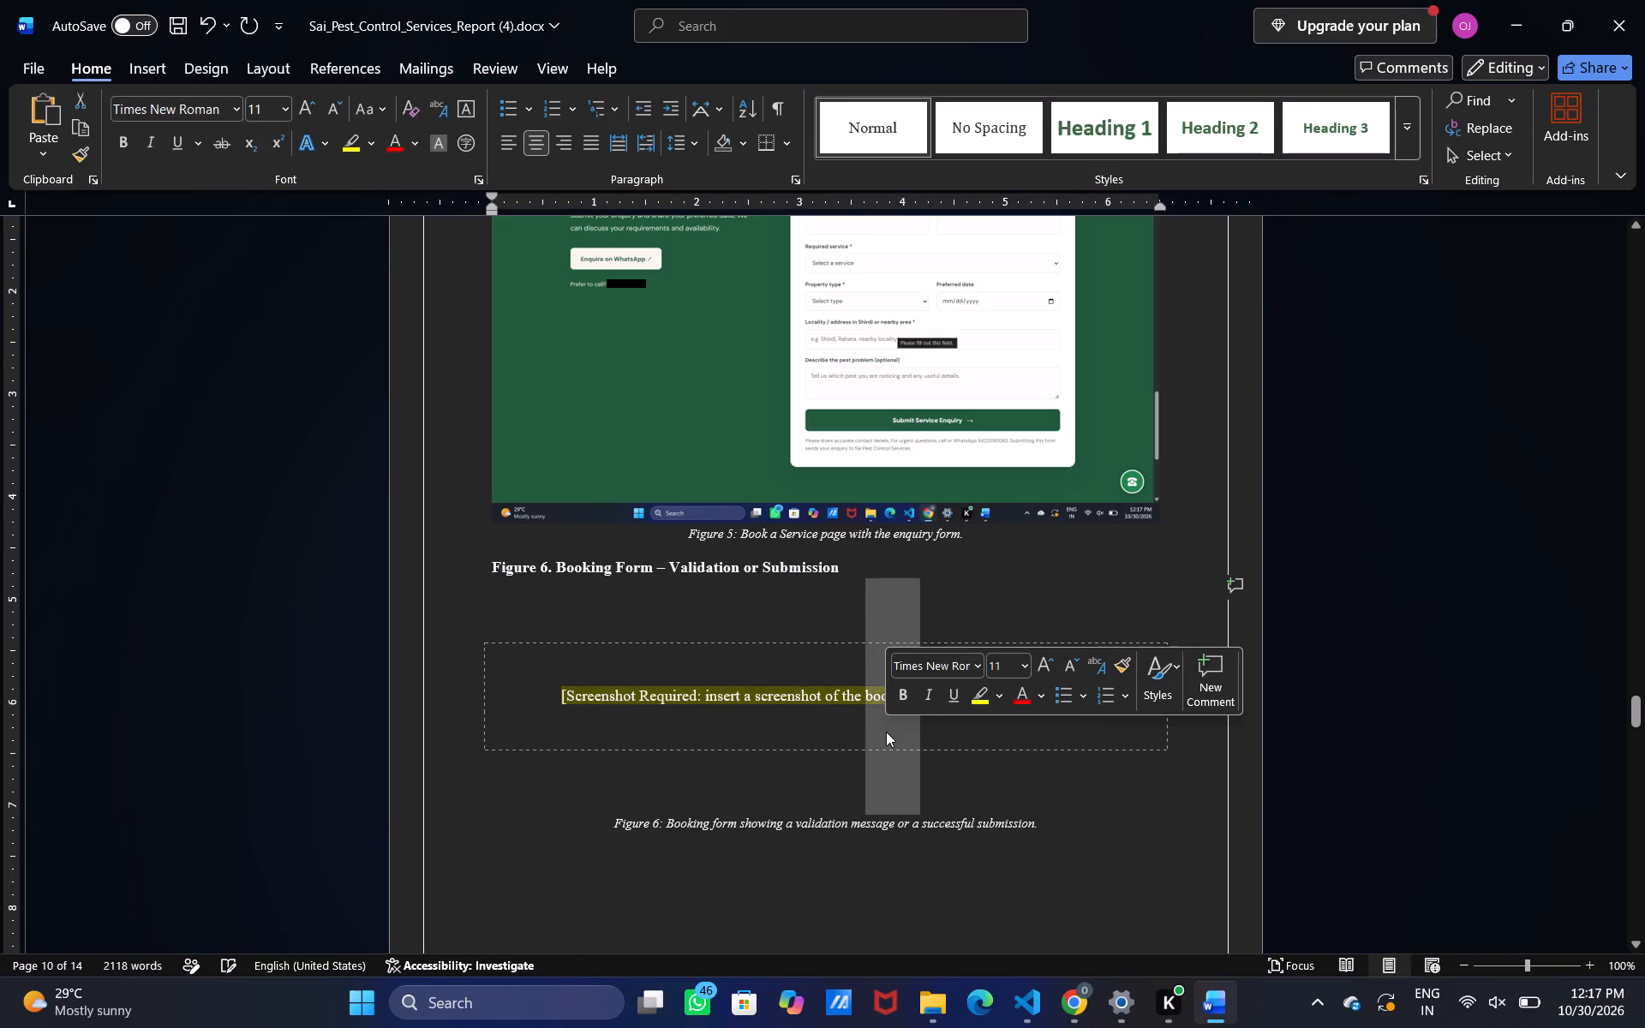
{"action": "key", "text": "alt+space"}
{"action": "key", "text": "alt+Tab"}
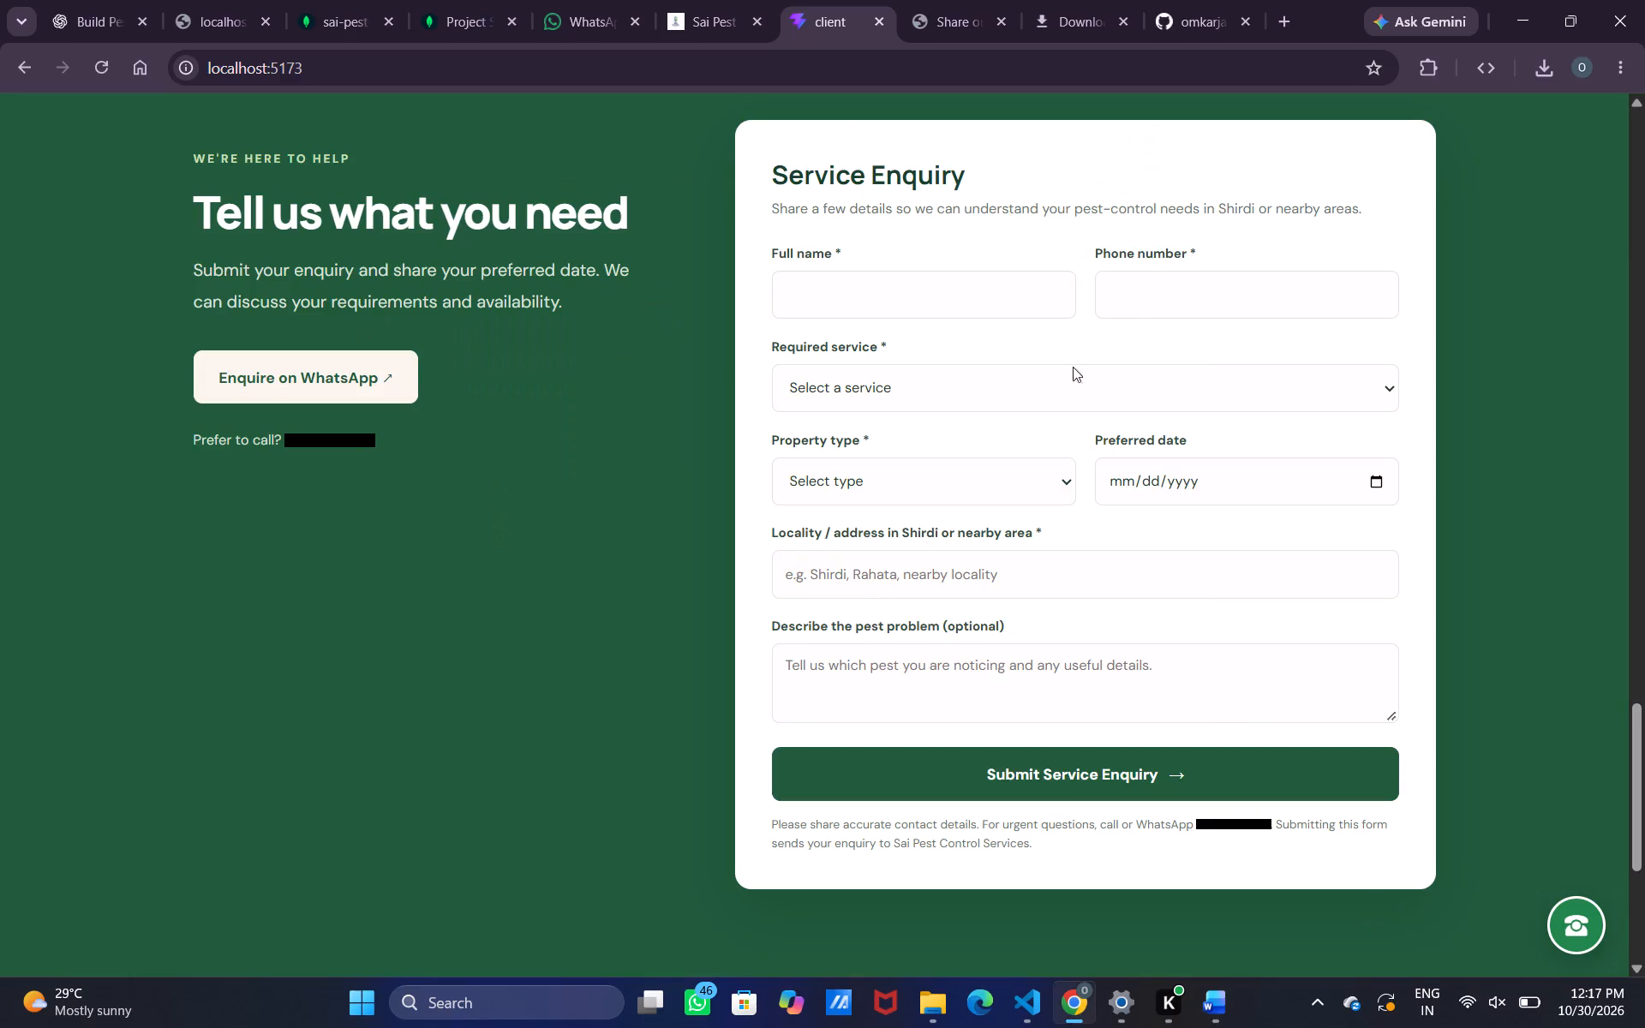
{"action": "left_click", "coordinate": [1137, 276]}
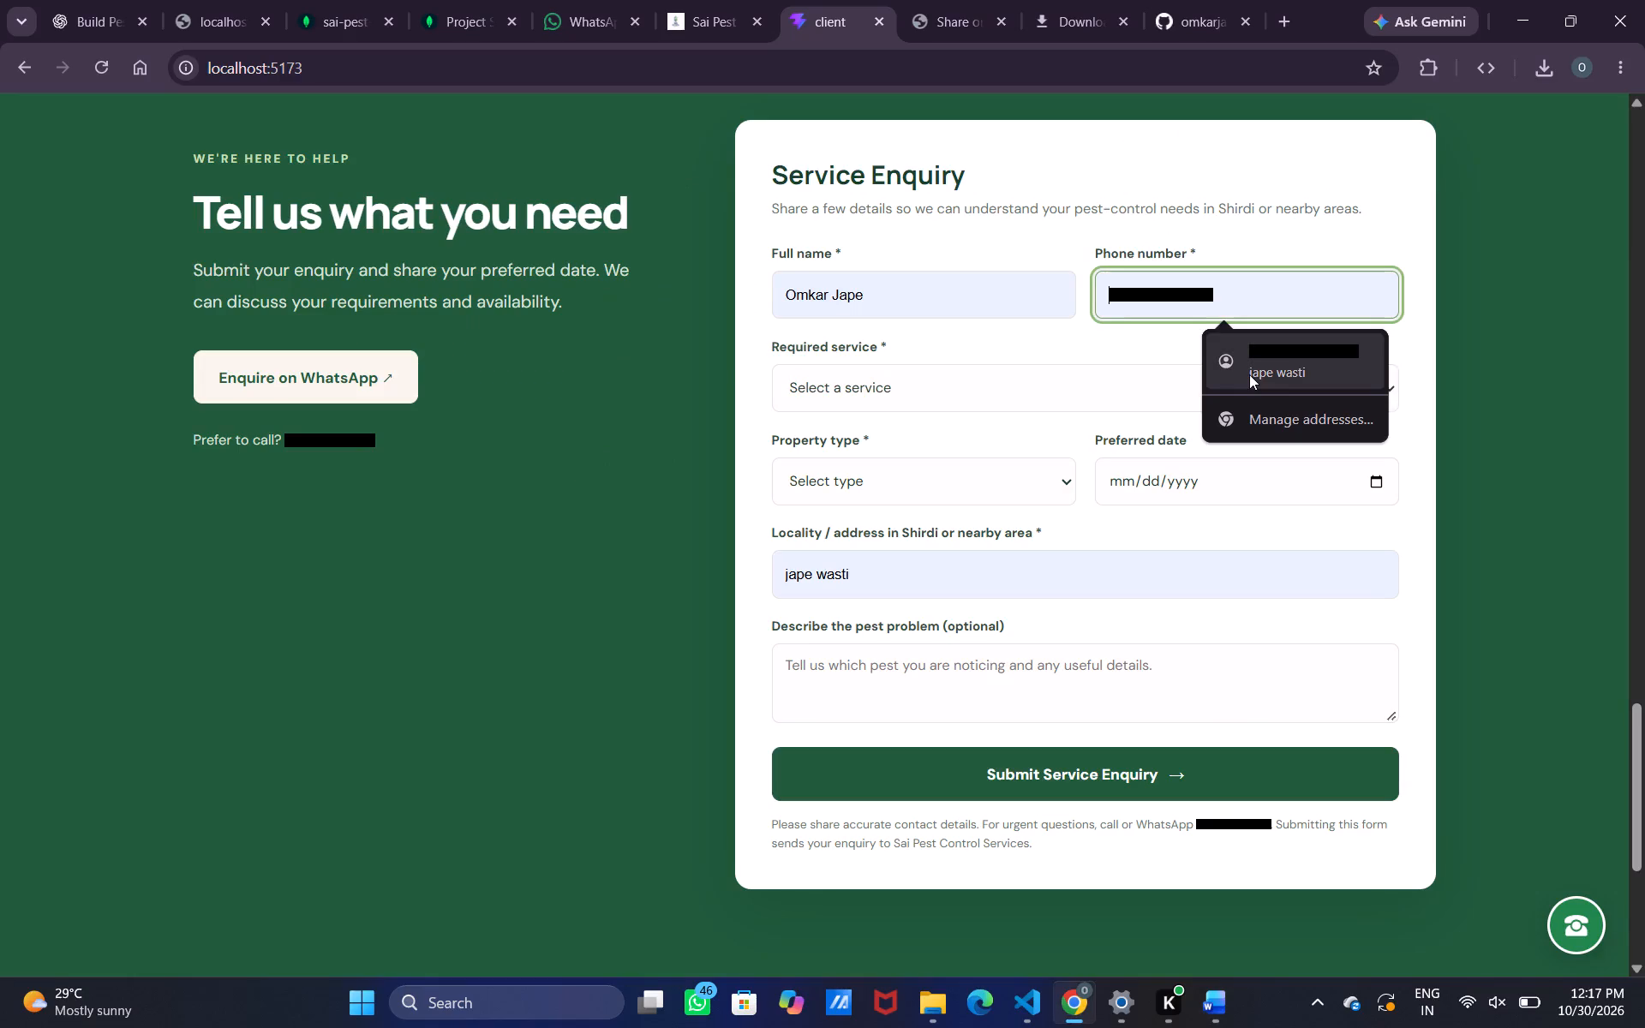
{"action": "left_click", "coordinate": [1249, 374]}
{"action": "left_click", "coordinate": [1171, 397]}
{"action": "left_click", "coordinate": [1153, 467]}
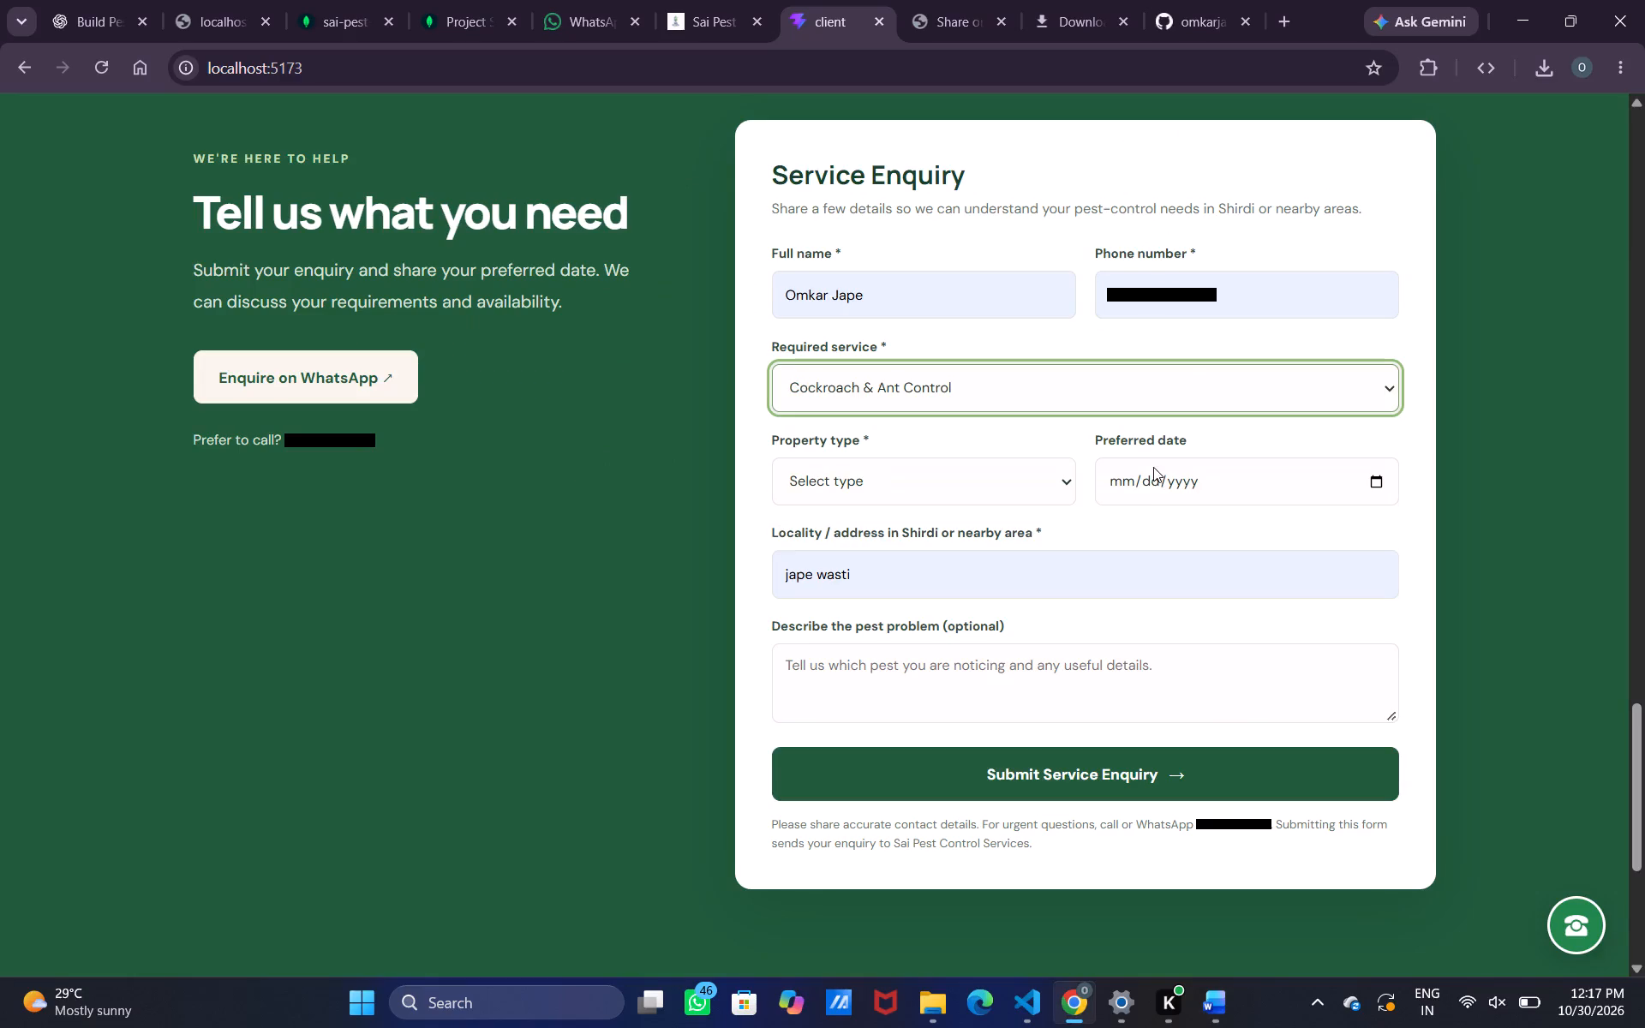
Set the enquiry's preferred date to 11/05/2026 and its property type to Home.
{"action": "left_click", "coordinate": [1133, 493]}
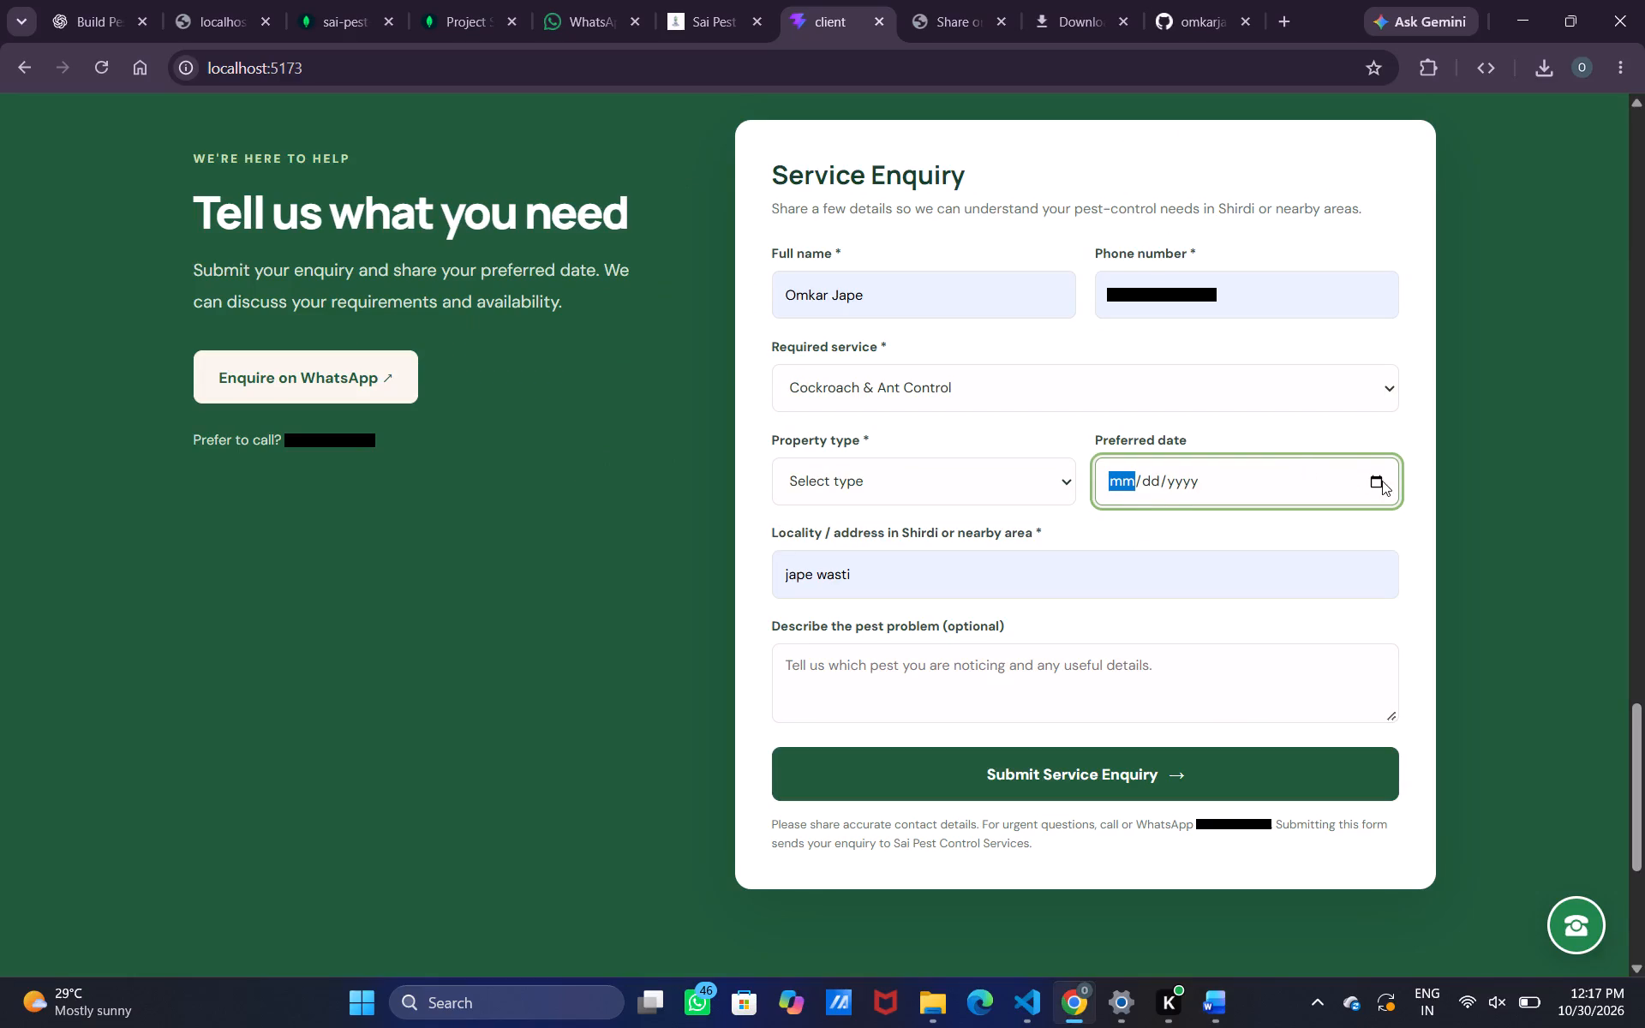
{"action": "left_click", "coordinate": [1386, 482]}
{"action": "left_click", "coordinate": [1378, 482]}
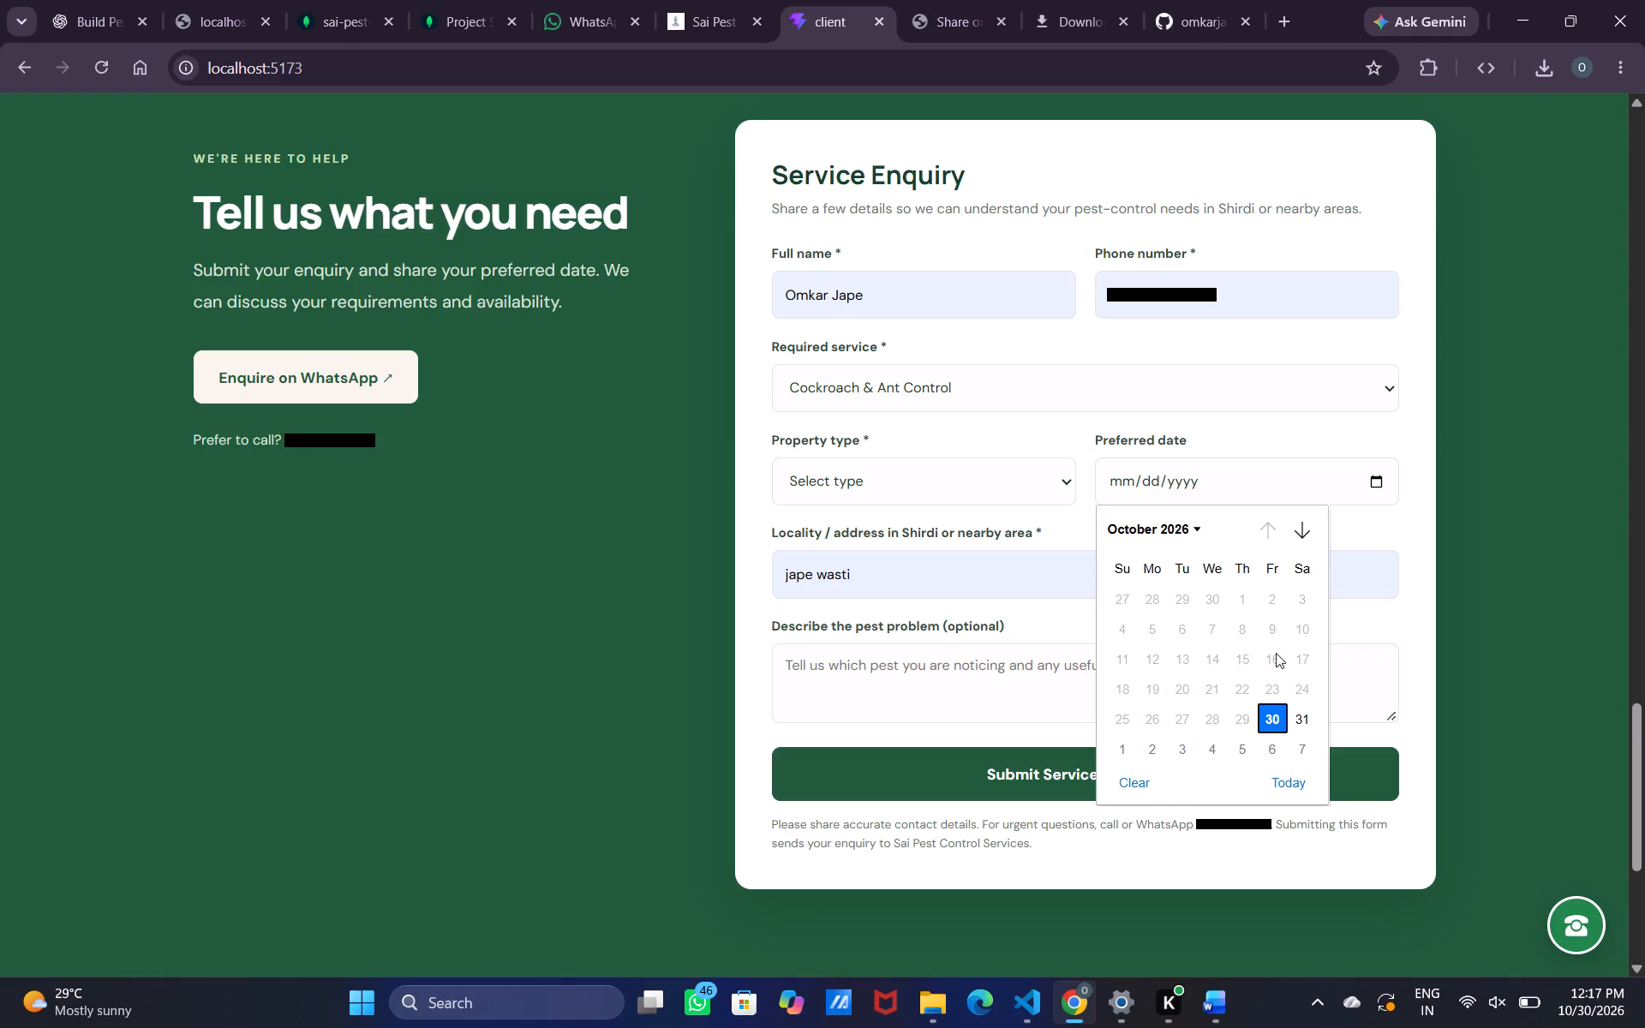
{"action": "left_click", "coordinate": [1246, 745]}
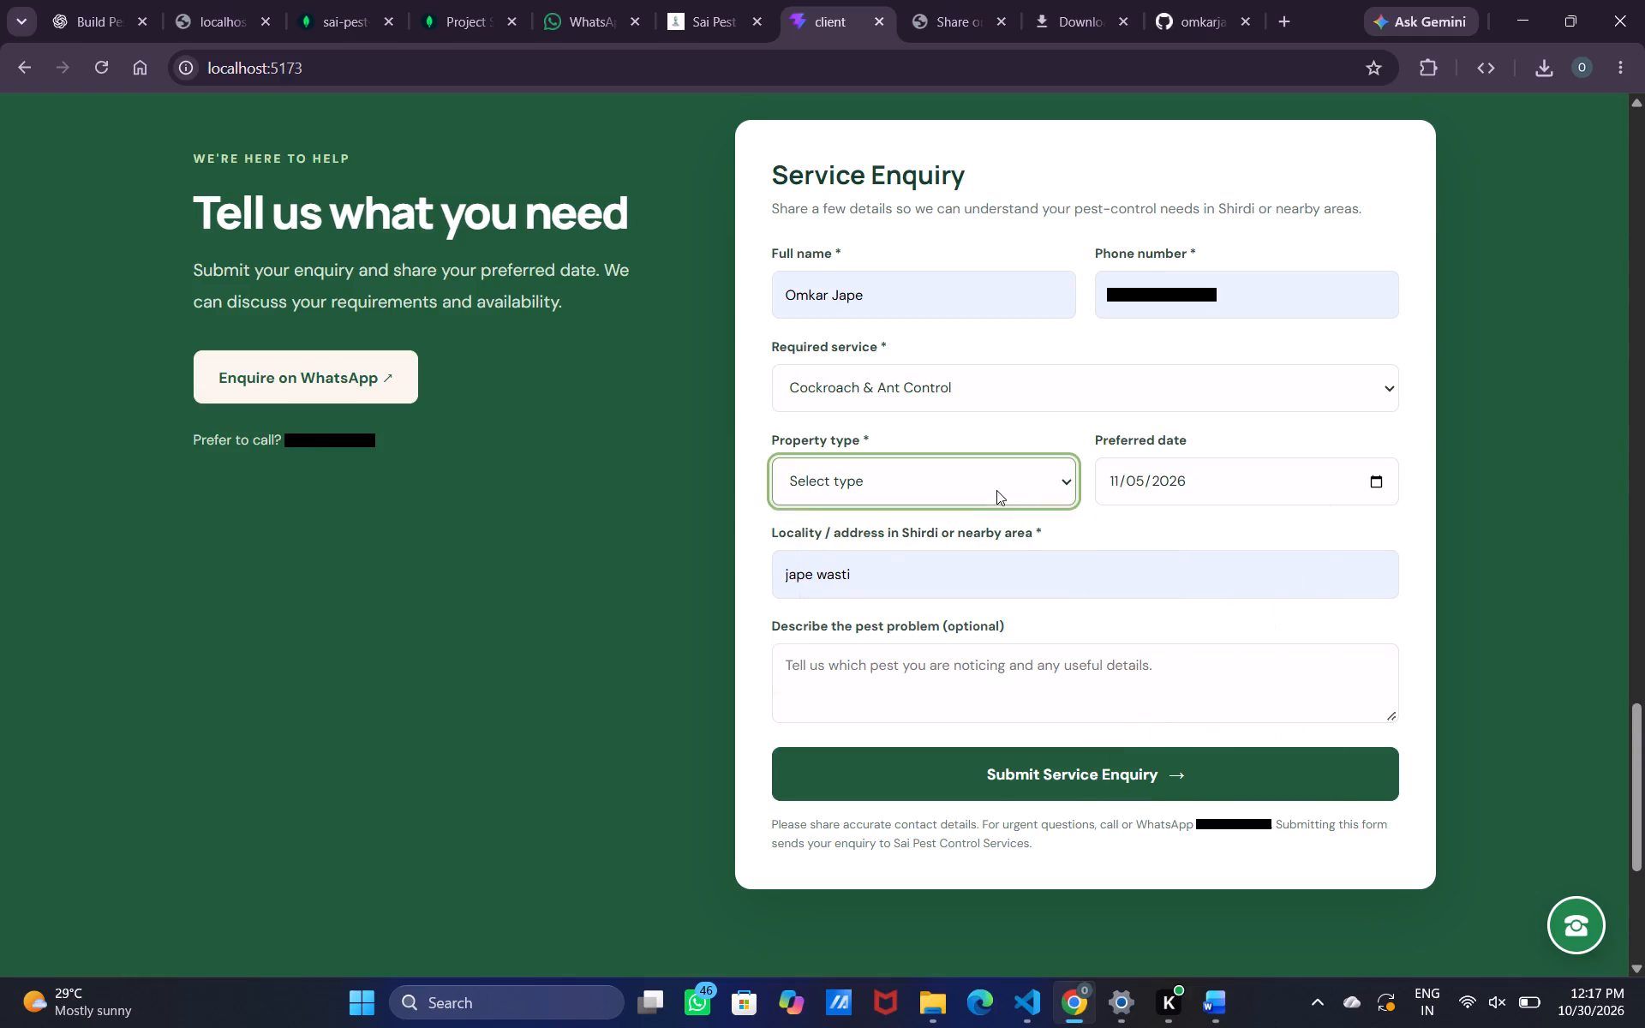
{"action": "left_click", "coordinate": [996, 490]}
{"action": "left_click", "coordinate": [983, 549]}
{"action": "left_click", "coordinate": [1026, 567]}
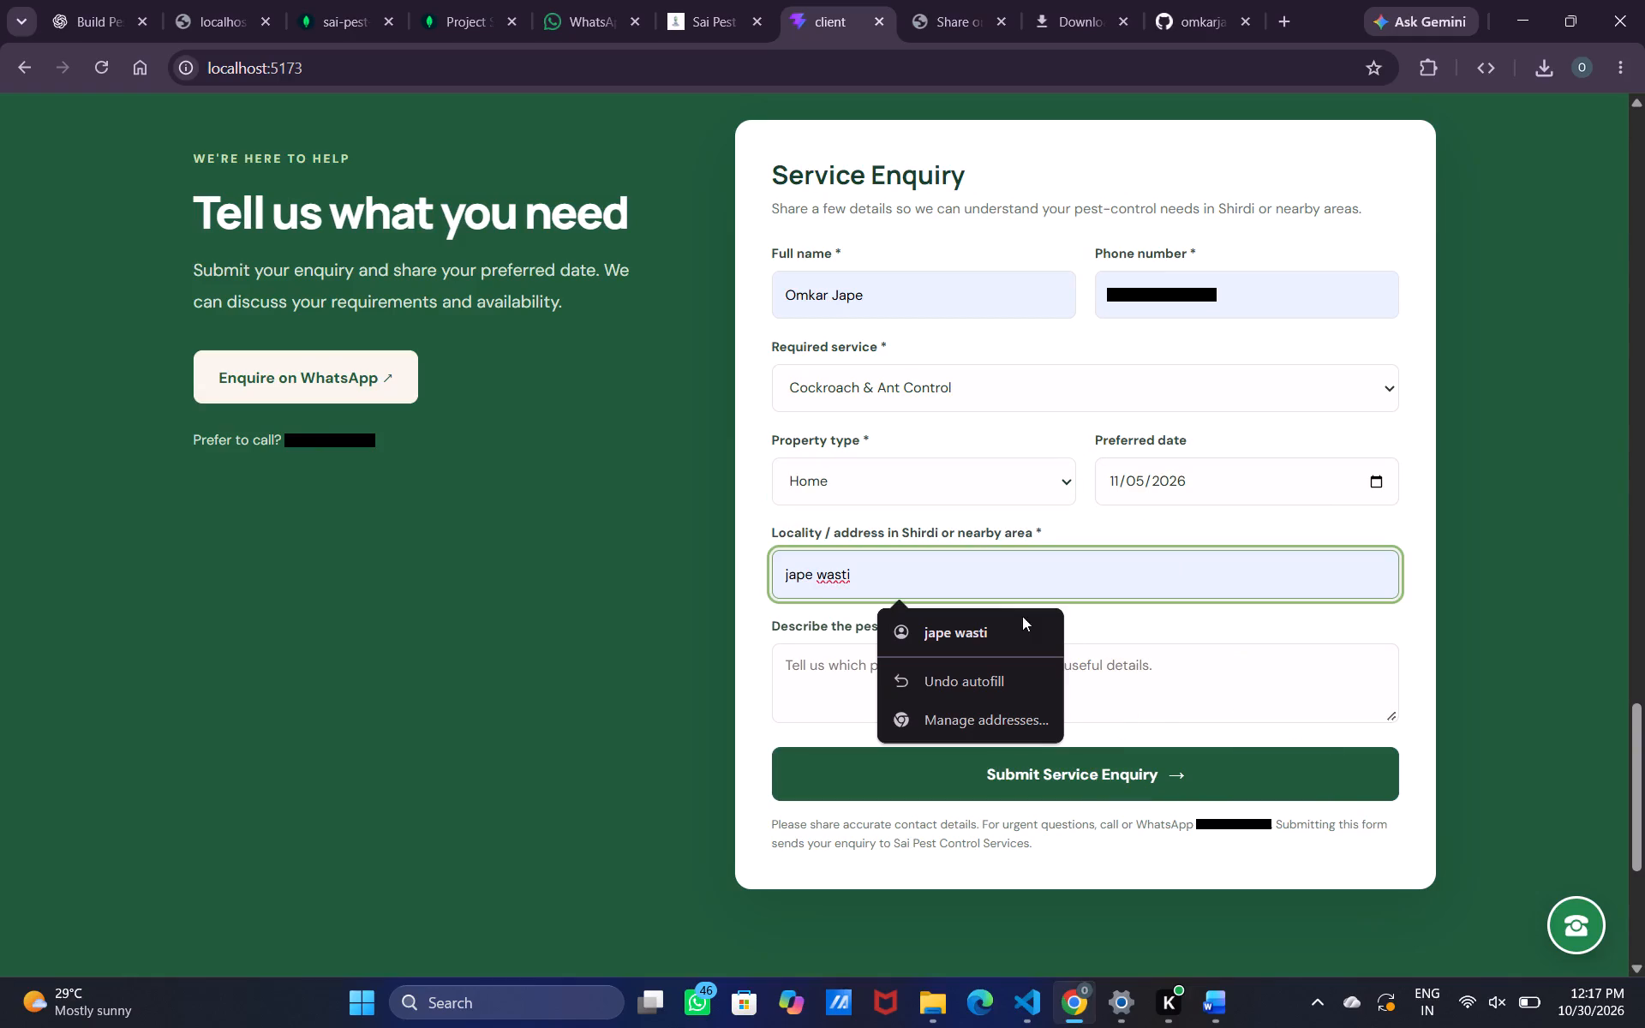
{"action": "left_click", "coordinate": [1130, 673]}
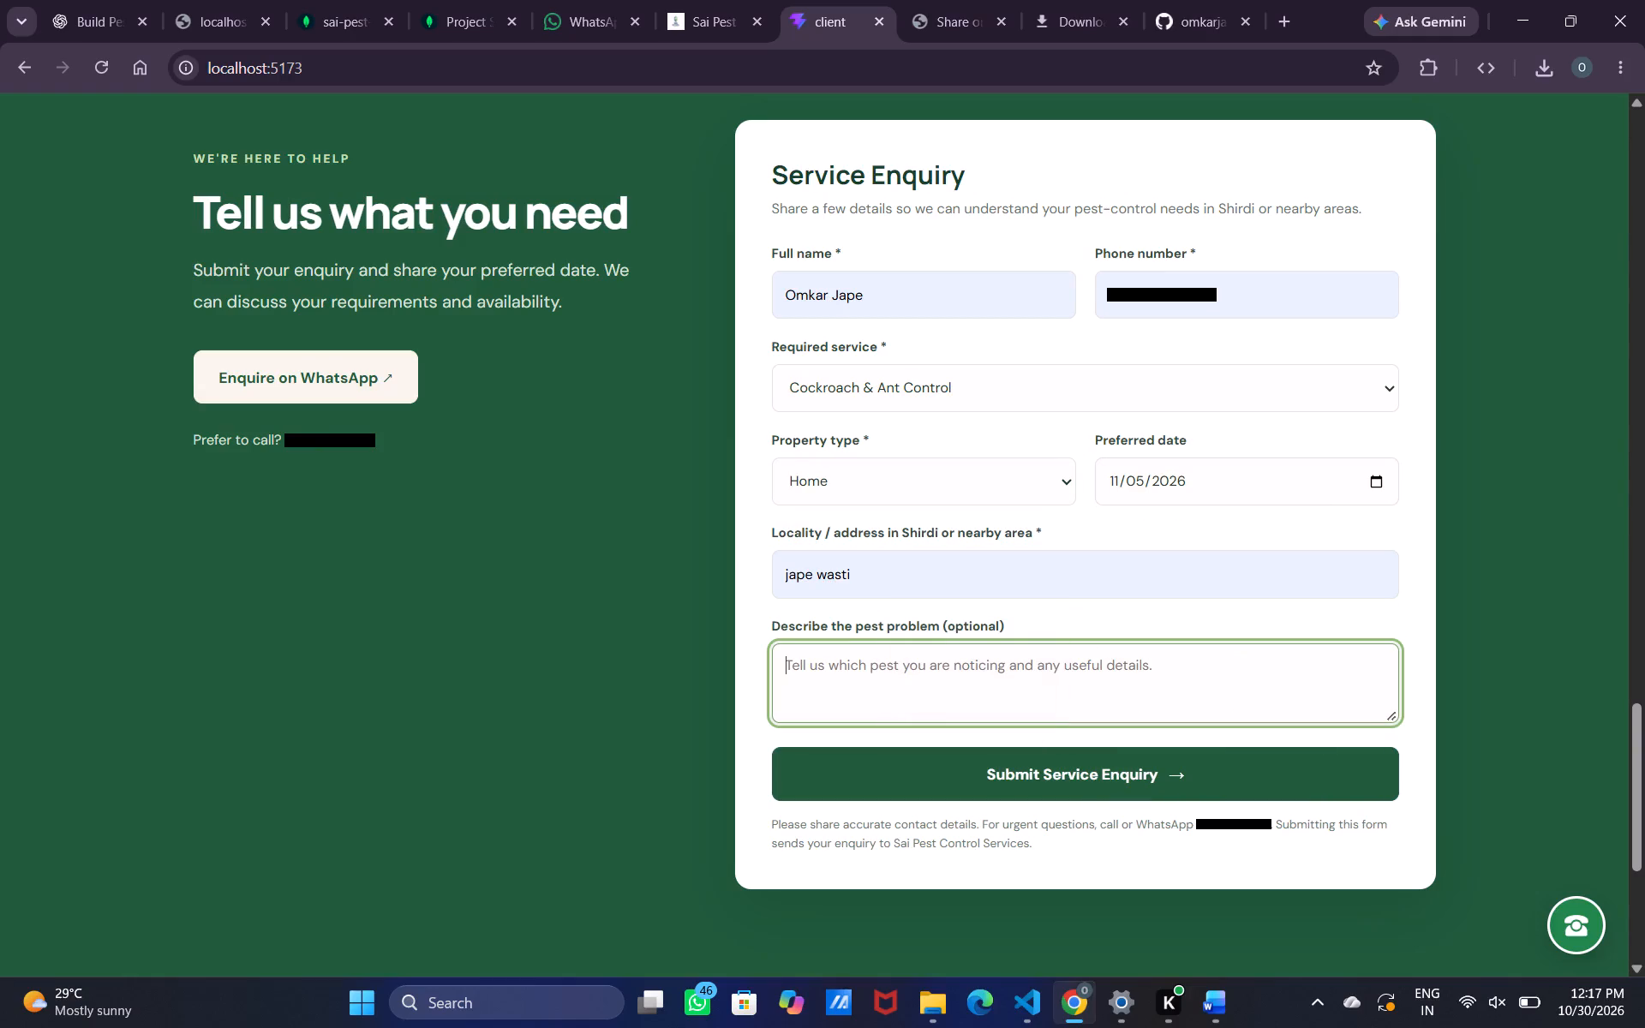
Replace the locality entry with xxxxxxxxxxxxx and submit the service enquiry.
{"action": "left_click_drag", "start_coordinate": [856, 573], "coordinate": [747, 575]}
{"action": "key", "text": "x"}
{"action": "key", "text": "x"}
{"action": "key", "text": "x"}
{"action": "key", "text": "x"}
{"action": "key", "text": "x"}
{"action": "key", "text": "x"}
{"action": "key", "text": "x"}
{"action": "key", "text": "x"}
{"action": "key", "text": "x"}
{"action": "key", "text": "x"}
{"action": "key", "text": "x"}
{"action": "key", "text": "x"}
{"action": "key", "text": "x"}
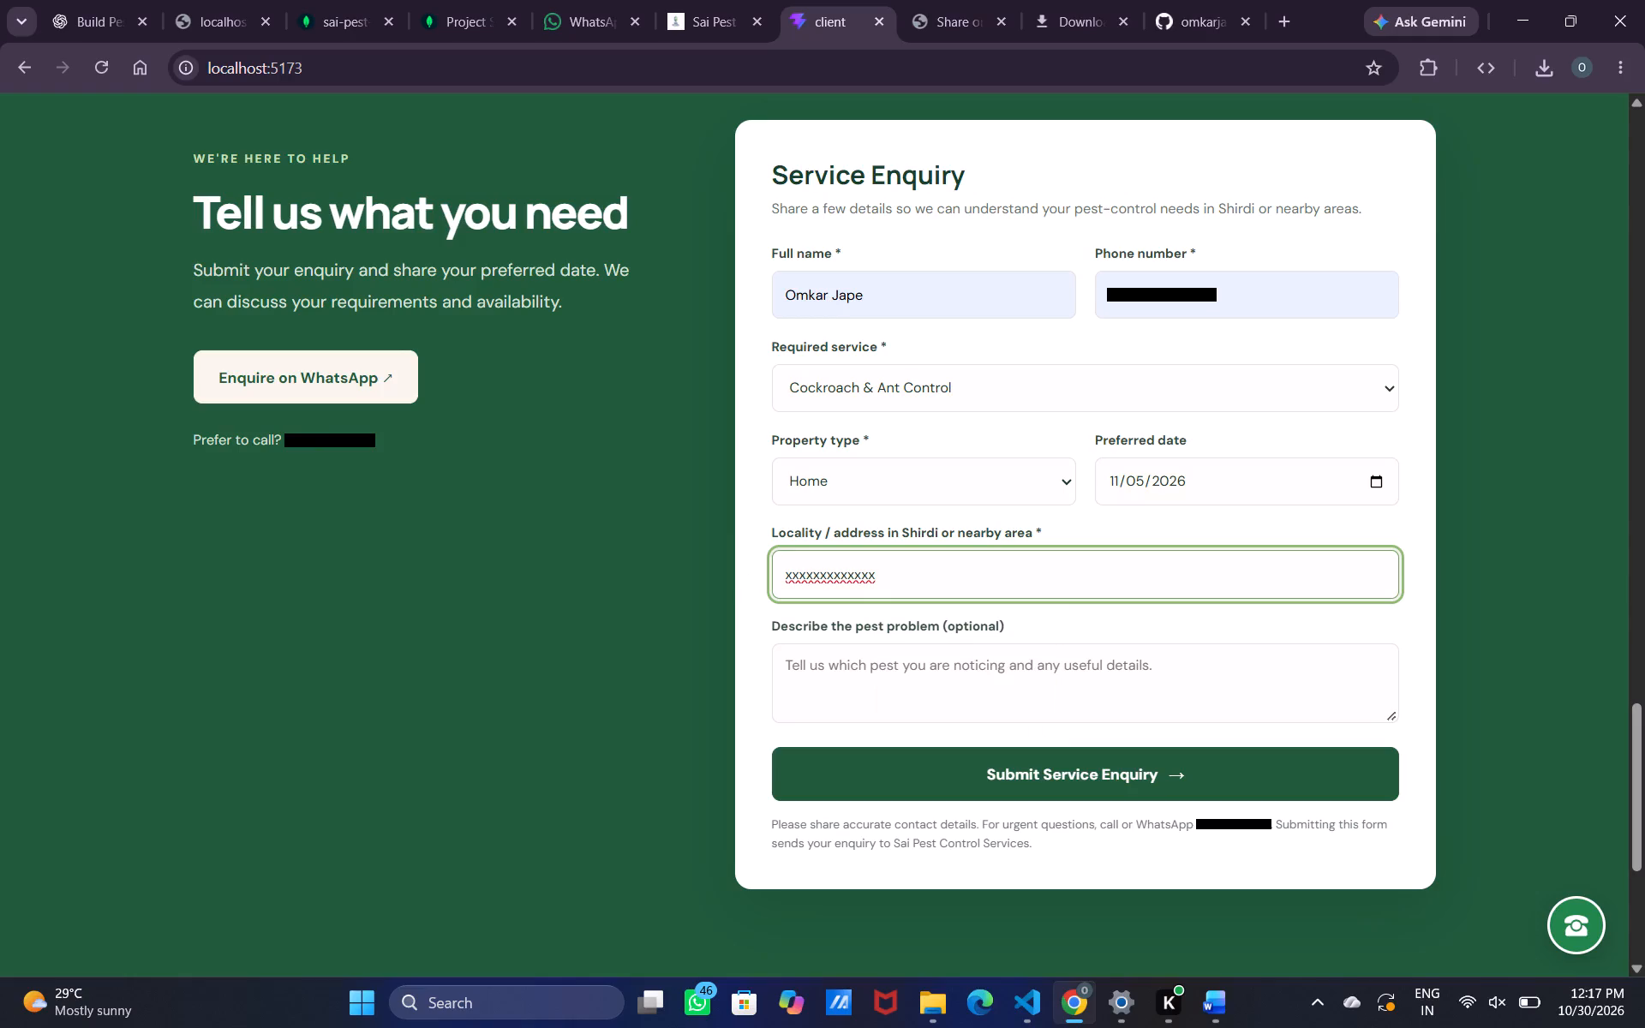
{"action": "left_click", "coordinate": [1016, 762]}
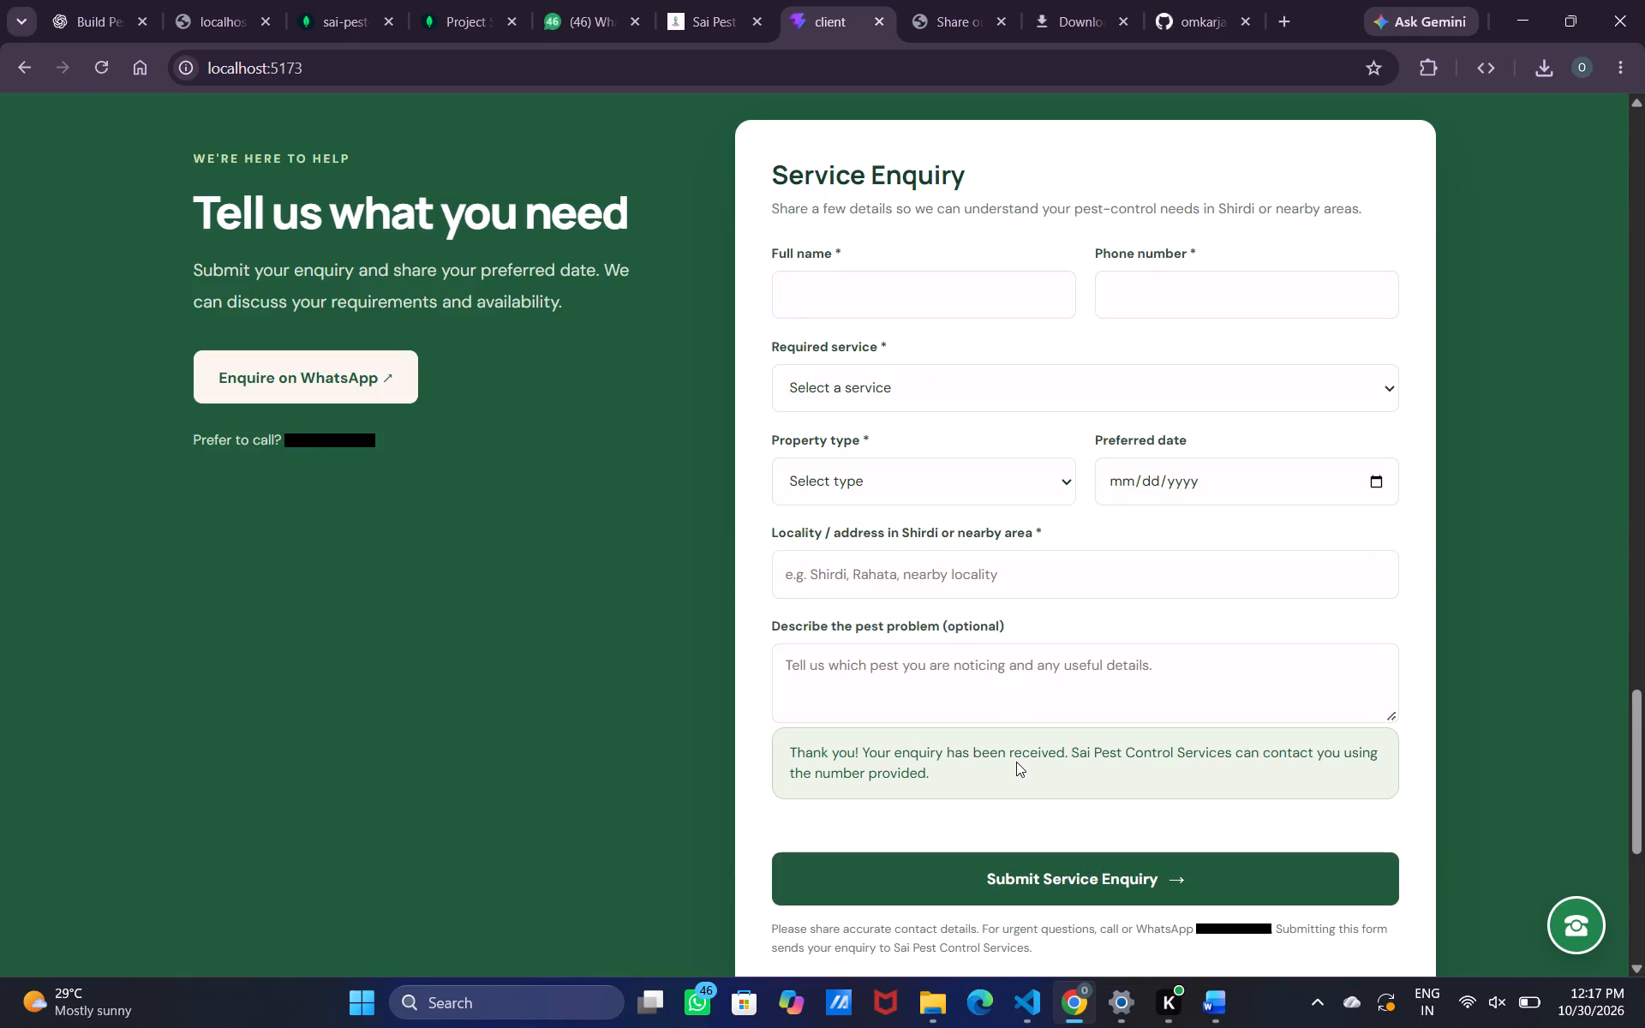
Capture the submitted enquiry page full screen and replace the Figure 6 validation or confirmation placeholder in the Word report with it.
{"action": "key", "text": "Print"}
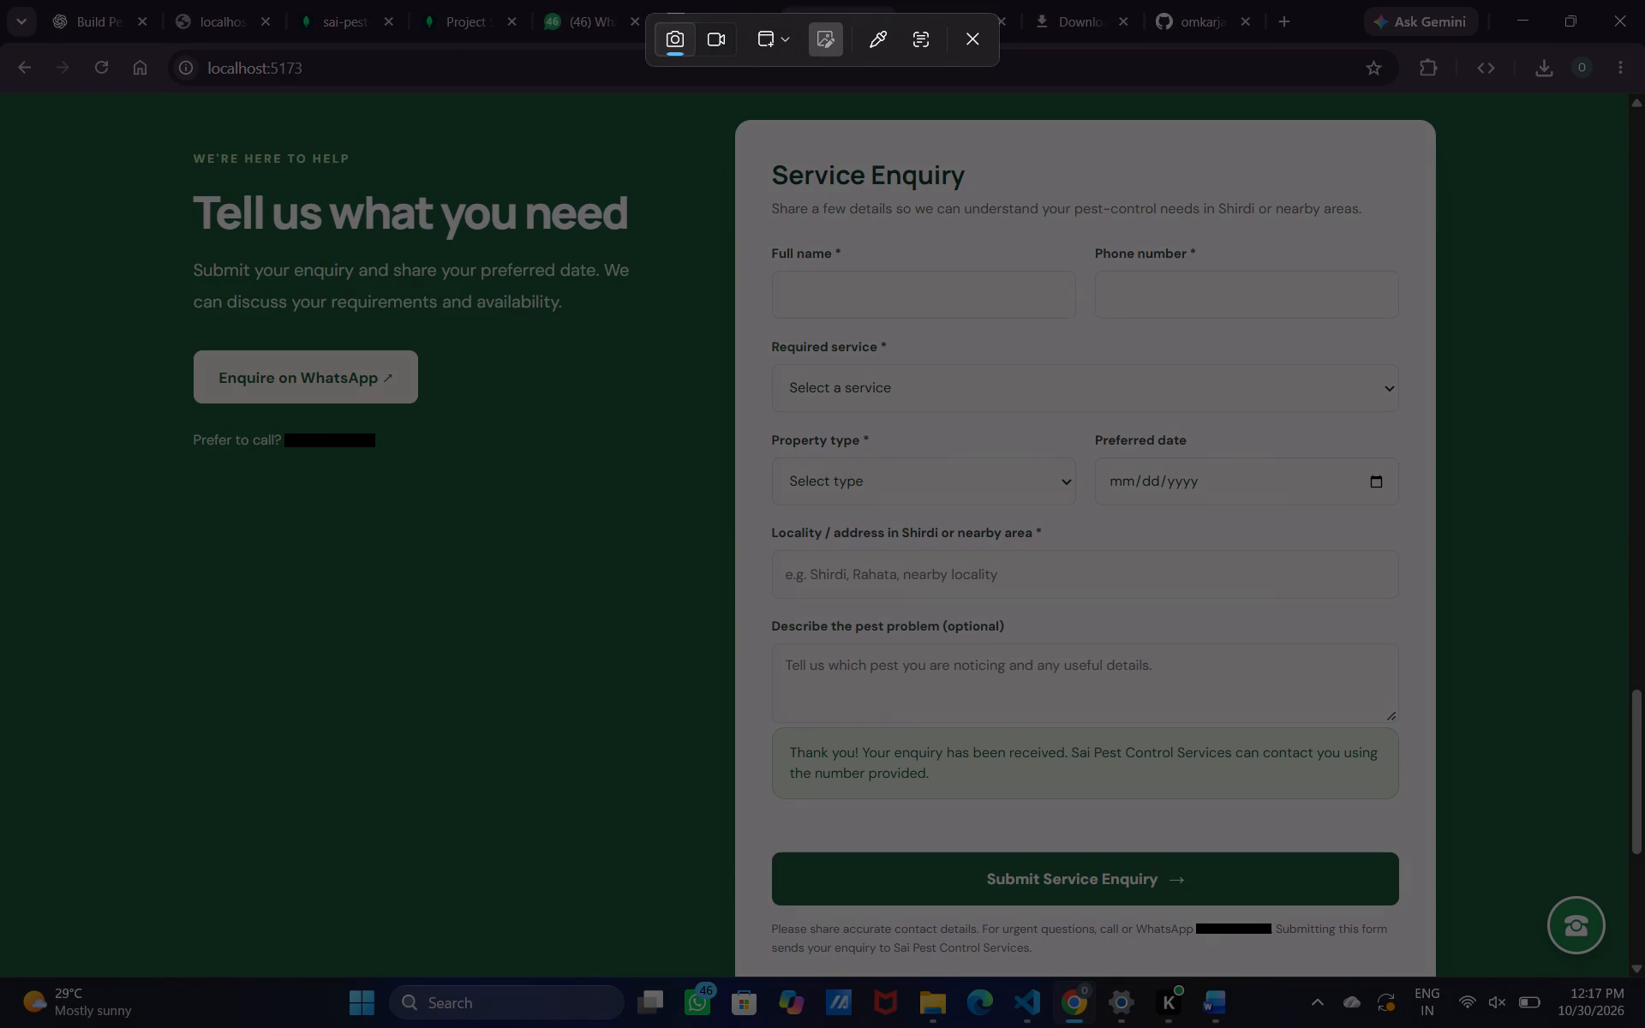
{"action": "left_click", "coordinate": [789, 41]}
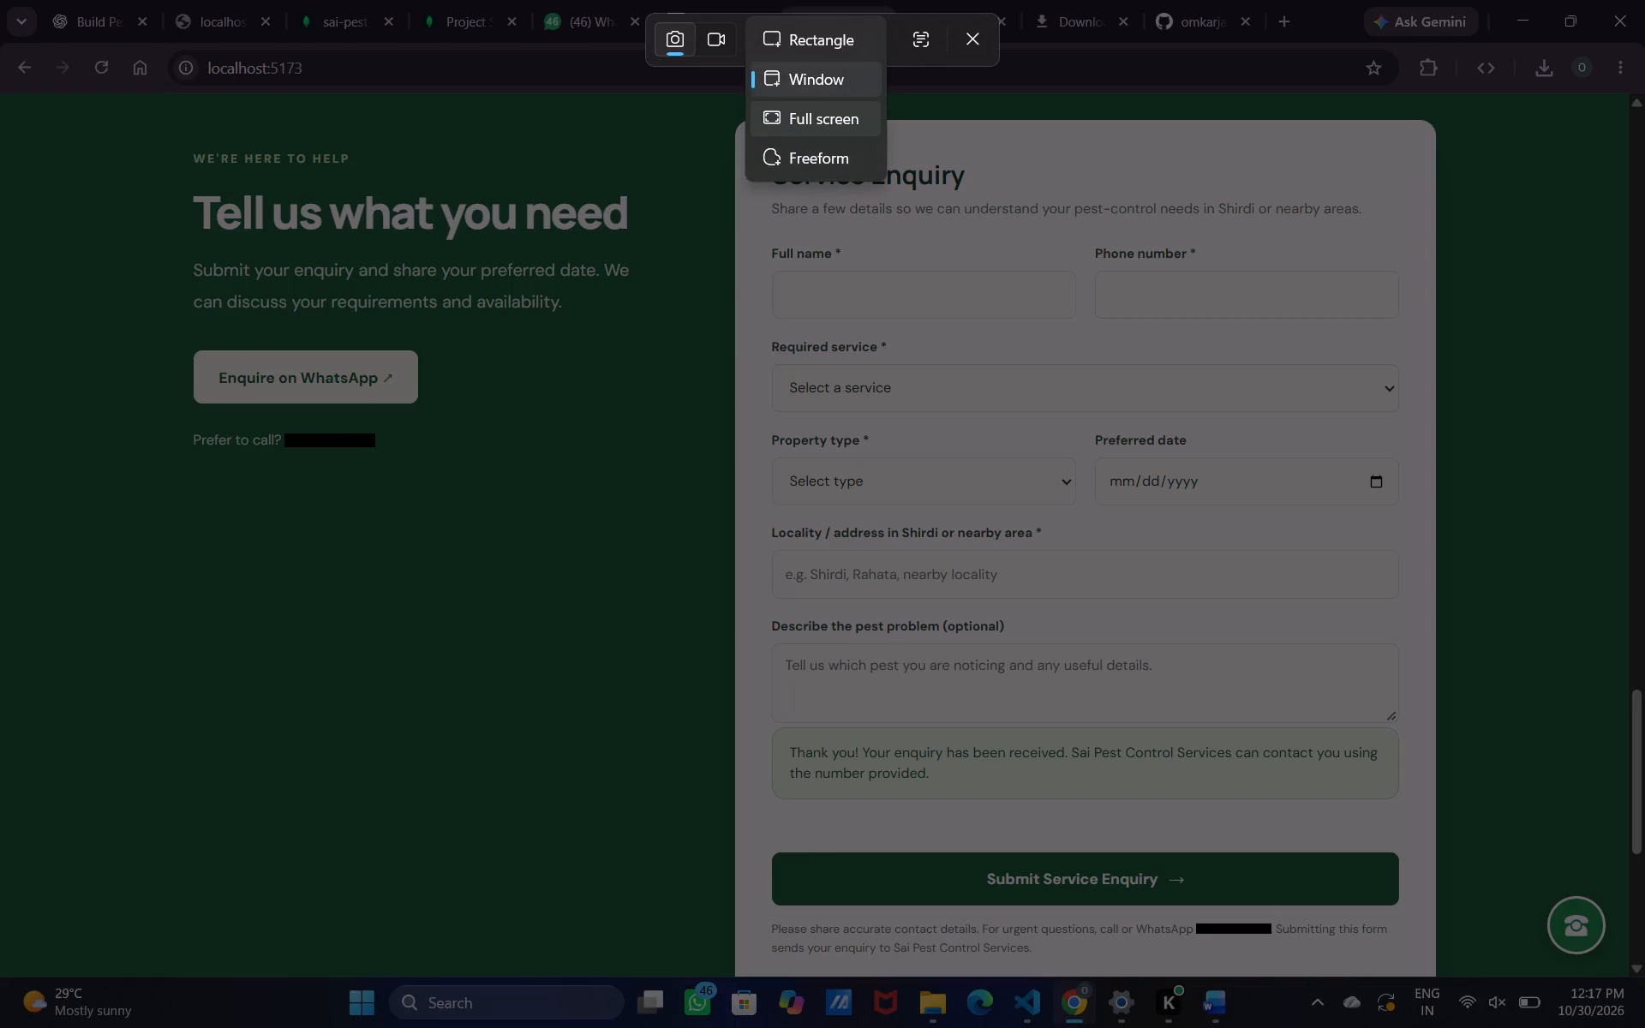
{"action": "left_click", "coordinate": [796, 116]}
{"action": "key", "text": "alt+Tab"}
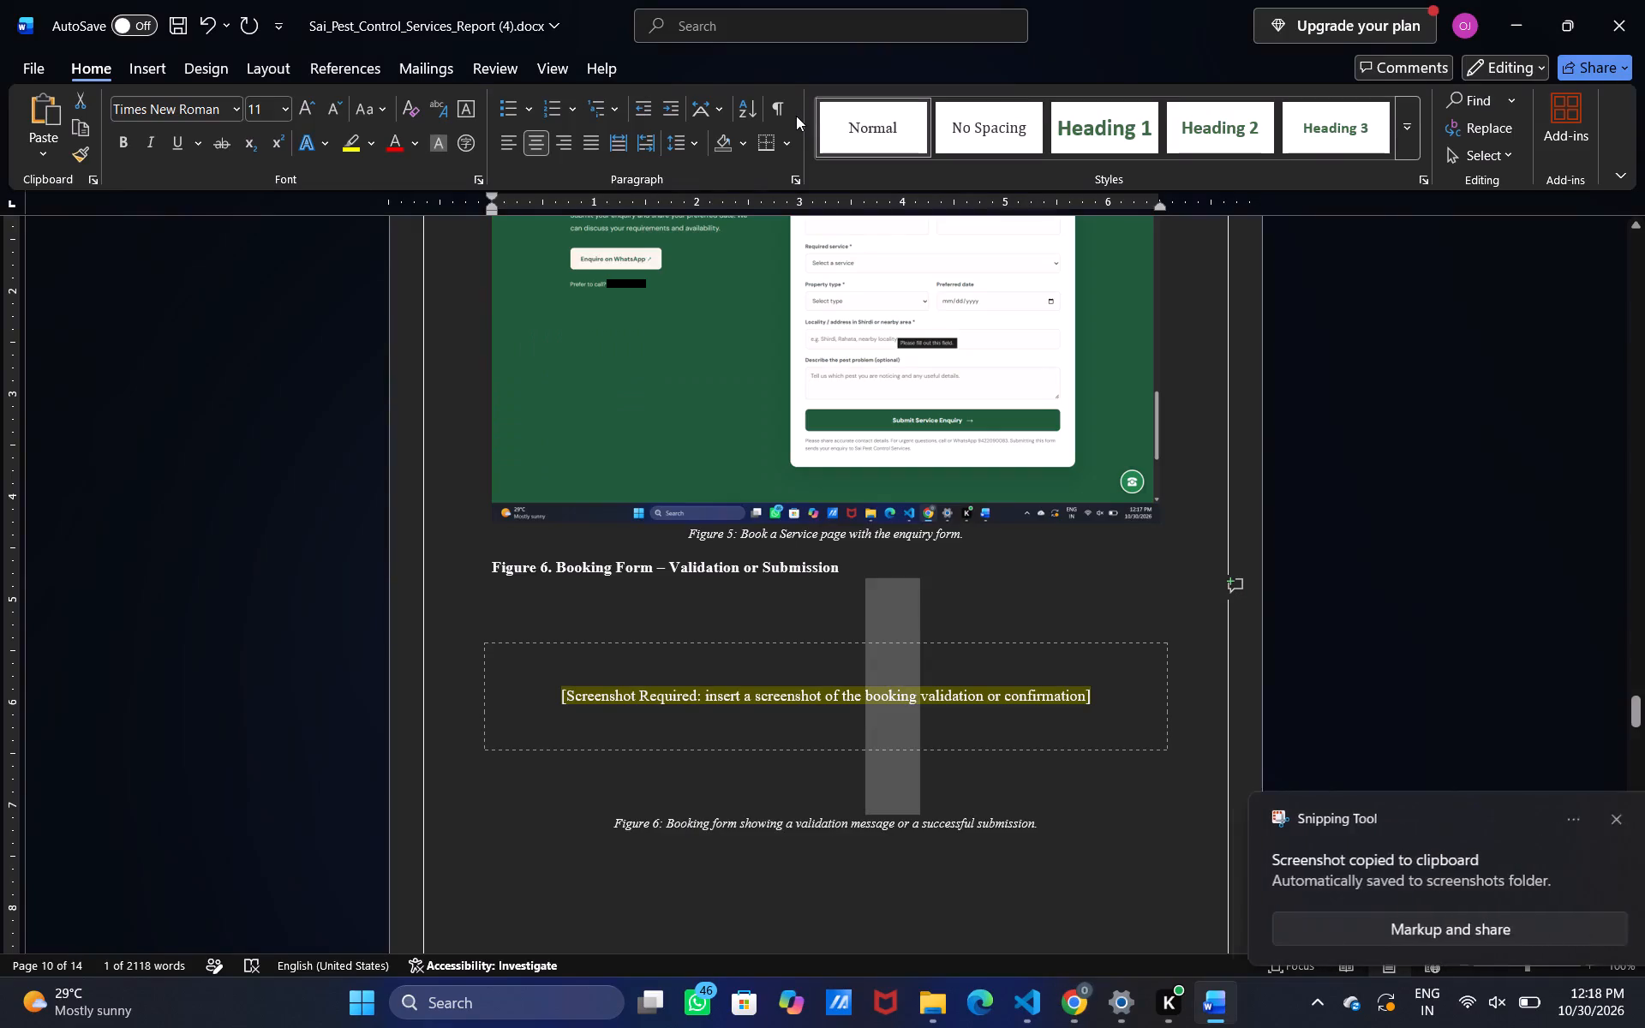
{"action": "triple_click", "coordinate": [865, 707]}
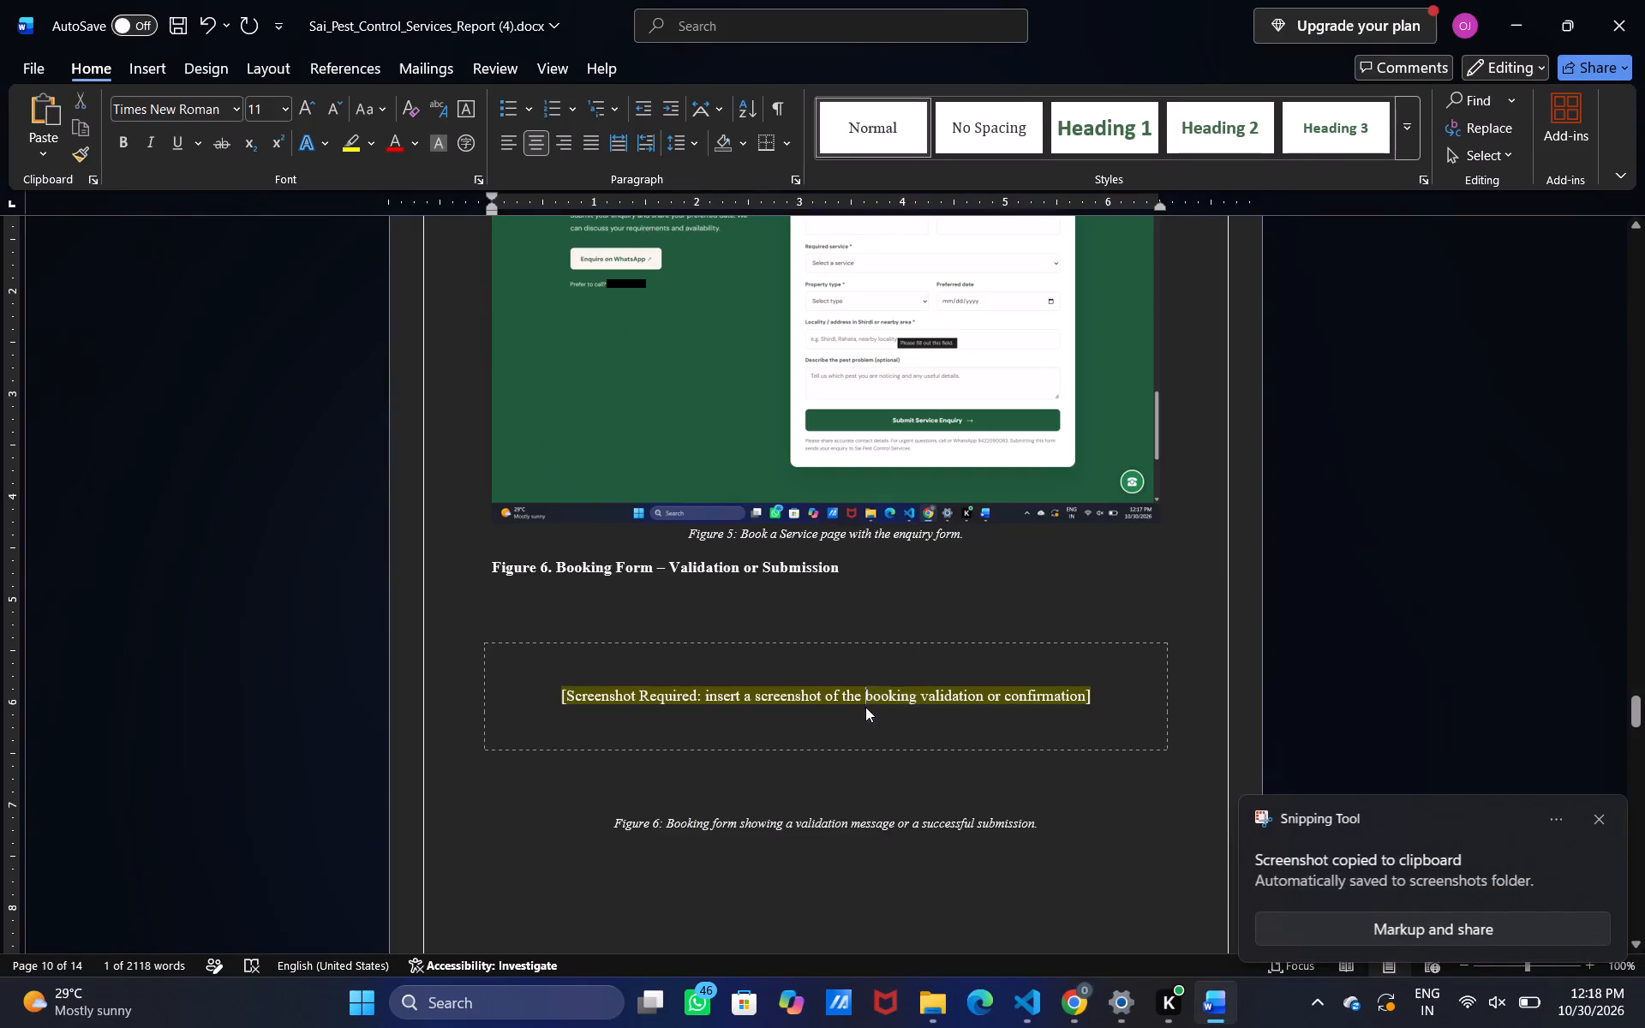
{"action": "left_click", "coordinate": [865, 707]}
{"action": "triple_click", "coordinate": [865, 707]}
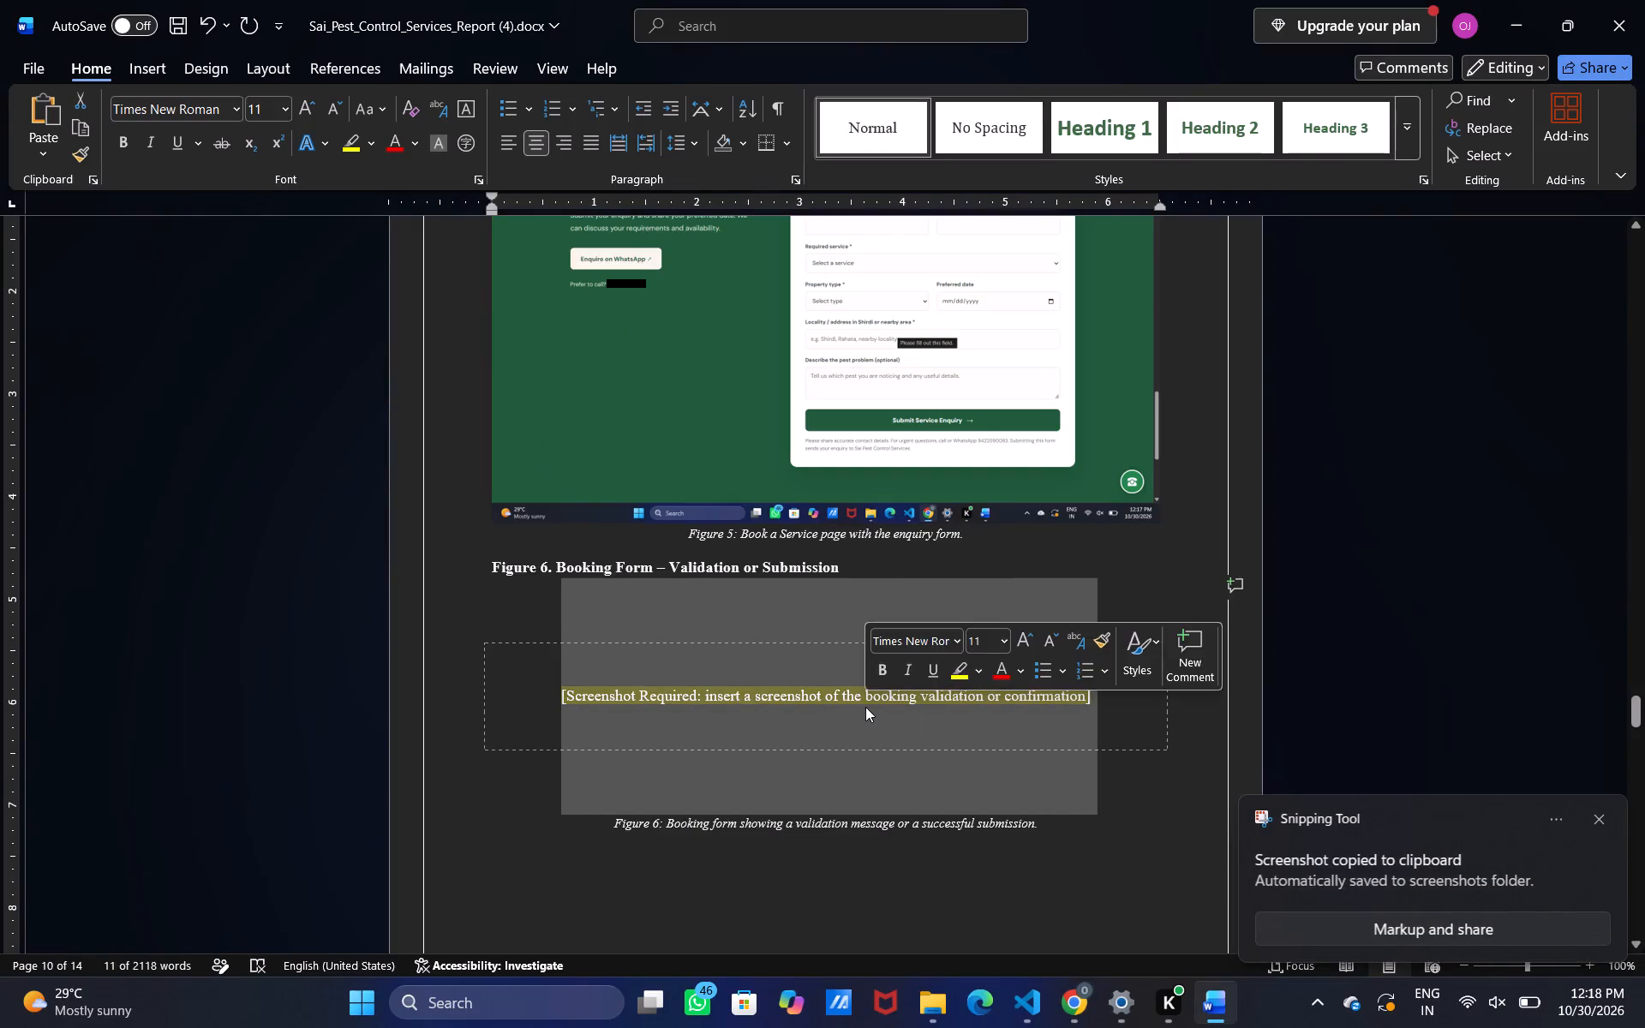
{"action": "key", "text": "ctrl+v"}
Shrink the Figure 6 booking form screenshot proportionally to about 5.6 inches wide.
{"action": "scroll", "coordinate": [865, 707], "scroll_direction": "up", "scroll_amount": 1}
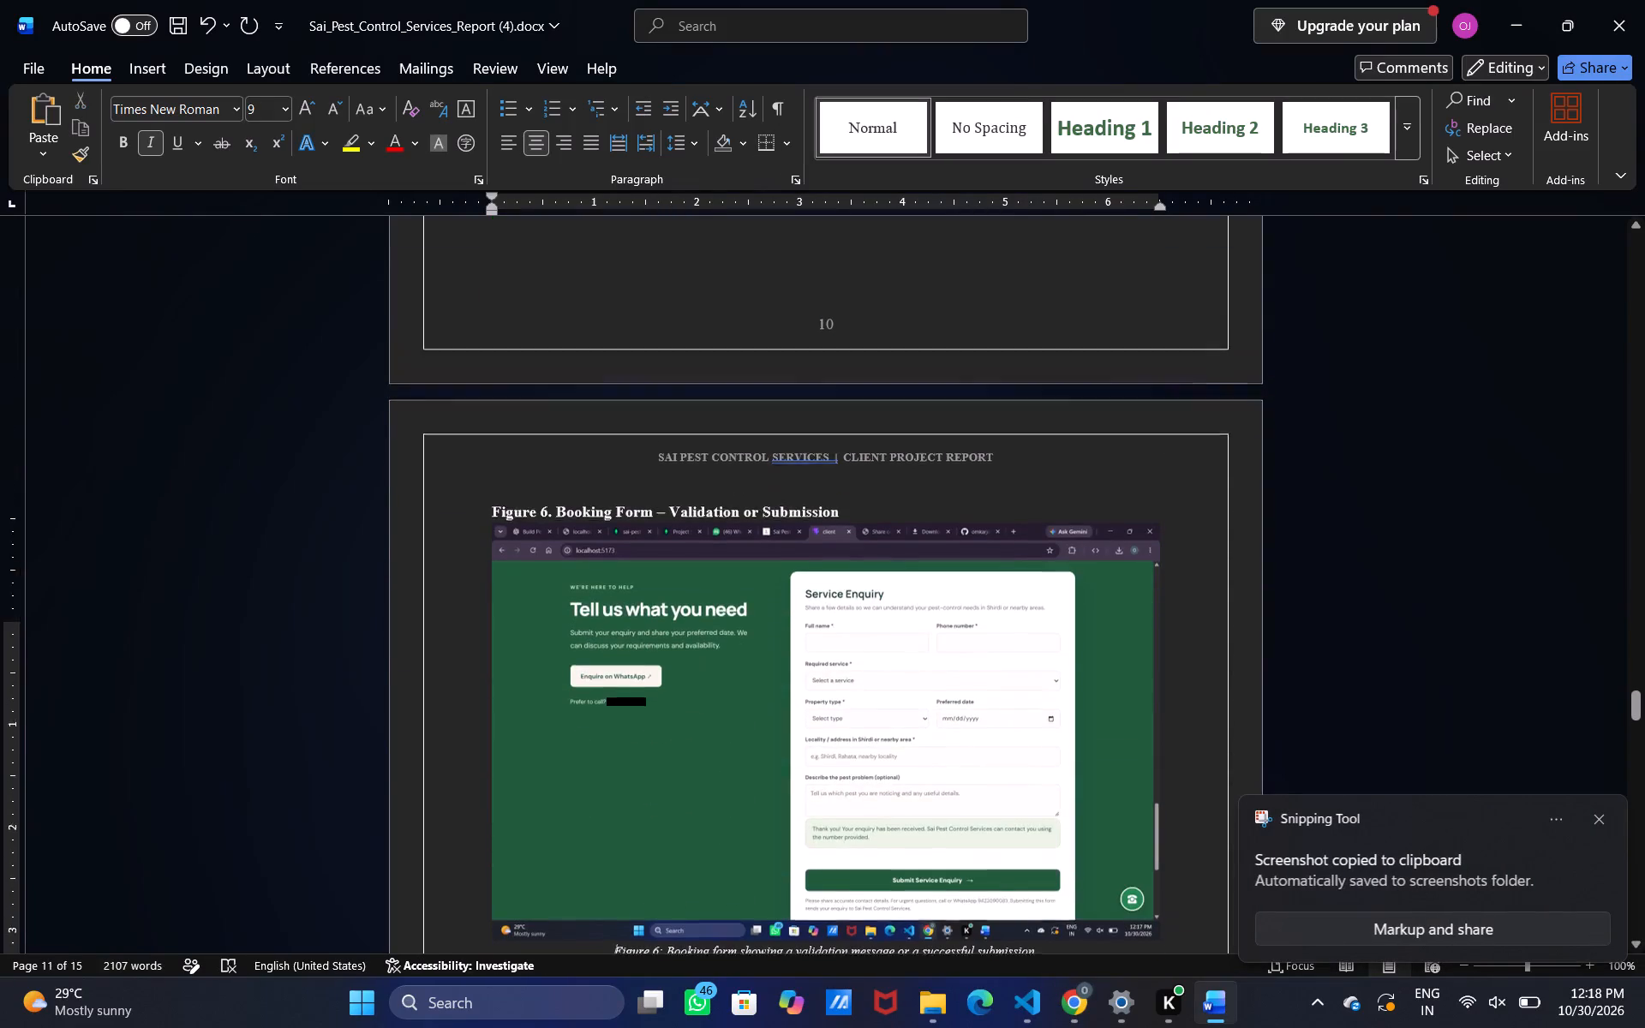
{"action": "scroll", "coordinate": [865, 707], "scroll_direction": "up", "scroll_amount": 2}
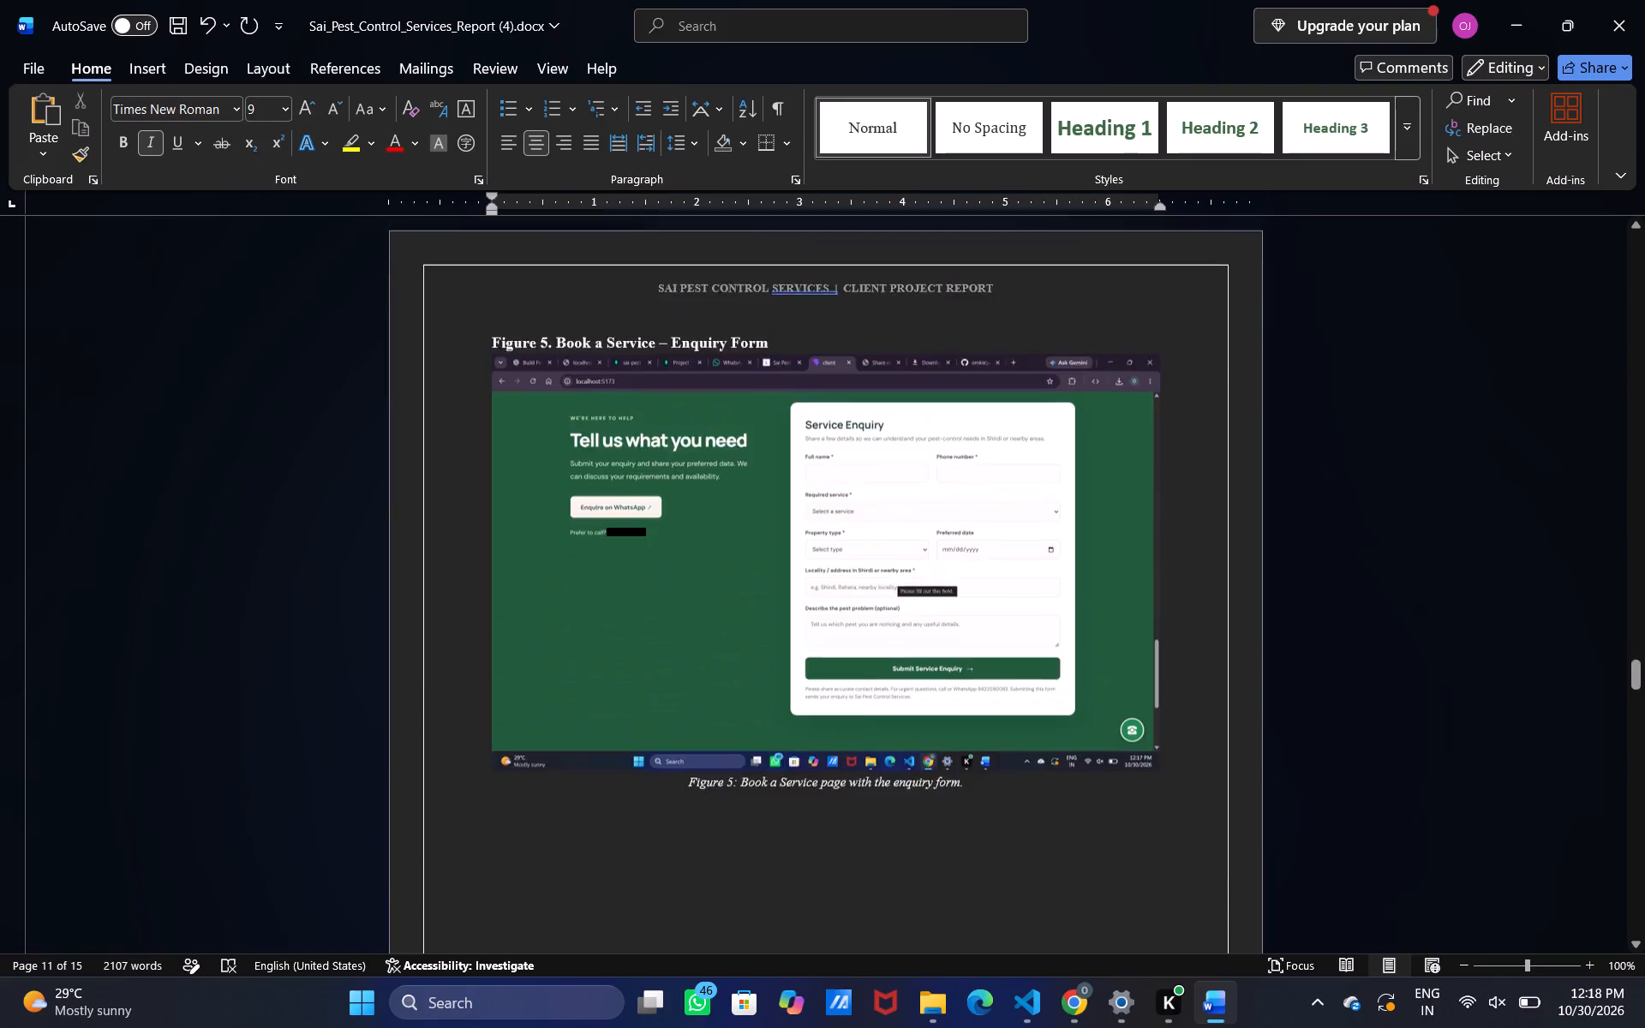
{"action": "scroll", "coordinate": [865, 707], "scroll_direction": "up", "scroll_amount": 1}
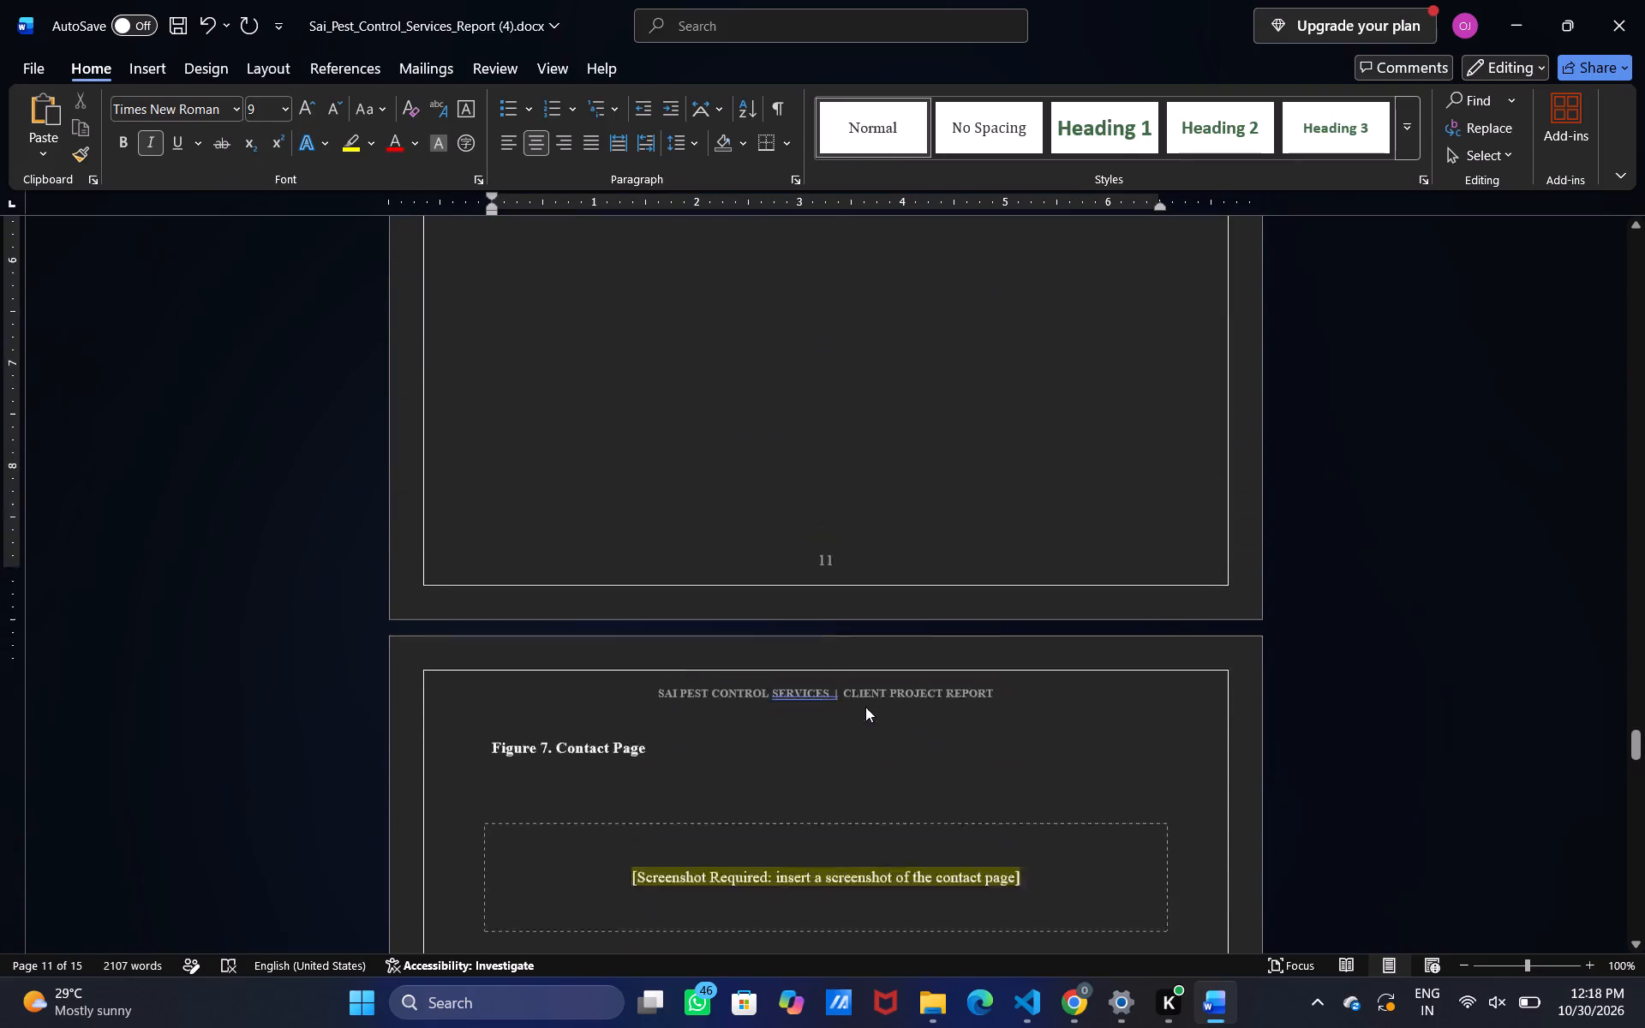
{"action": "scroll", "coordinate": [865, 707], "scroll_direction": "up", "scroll_amount": 1}
{"action": "scroll", "coordinate": [865, 707], "scroll_direction": "down", "scroll_amount": 2}
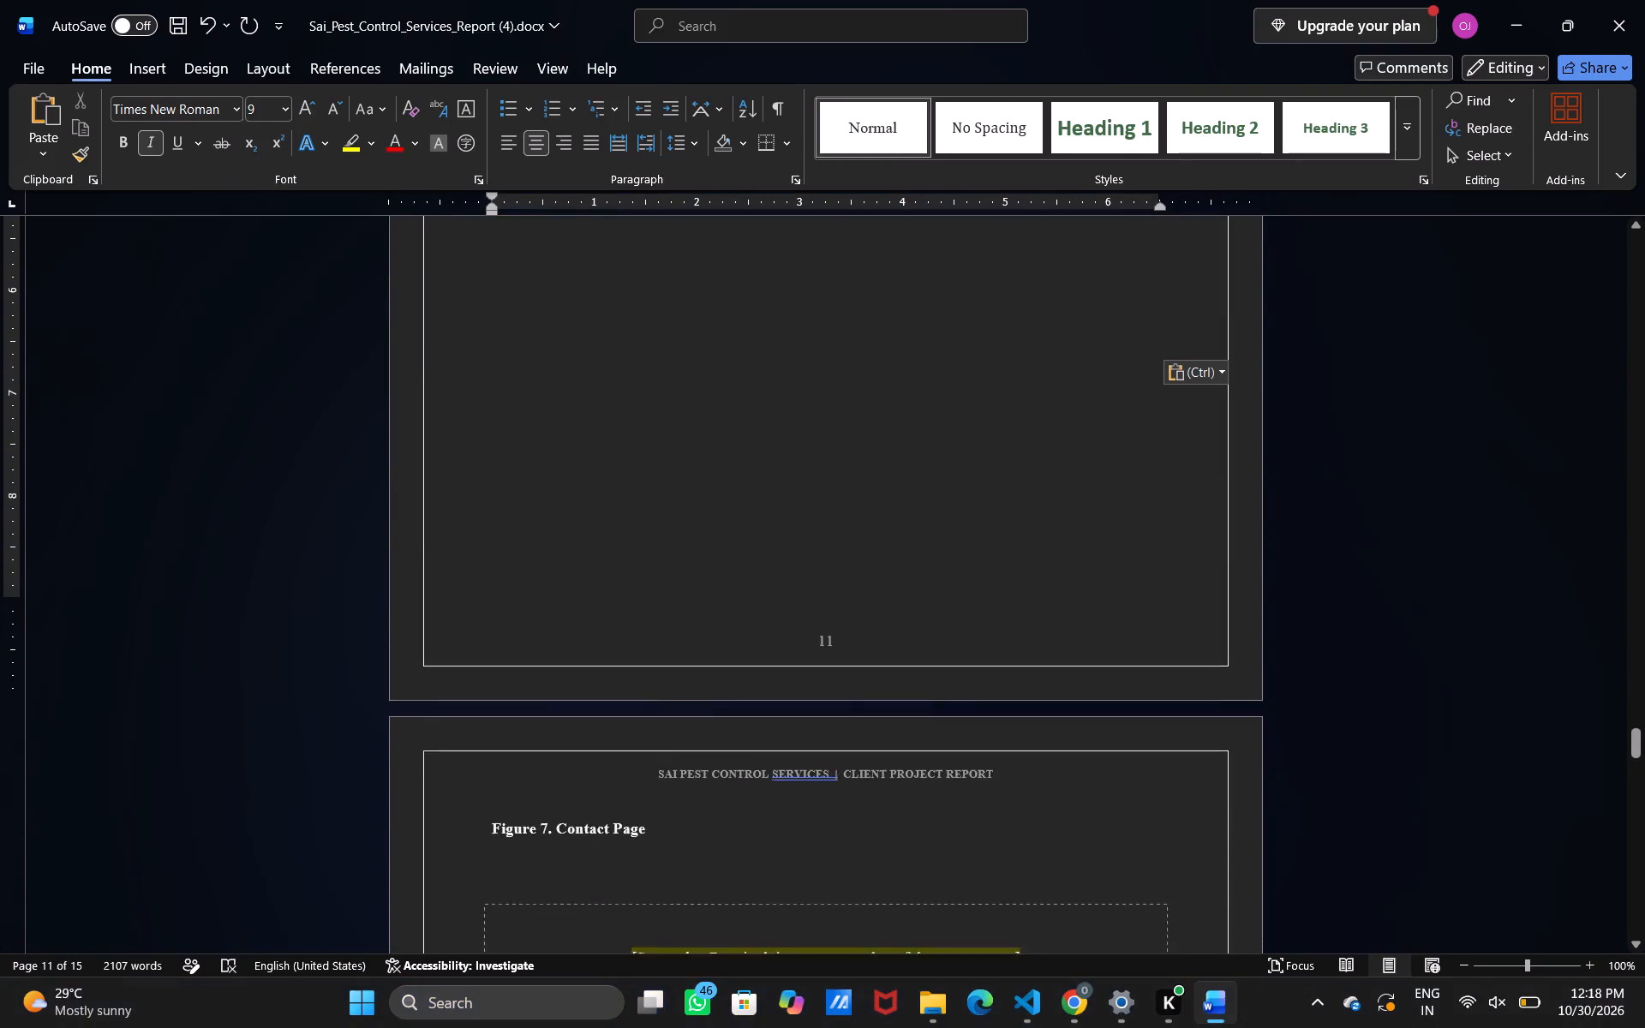
{"action": "scroll", "coordinate": [865, 707], "scroll_direction": "up", "scroll_amount": 5}
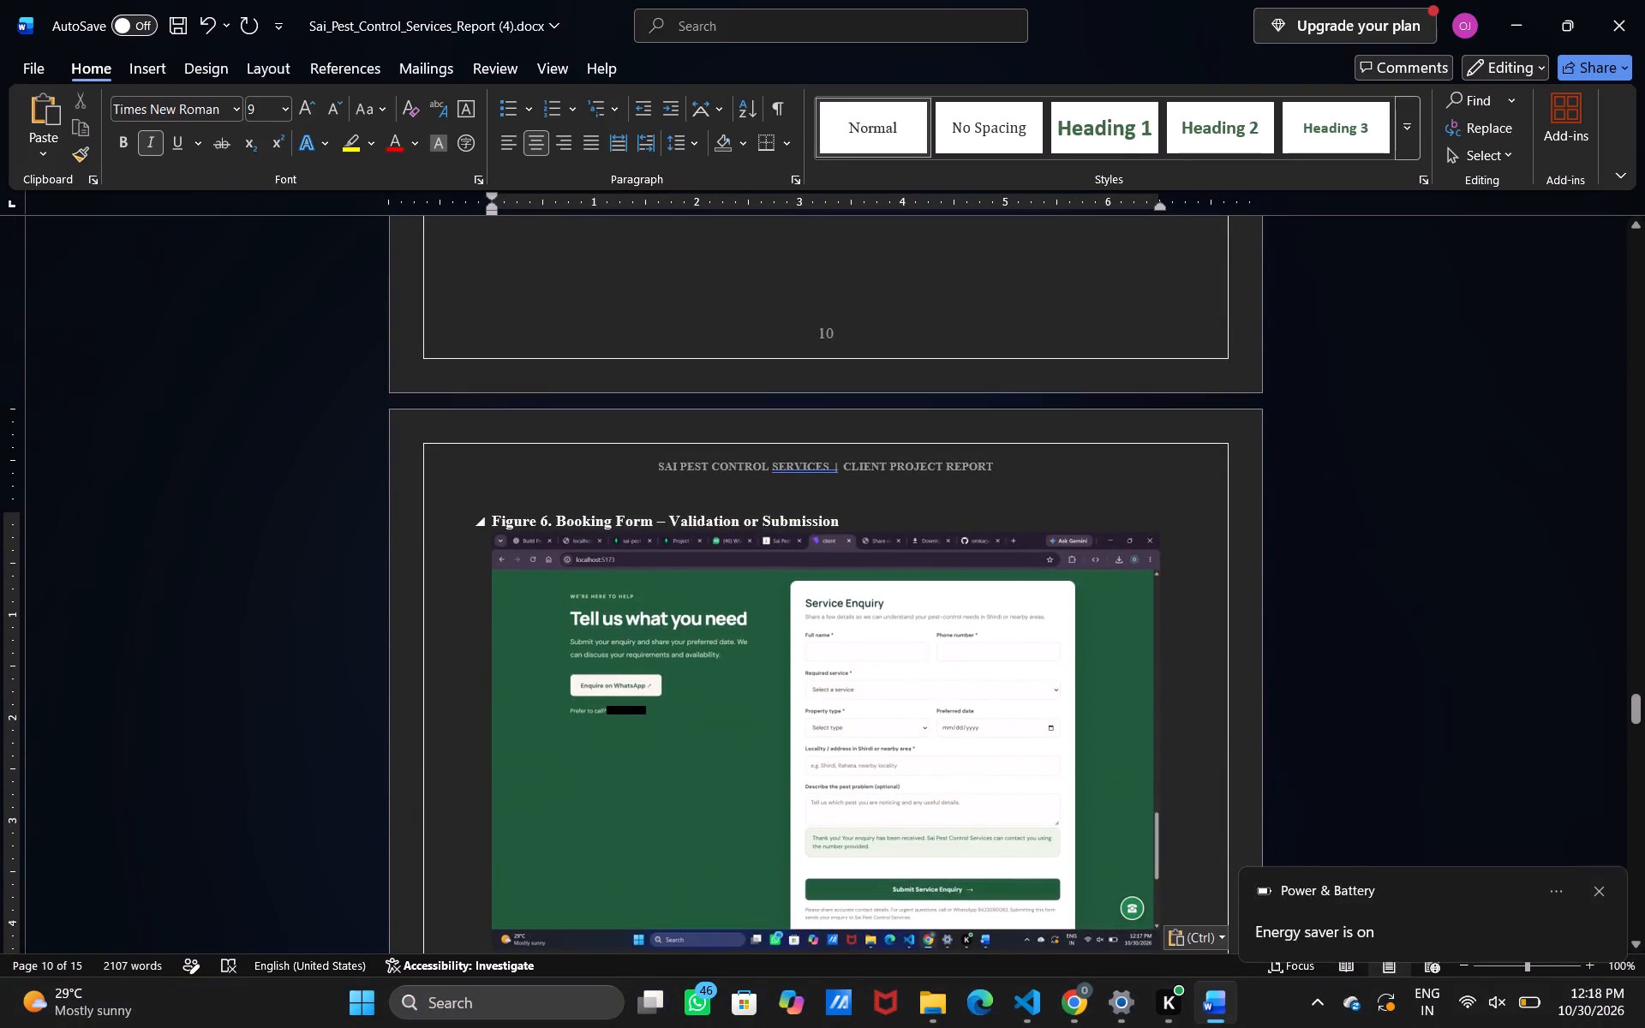
{"action": "left_click", "coordinate": [968, 781]}
{"action": "scroll", "coordinate": [1168, 880], "scroll_direction": "down", "scroll_amount": 1}
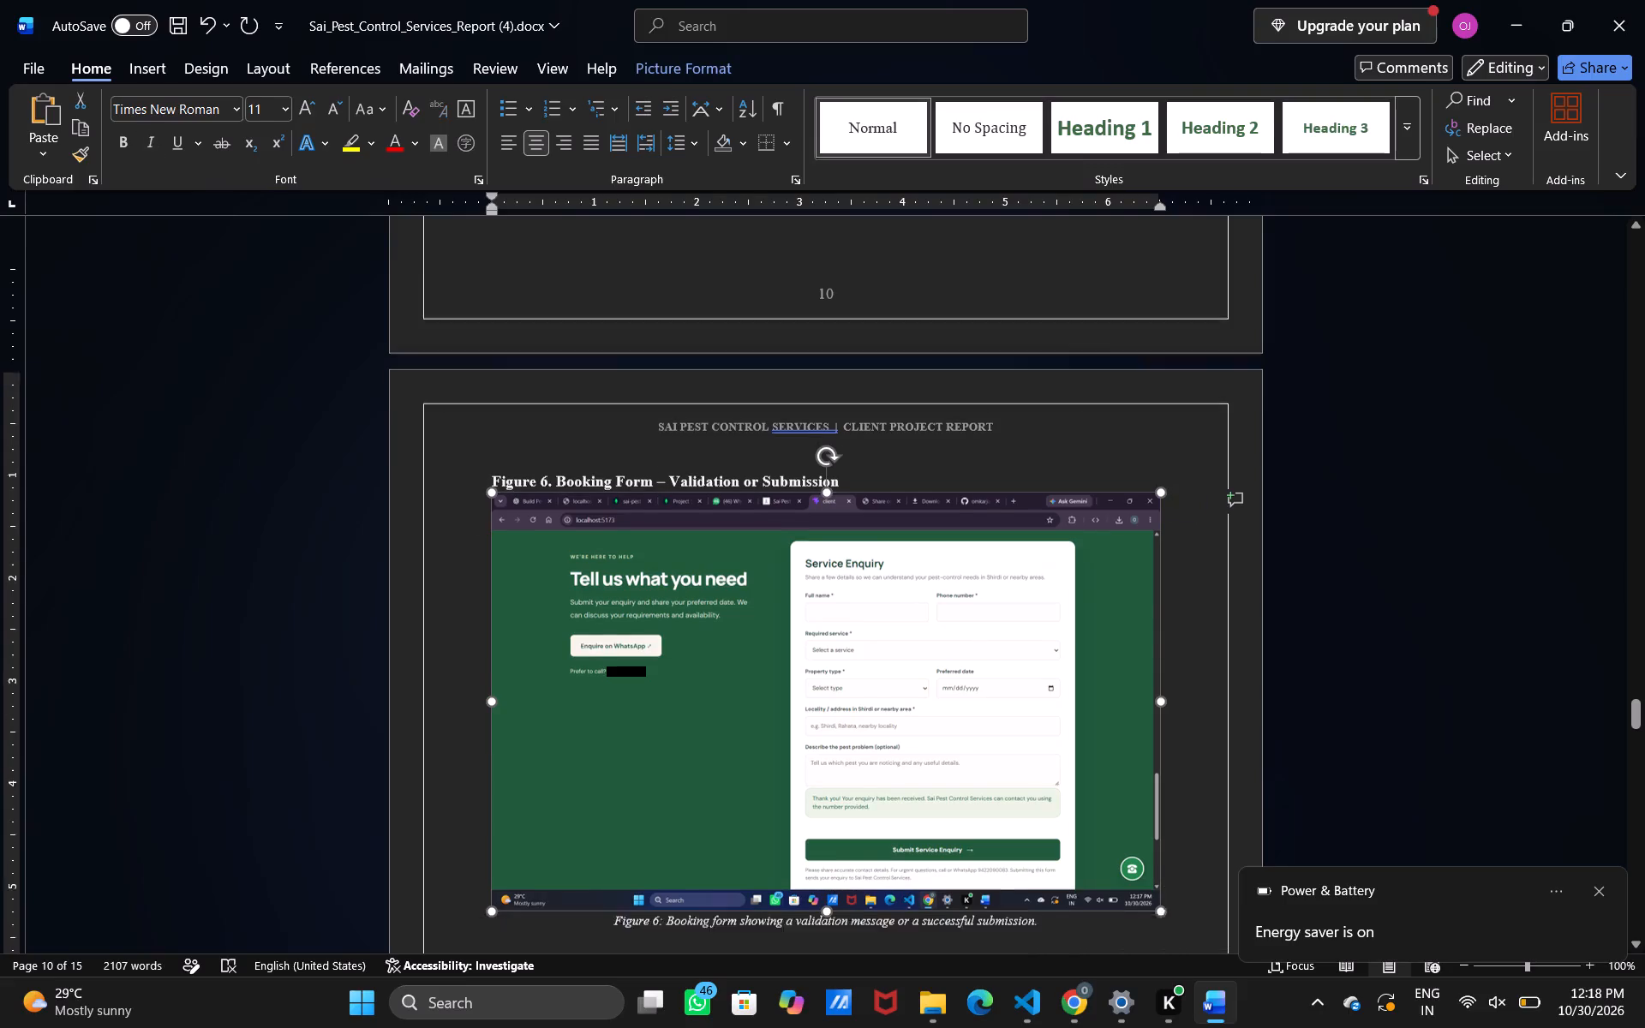
{"action": "scroll", "coordinate": [1168, 880], "scroll_direction": "down", "scroll_amount": 1}
{"action": "left_click_drag", "start_coordinate": [1158, 781], "coordinate": [1069, 727]}
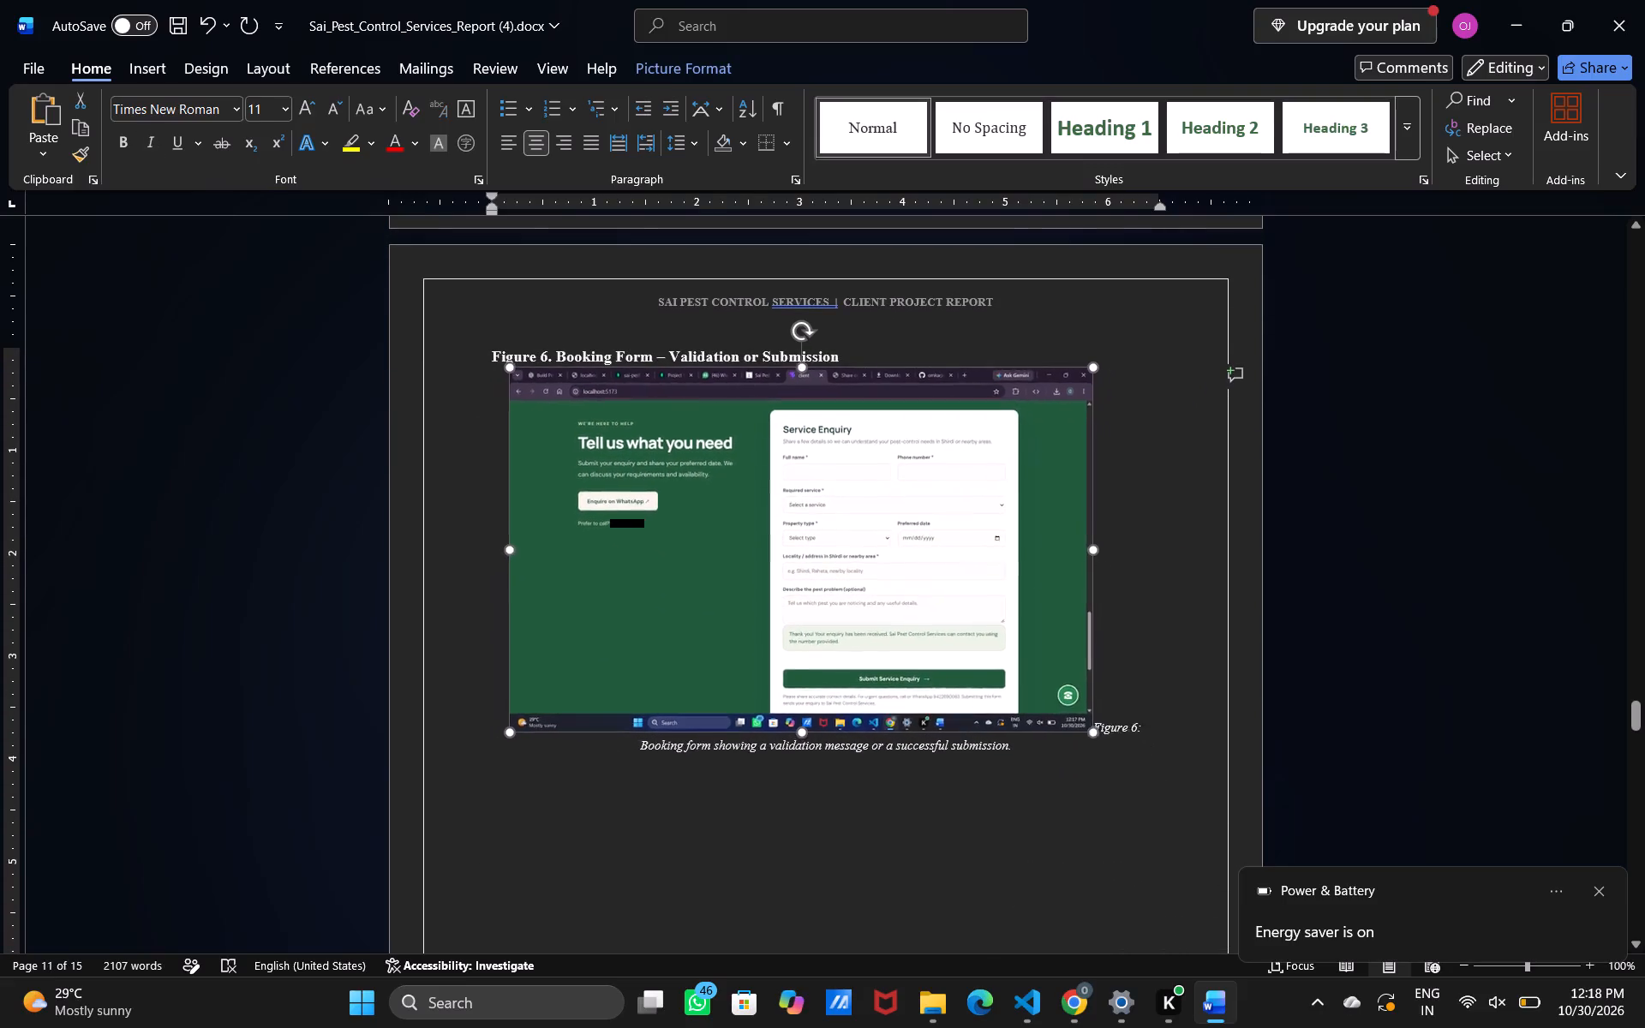
{"action": "left_click_drag", "start_coordinate": [1069, 727], "coordinate": [1069, 726]}
Shrink the Figure 5 enquiry form screenshot proportionally to about 5.75 inches wide.
{"action": "scroll", "coordinate": [1069, 726], "scroll_direction": "up", "scroll_amount": 2}
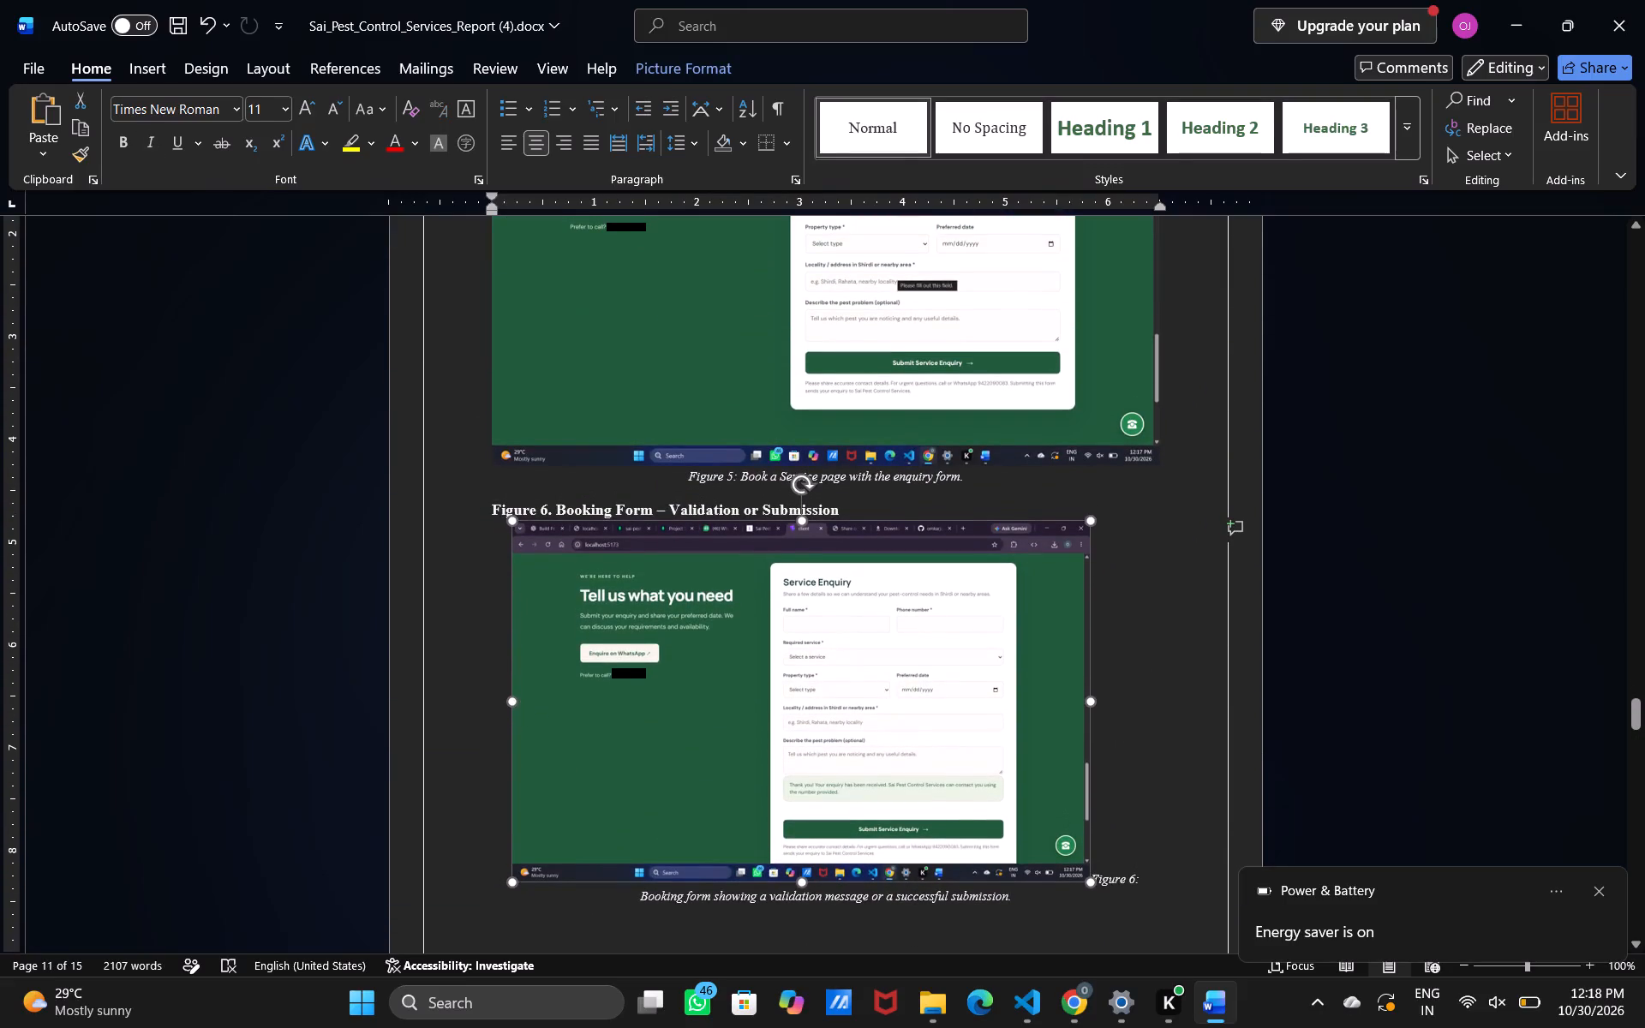
{"action": "left_click", "coordinate": [1105, 337]}
{"action": "left_click_drag", "start_coordinate": [1163, 466], "coordinate": [1071, 411]}
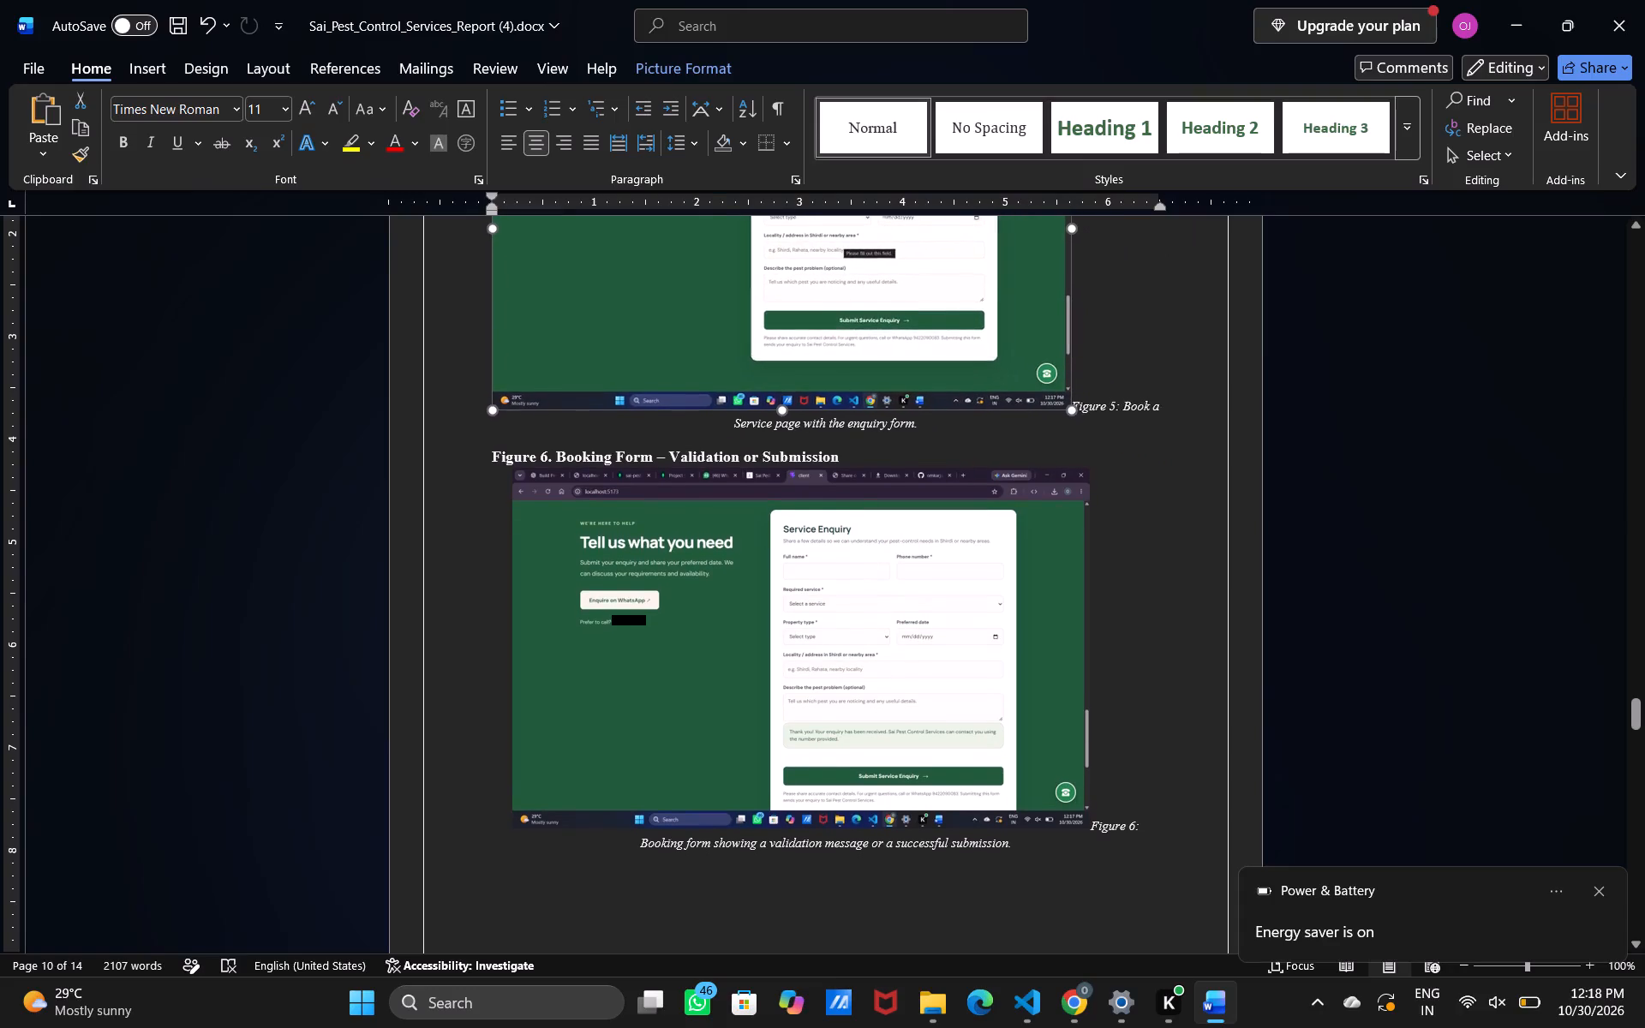
{"action": "left_click_drag", "start_coordinate": [1071, 411], "coordinate": [1081, 418]}
Move the Figure 5 caption onto its own line below the screenshot.
{"action": "left_click", "coordinate": [1138, 581]}
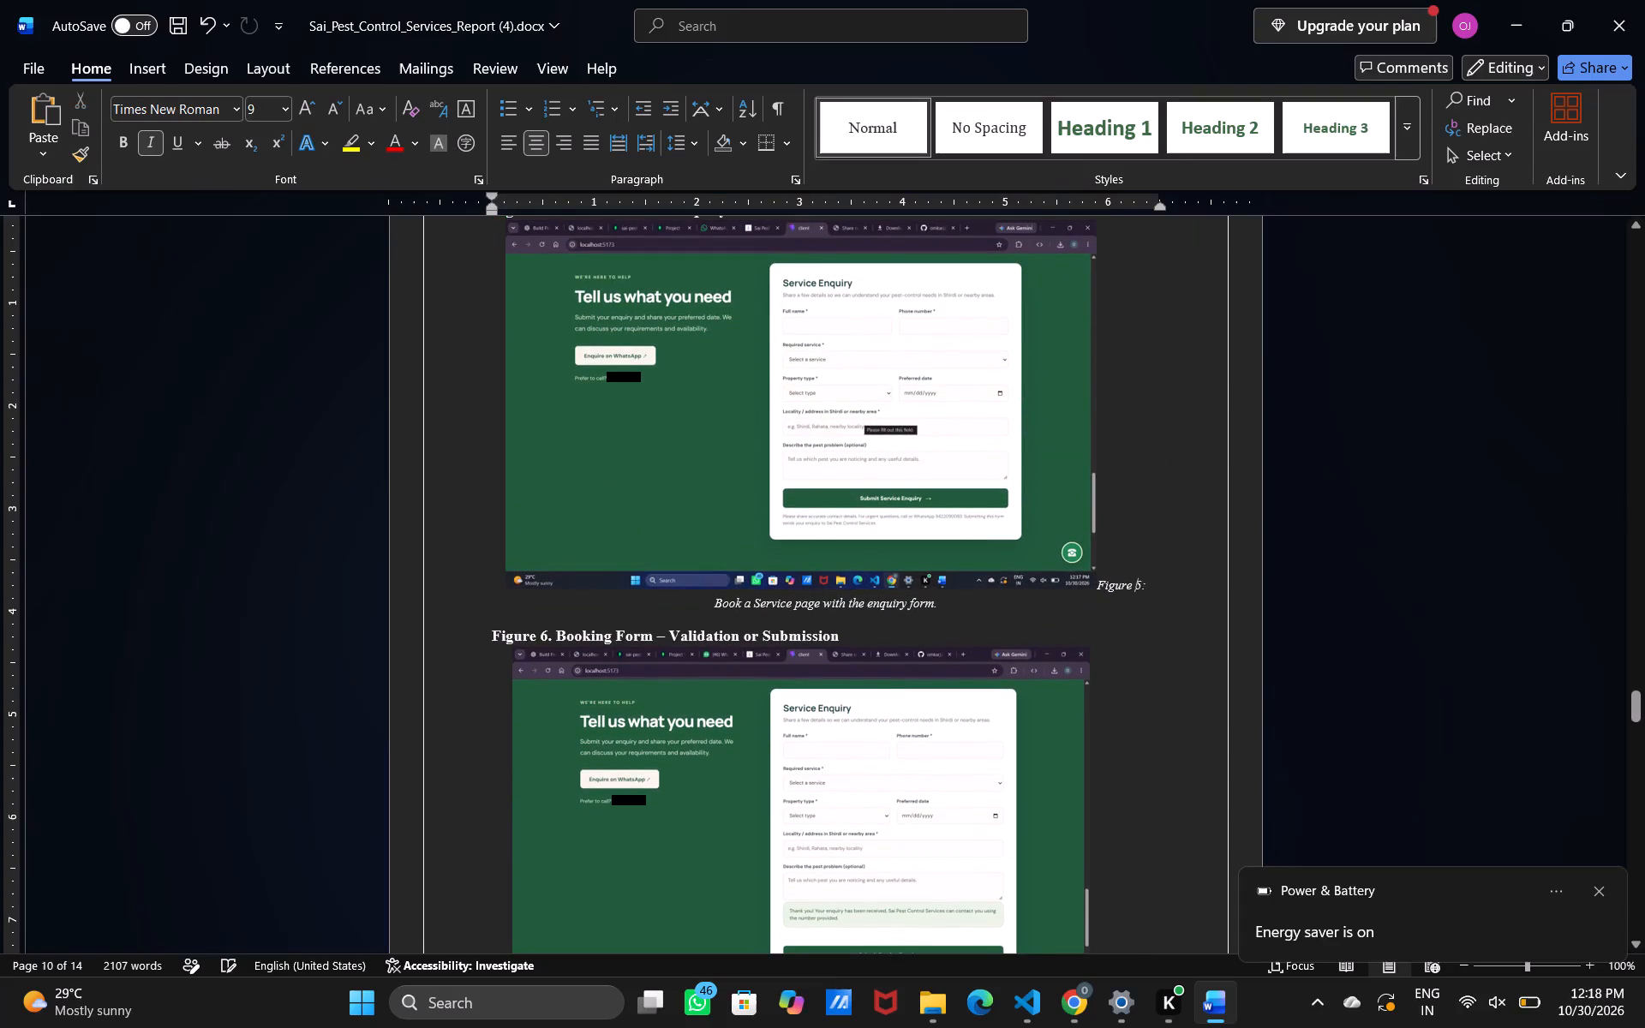
{"action": "key", "text": "Left"}
{"action": "key", "text": "Left"}
{"action": "key", "text": "Left"}
{"action": "key", "text": "Left"}
{"action": "key", "text": "Left"}
{"action": "key", "text": "Left"}
{"action": "key", "text": "Left"}
{"action": "key", "text": "Return"}
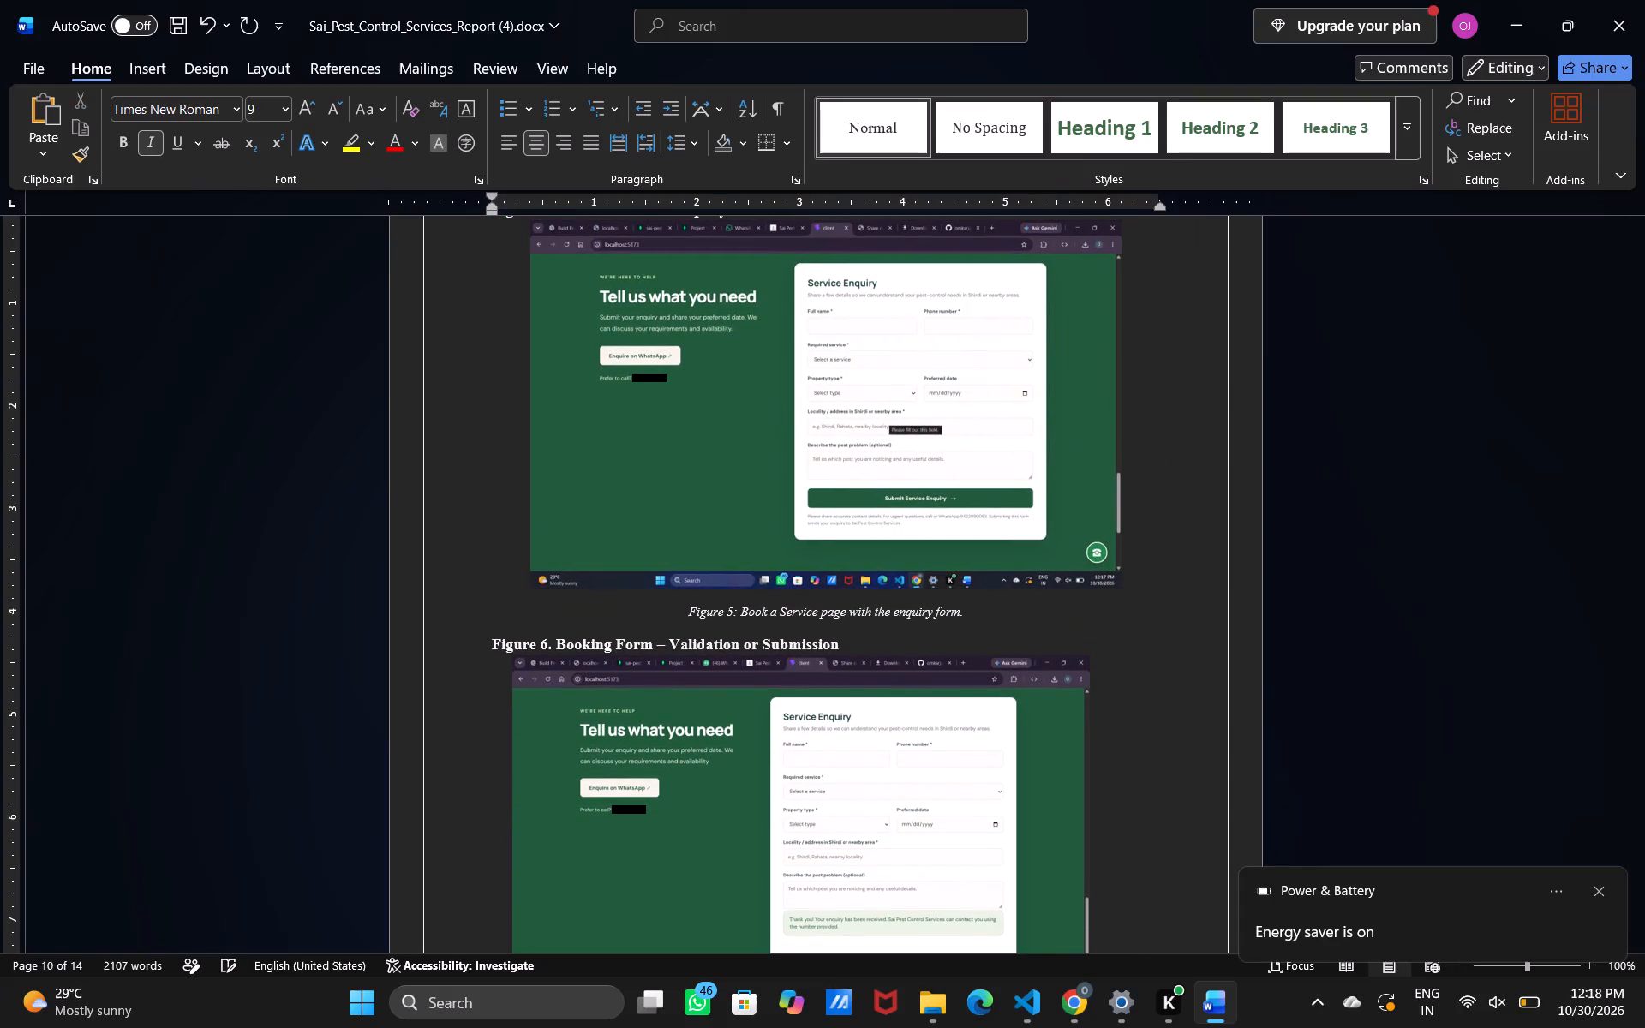
{"action": "scroll", "coordinate": [1164, 696], "scroll_direction": "down", "scroll_amount": 2}
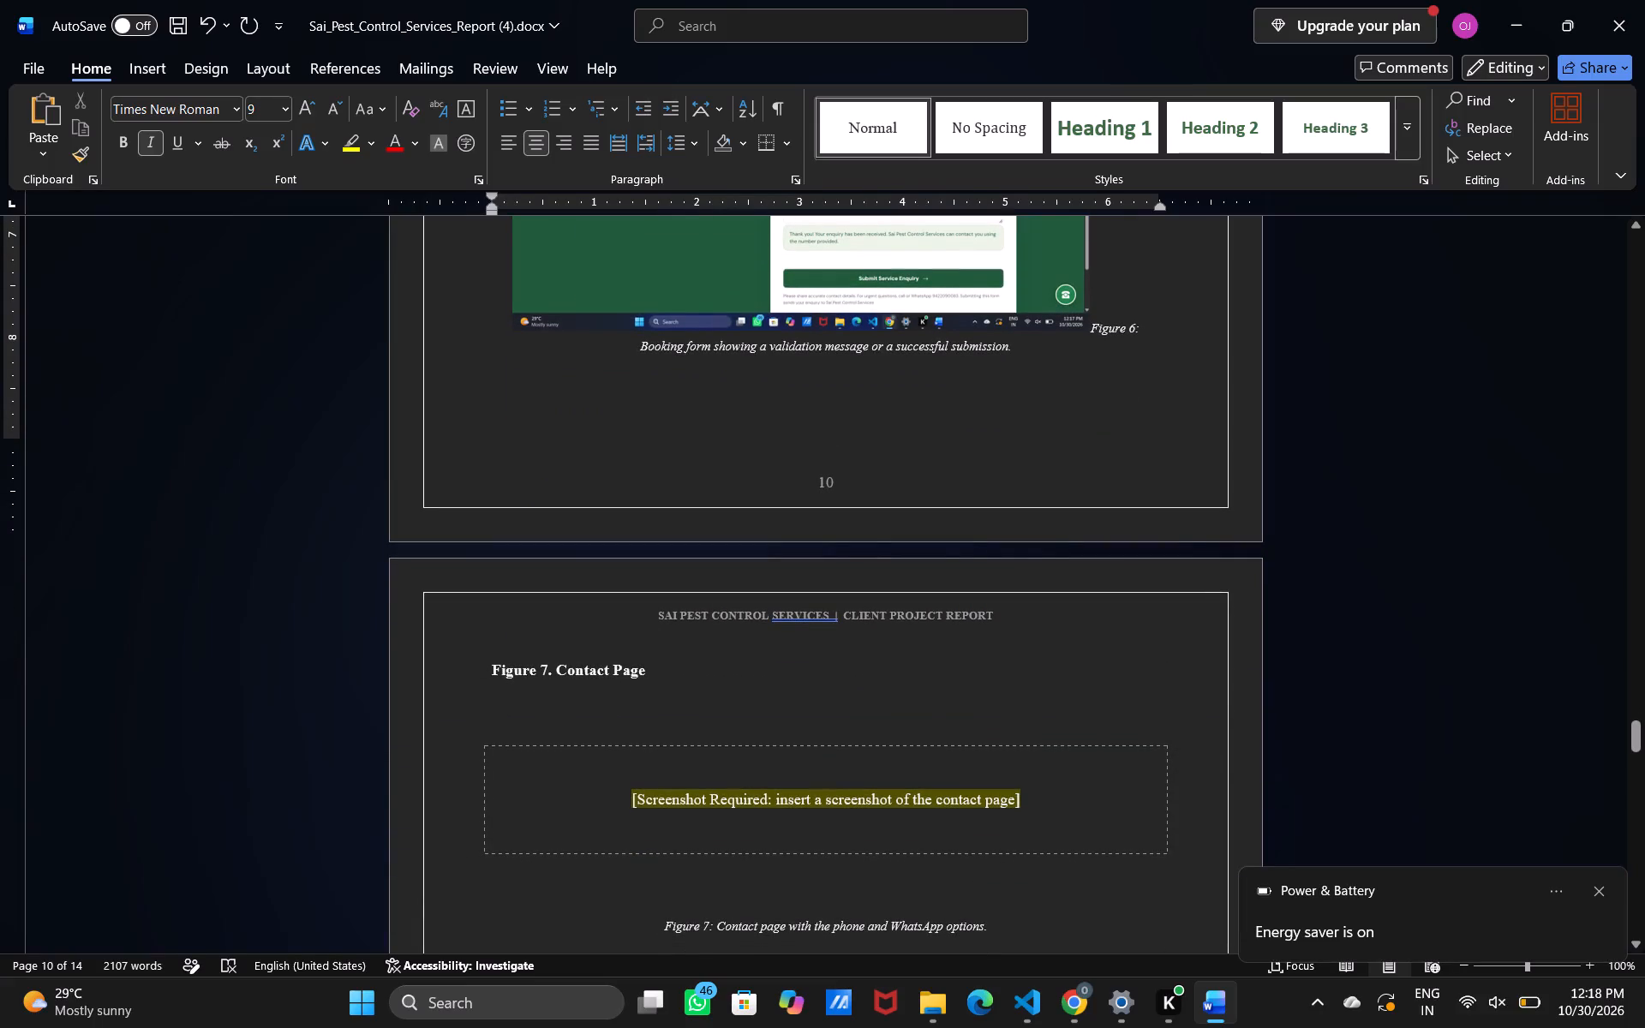
Move the Figure 6 caption onto its own line below the booking form screenshot.
{"action": "left_click", "coordinate": [1090, 319]}
{"action": "key", "text": "Return"}
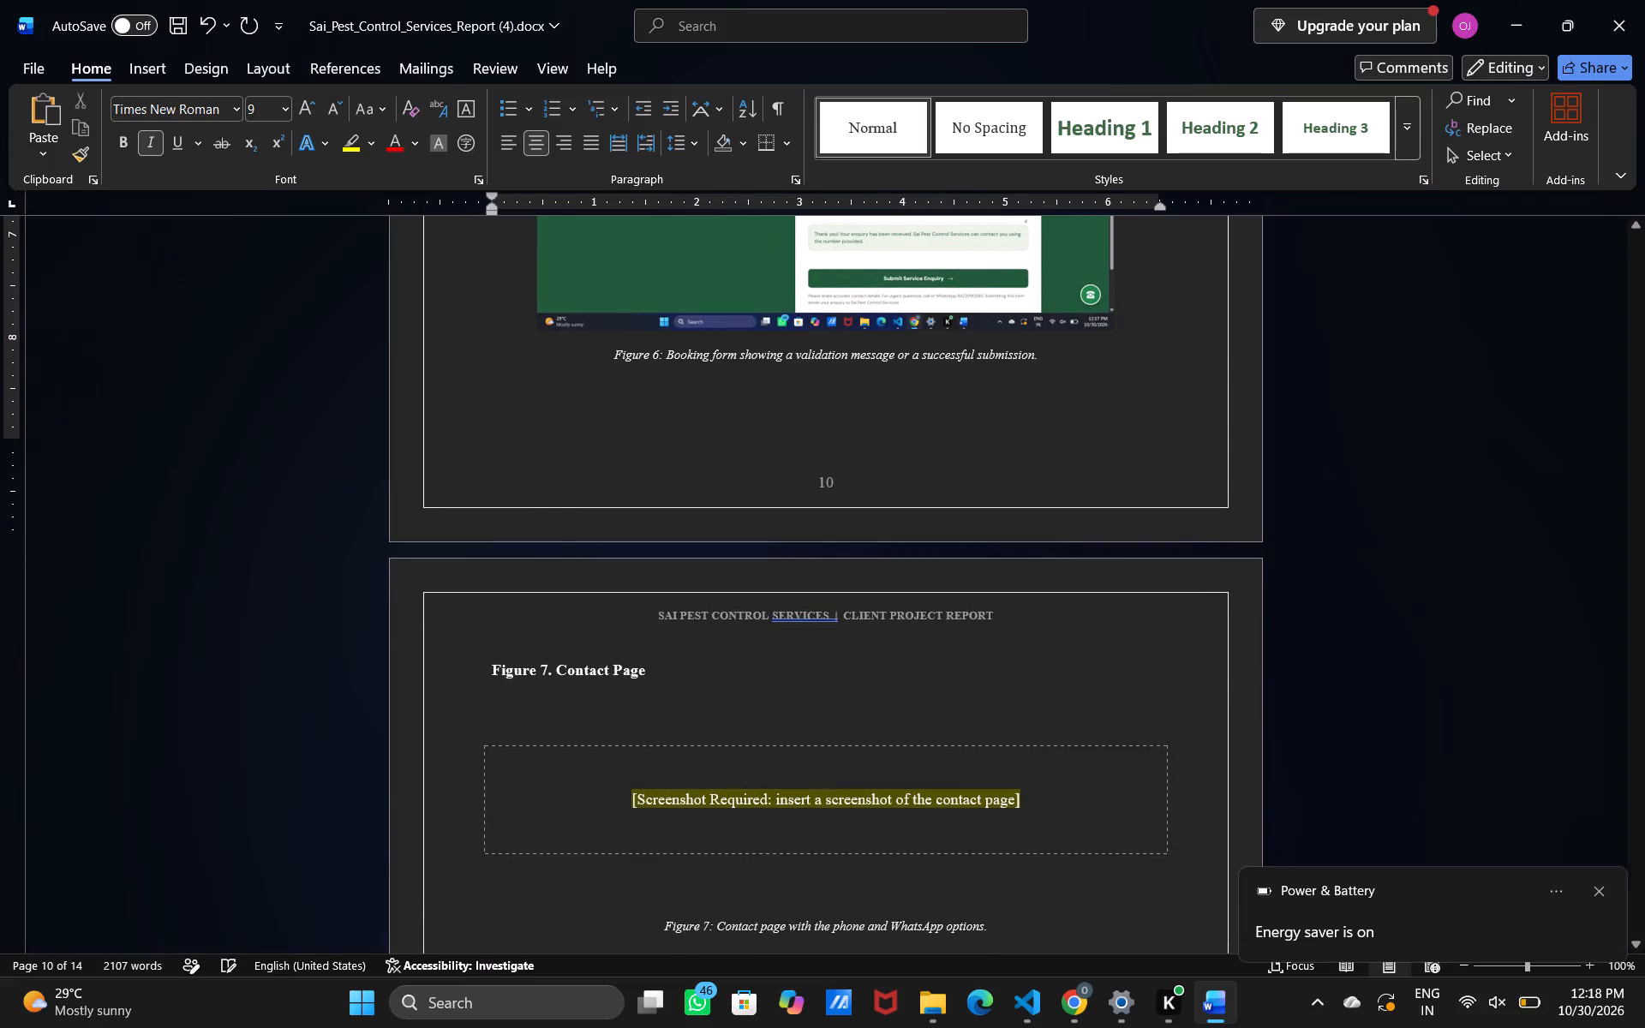
Delete the whole Figure 7 Contact Page block, including its heading, screenshot placeholder and caption.
{"action": "scroll", "coordinate": [1128, 408], "scroll_direction": "up", "scroll_amount": 3}
{"action": "scroll", "coordinate": [1128, 408], "scroll_direction": "down", "scroll_amount": 1}
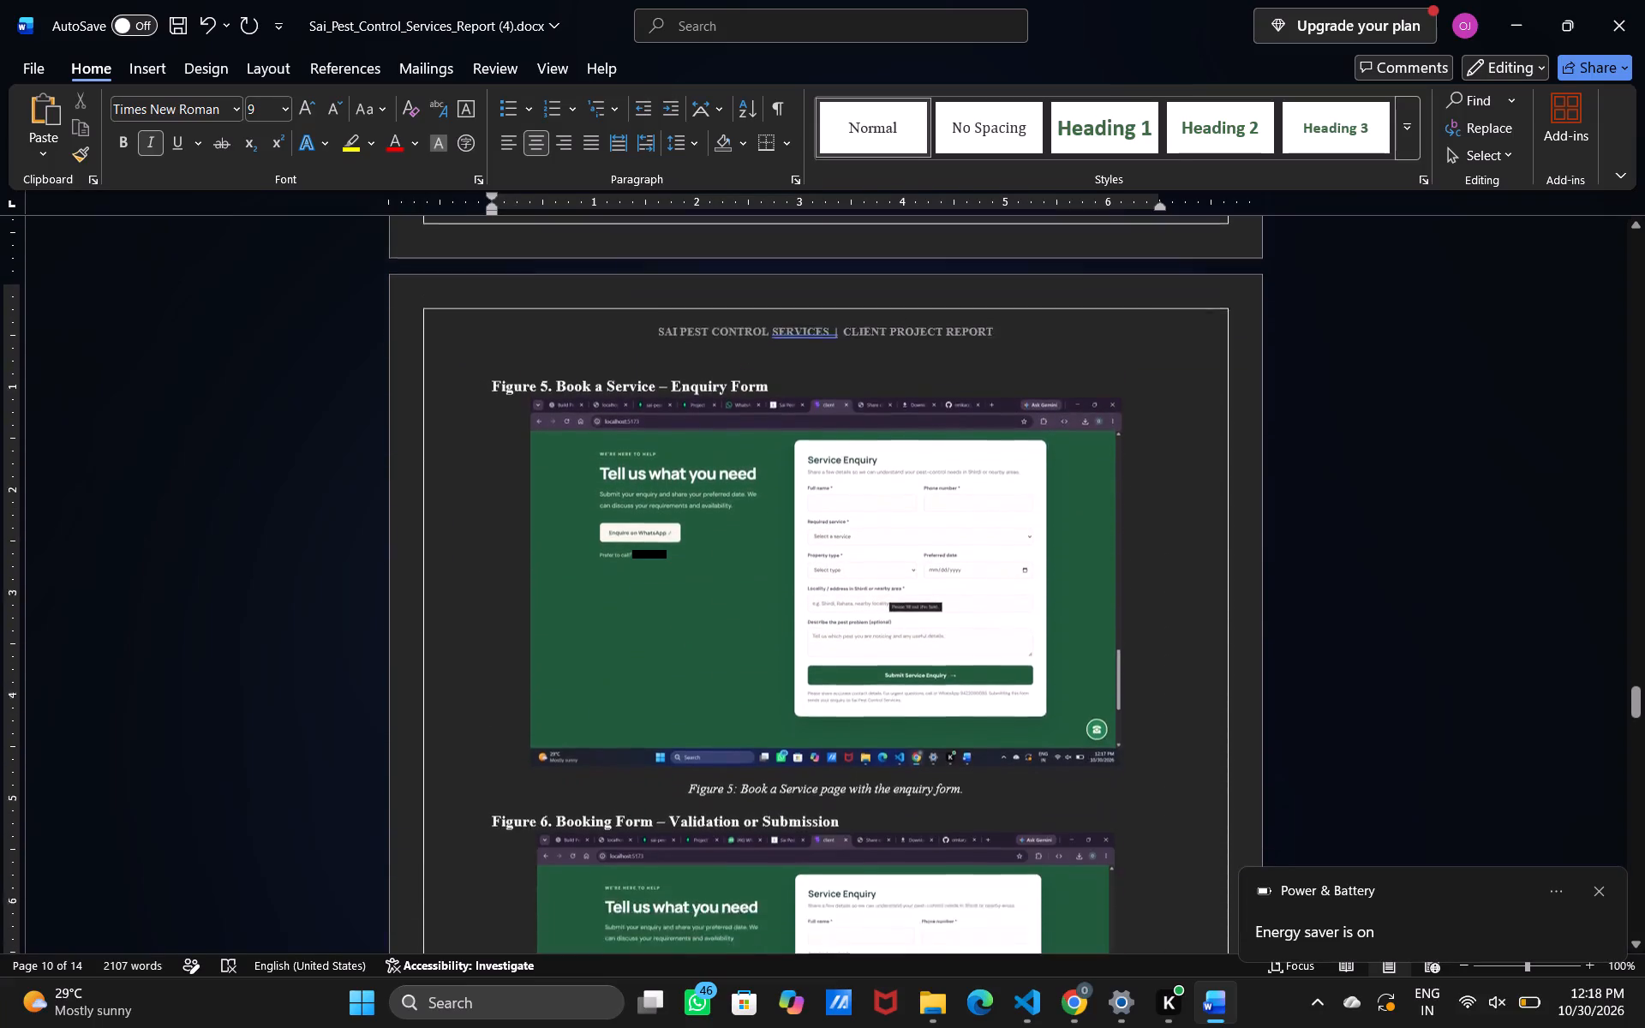
{"action": "scroll", "coordinate": [1128, 408], "scroll_direction": "down", "scroll_amount": 1}
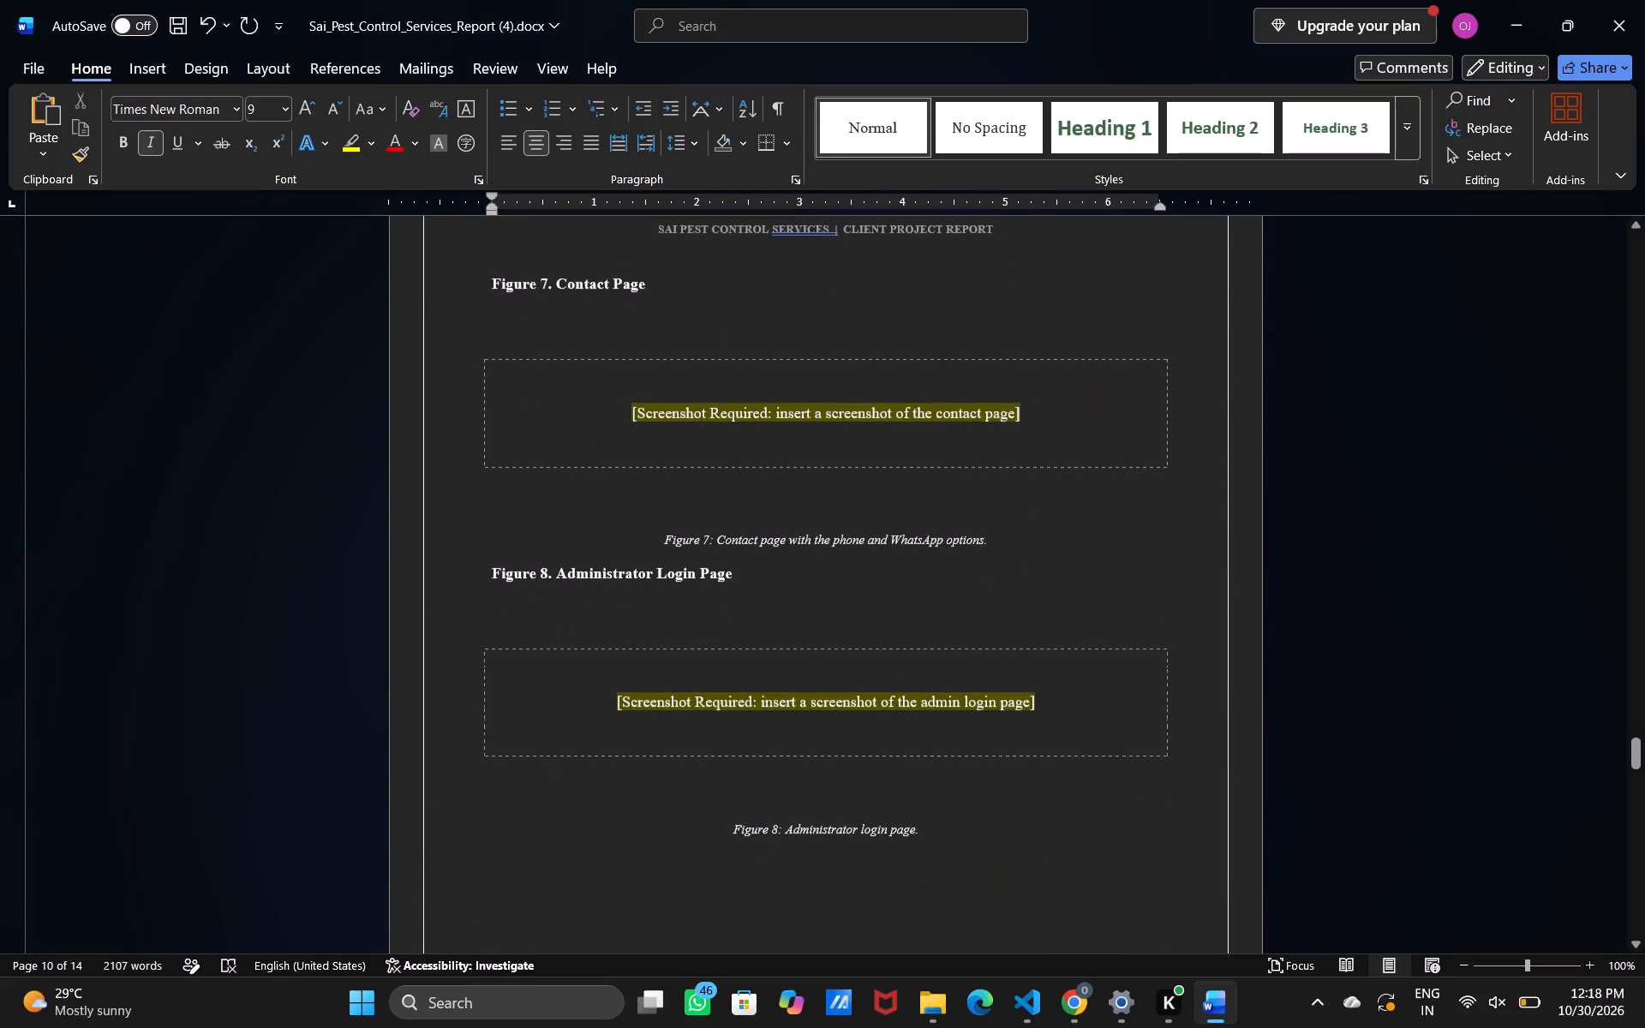
{"action": "left_click", "coordinate": [1115, 429]}
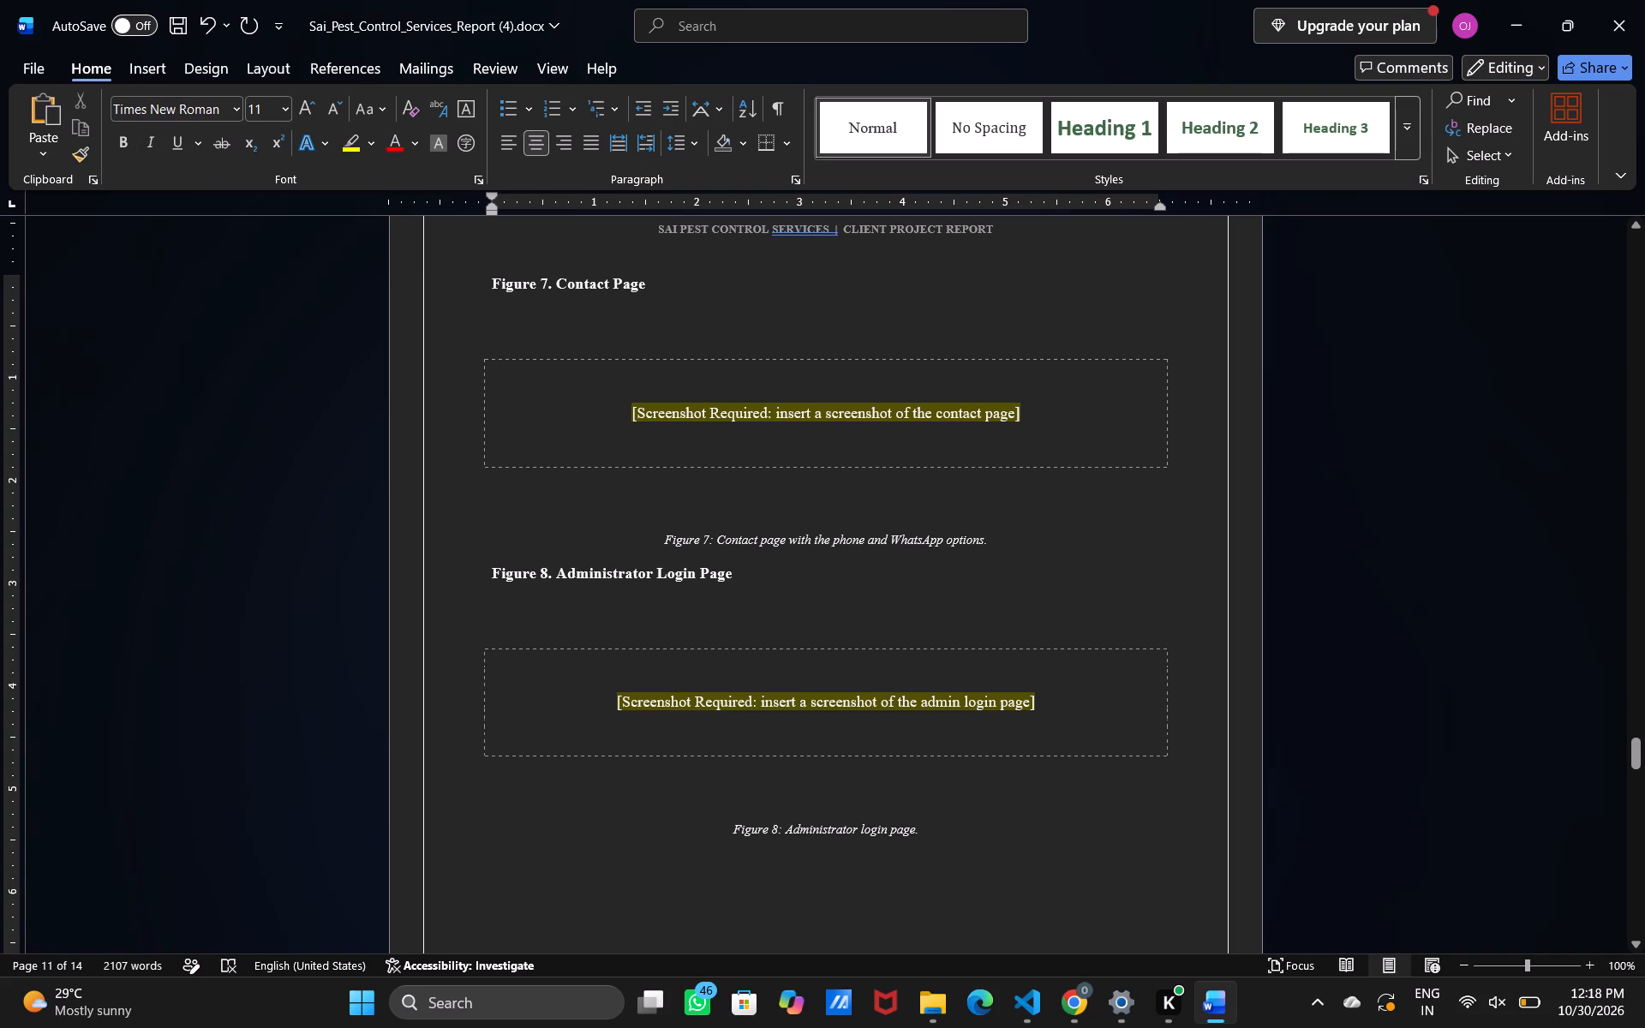
{"action": "double_click", "coordinate": [1116, 486]}
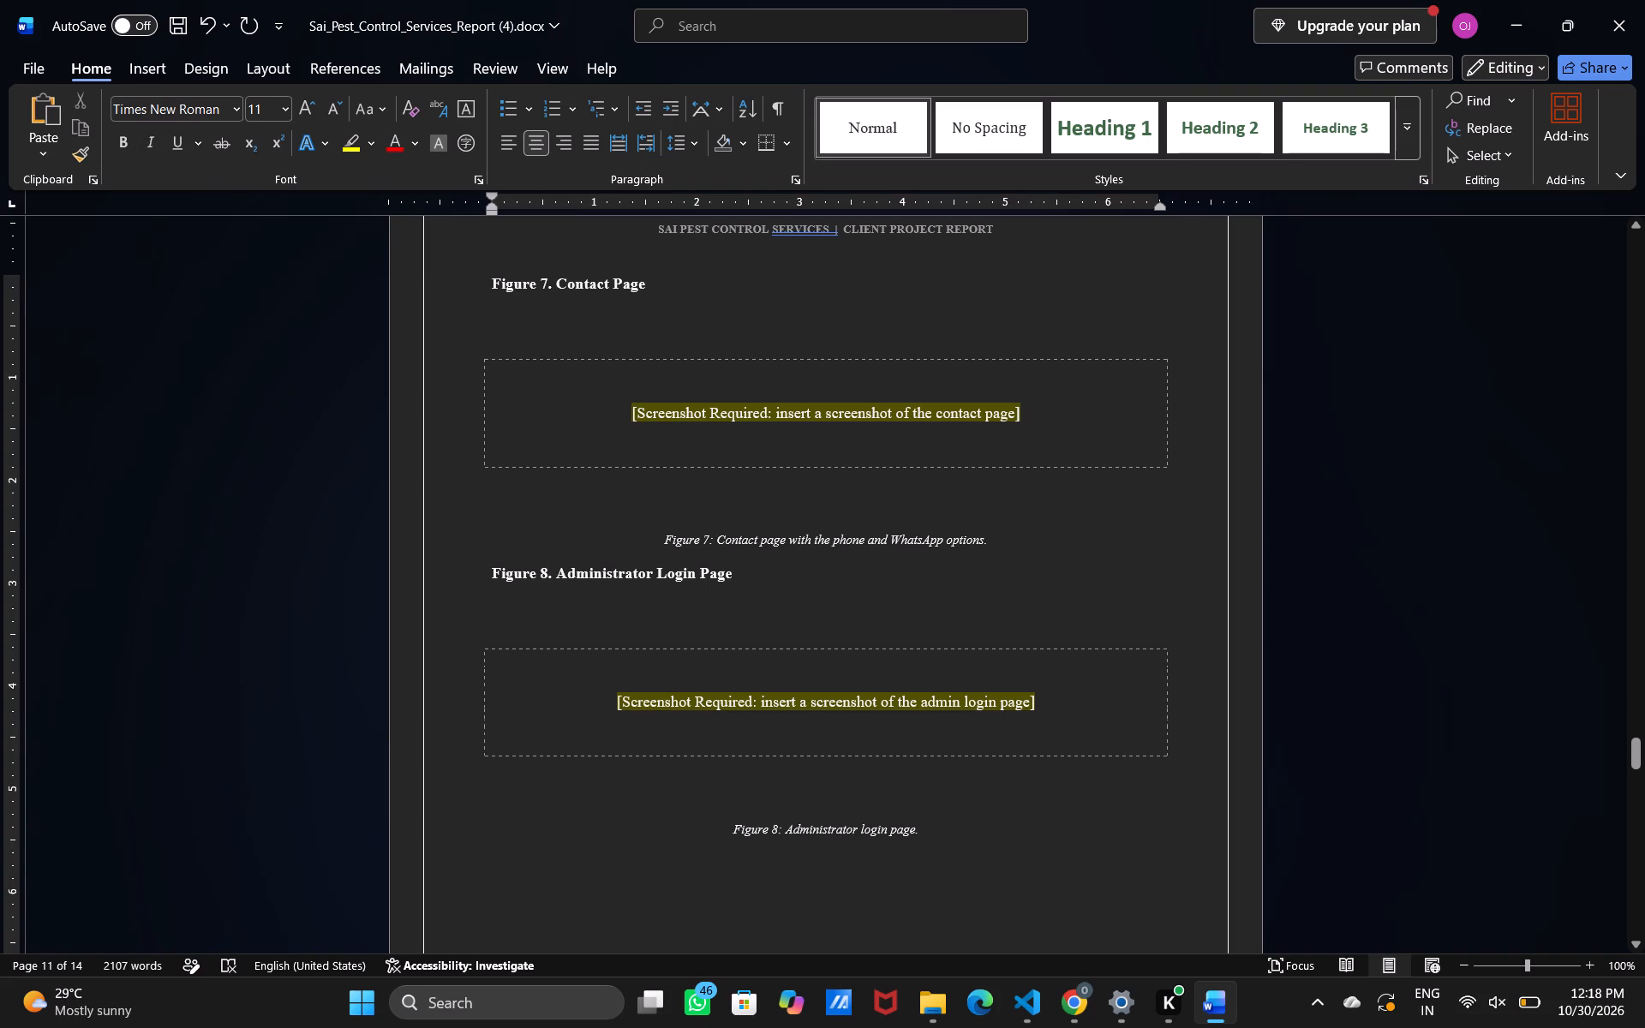
{"action": "left_click", "coordinate": [1112, 469]}
{"action": "left_click_drag", "start_coordinate": [1055, 553], "coordinate": [460, 267]}
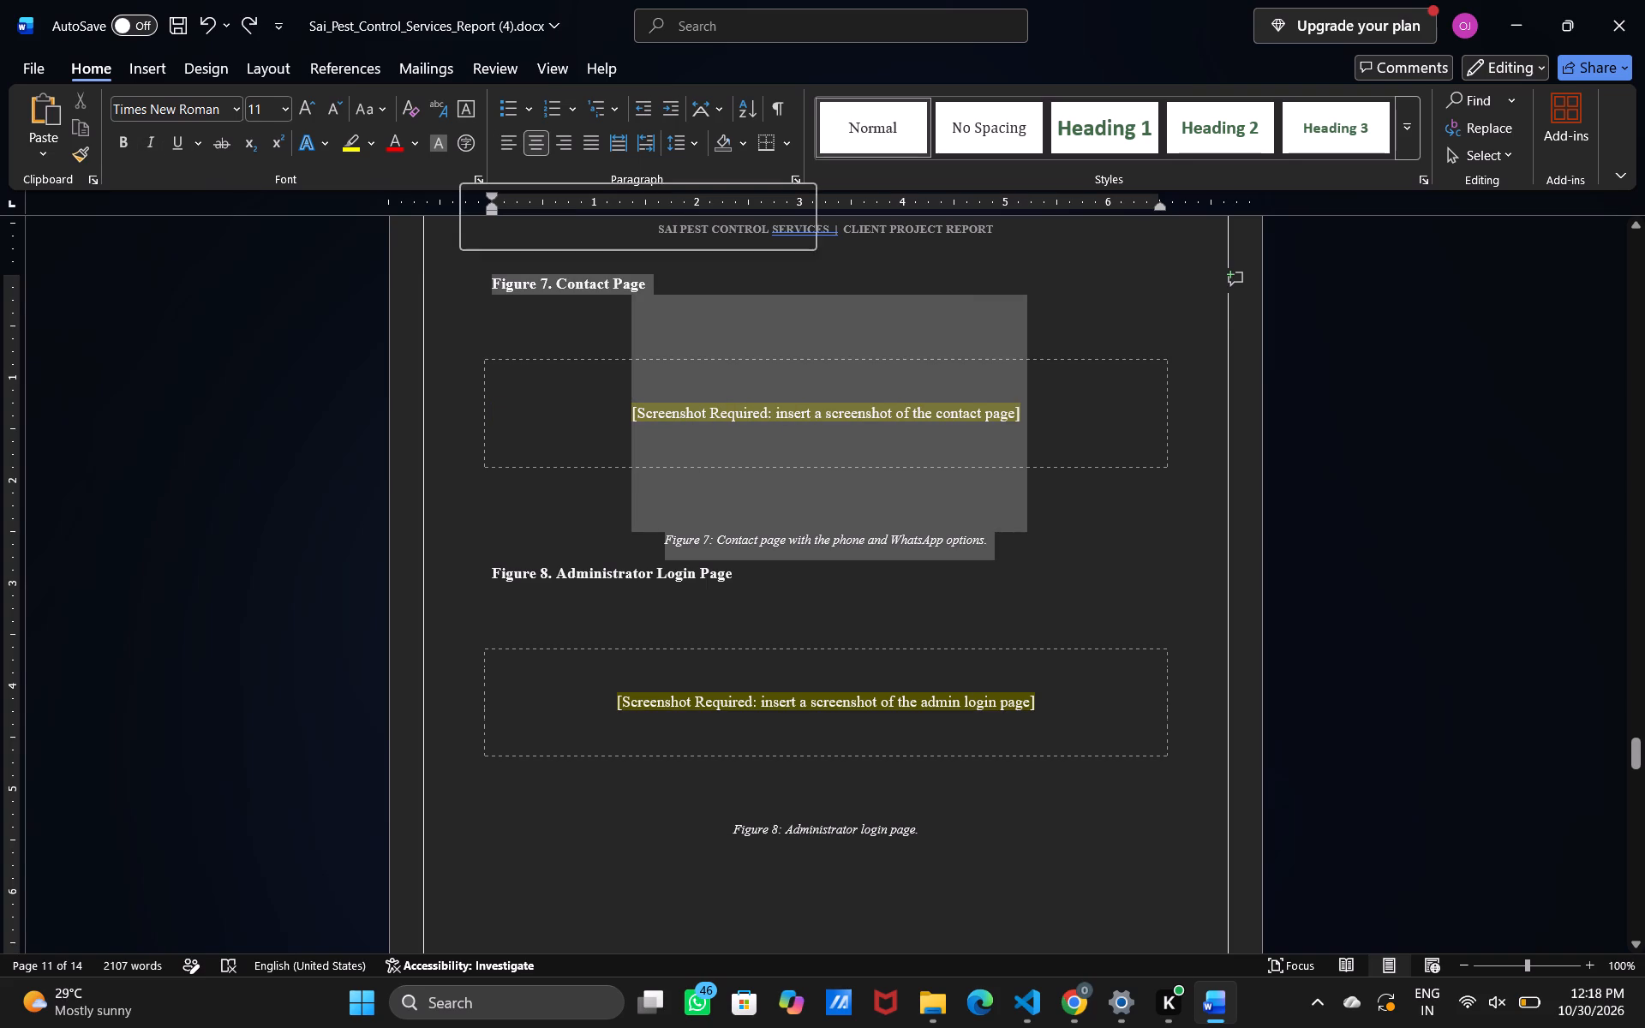
{"action": "key", "text": "BackSpace"}
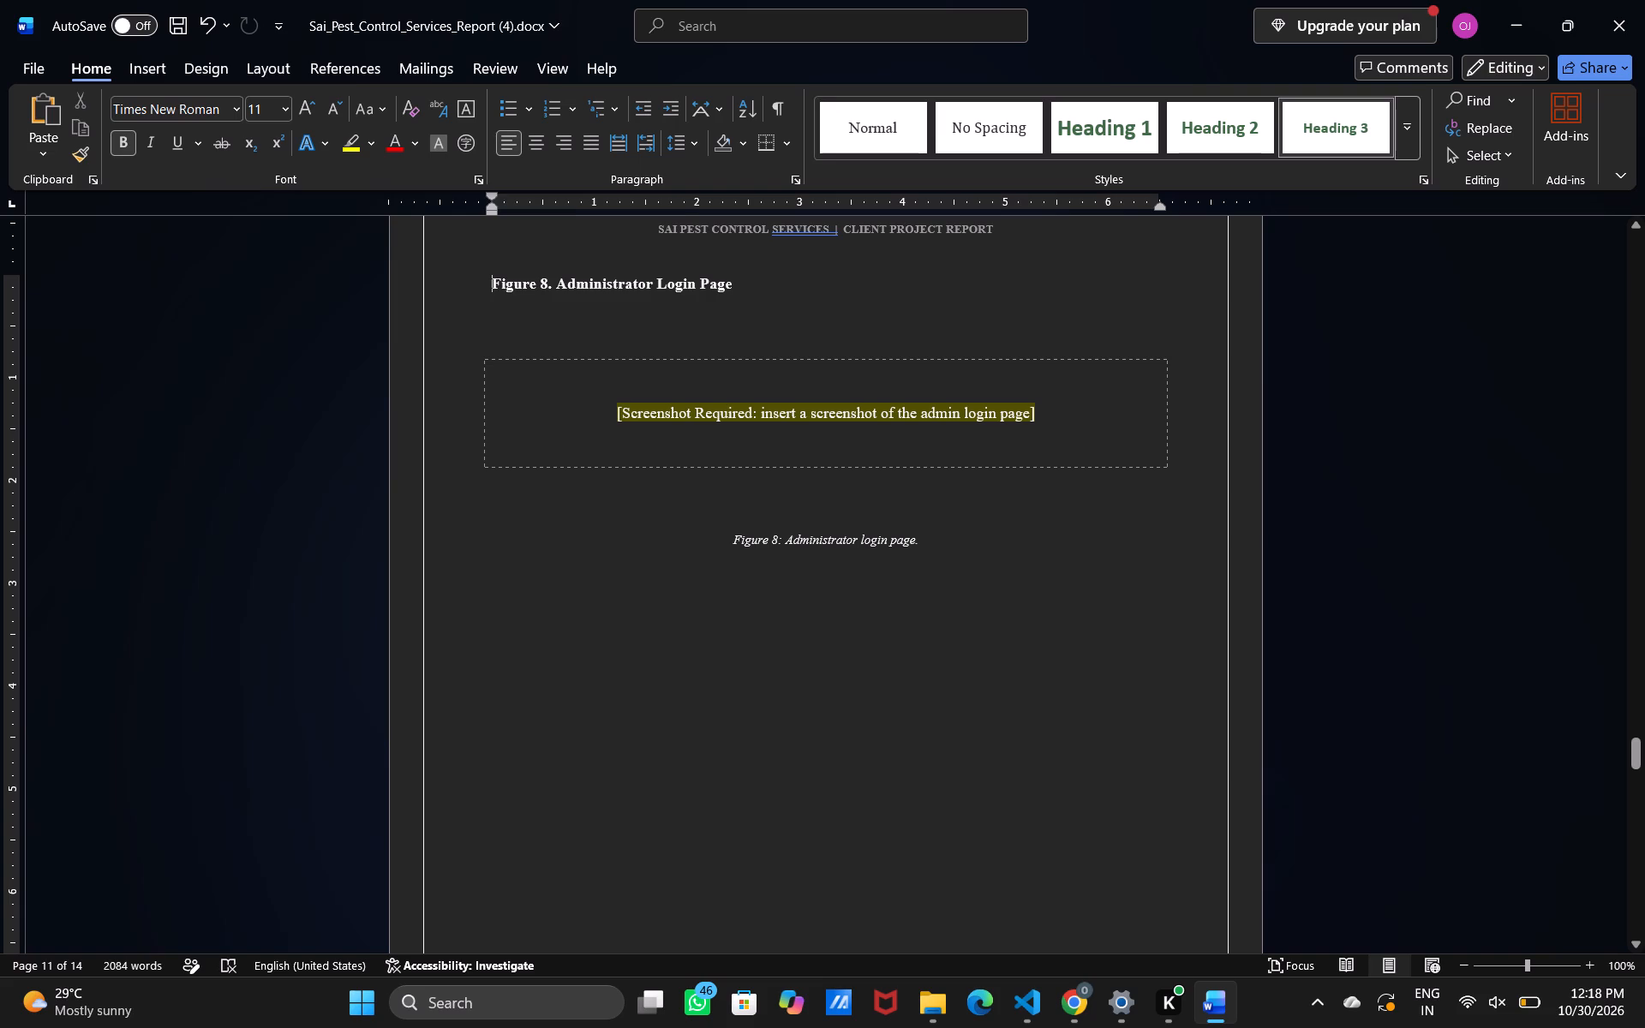
Renumber the Administrator Login Page heading as Figure 7.
{"action": "left_click", "coordinate": [546, 286]}
{"action": "key", "text": "BackSpace"}
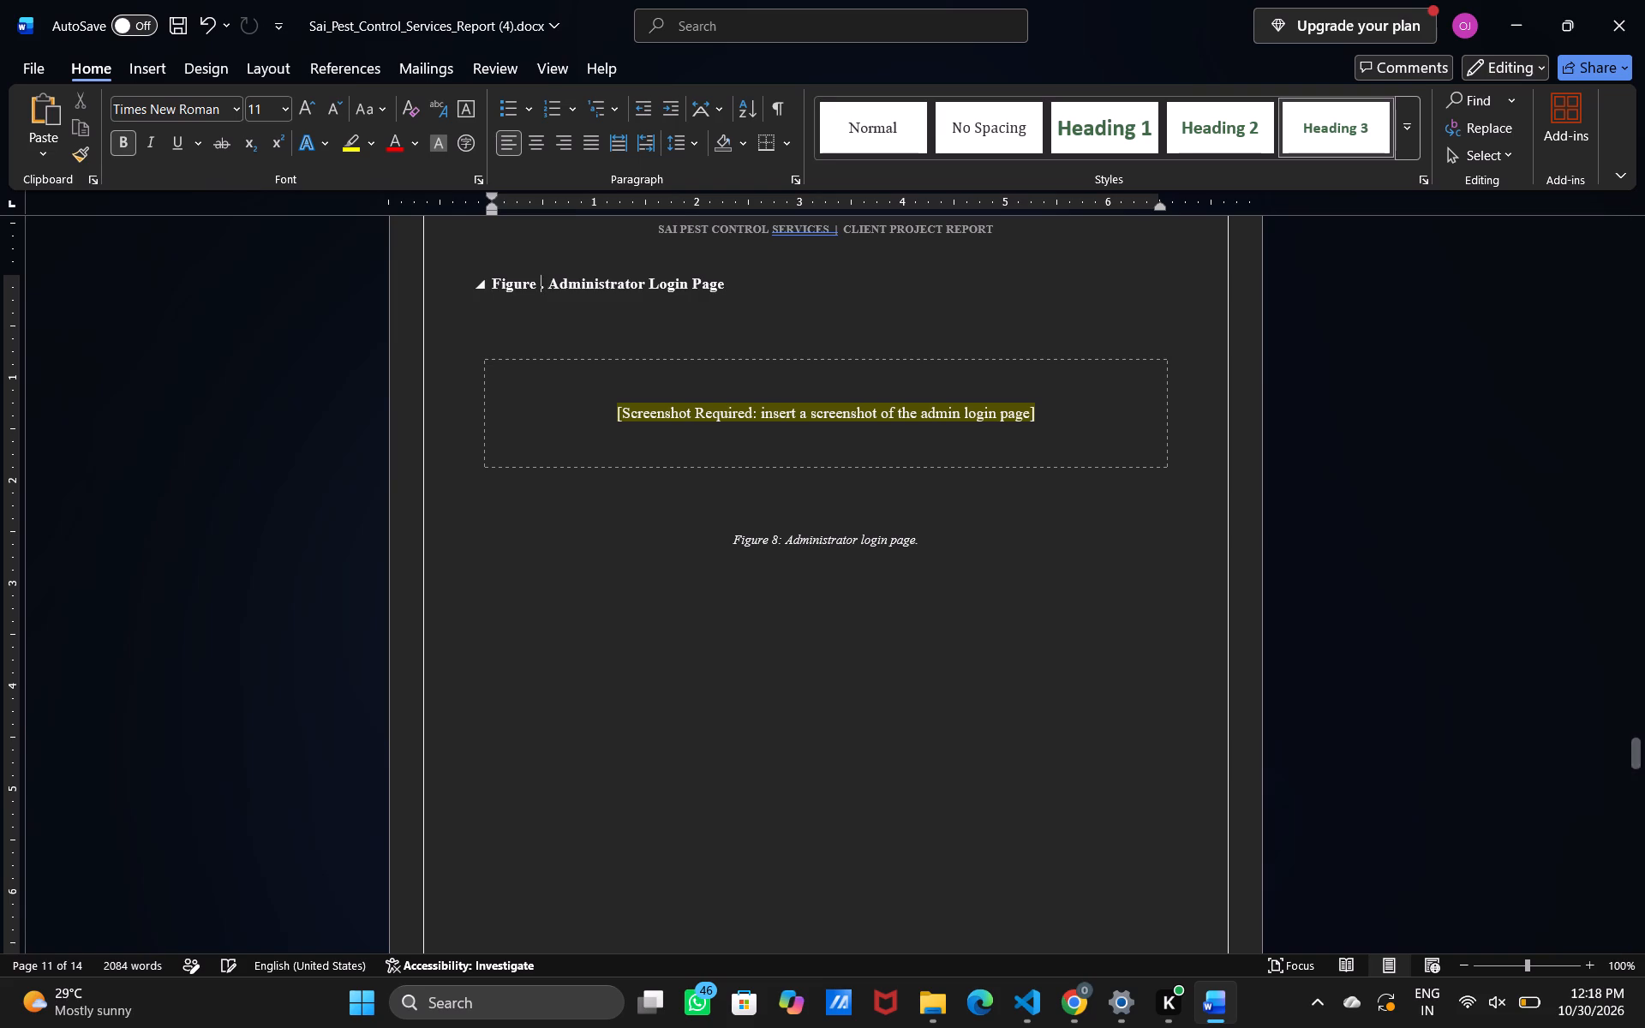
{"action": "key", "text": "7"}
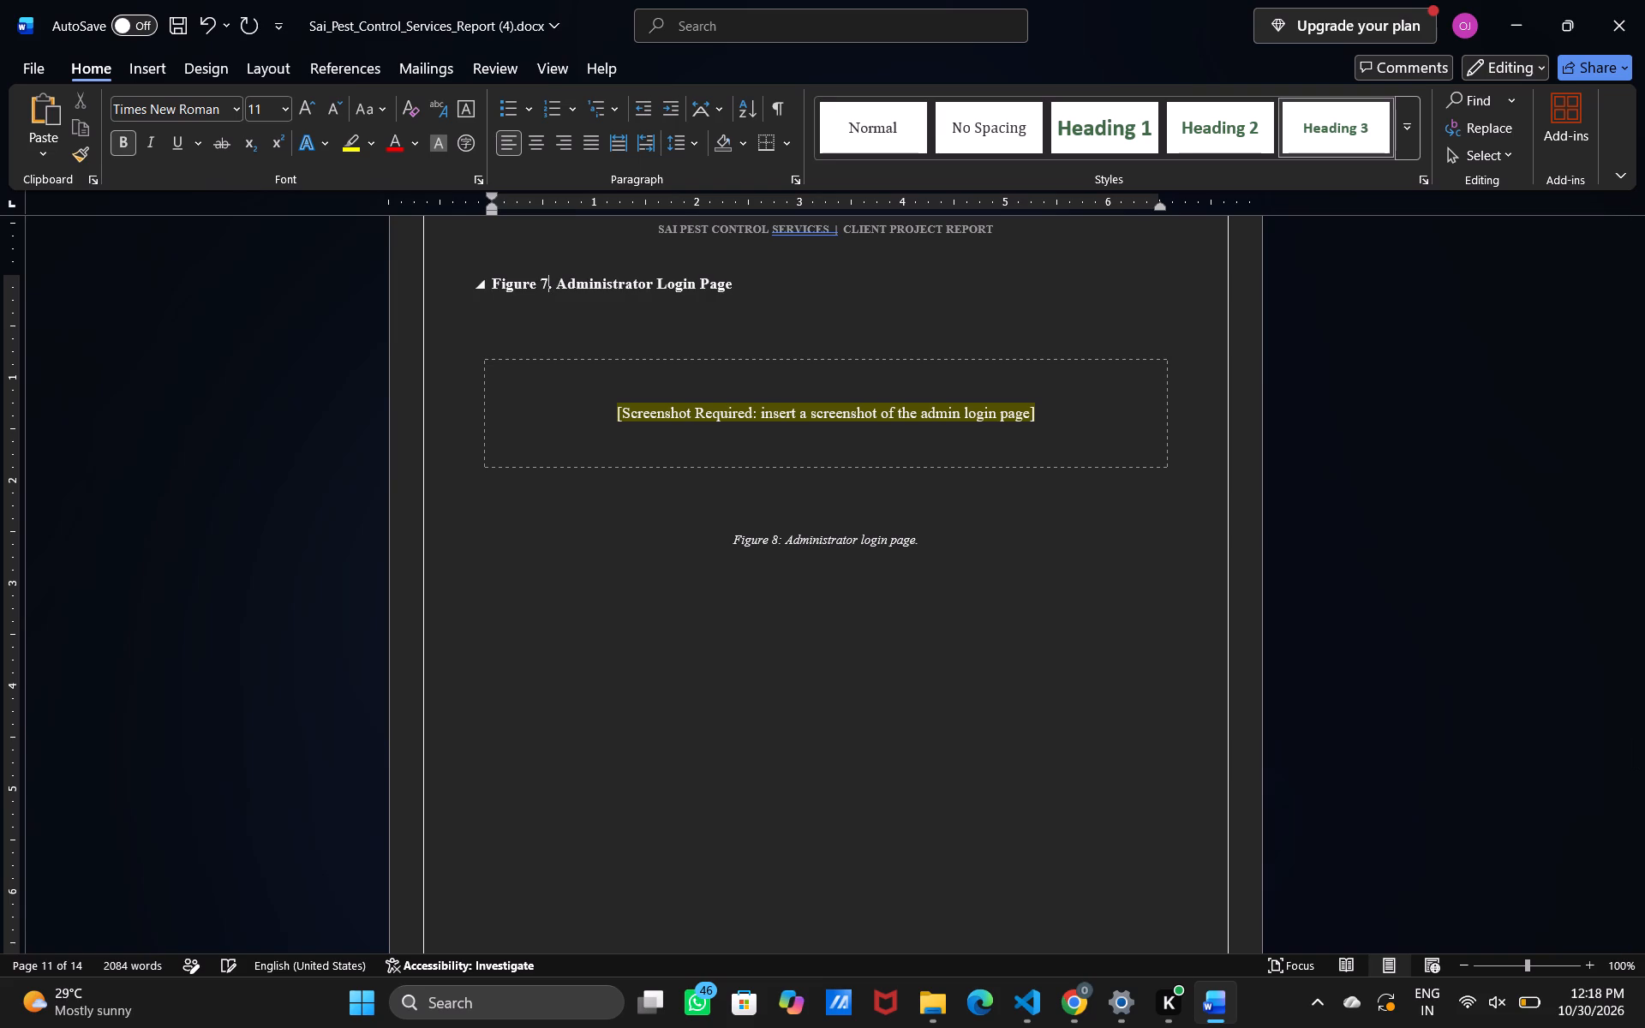
Switch to the pest control website in the Chrome browser.
{"action": "key", "text": "alt+Tab"}
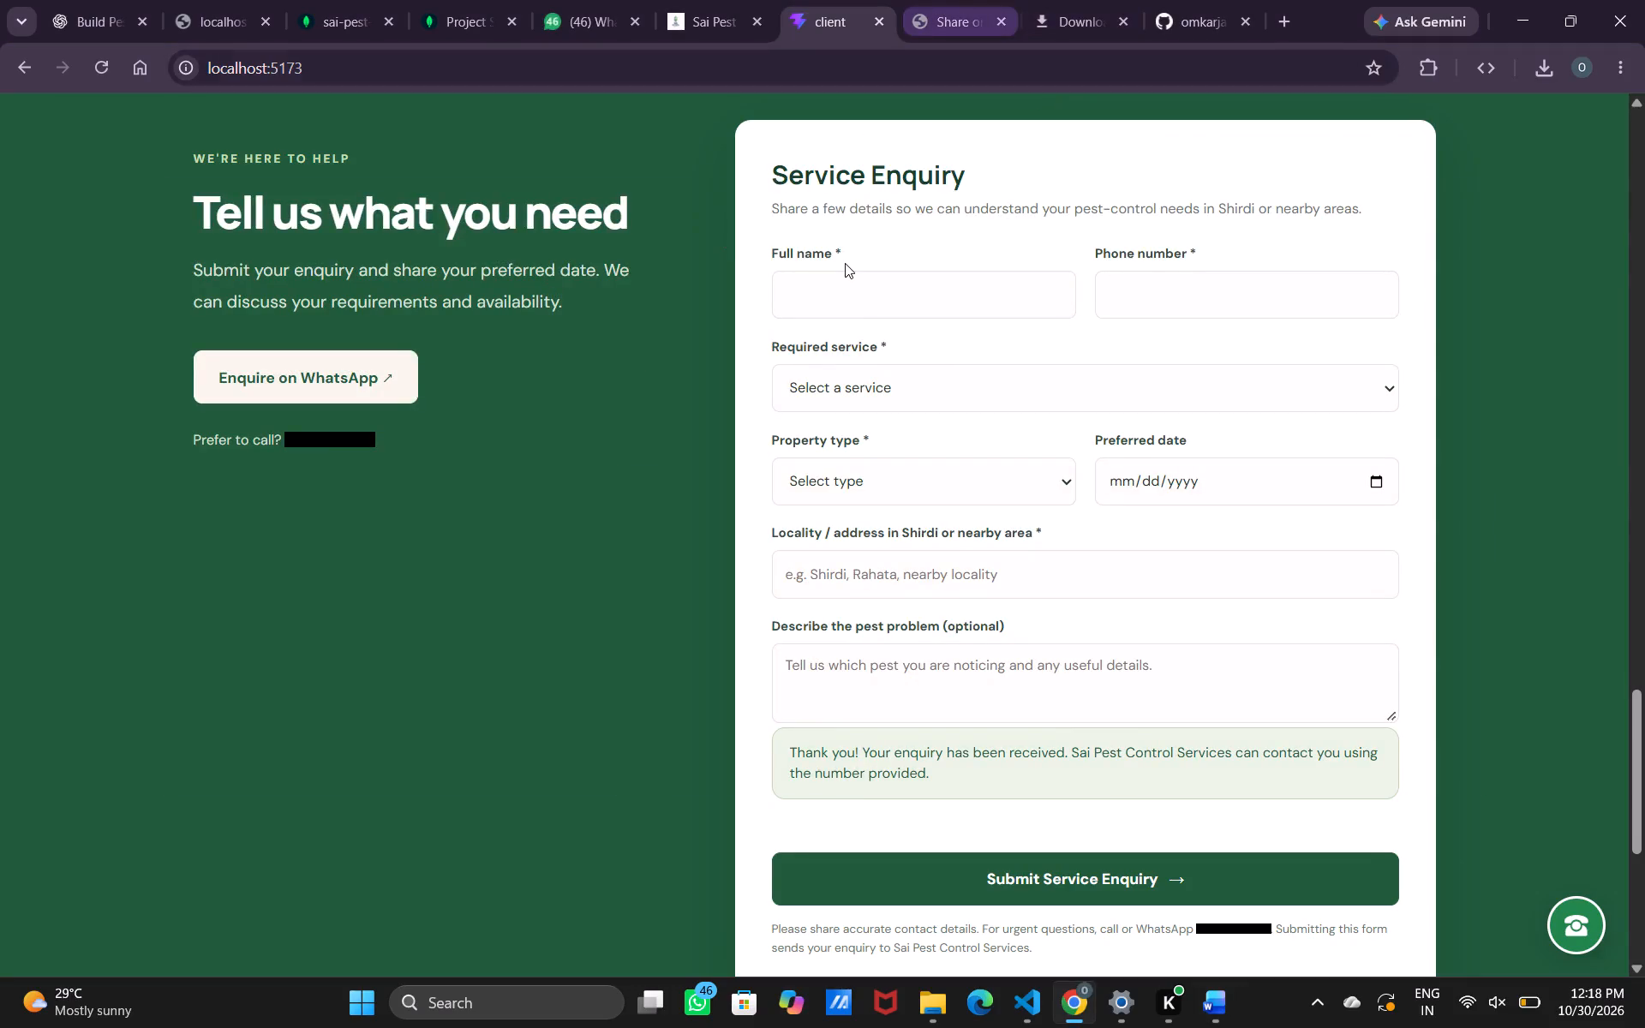
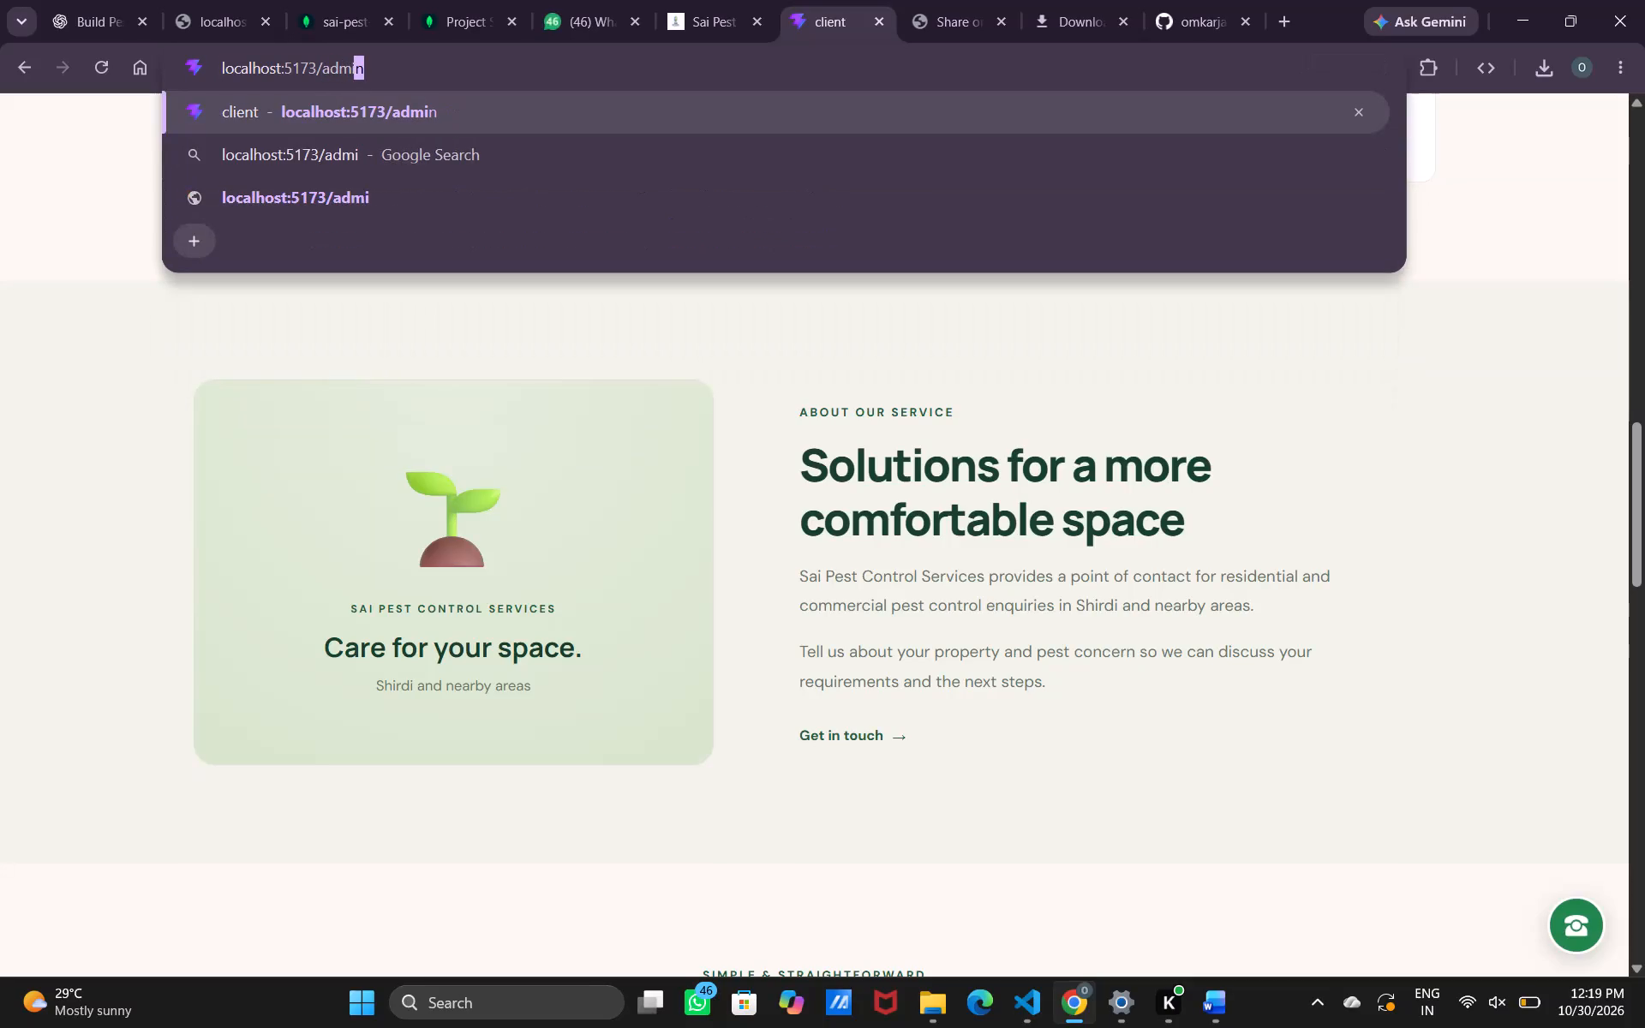
Open the administrator page at localhost:5173/admin in Chrome and capture it full screen.
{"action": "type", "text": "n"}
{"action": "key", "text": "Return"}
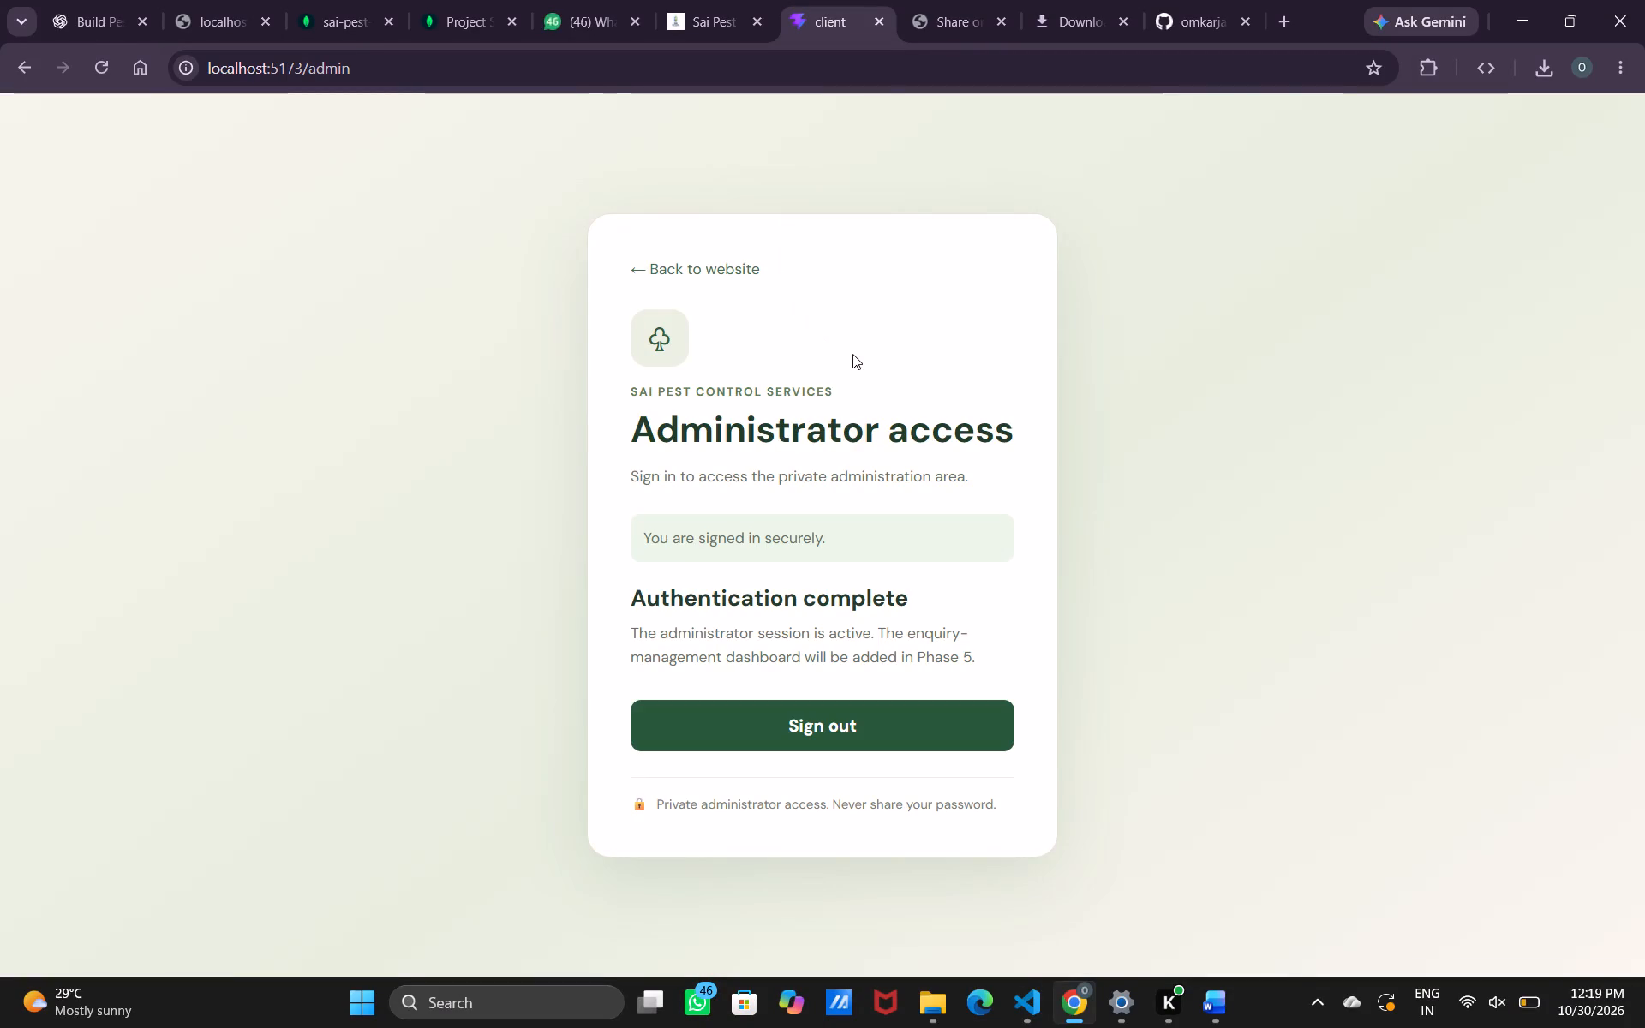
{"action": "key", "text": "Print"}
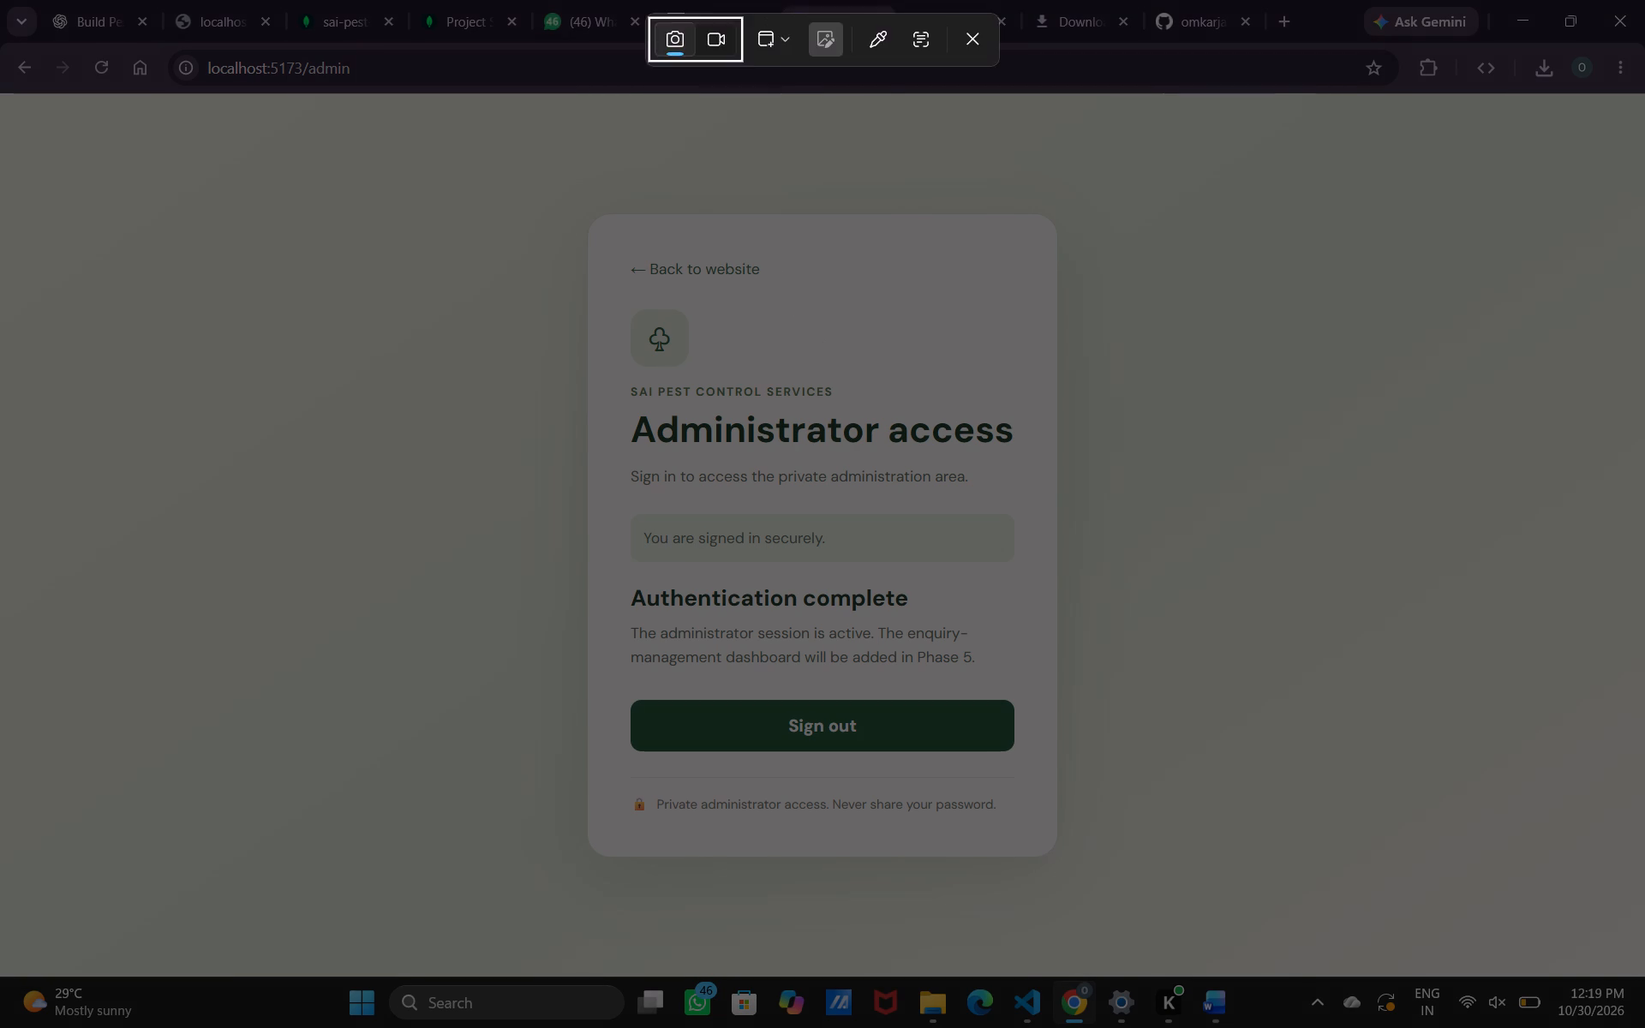
{"action": "left_click", "coordinate": [792, 45]}
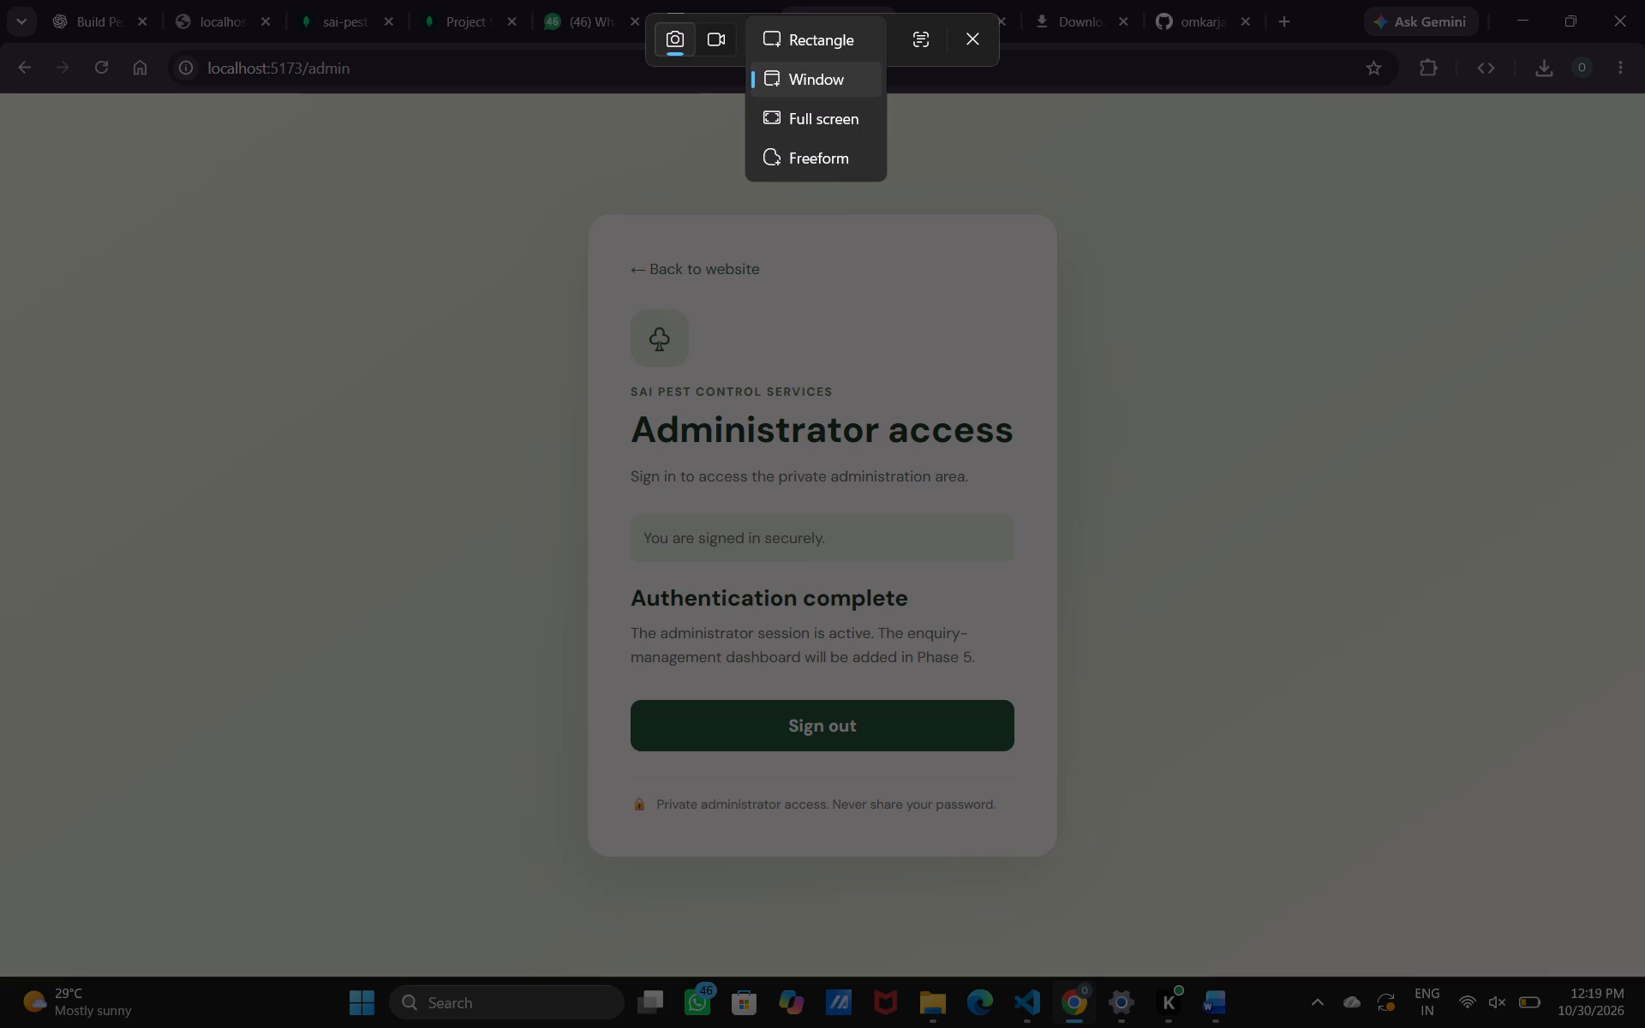
{"action": "left_click", "coordinate": [783, 111]}
In the Word report, replace the admin login page screenshot placeholder under the Figure 7 heading with the captured image.
{"action": "key", "text": "alt+Tab"}
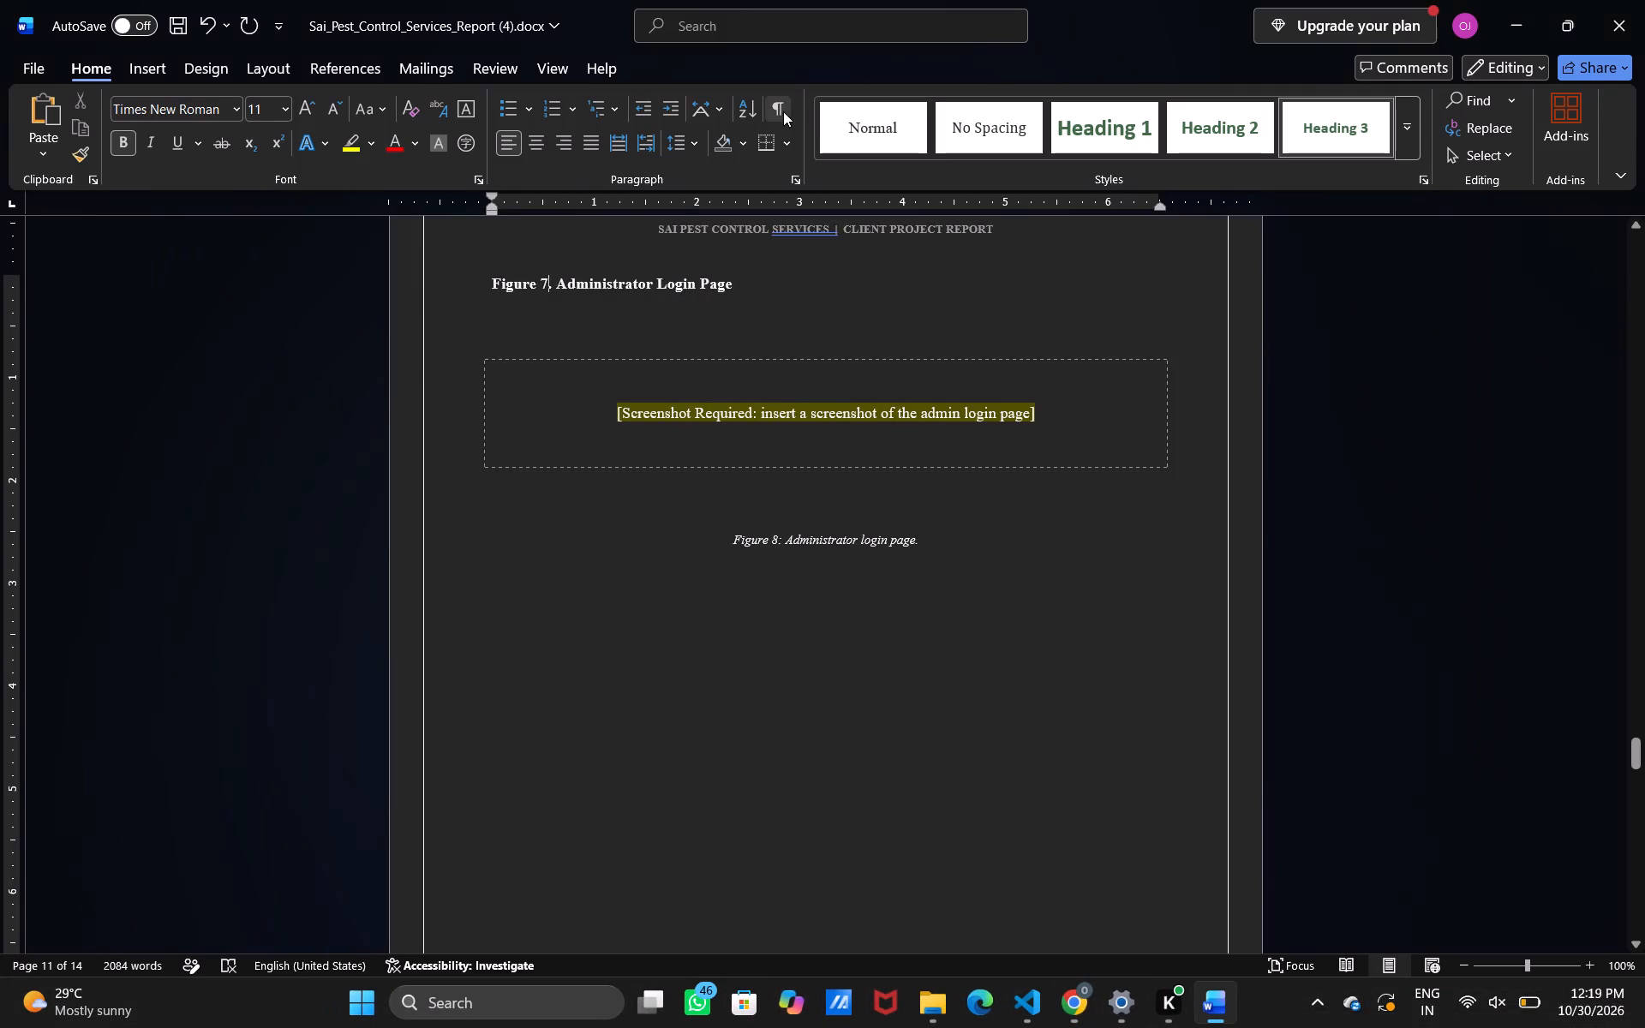
{"action": "left_click", "coordinate": [923, 356]}
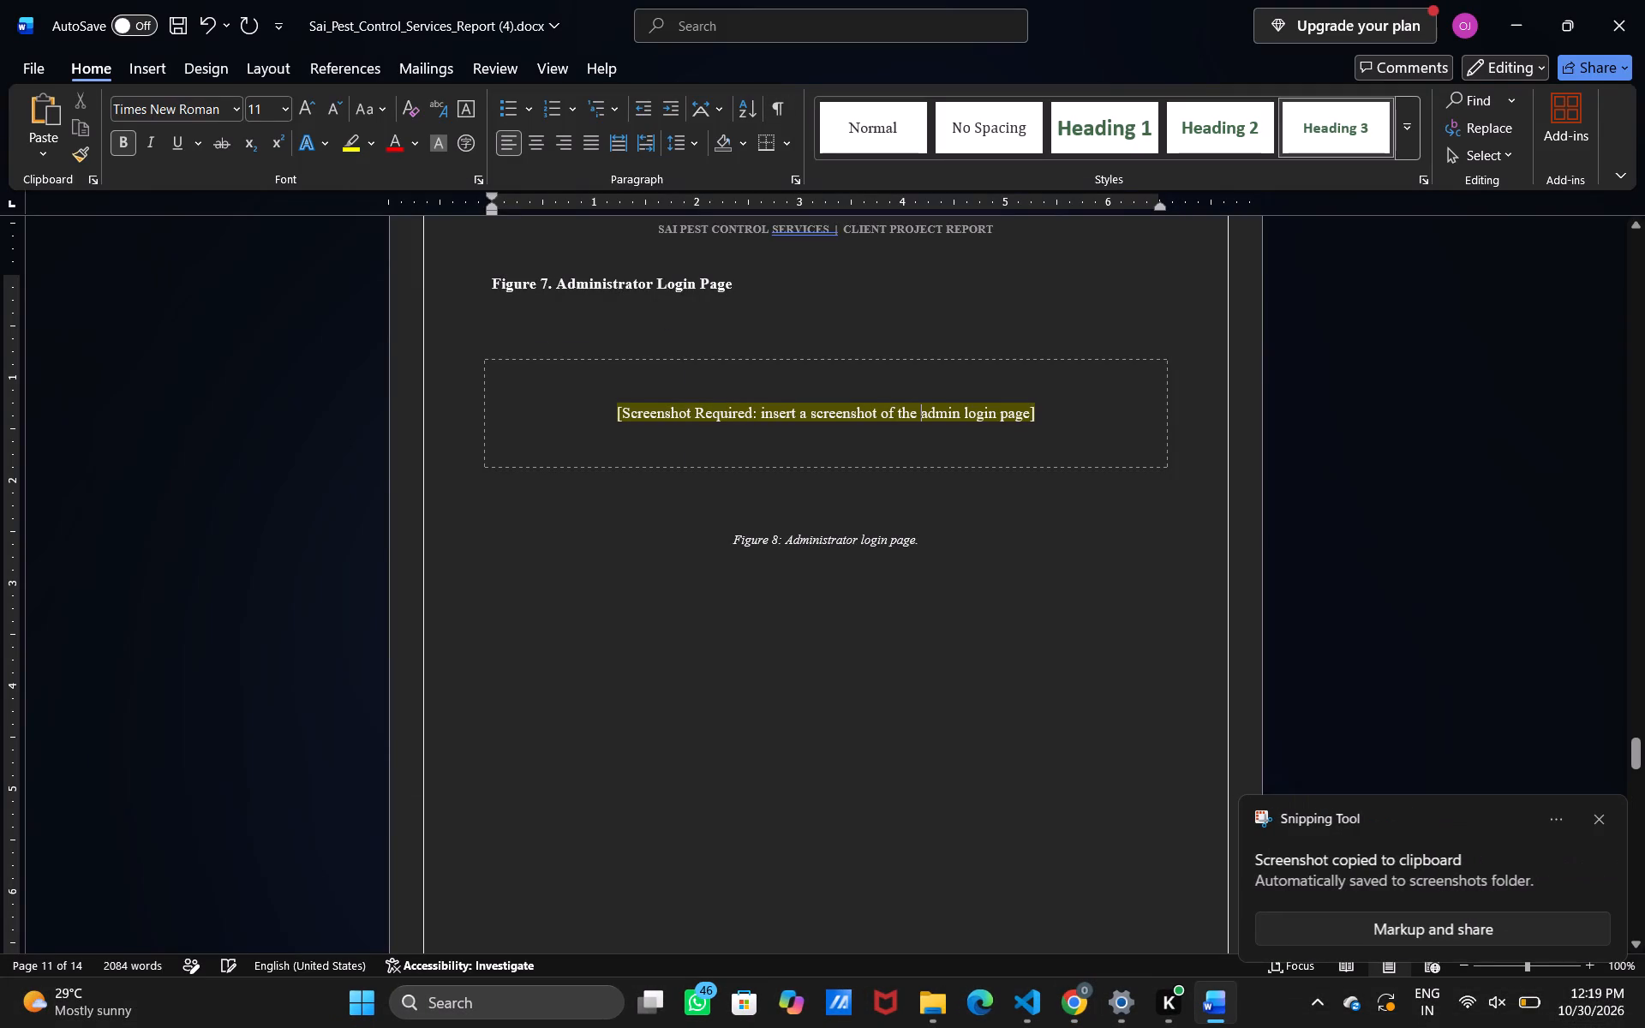
{"action": "triple_click", "coordinate": [919, 412]}
{"action": "left_click", "coordinate": [919, 412]}
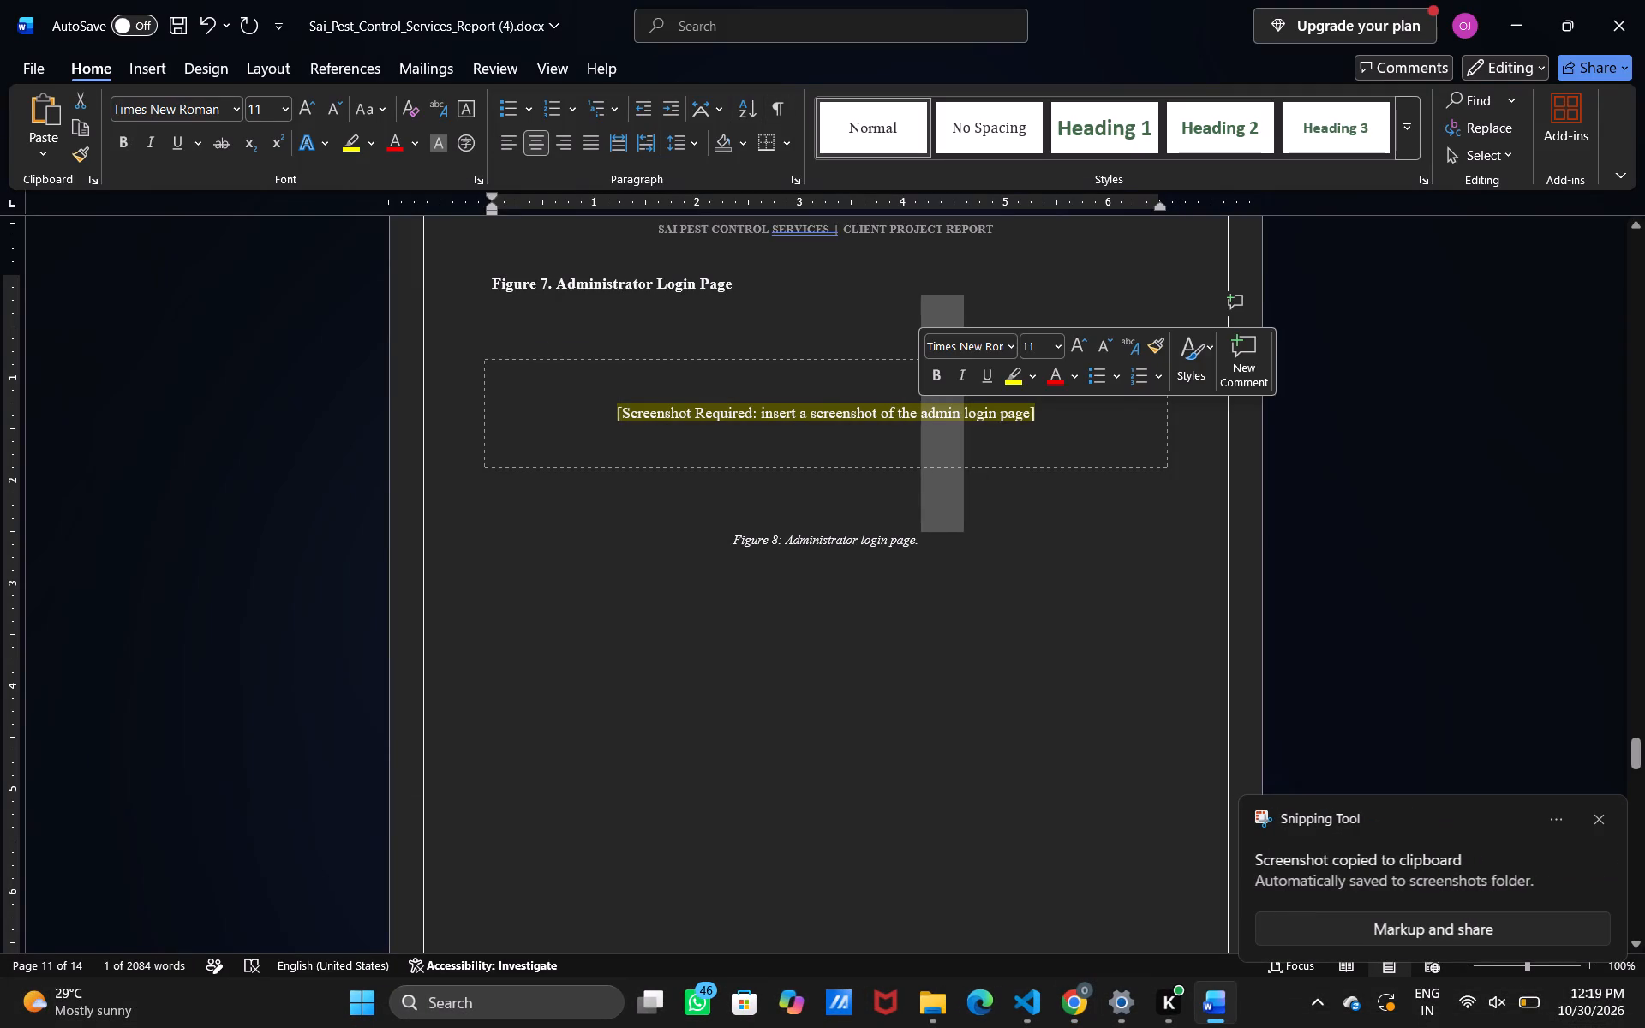
{"action": "double_click", "coordinate": [919, 412]}
{"action": "triple_click", "coordinate": [919, 412]}
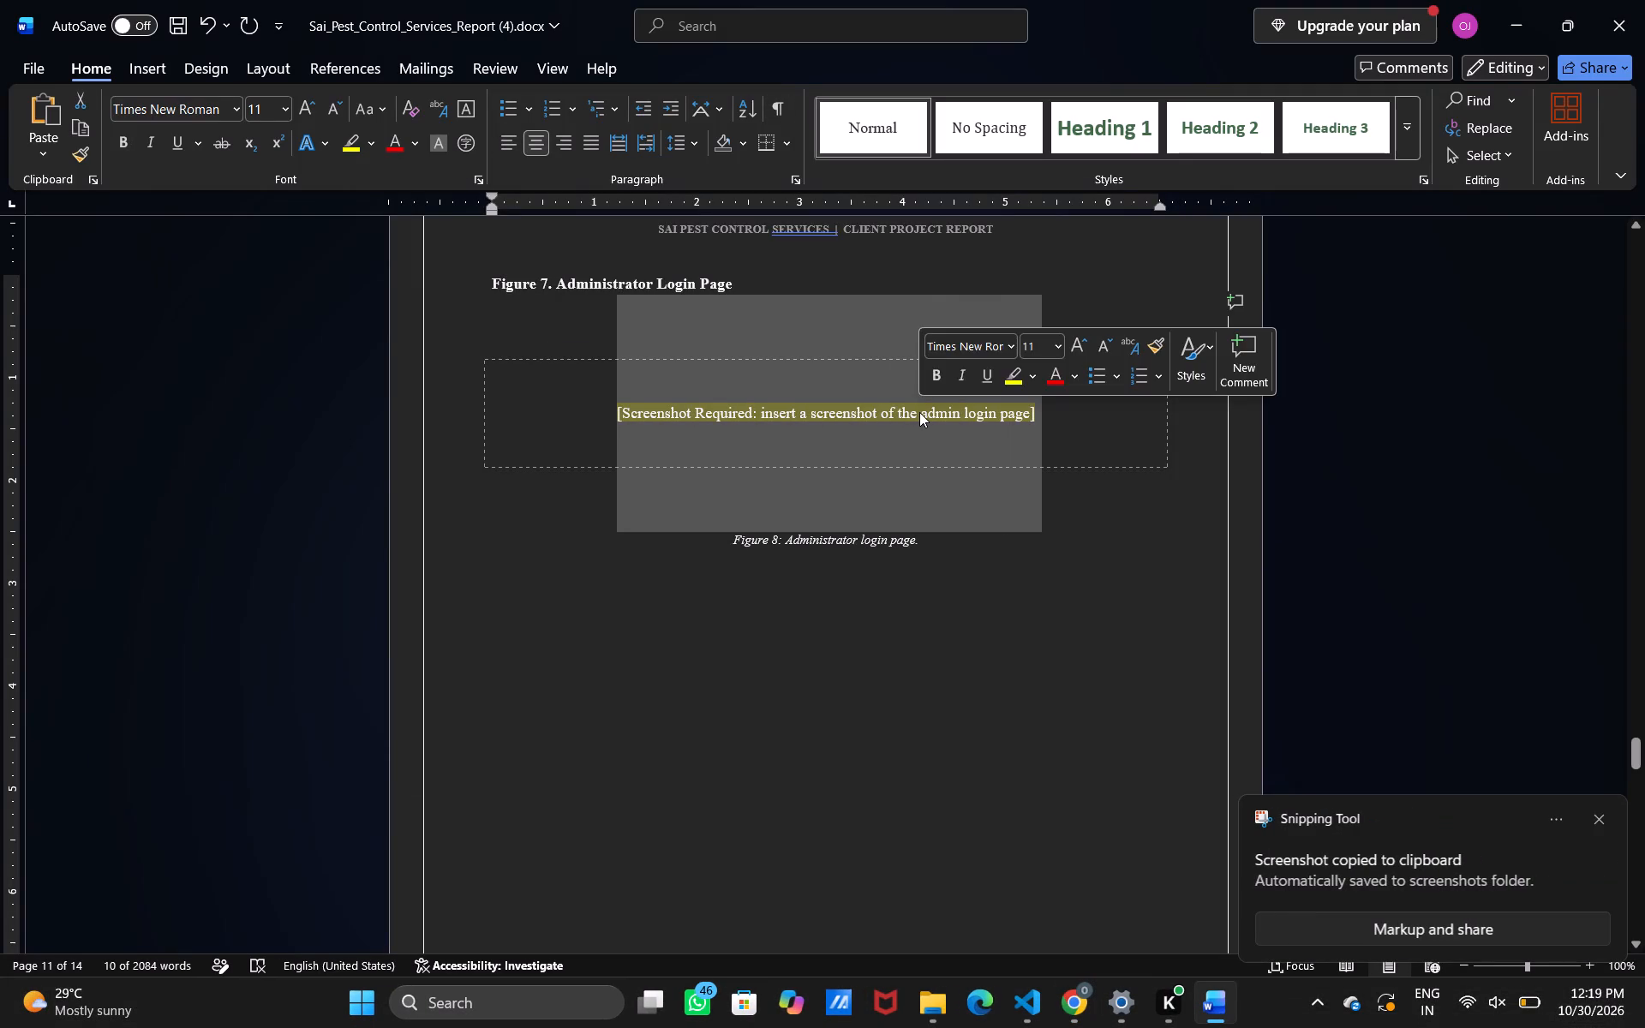
Replace the admin login page placeholder under the Figure 7 heading with the captured administrator page screenshot.
{"action": "key", "text": "ctrl+v"}
{"action": "left_click", "coordinate": [996, 817]}
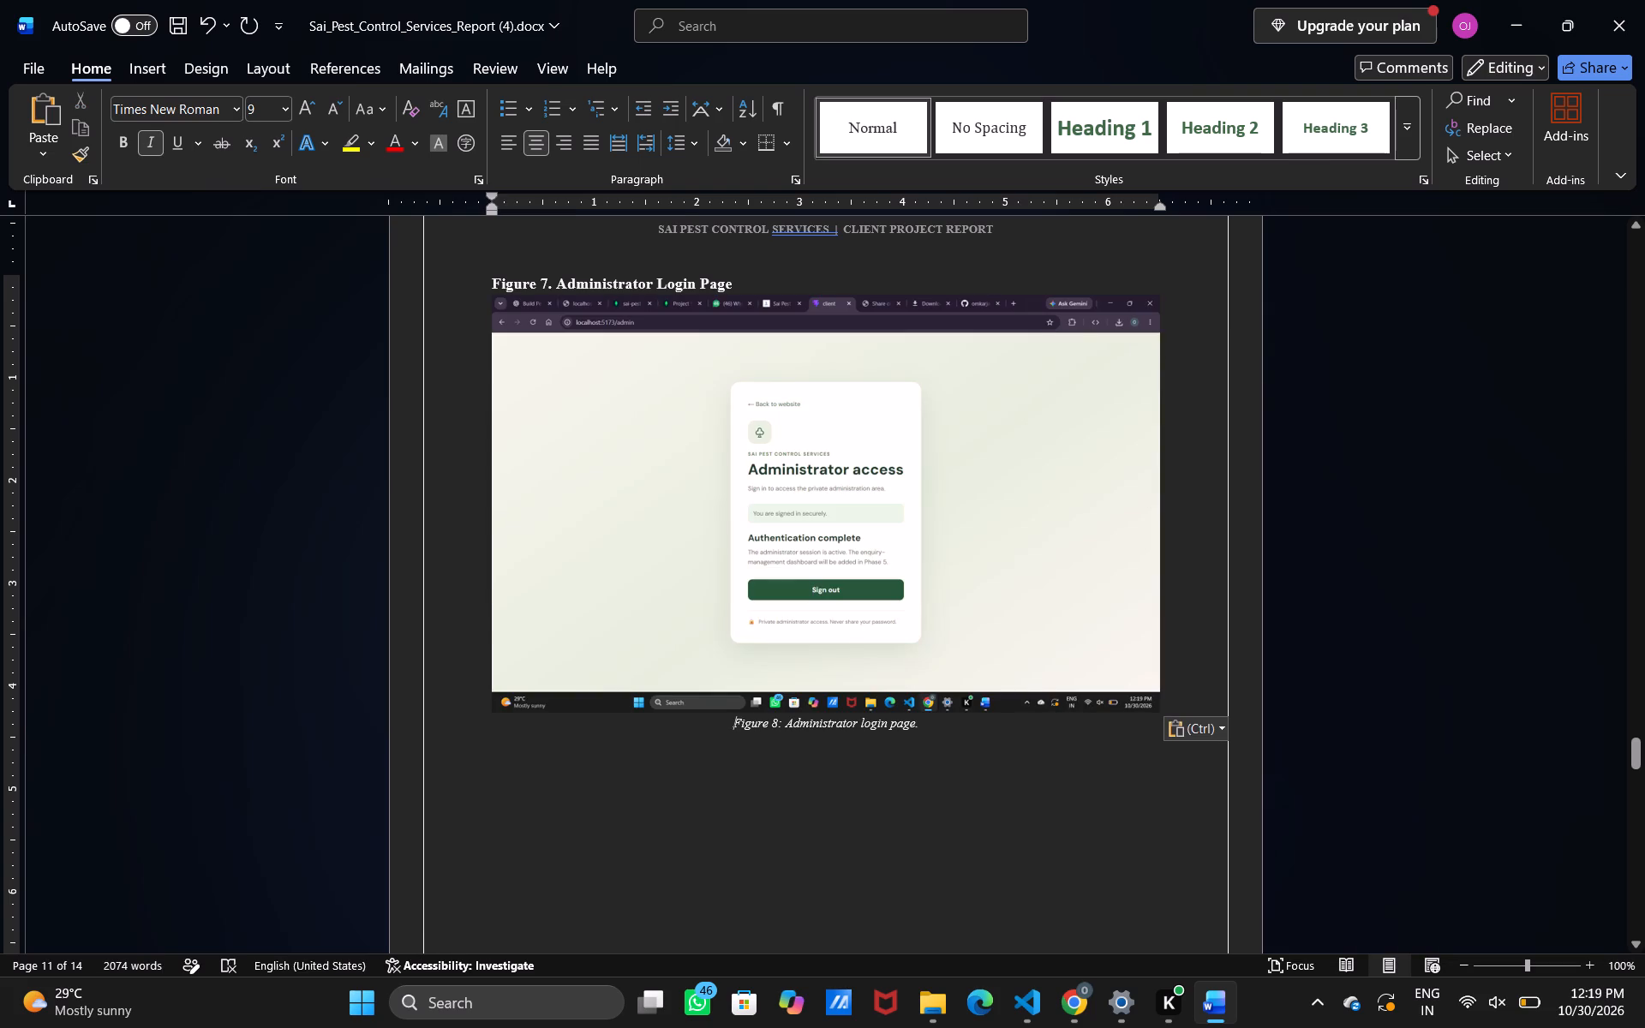
Delete the Figure 9, Figure 10 and Figure 11 blocks before section 6, including their headings, screenshot placeholders and captions.
{"action": "scroll", "coordinate": [996, 817], "scroll_direction": "down", "scroll_amount": 3}
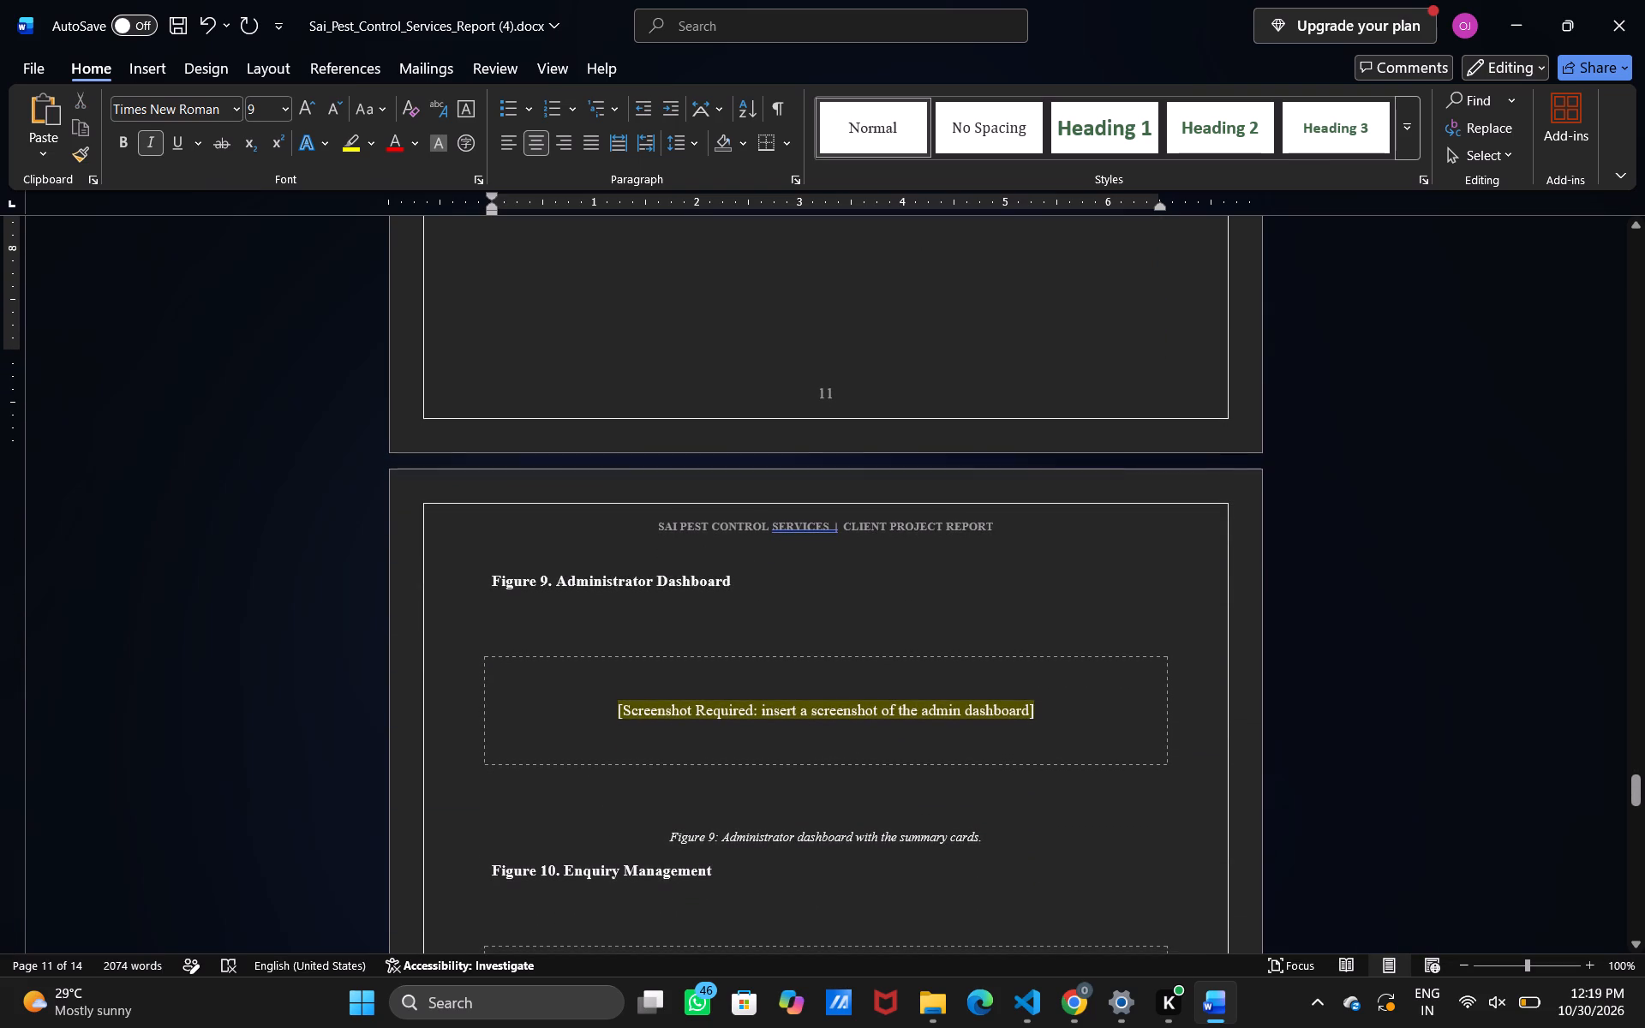
{"action": "scroll", "coordinate": [996, 817], "scroll_direction": "down", "scroll_amount": 3}
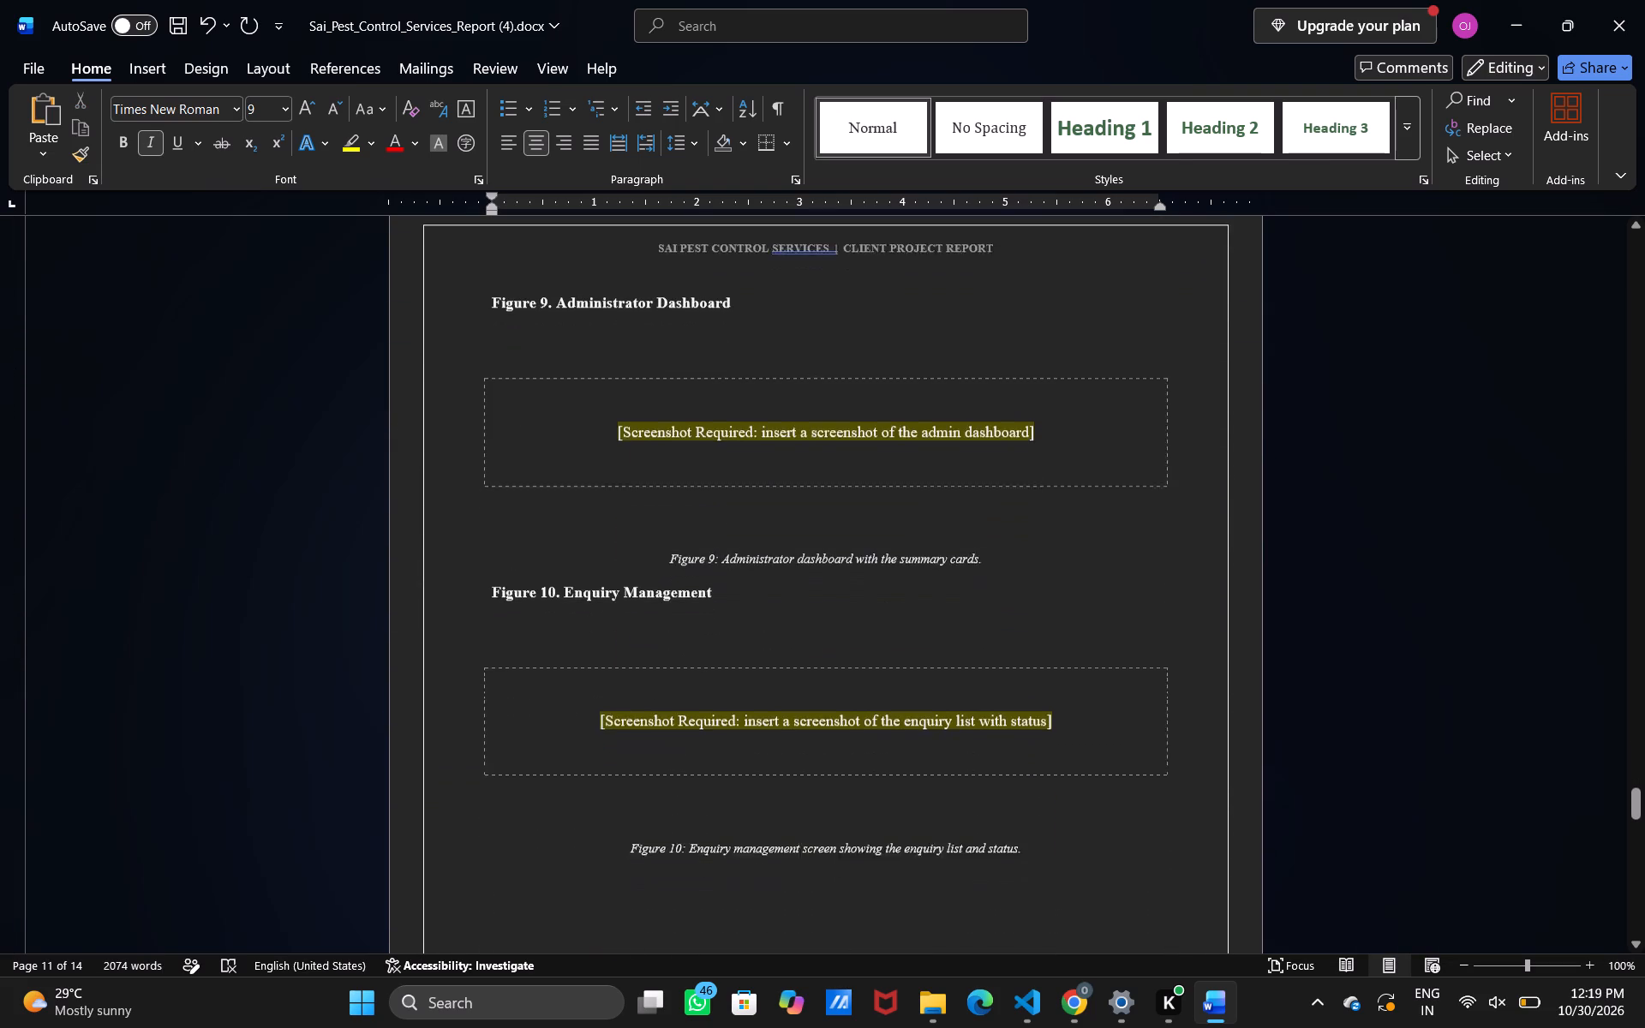
{"action": "scroll", "coordinate": [996, 817], "scroll_direction": "down", "scroll_amount": 3}
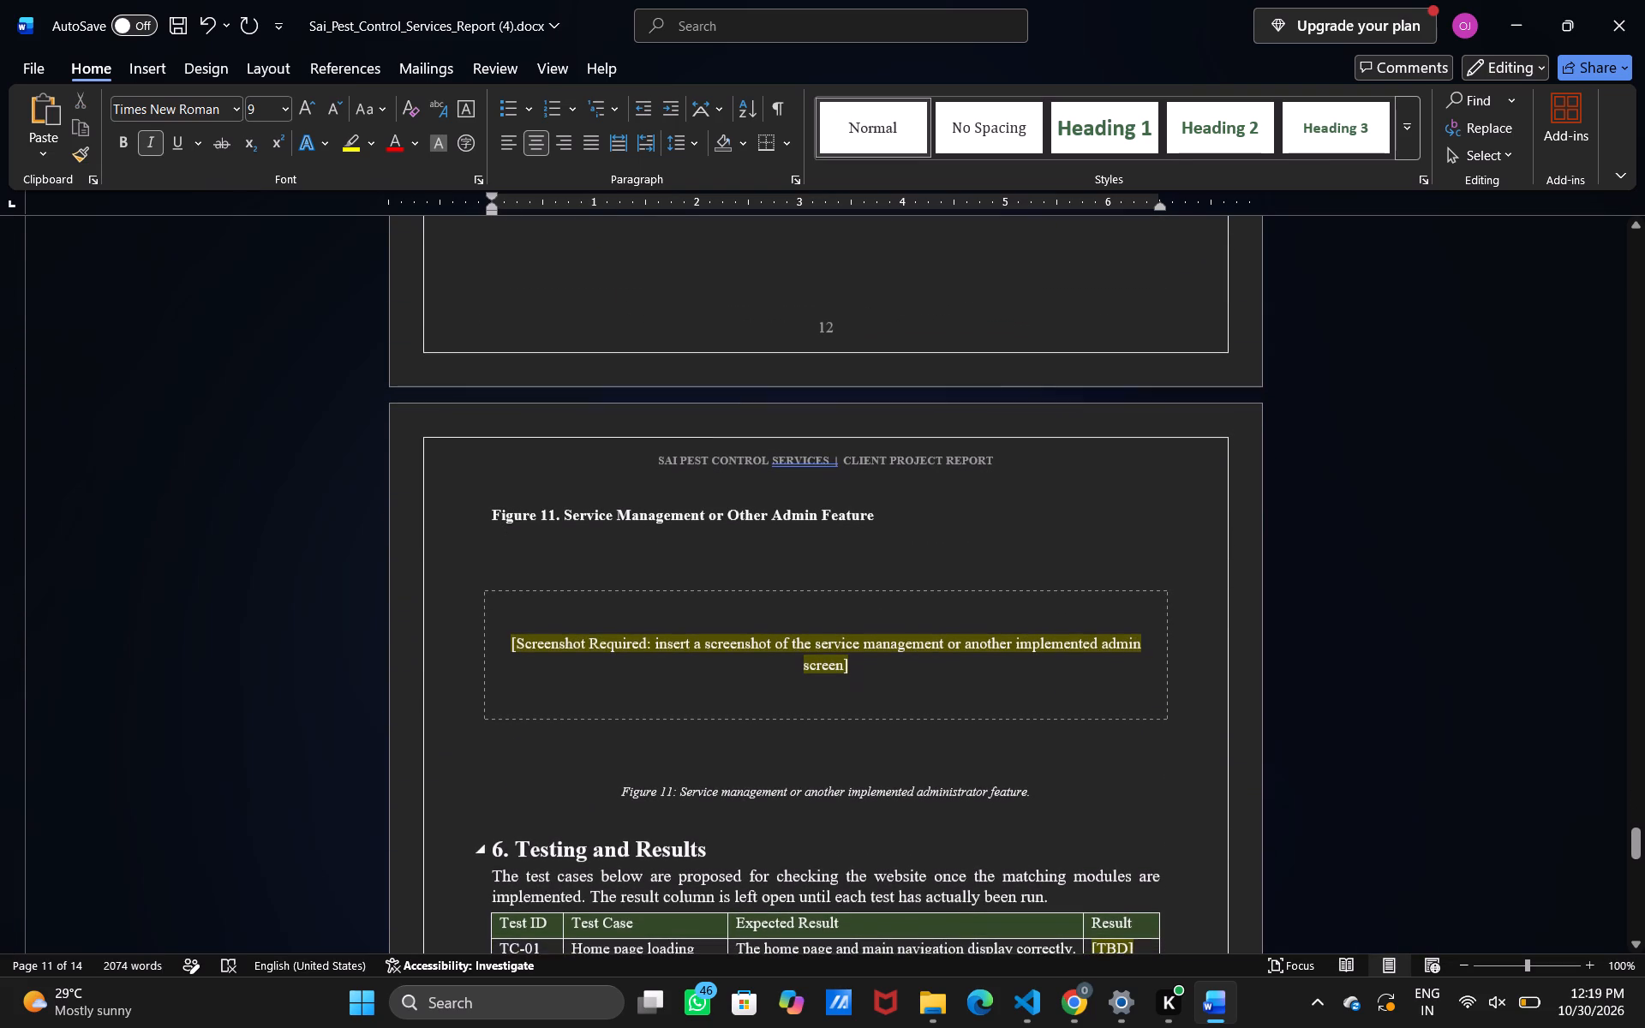
{"action": "scroll", "coordinate": [996, 817], "scroll_direction": "down", "scroll_amount": 2}
{"action": "left_click_drag", "start_coordinate": [1054, 793], "coordinate": [769, 170]}
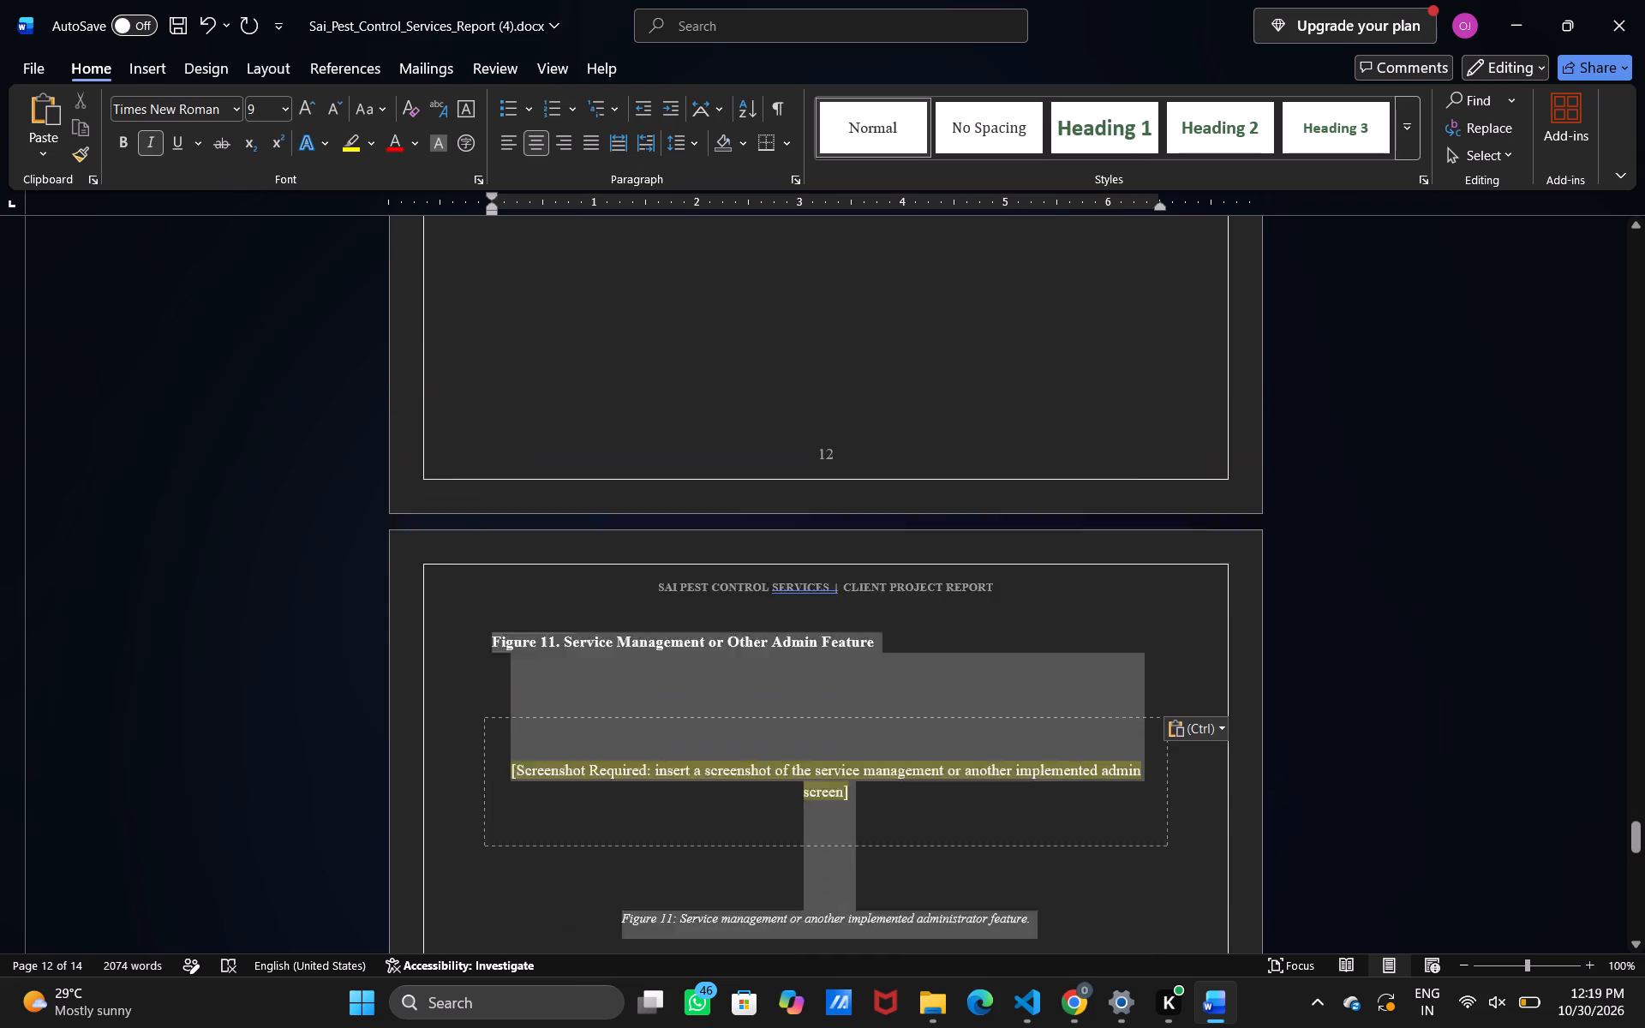
{"action": "left_click_drag", "start_coordinate": [769, 170], "coordinate": [458, 548]}
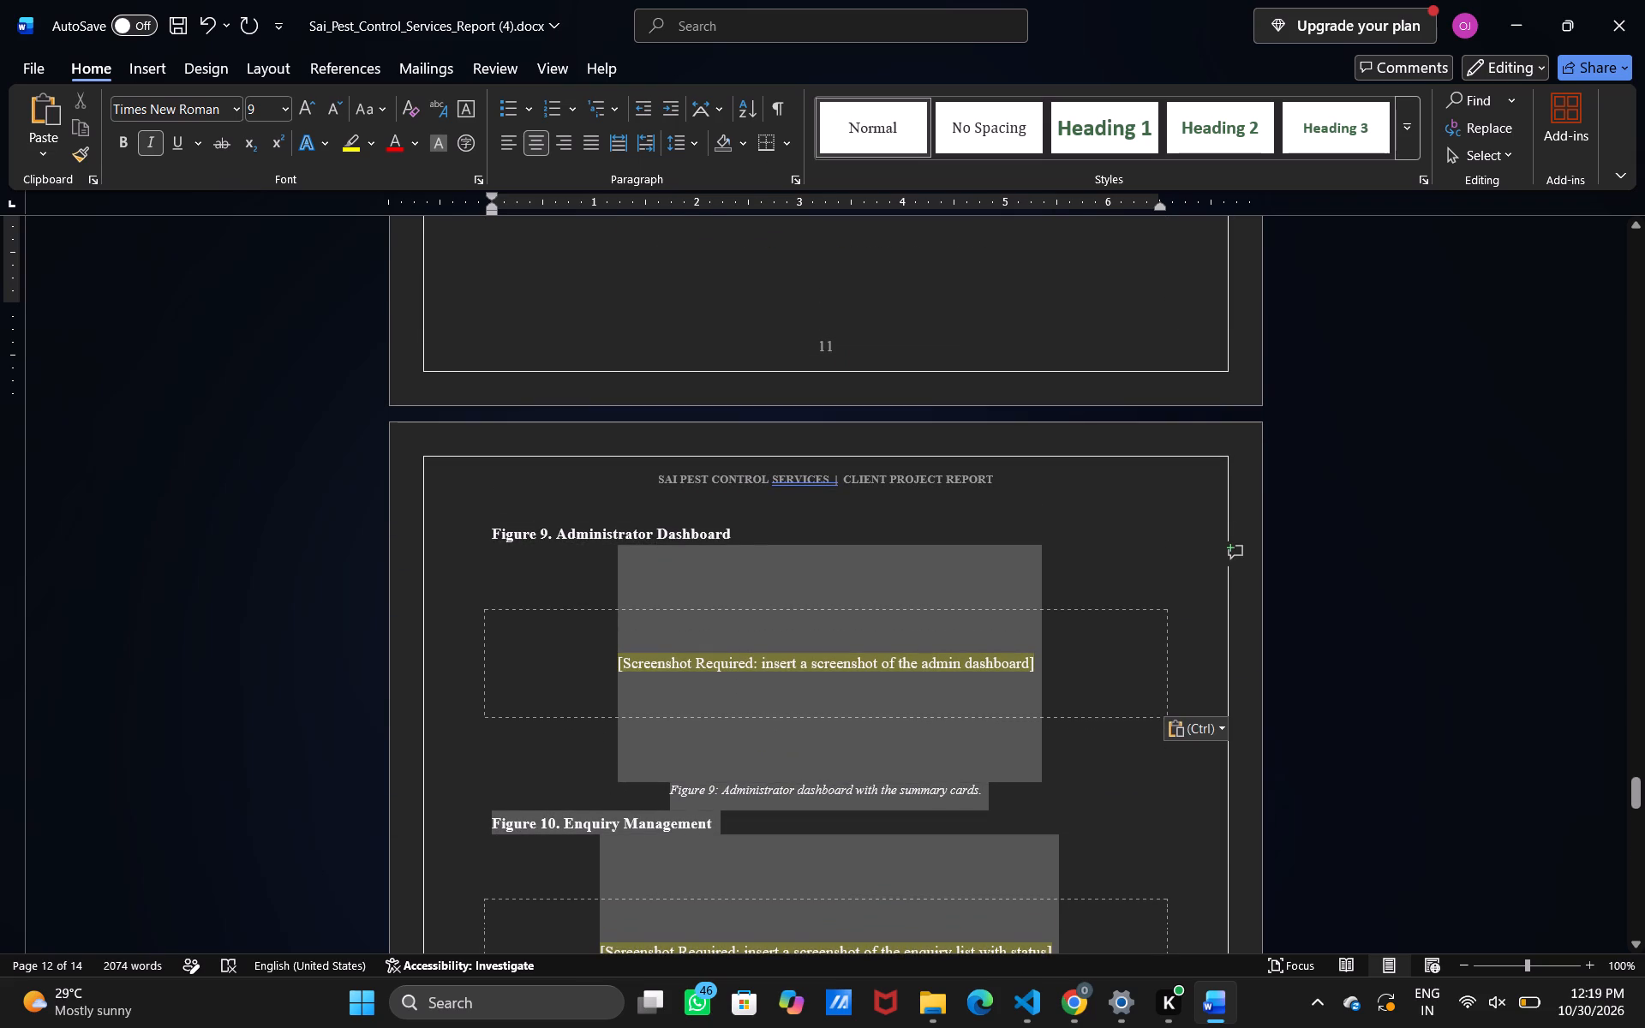
{"action": "left_click_drag", "start_coordinate": [458, 548], "coordinate": [474, 531]}
{"action": "key", "text": "BackSpace"}
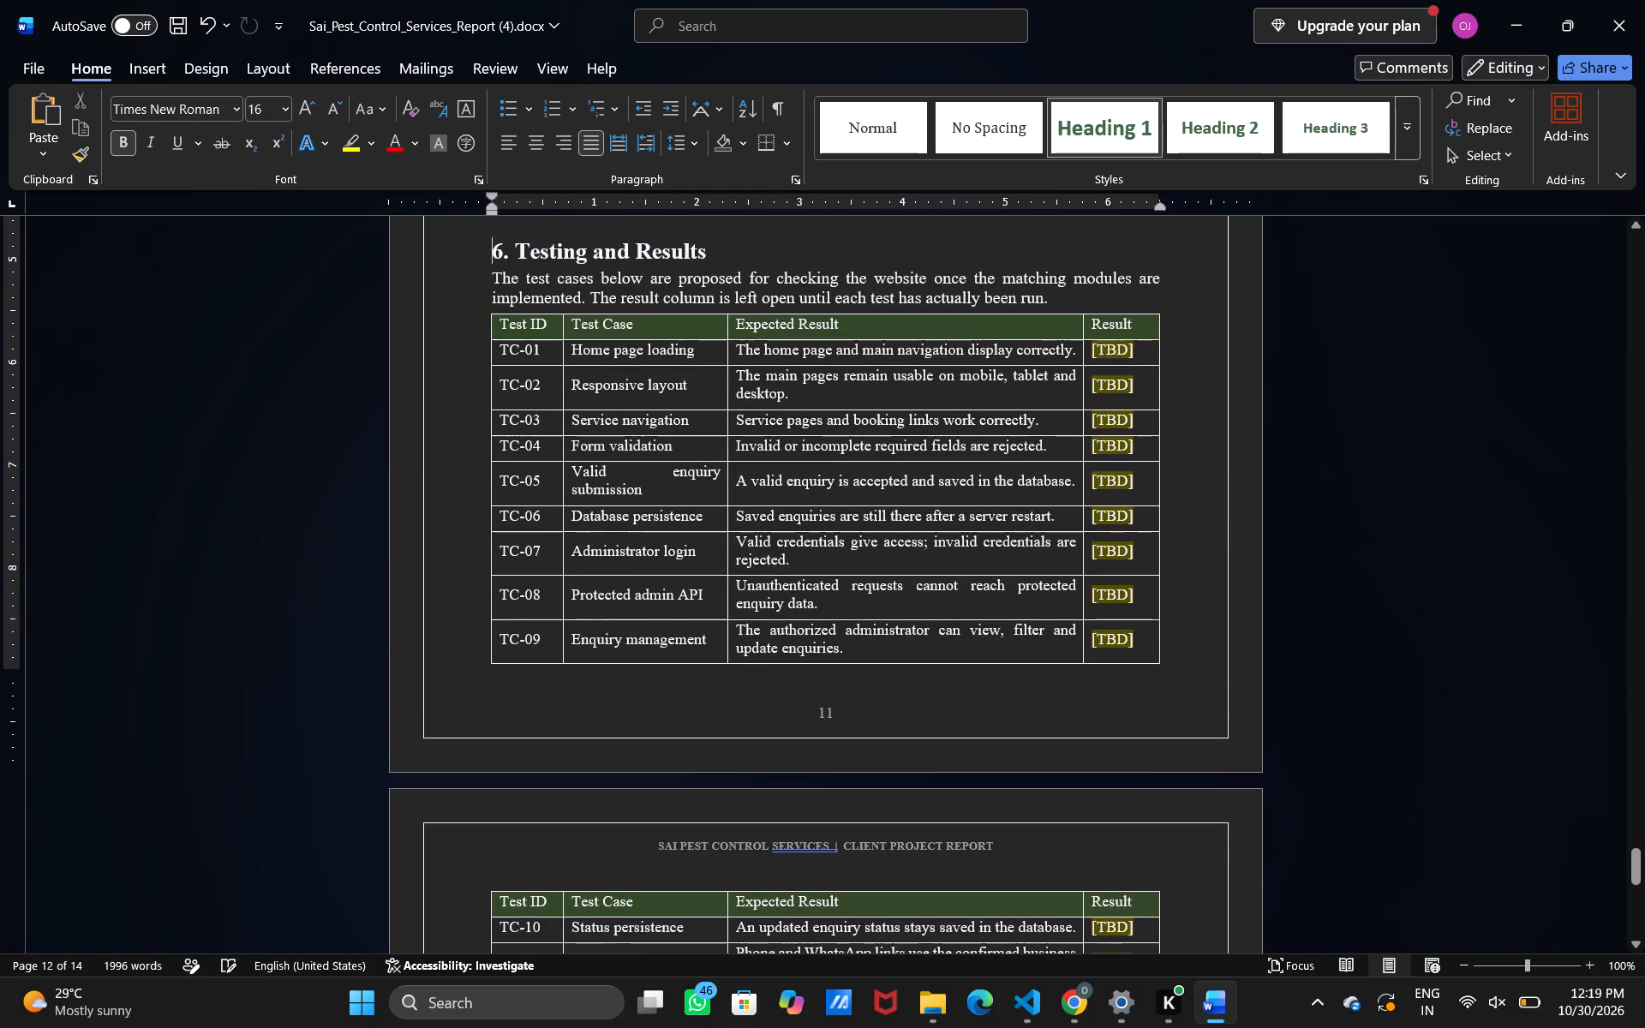
Delete the highlighted "Result Required" placeholder from the Testing summary paragraph below the test case table.
{"action": "scroll", "coordinate": [474, 531], "scroll_direction": "right", "scroll_amount": 1}
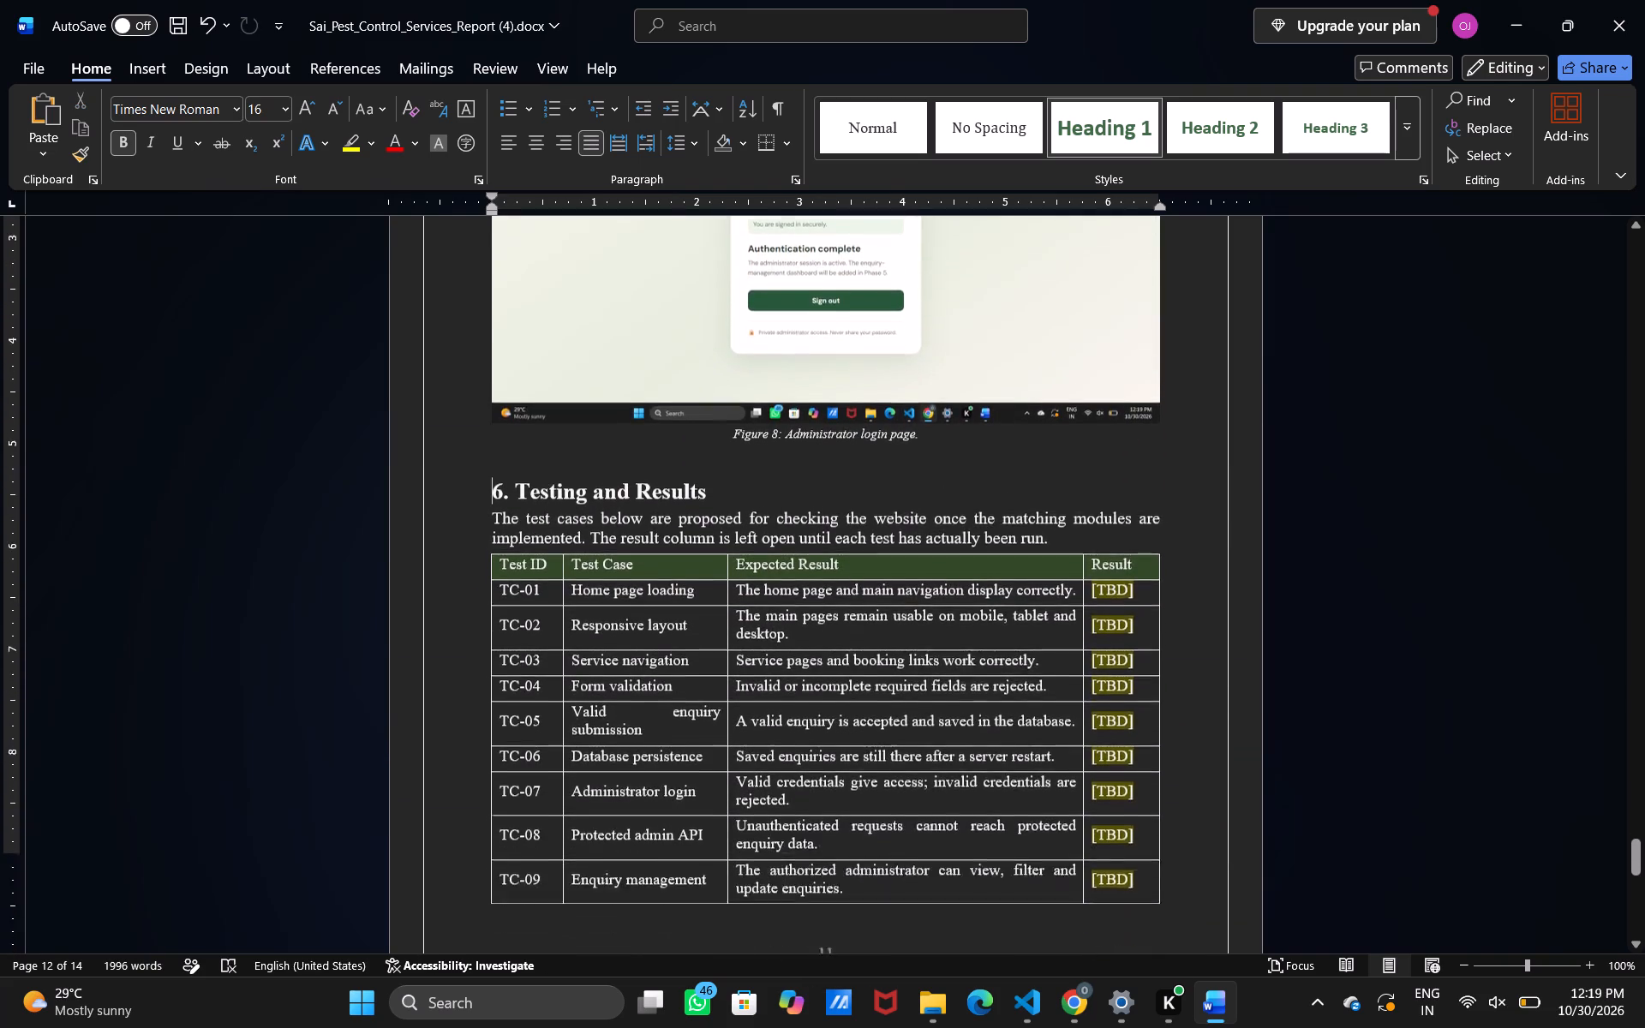
{"action": "scroll", "coordinate": [474, 531], "scroll_direction": "right", "scroll_amount": 1}
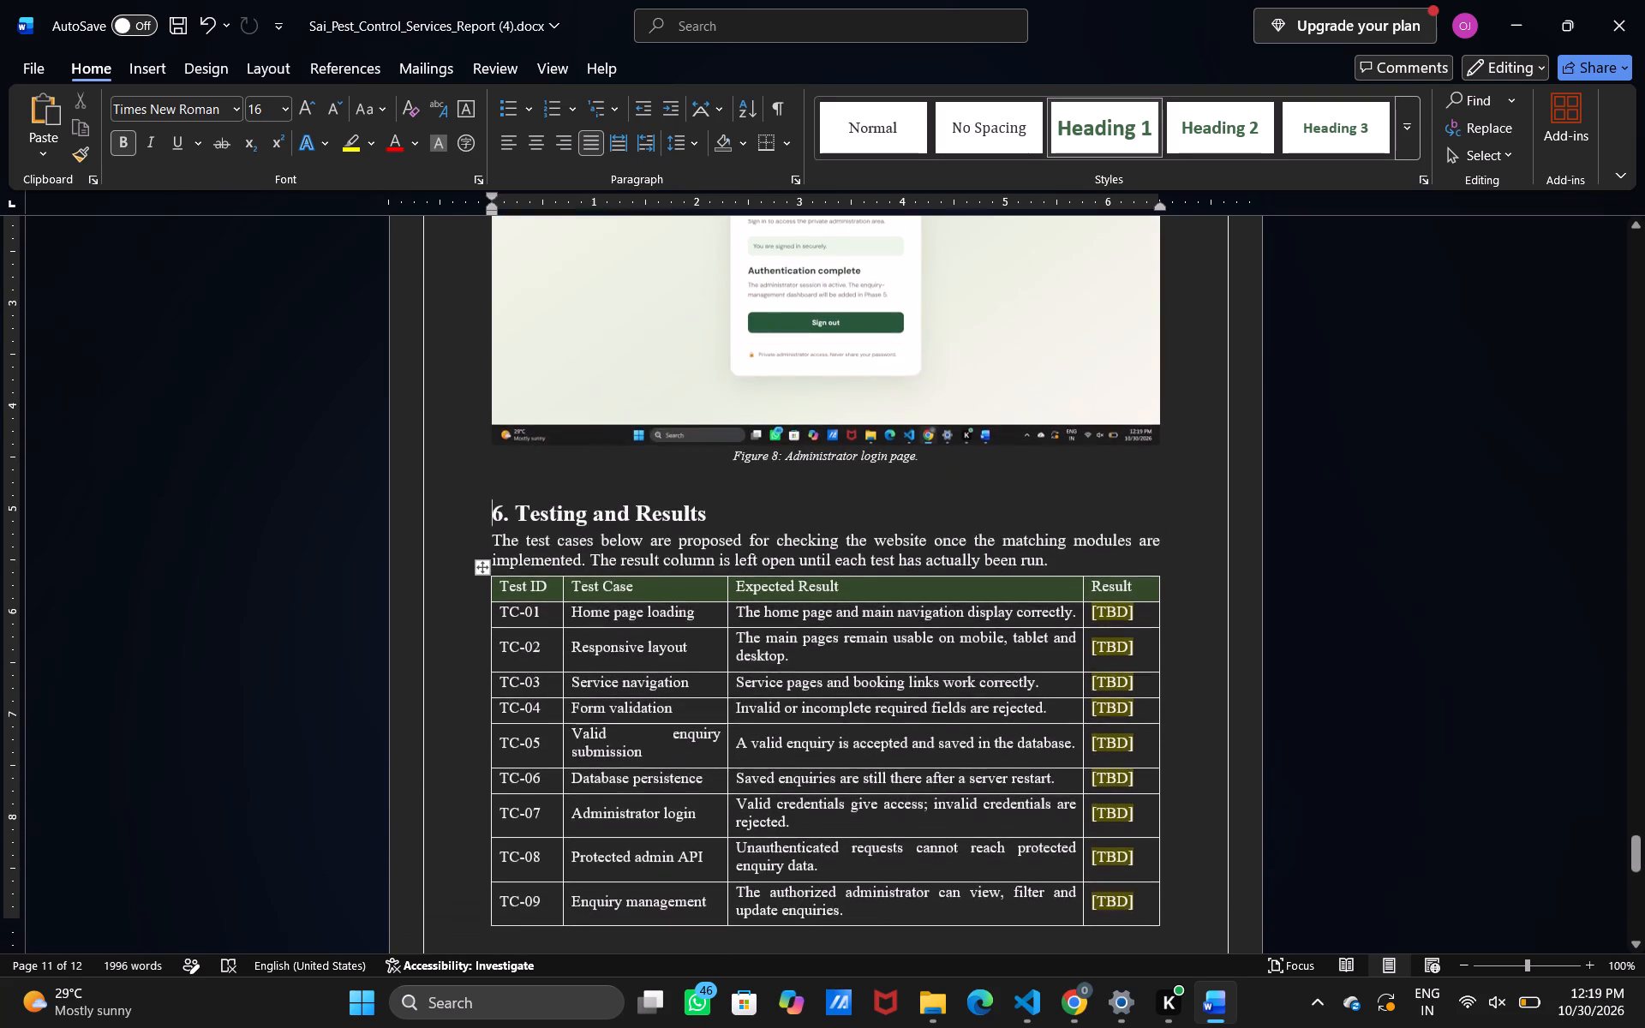
{"action": "scroll", "coordinate": [816, 558], "scroll_direction": "down", "scroll_amount": 2}
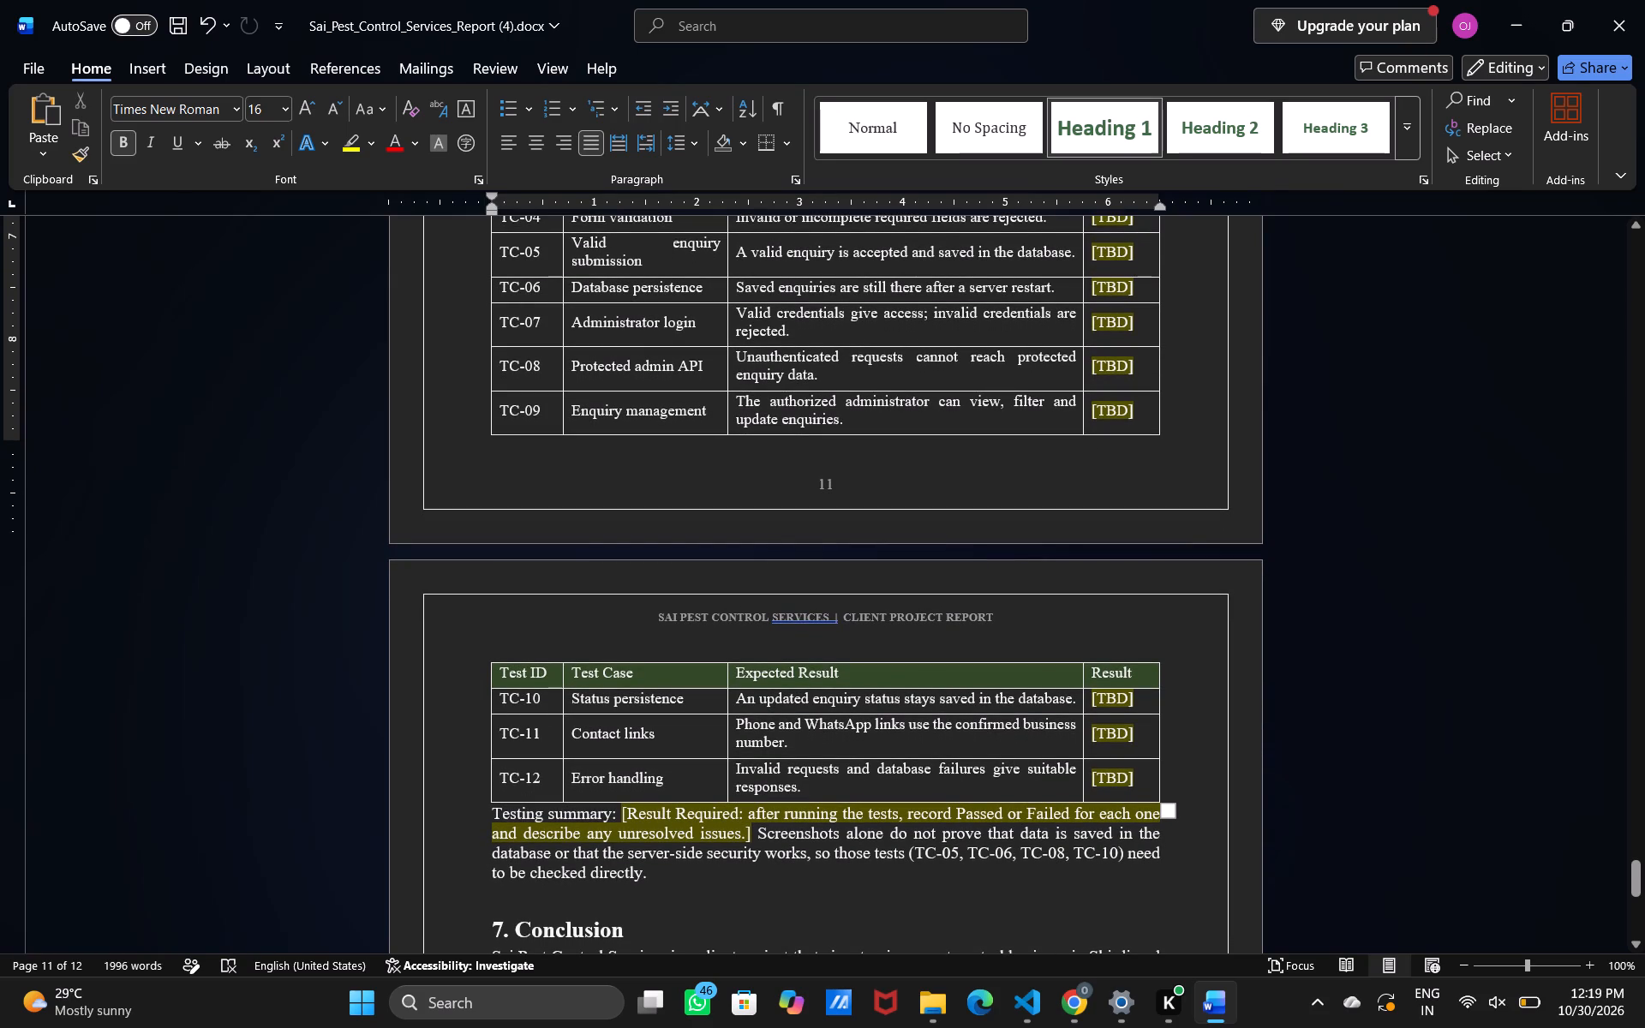
{"action": "left_click_drag", "start_coordinate": [751, 840], "coordinate": [648, 798]}
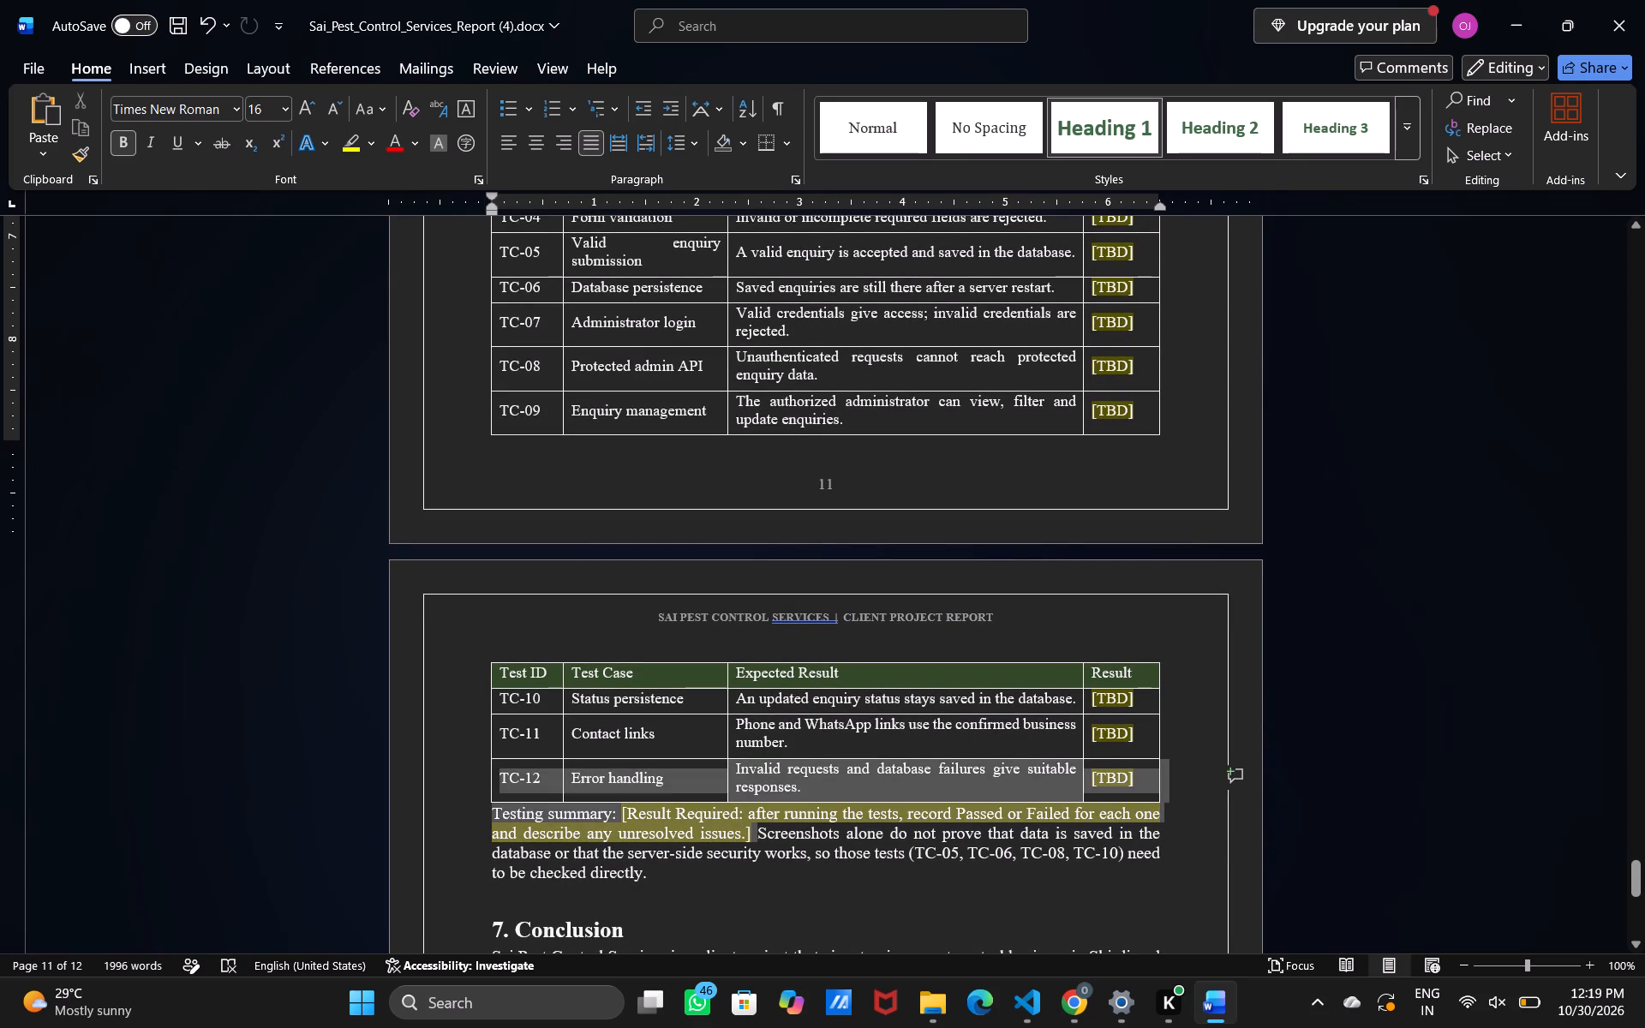
{"action": "left_click_drag", "start_coordinate": [648, 798], "coordinate": [623, 812]}
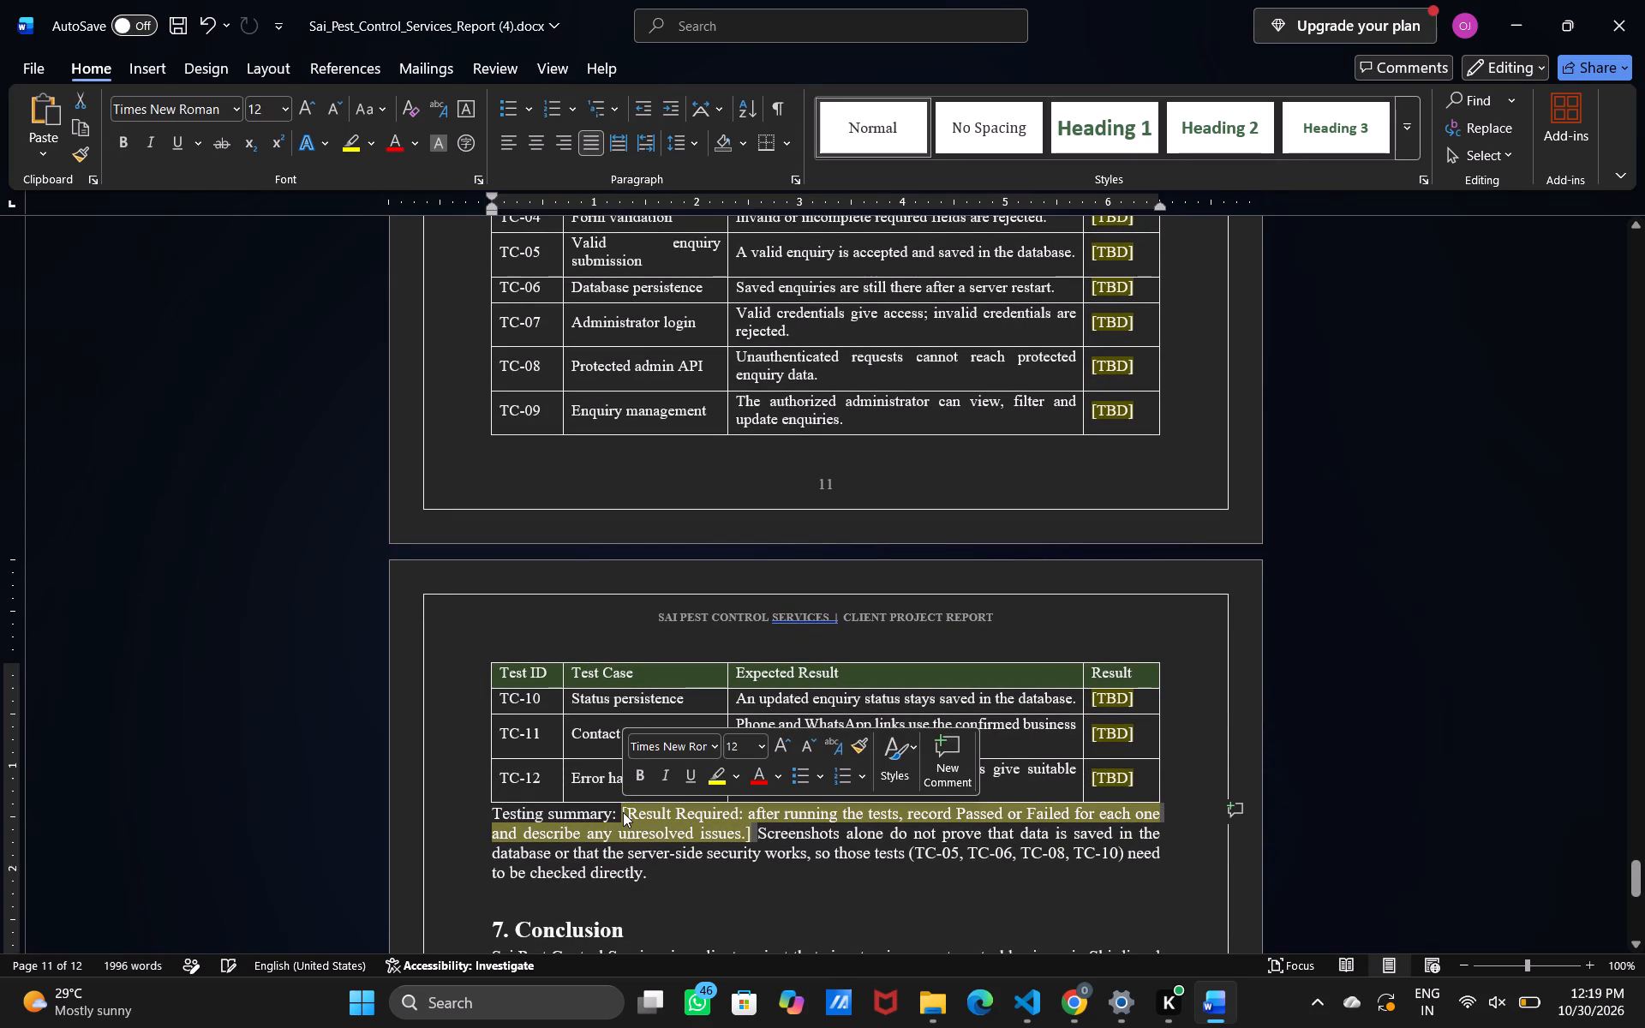
{"action": "key", "text": "BackSpace"}
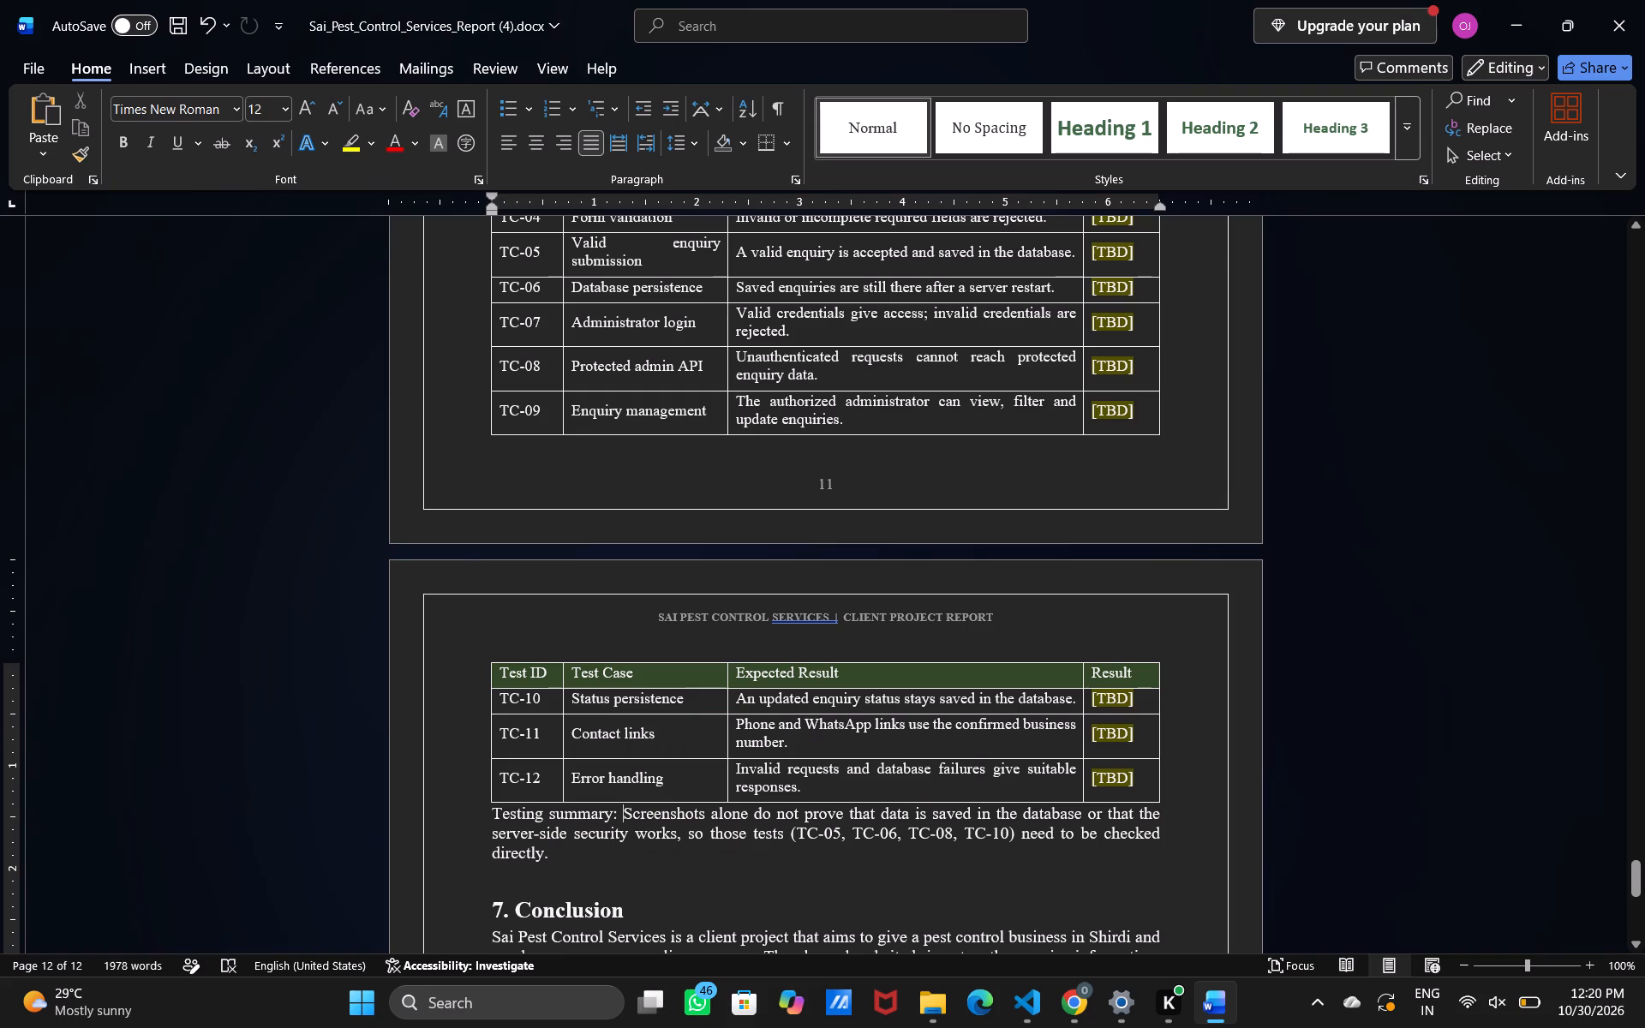
Delete the rest of the Testing summary paragraph above section 7, Conclusion.
{"action": "scroll", "coordinate": [610, 863], "scroll_direction": "down", "scroll_amount": 1}
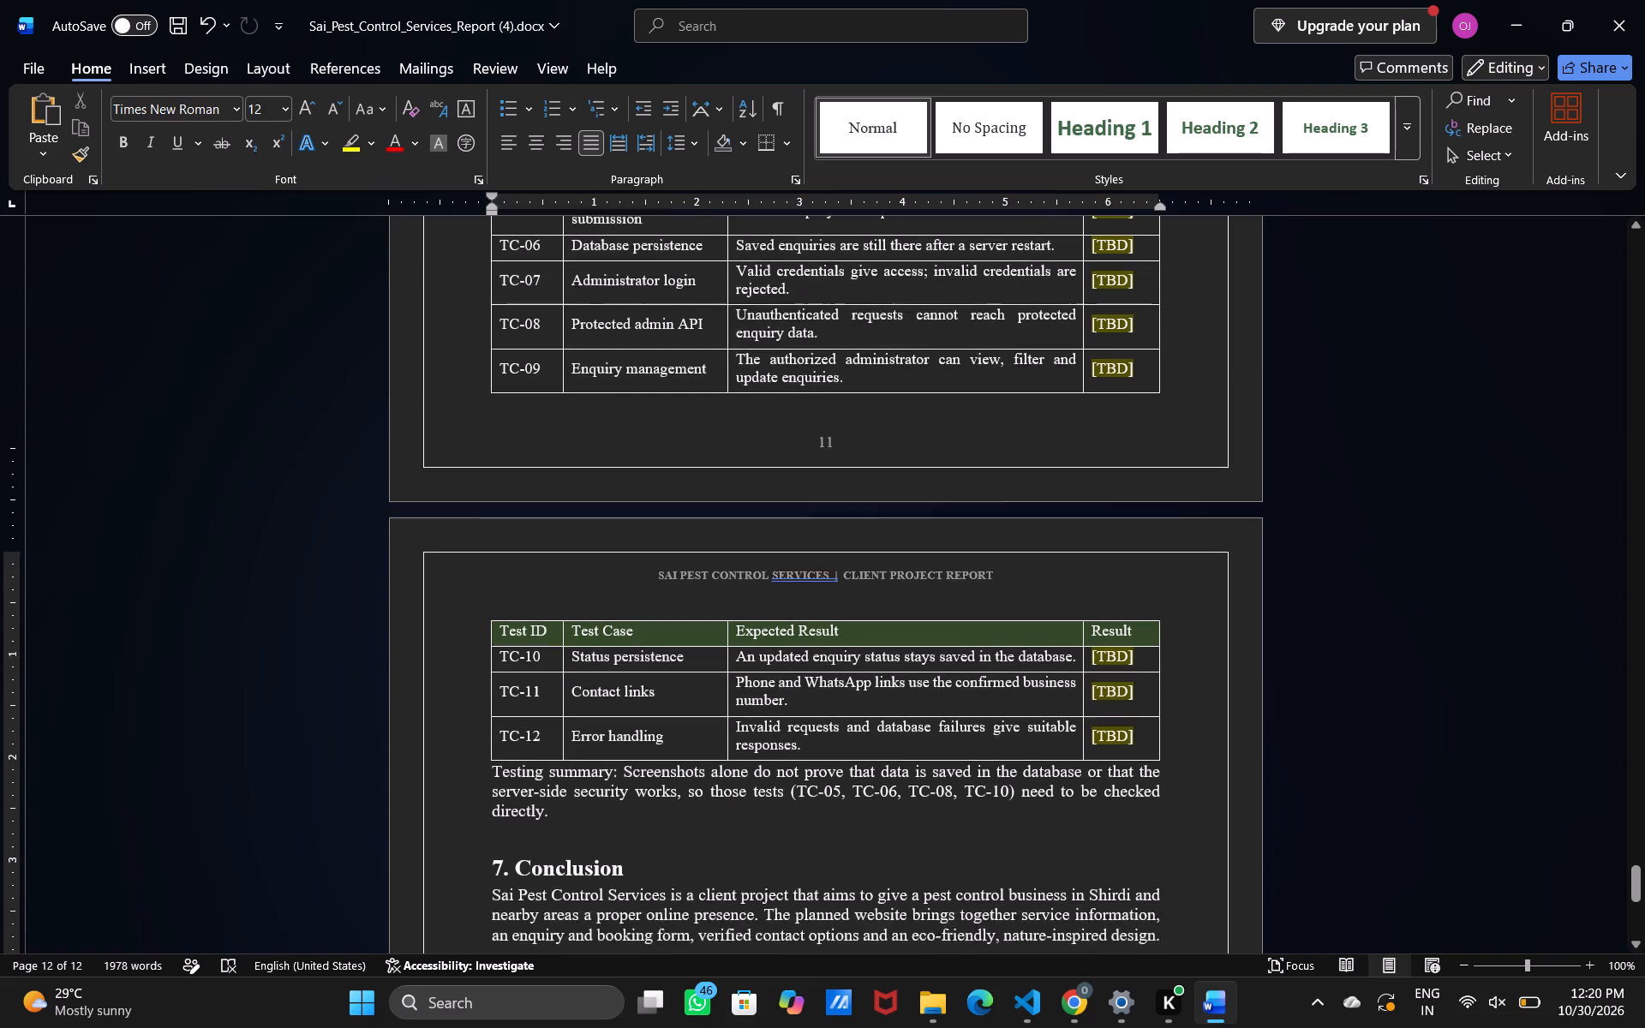
{"action": "scroll", "coordinate": [610, 863], "scroll_direction": "down", "scroll_amount": 1}
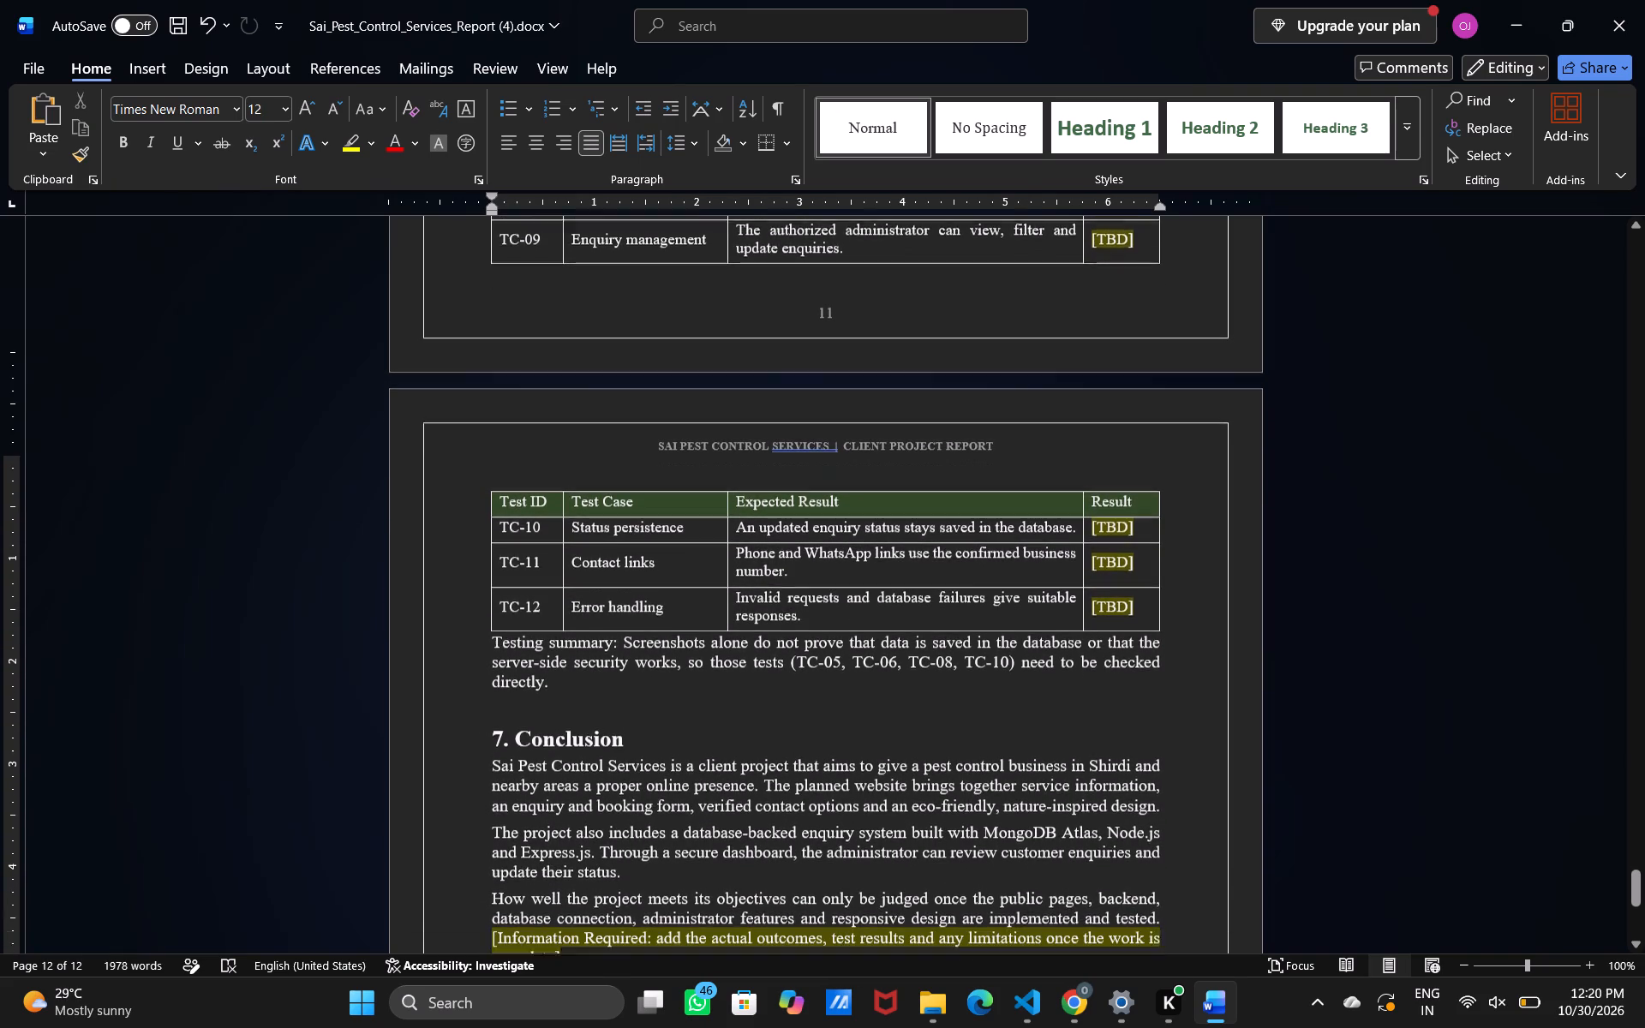
{"action": "scroll", "coordinate": [610, 863], "scroll_direction": "down", "scroll_amount": 1}
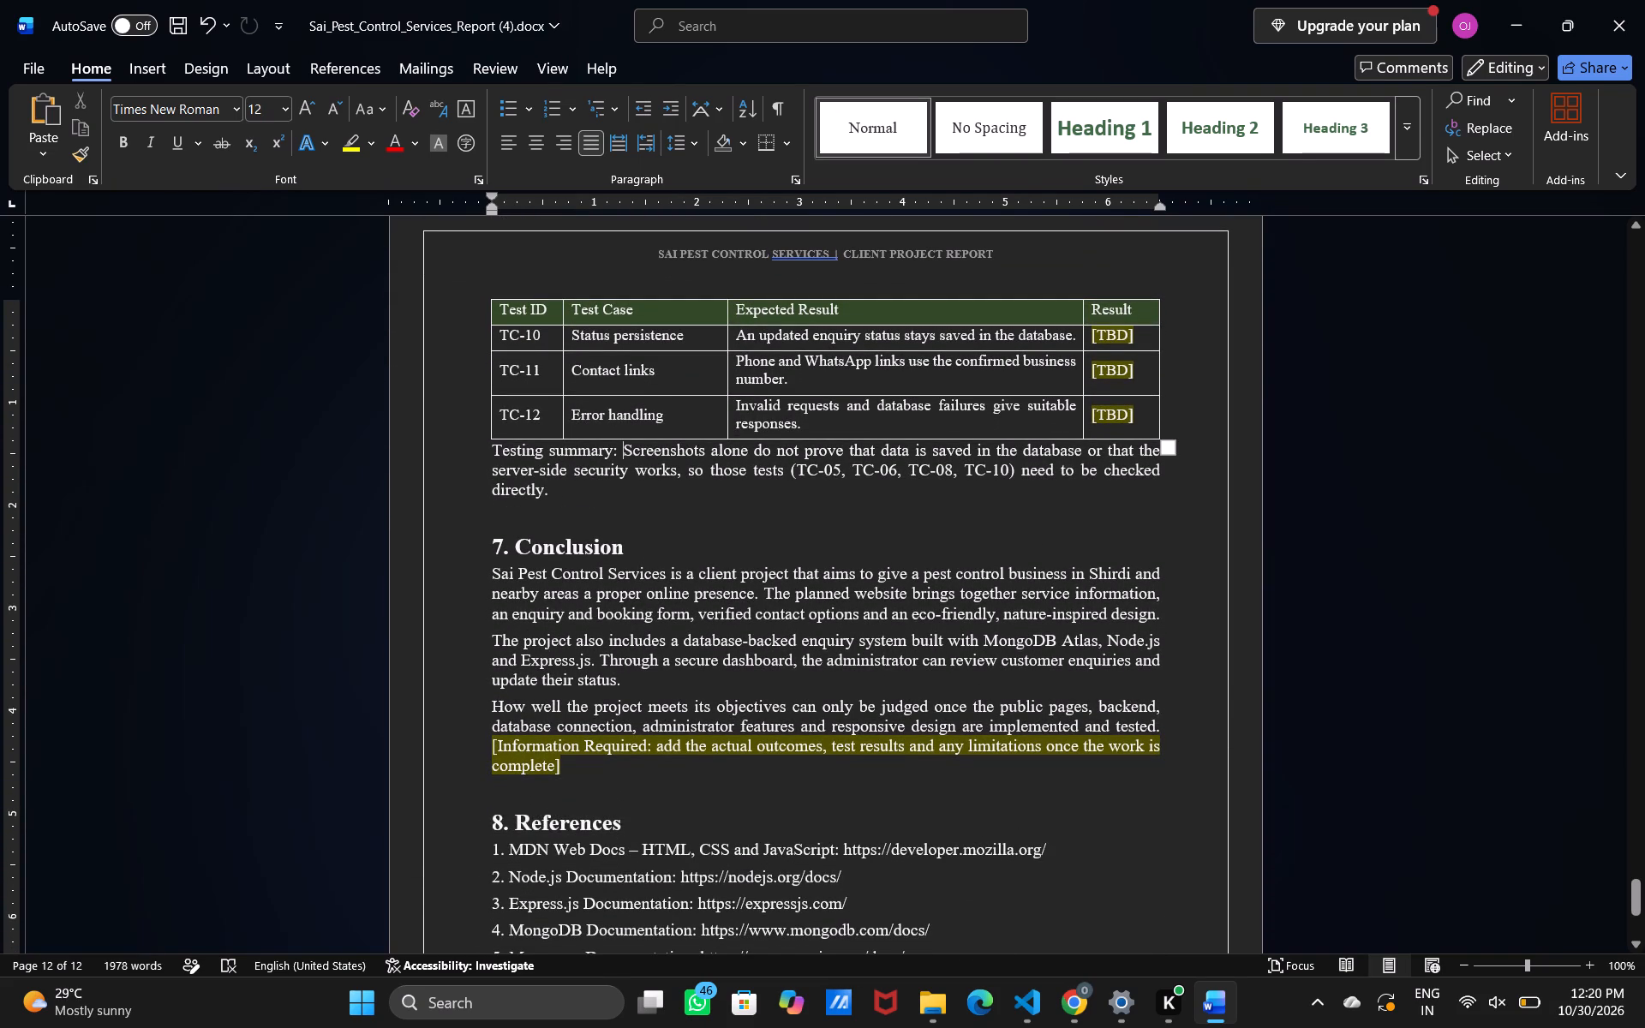
{"action": "left_click_drag", "start_coordinate": [609, 517], "coordinate": [565, 488]}
{"action": "left_click", "coordinate": [565, 488]}
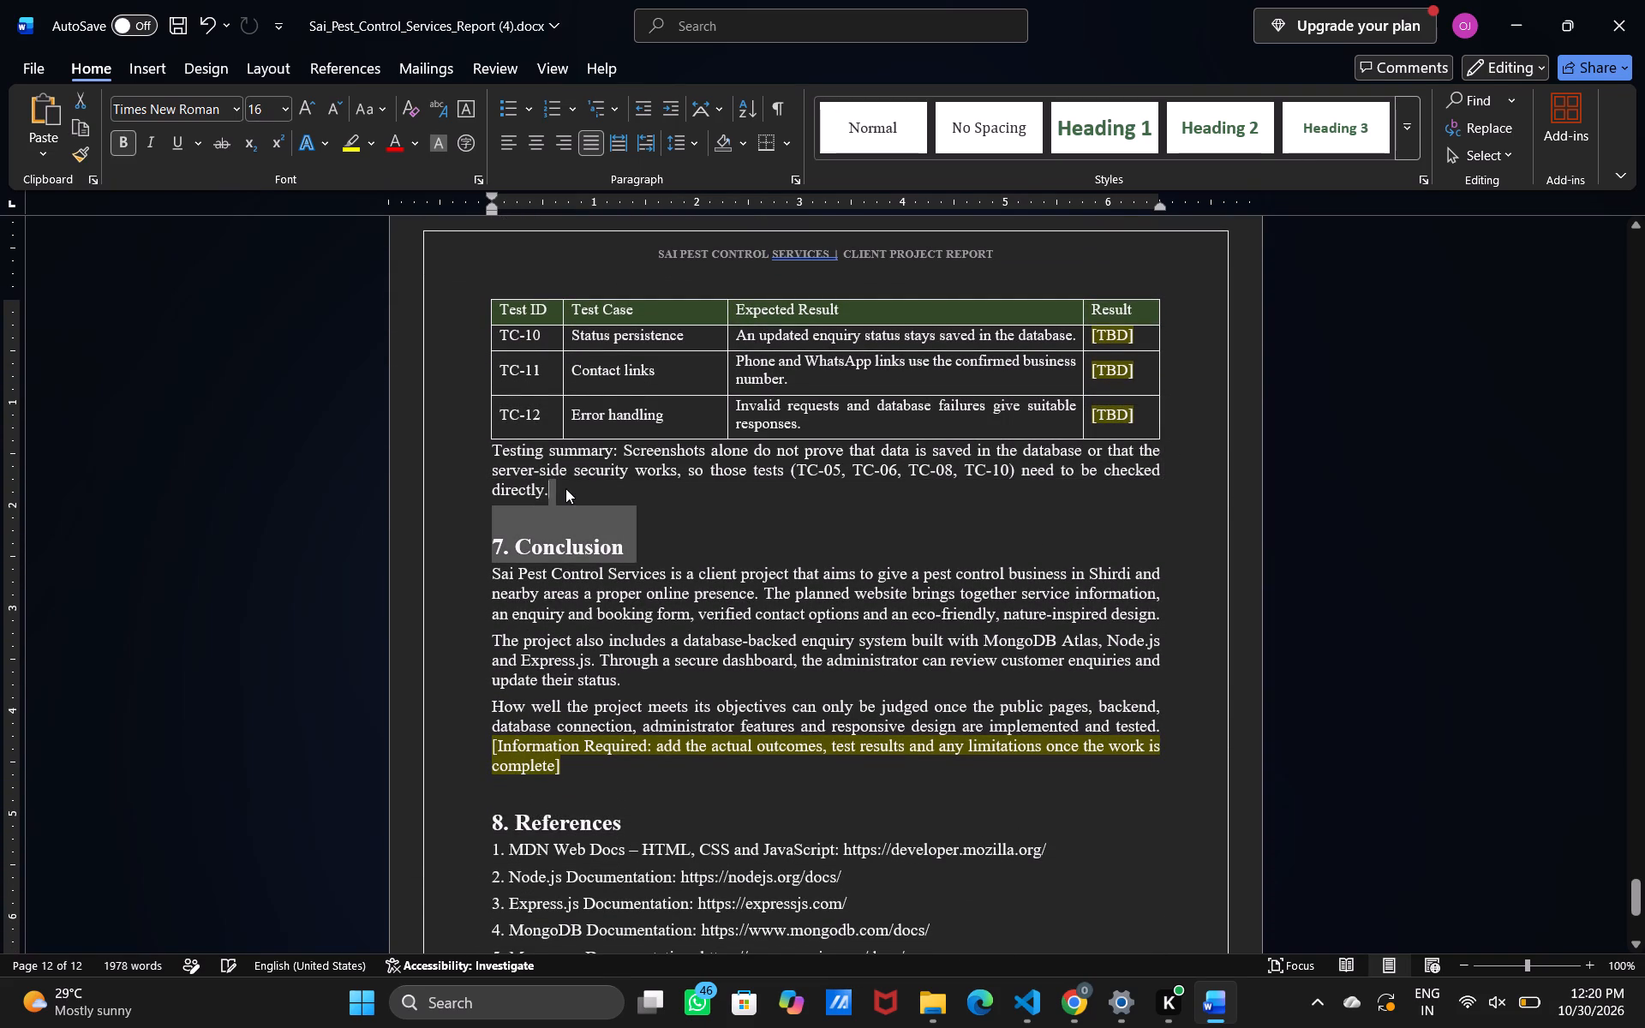
{"action": "left_click_drag", "start_coordinate": [565, 488], "coordinate": [494, 457]}
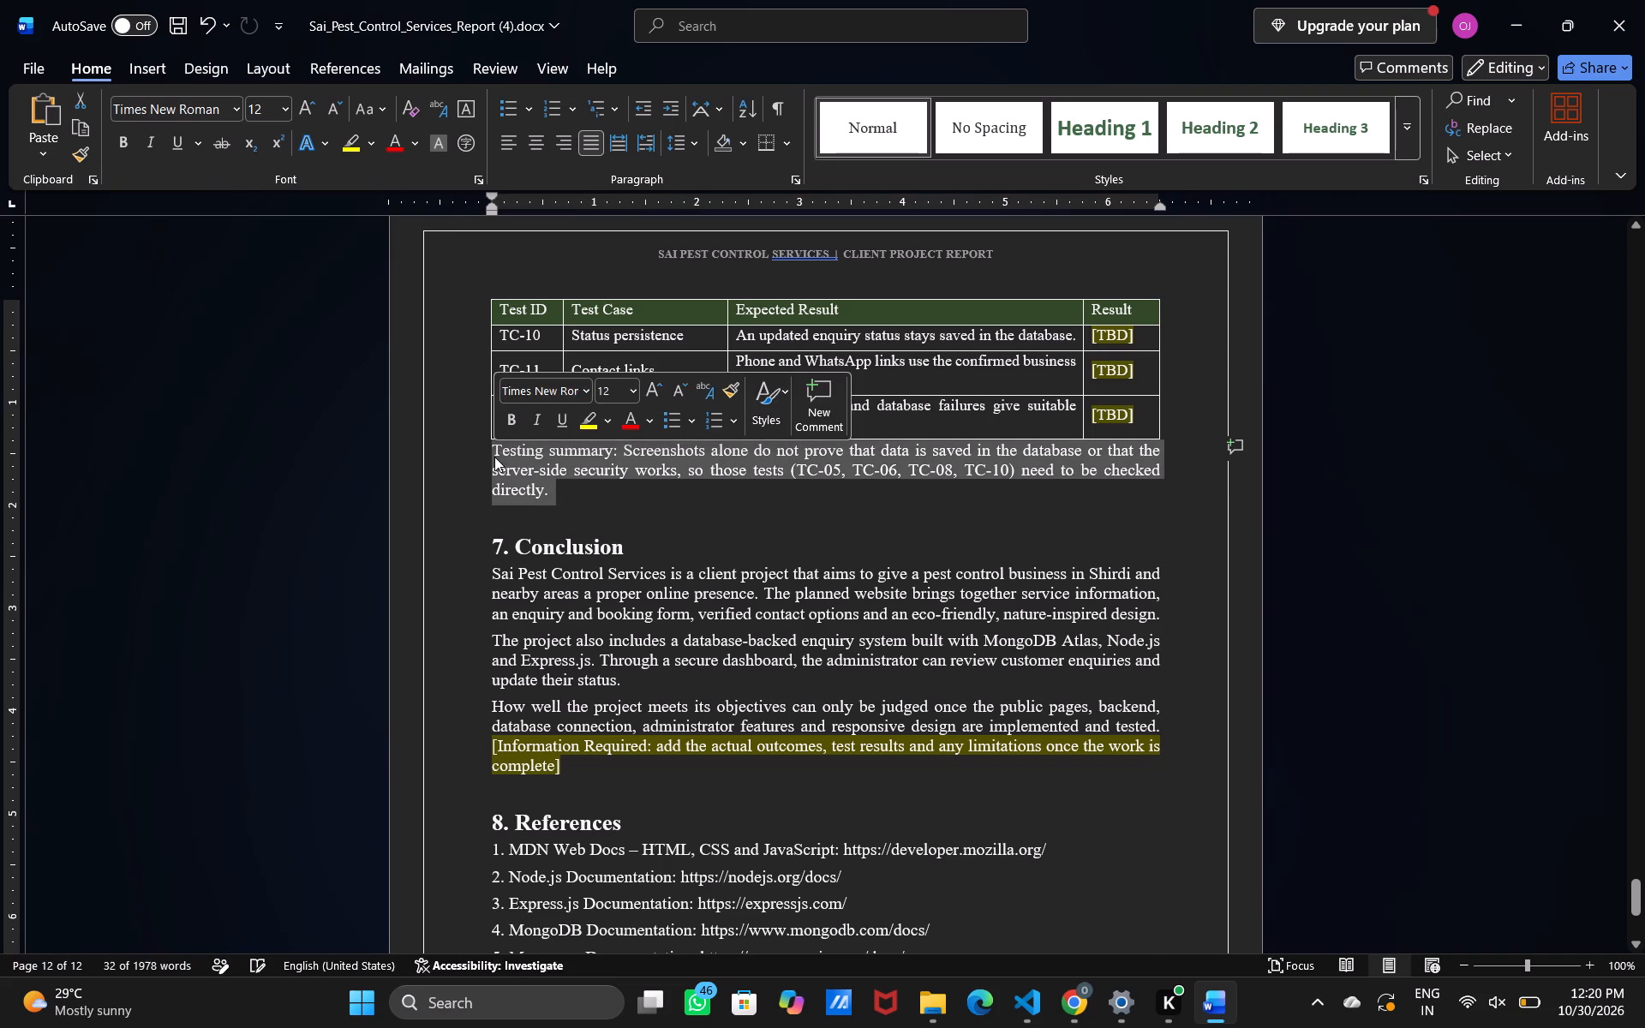
{"action": "key", "text": "BackSpace"}
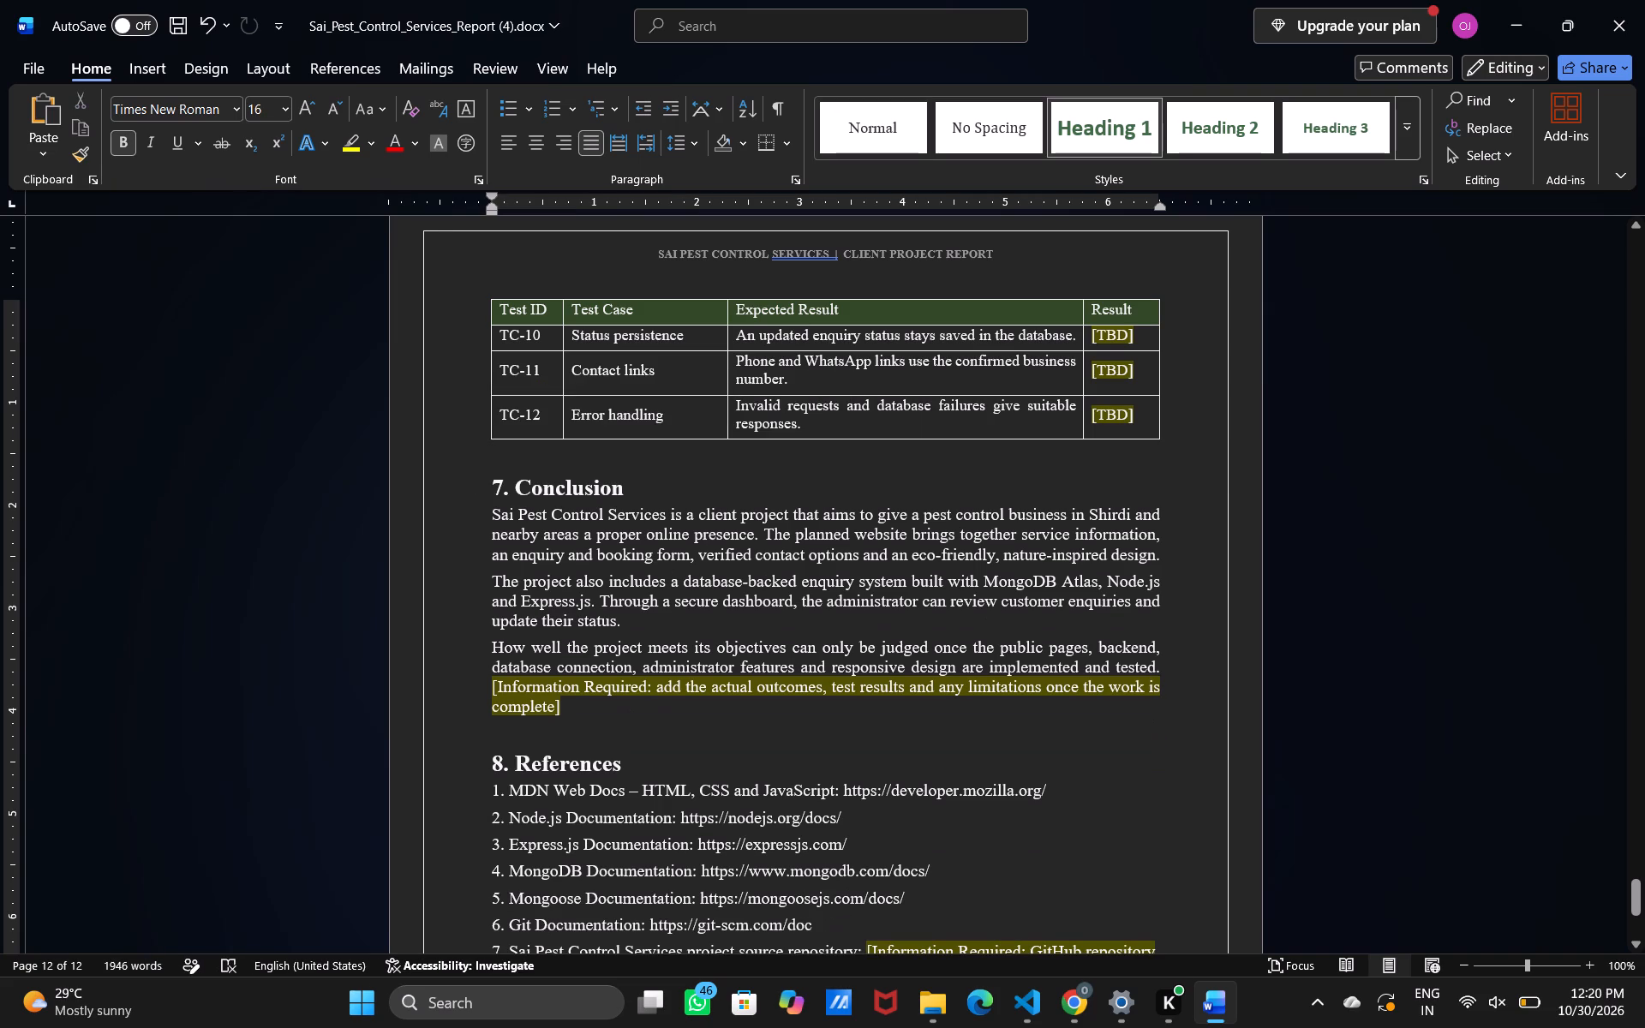
Delete the highlighted "Information Required" placeholder about actual outcomes at the end of section 7, Conclusion.
{"action": "left_click_drag", "start_coordinate": [608, 716], "coordinate": [440, 680]}
{"action": "key", "text": "BackSpace"}
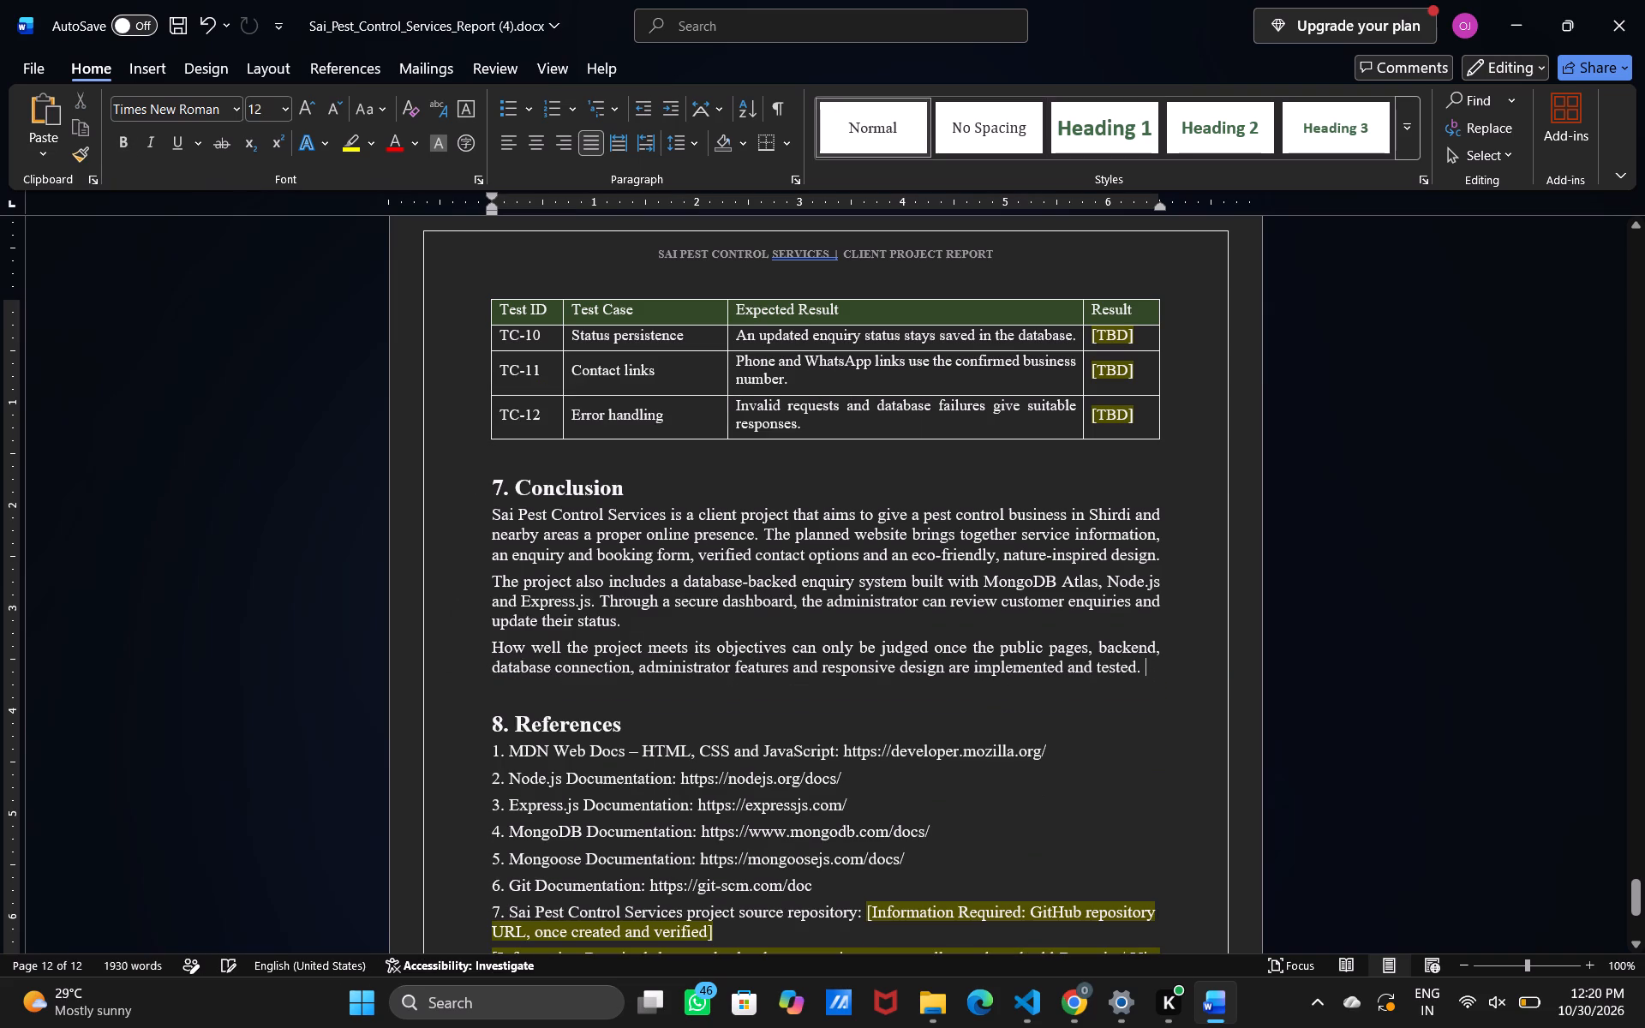
Delete the GitHub repository URL placeholder in reference 7 and the highlighted documentation note below it in section 8.
{"action": "scroll", "coordinate": [722, 828], "scroll_direction": "down", "scroll_amount": 1}
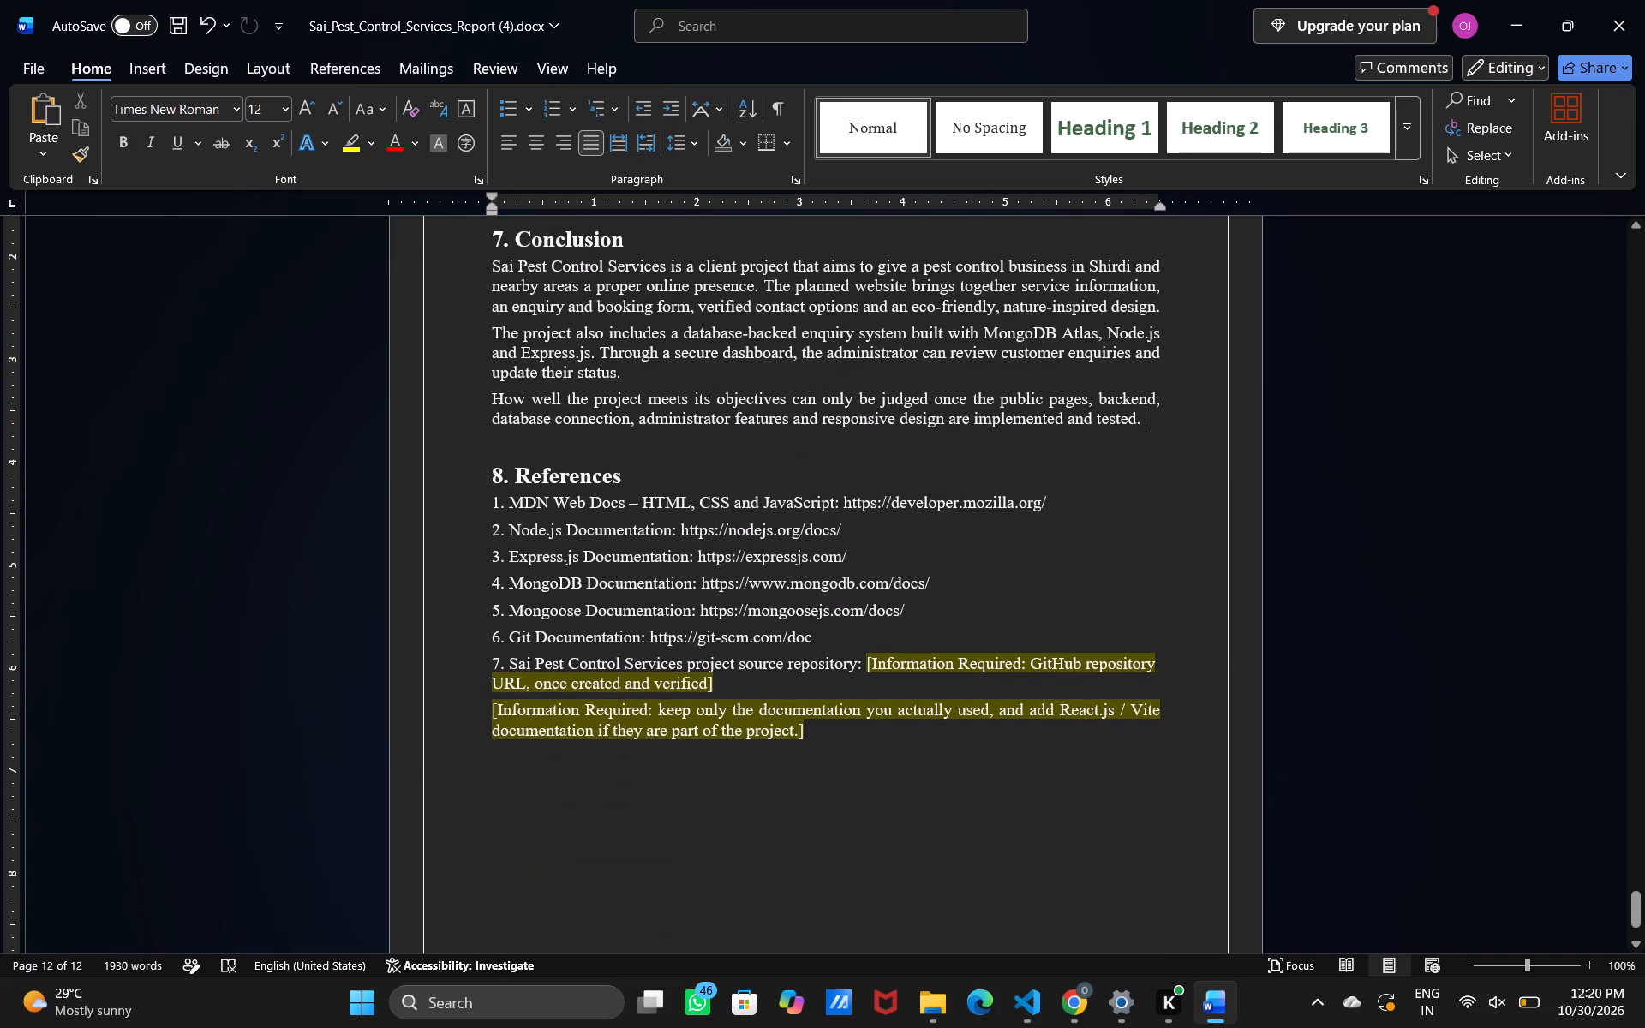
{"action": "left_click_drag", "start_coordinate": [736, 682], "coordinate": [864, 664]}
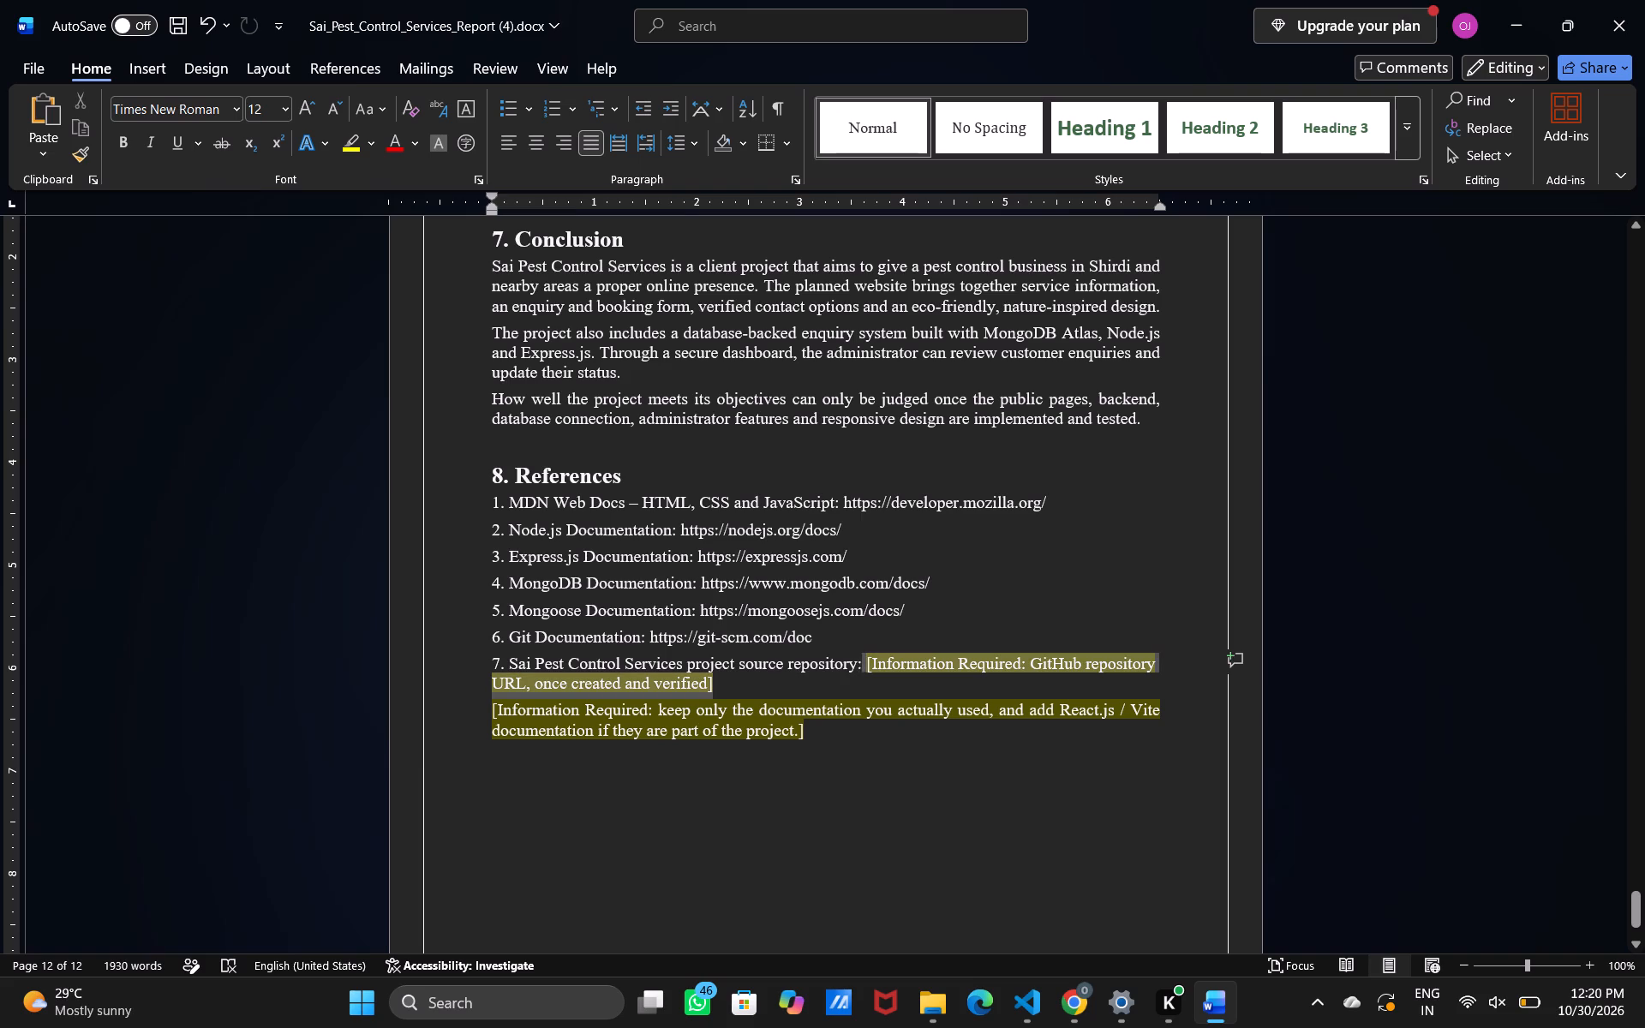
{"action": "left_click_drag", "start_coordinate": [864, 664], "coordinate": [866, 668]}
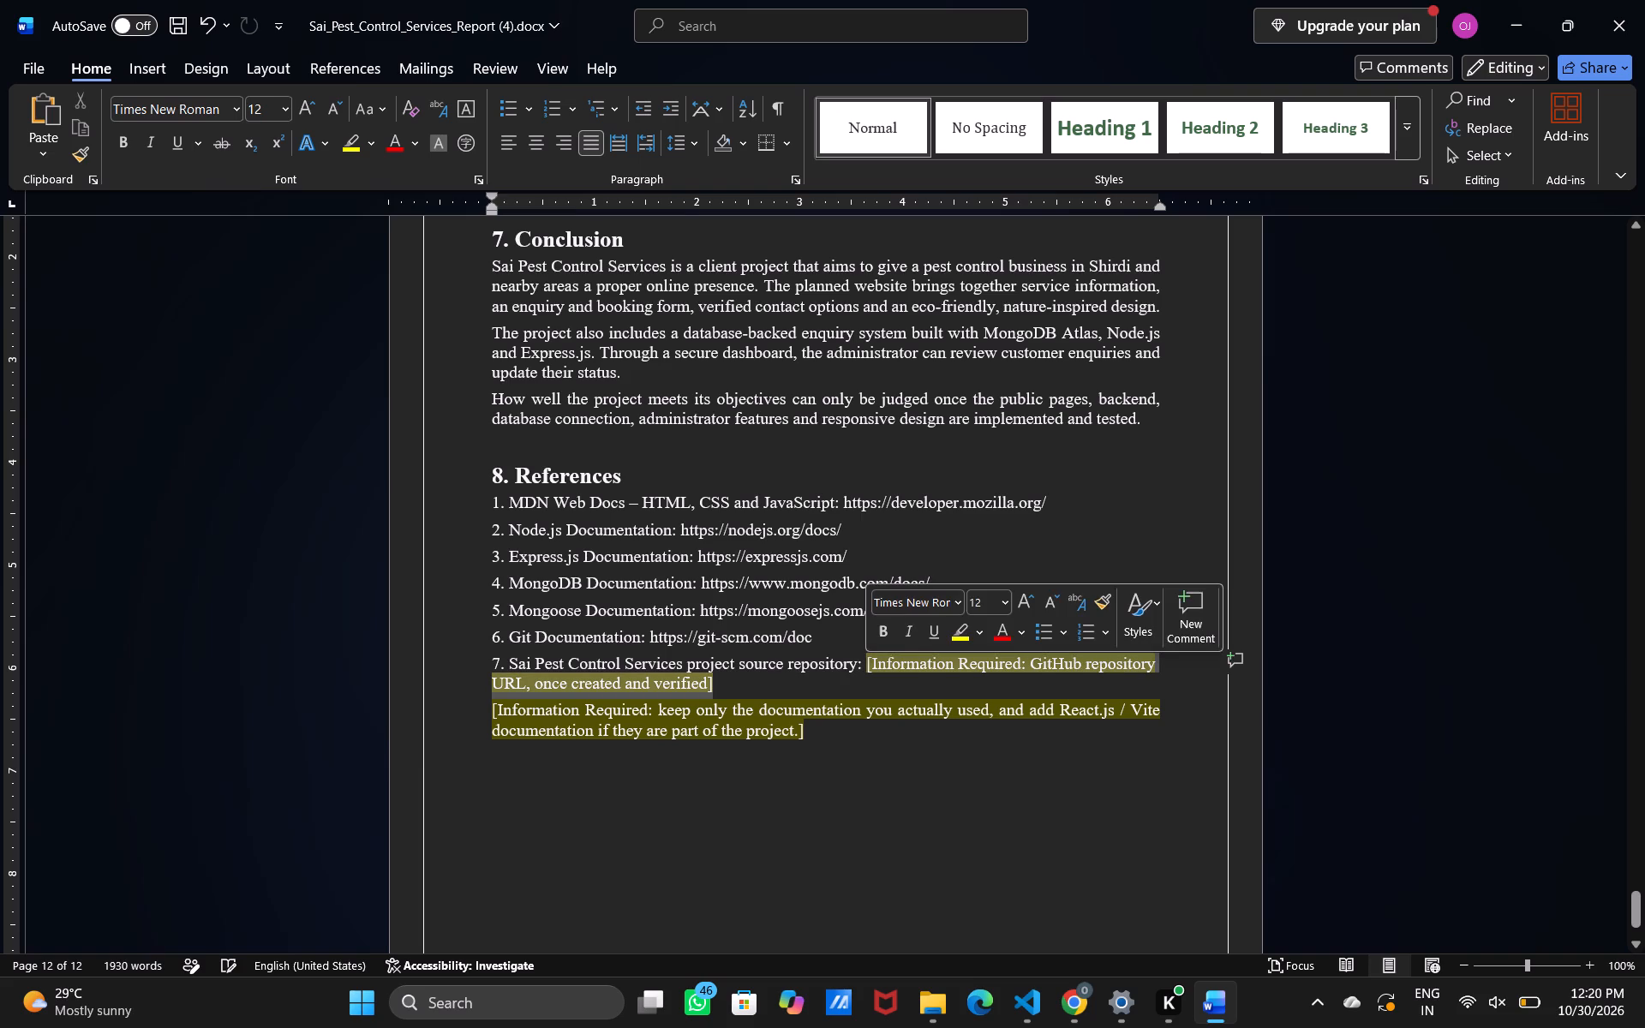
{"action": "key", "text": "BackSpace"}
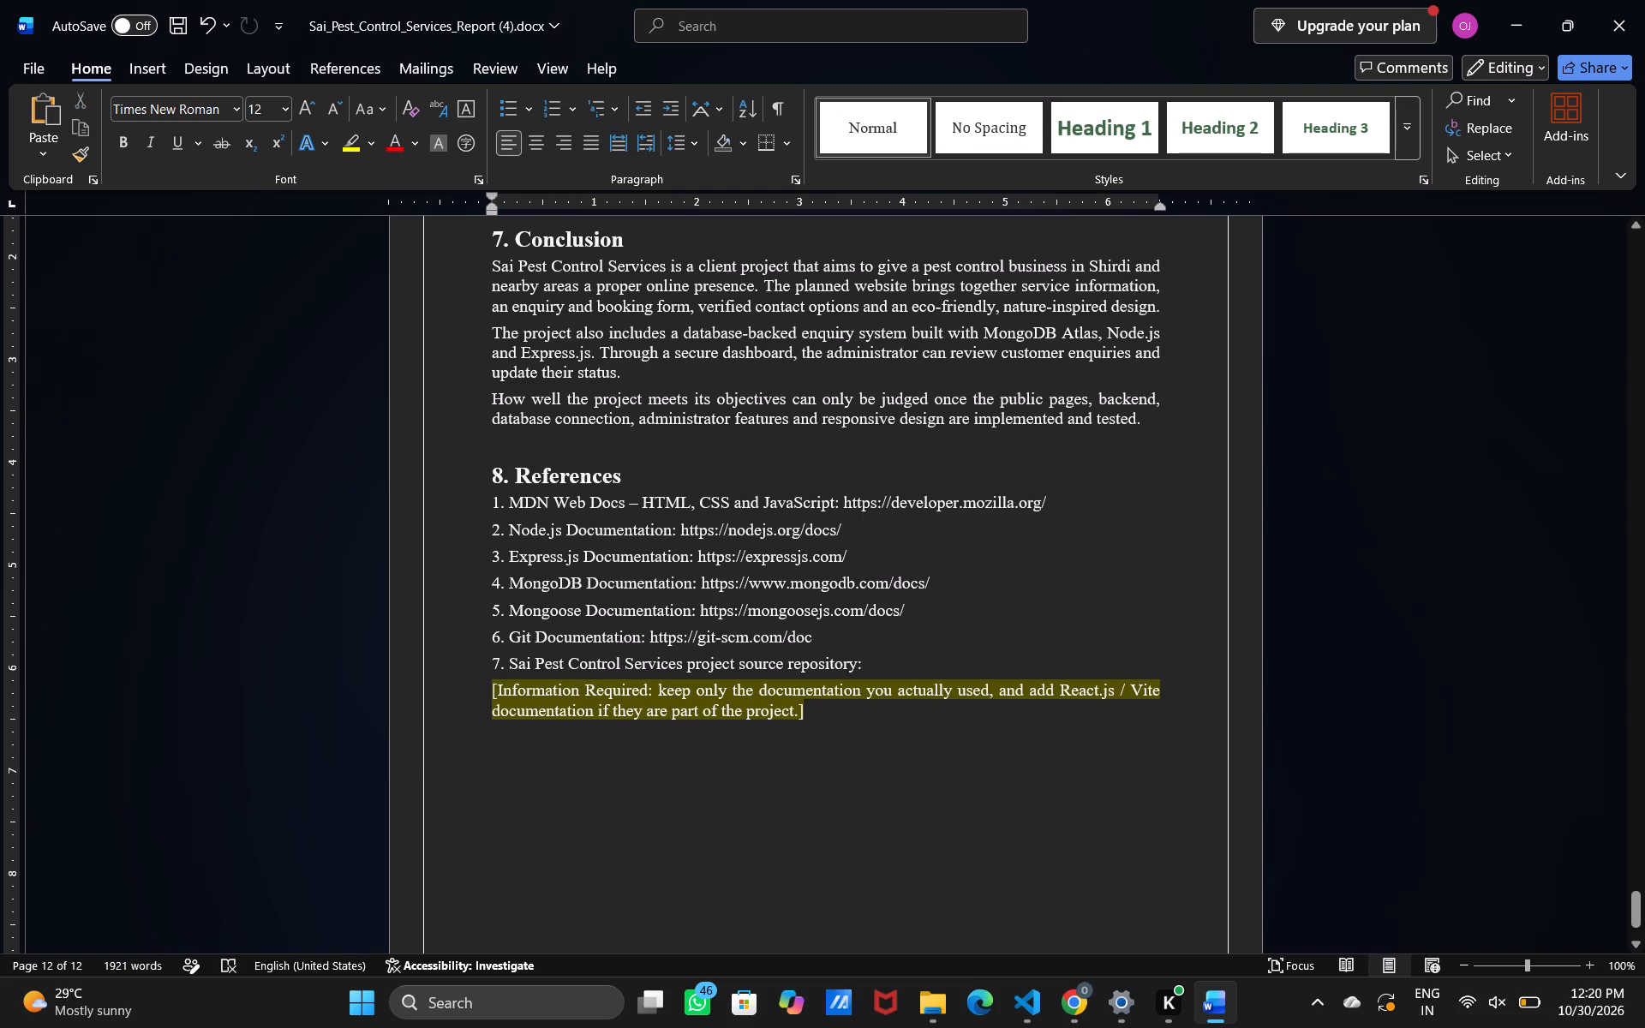
{"action": "left_click_drag", "start_coordinate": [883, 727], "coordinate": [425, 678]}
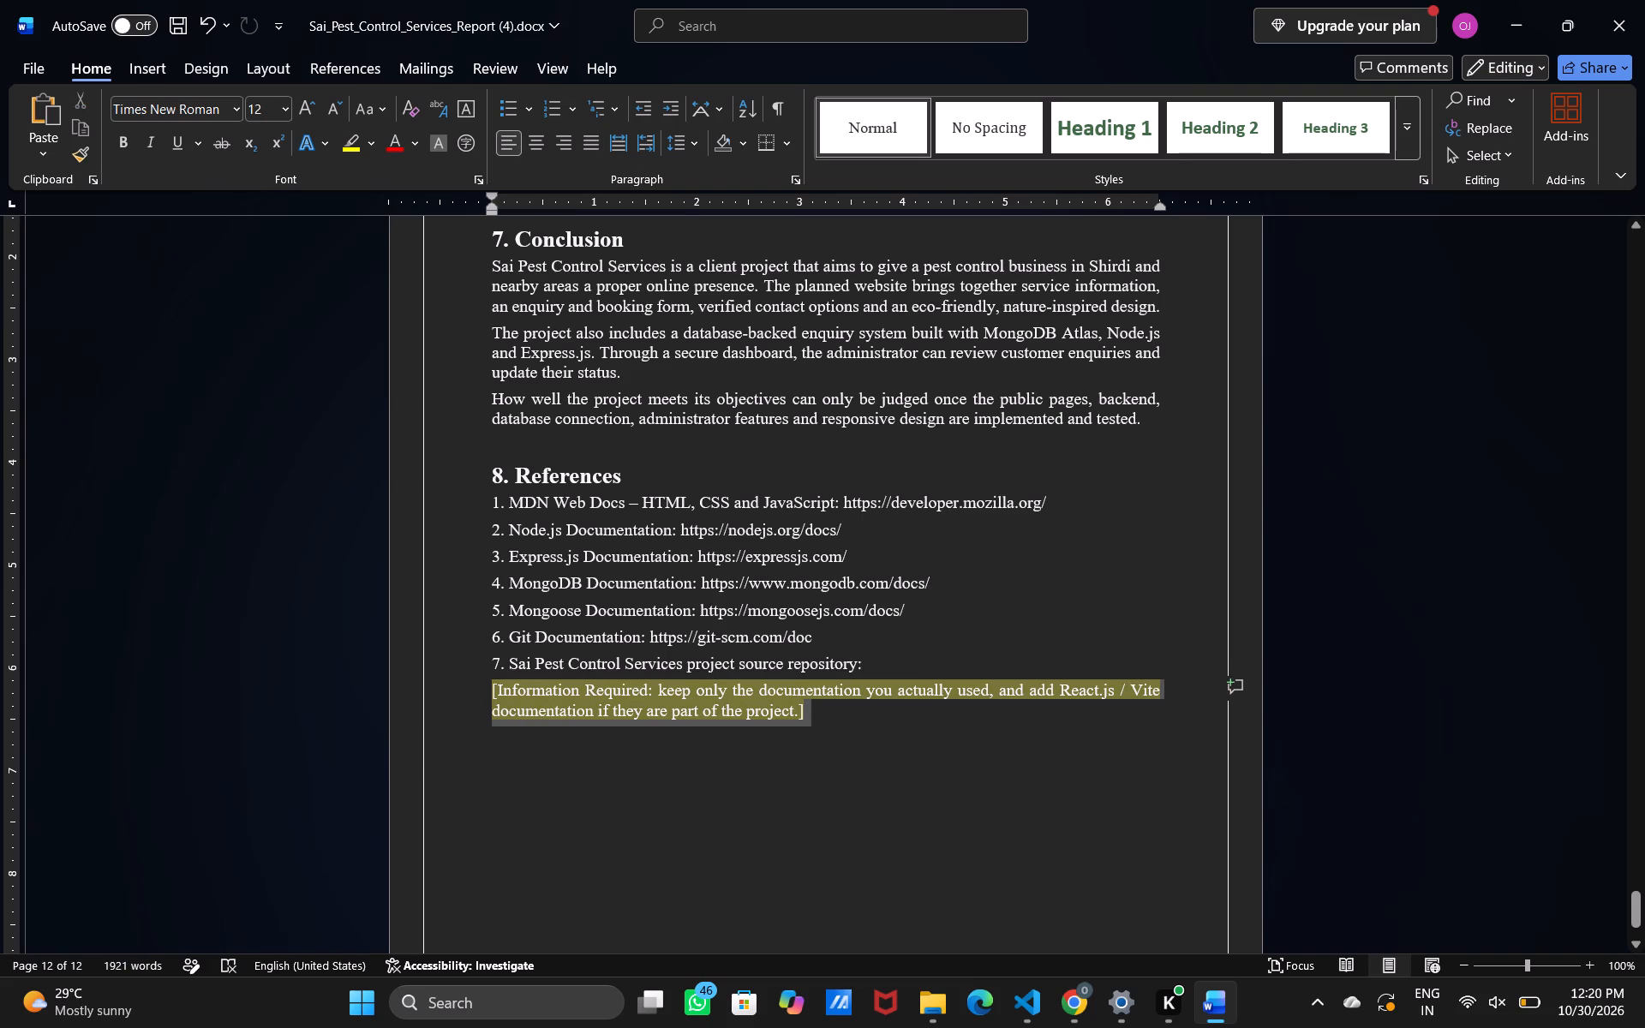
{"action": "left_click_drag", "start_coordinate": [425, 678], "coordinate": [427, 680]}
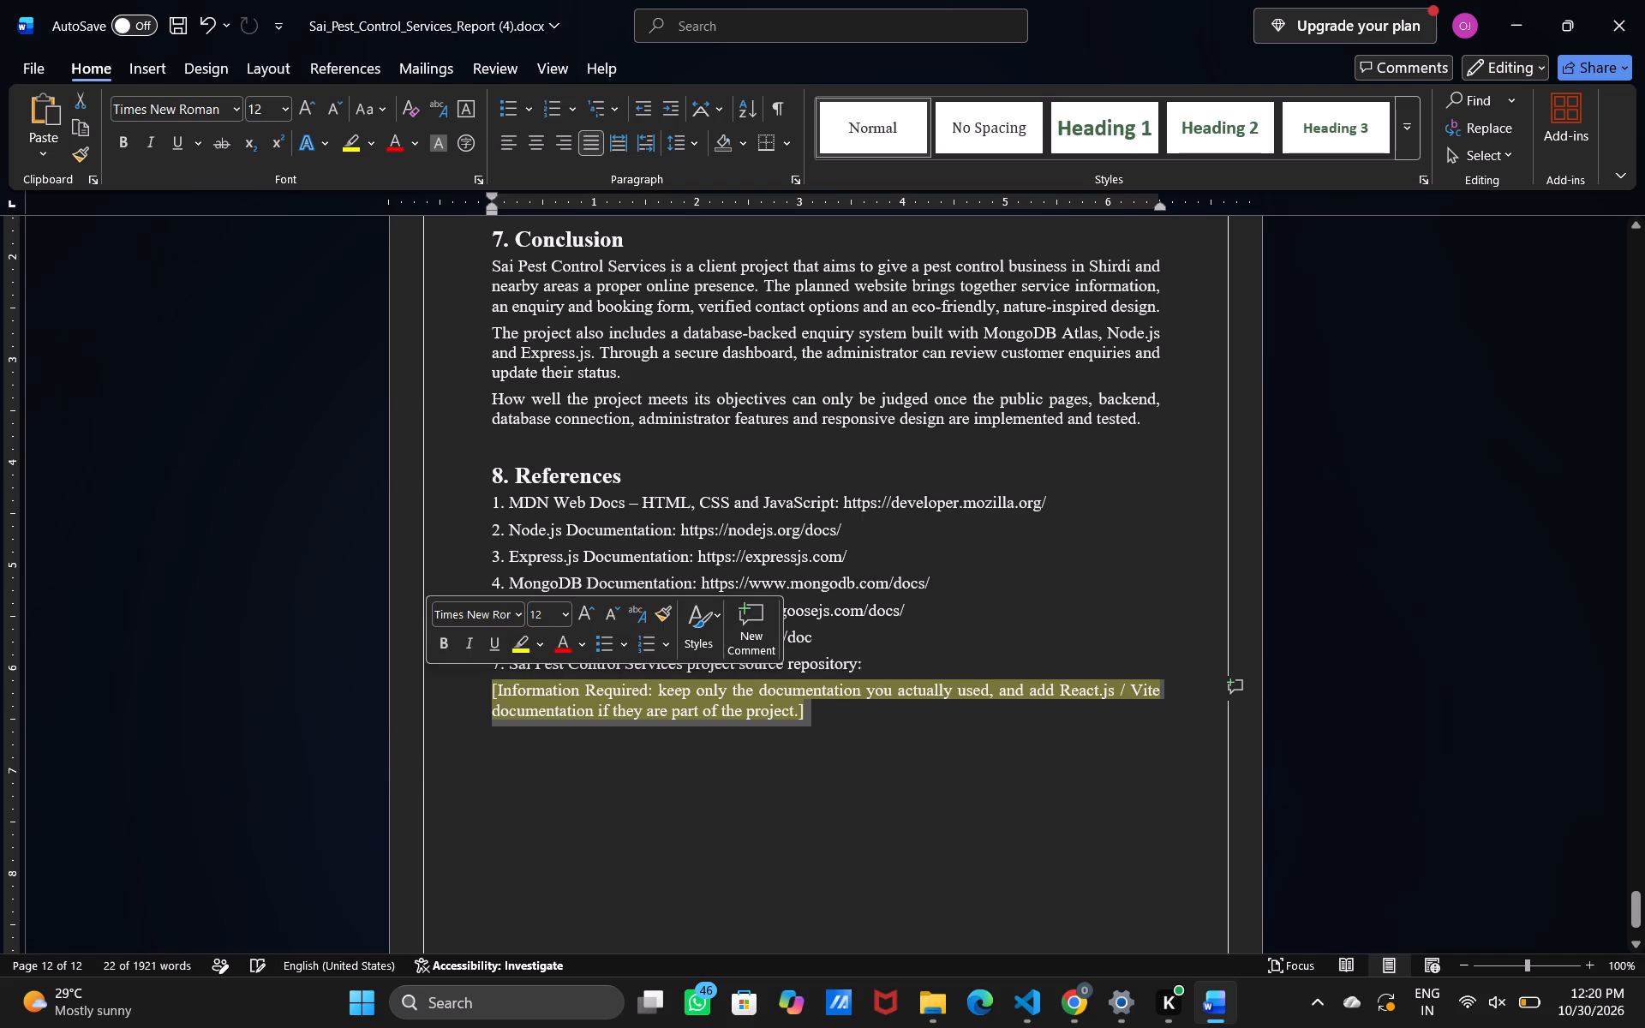
{"action": "key", "text": "BackSpace"}
{"action": "key", "text": "BackSpace"}
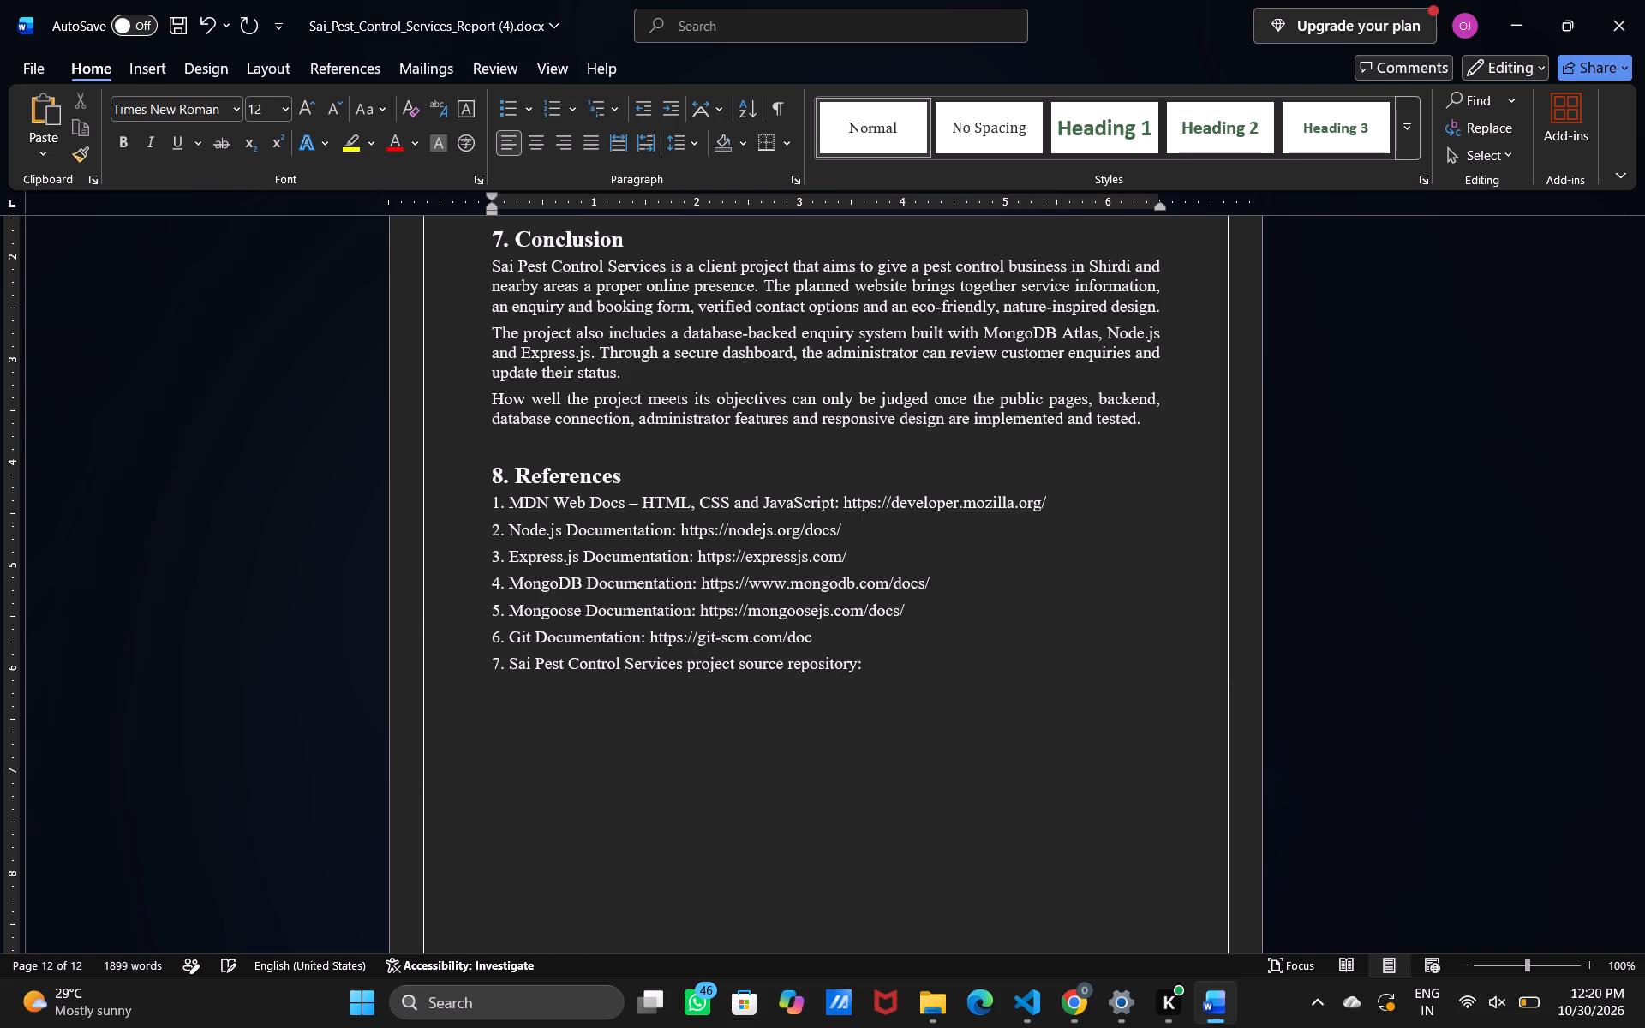
Look back through the report from the cover page to section 3, Technology Used, for the GitHub repository URL.
{"action": "scroll", "coordinate": [752, 810], "scroll_direction": "down", "scroll_amount": 13}
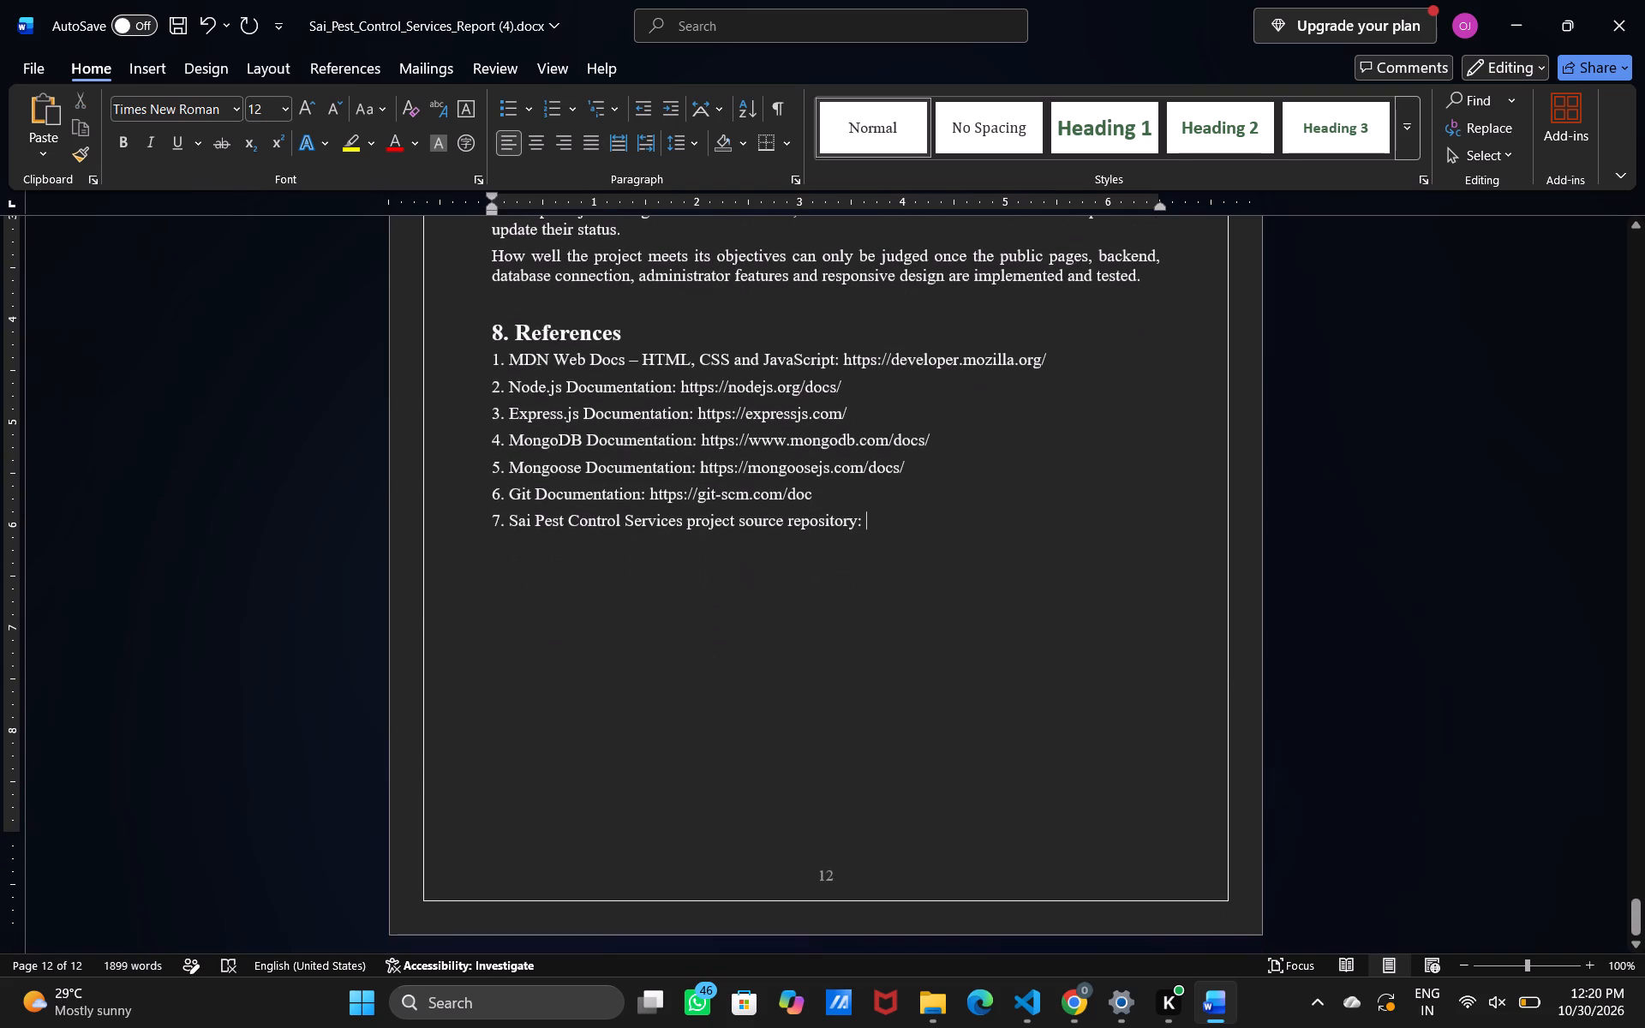
{"action": "scroll", "coordinate": [752, 810], "scroll_direction": "down", "scroll_amount": 2}
{"action": "scroll", "coordinate": [752, 810], "scroll_direction": "up", "scroll_amount": 13}
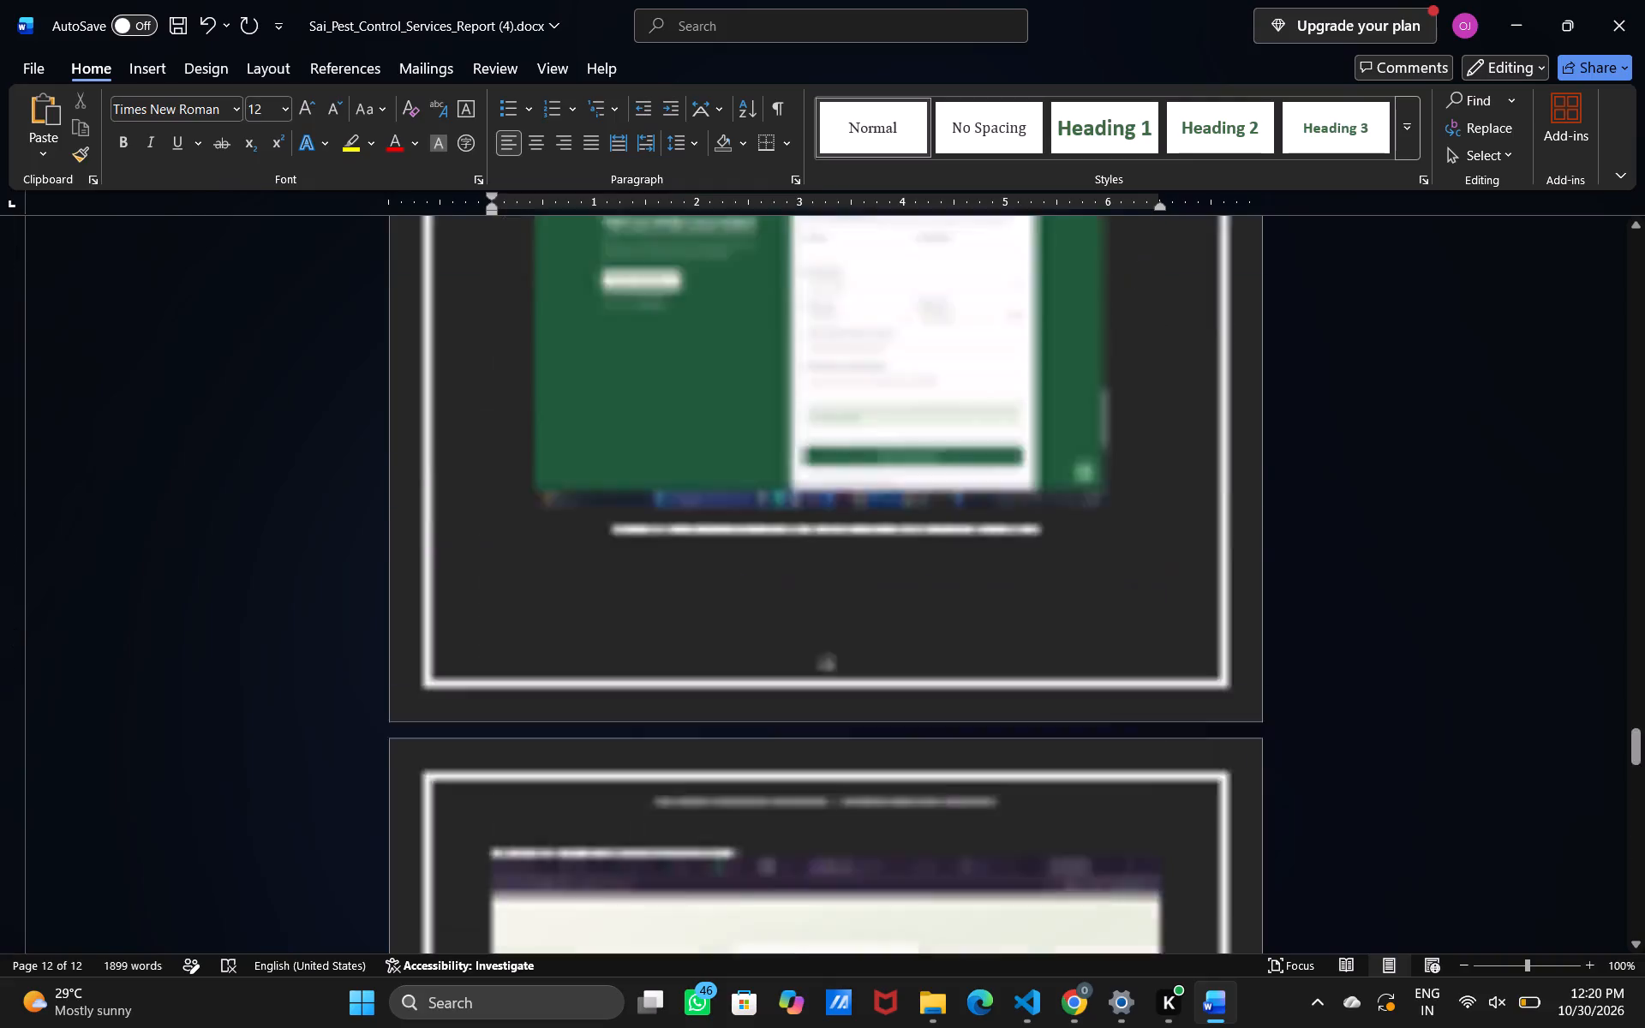
{"action": "scroll", "coordinate": [752, 810], "scroll_direction": "up", "scroll_amount": 17}
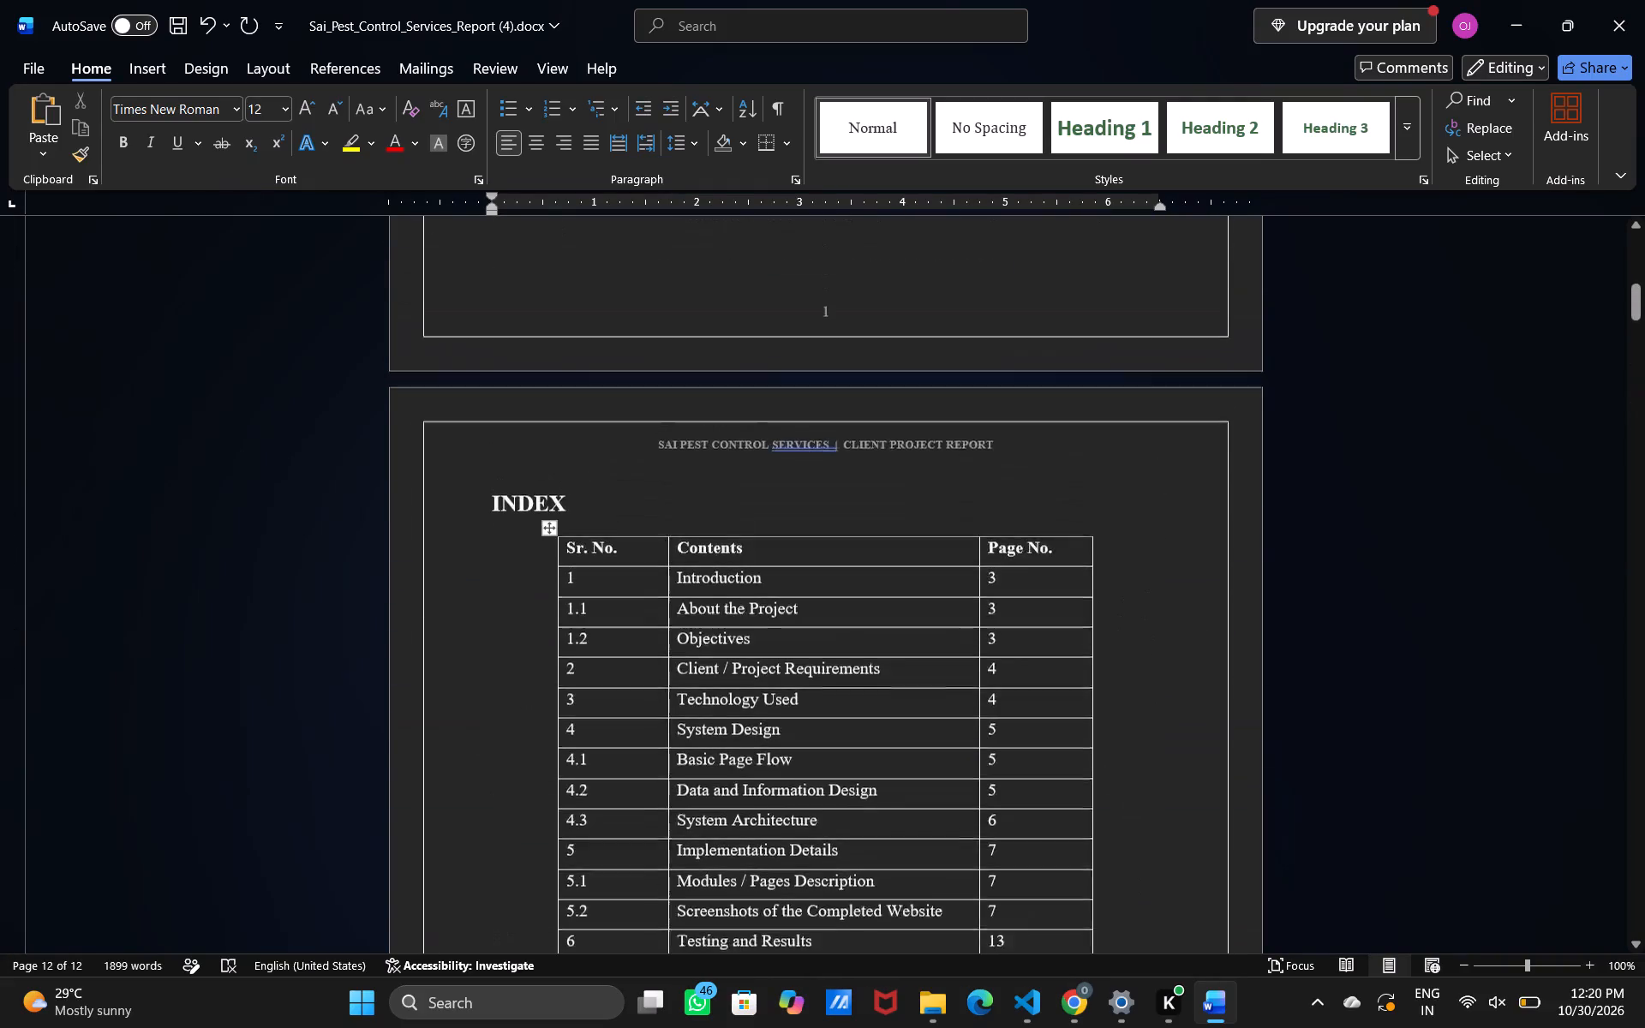
{"action": "scroll", "coordinate": [752, 810], "scroll_direction": "up", "scroll_amount": 5}
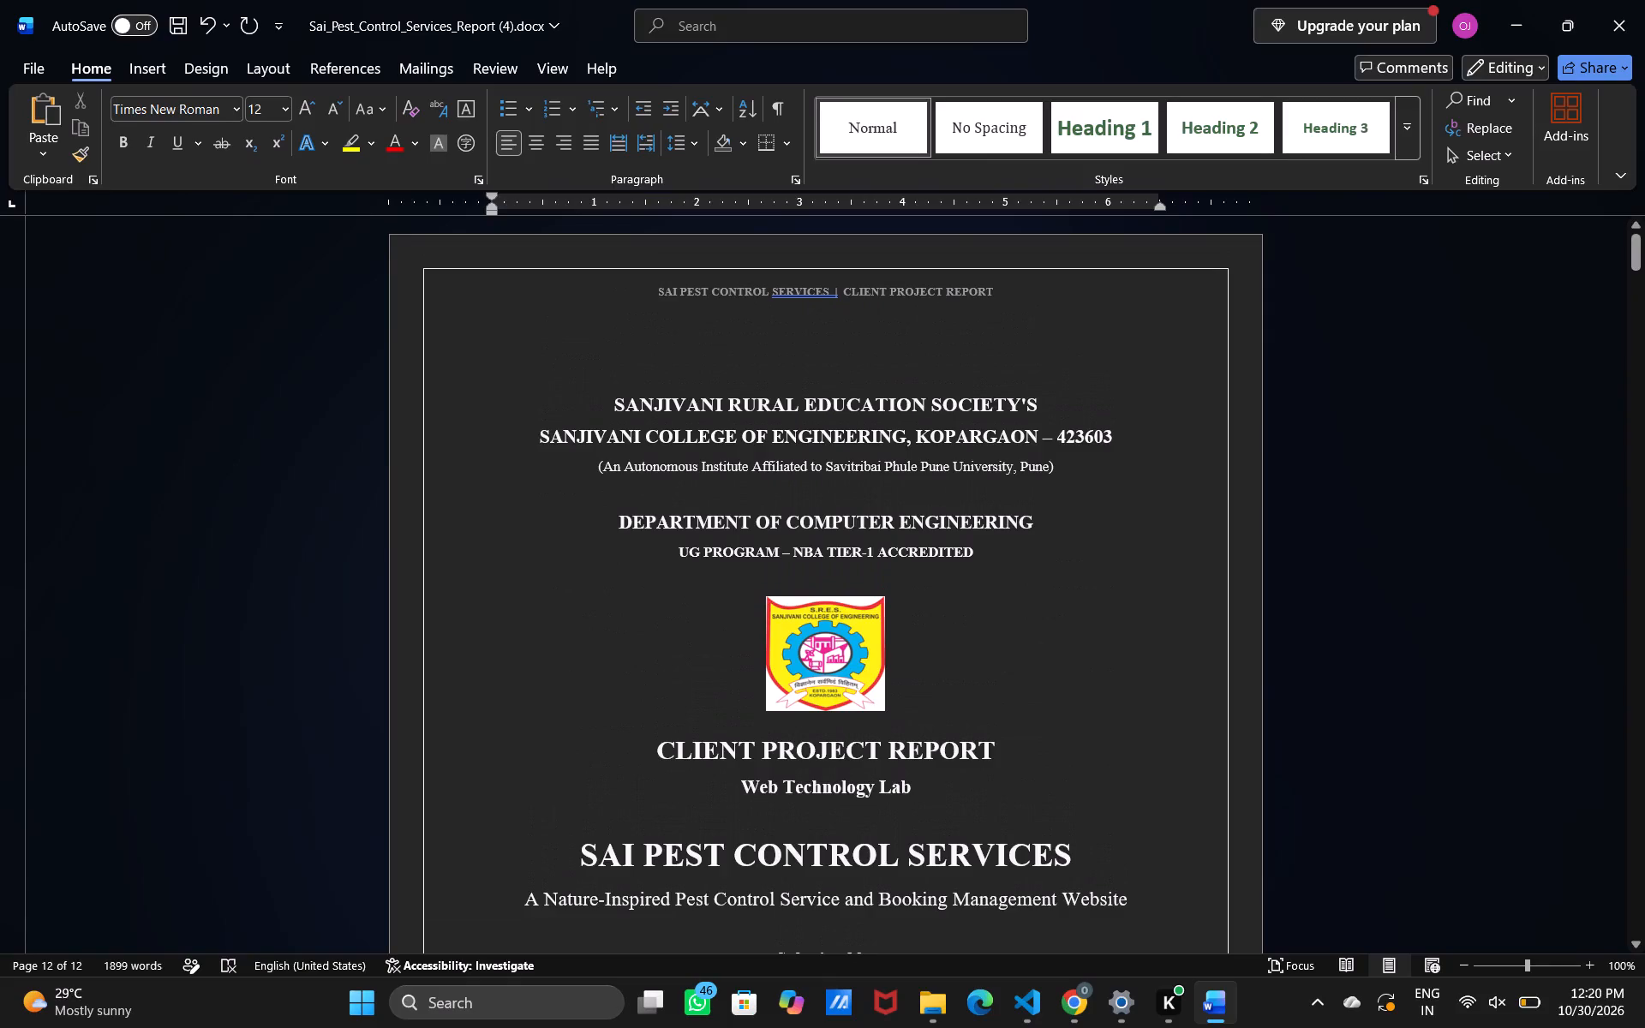
{"action": "scroll", "coordinate": [752, 810], "scroll_direction": "down", "scroll_amount": 3}
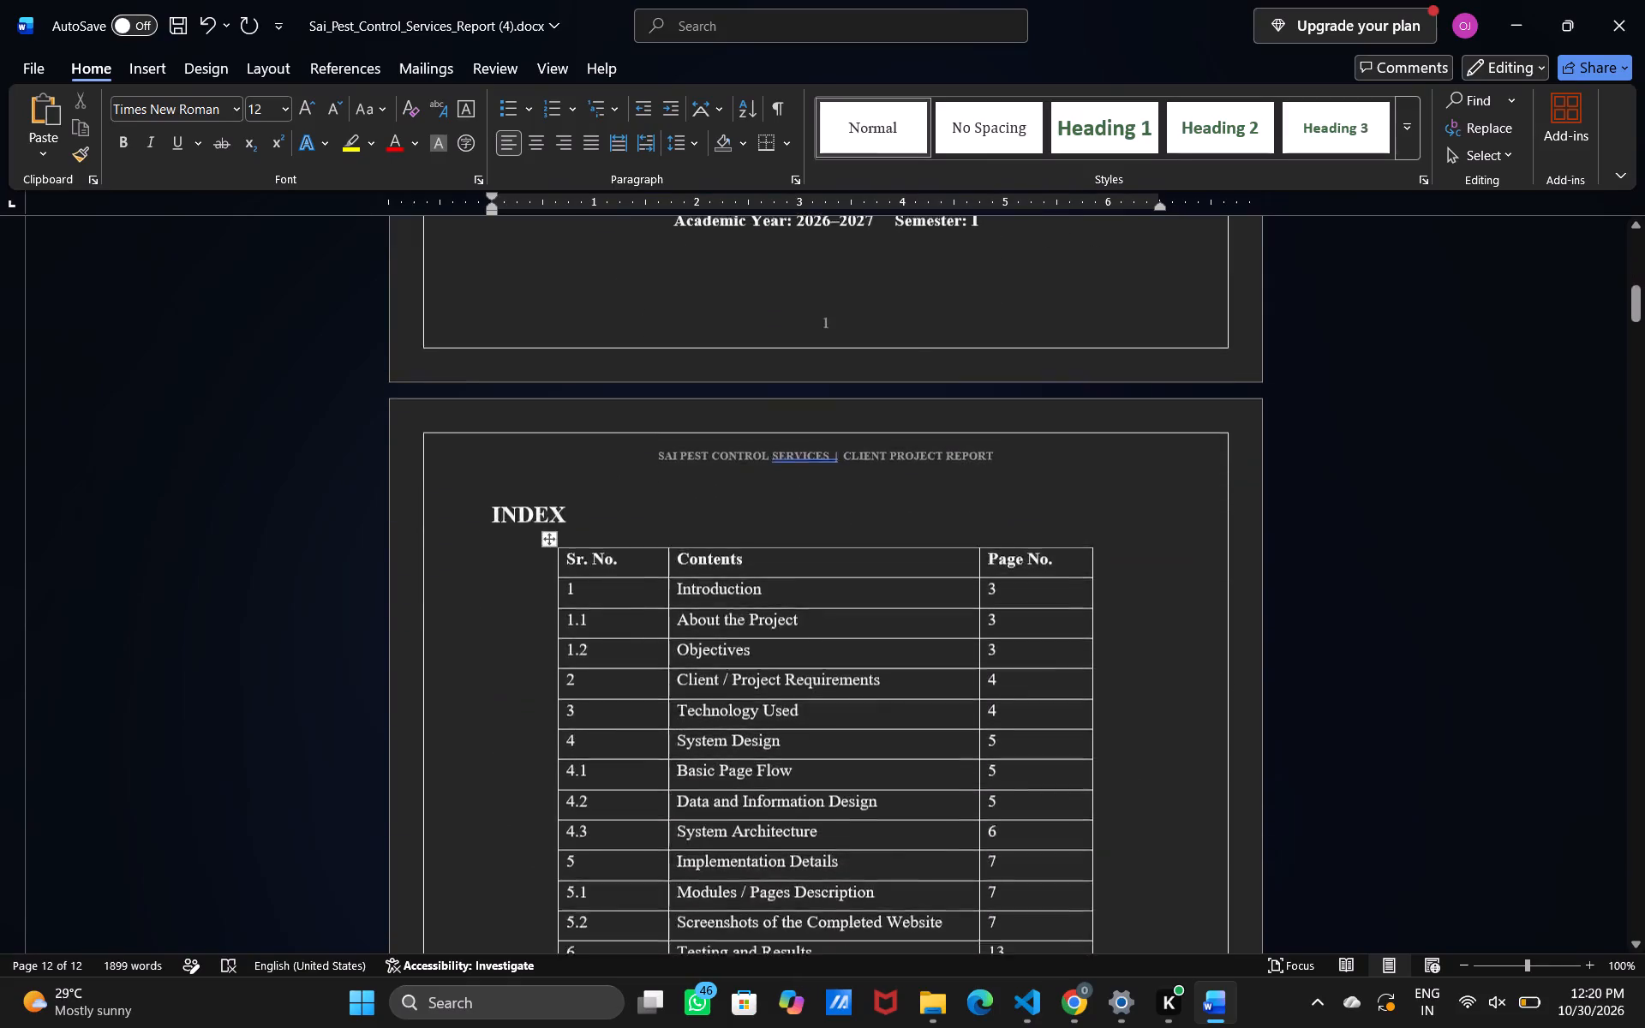
{"action": "scroll", "coordinate": [752, 810], "scroll_direction": "down", "scroll_amount": 2}
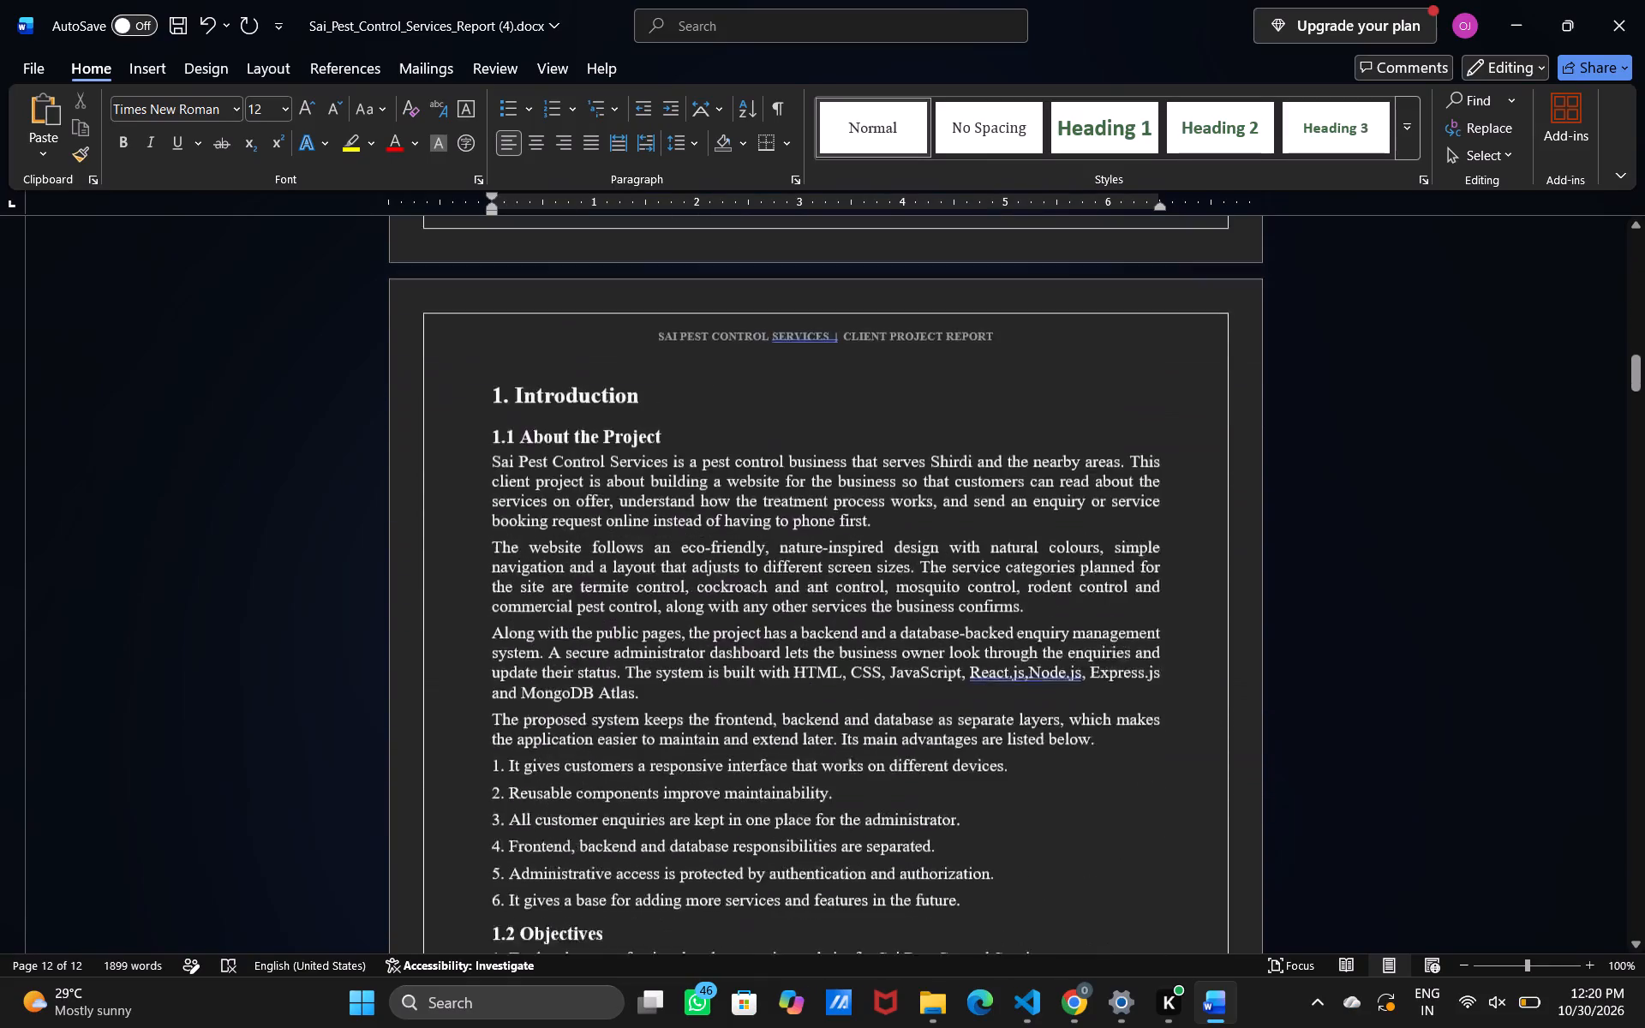
{"action": "scroll", "coordinate": [752, 810], "scroll_direction": "down", "scroll_amount": 3}
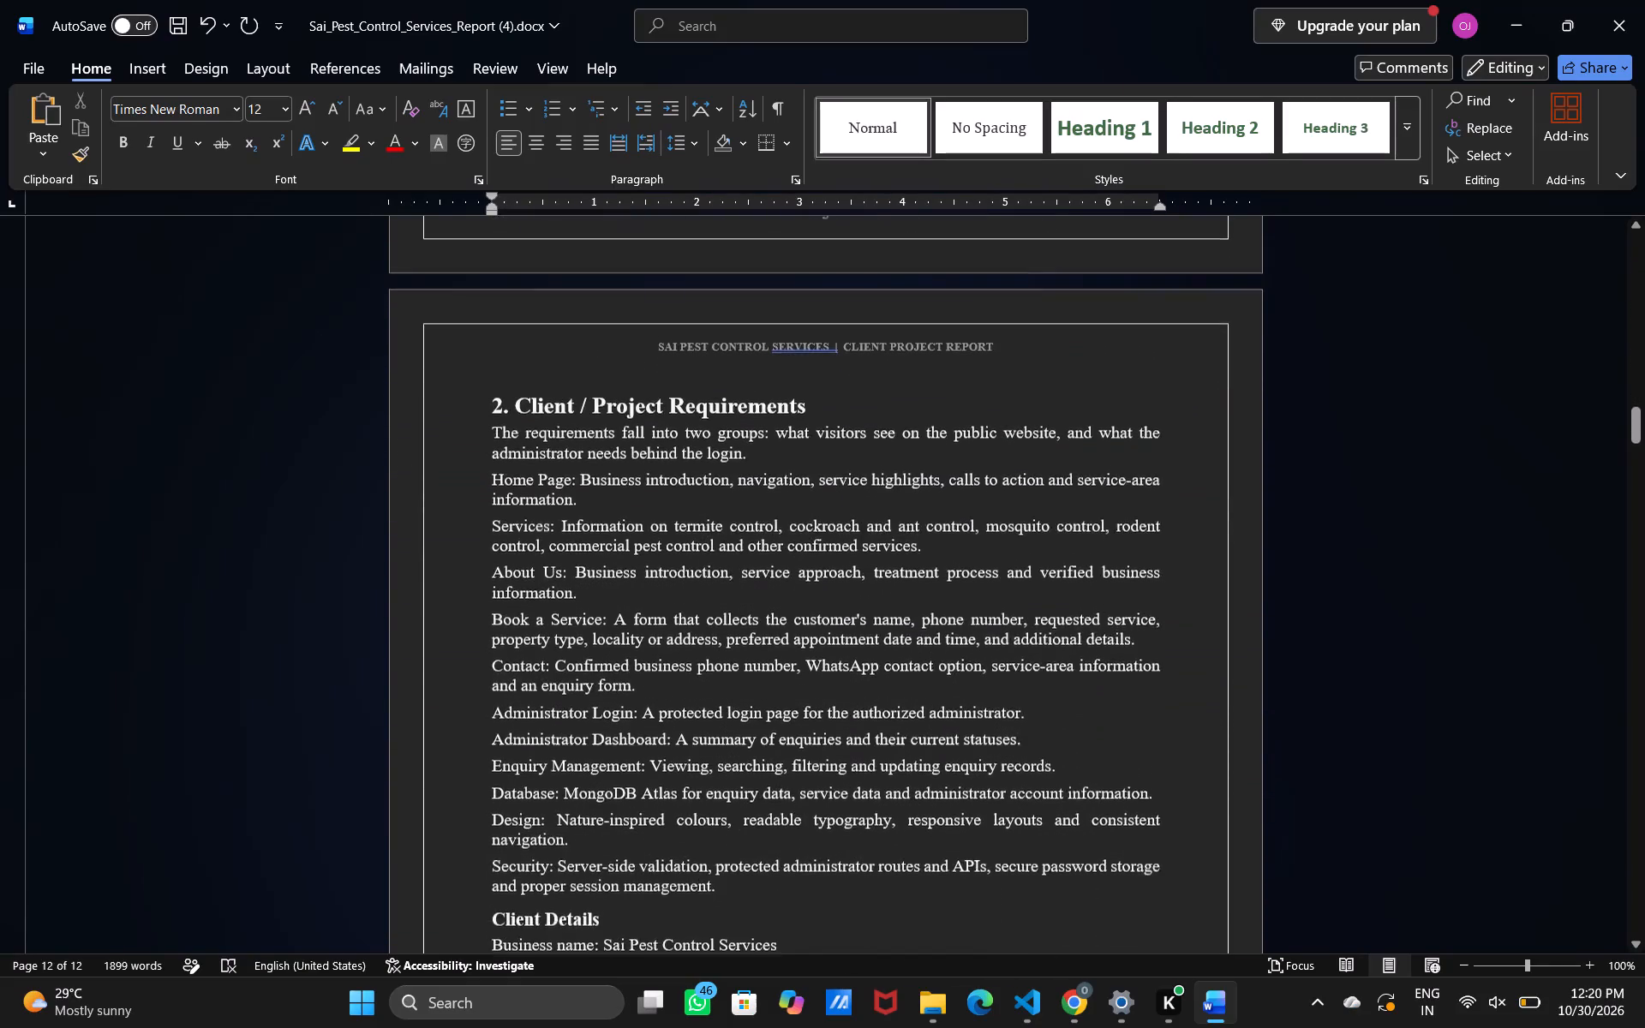
{"action": "scroll", "coordinate": [752, 810], "scroll_direction": "down", "scroll_amount": 3}
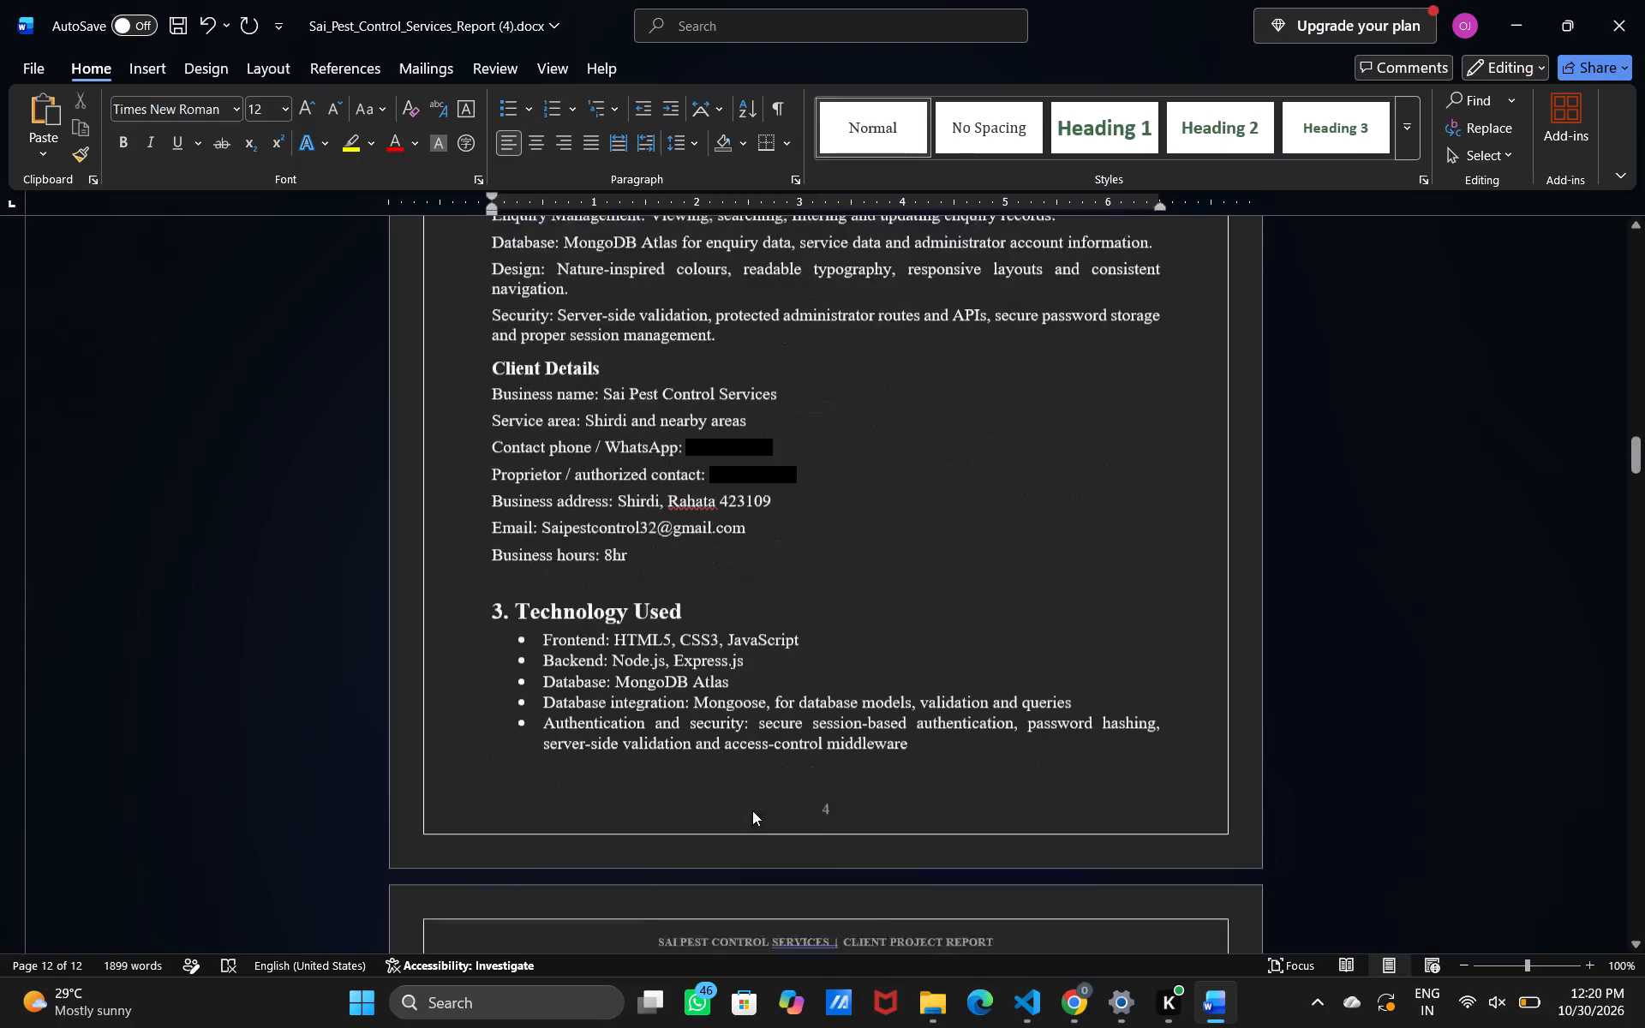
{"action": "scroll", "coordinate": [752, 810], "scroll_direction": "down", "scroll_amount": 1}
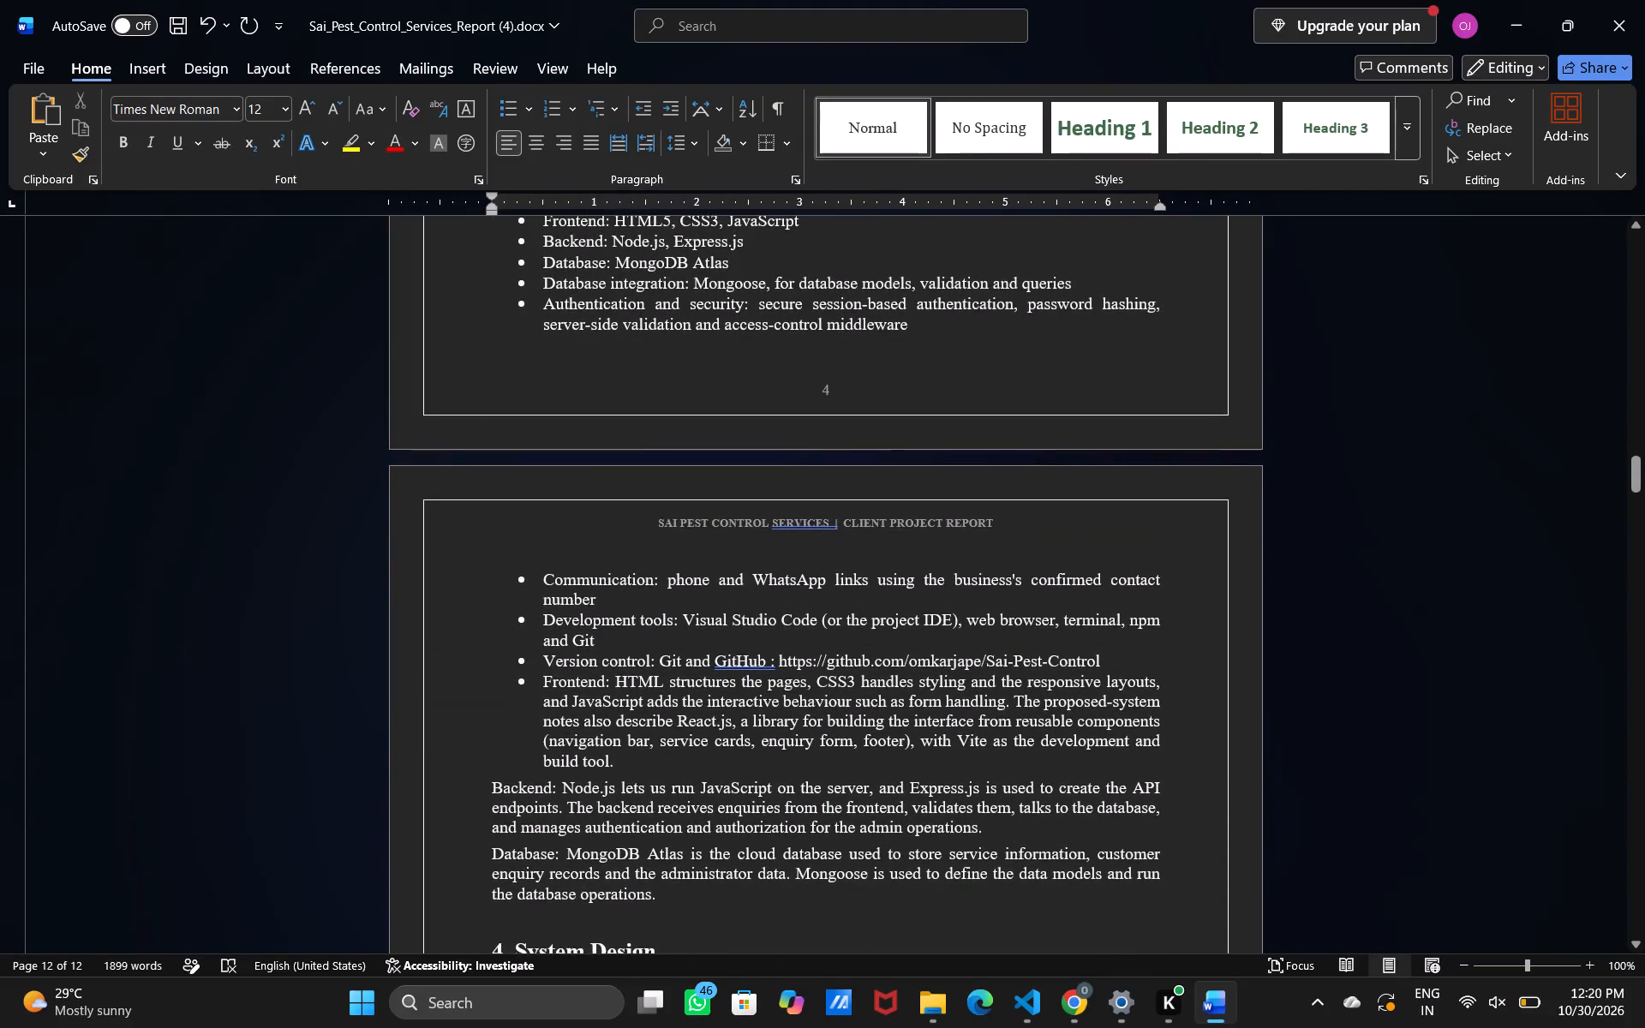
Copy the GitHub repository URL from the Version control bullet in section 3 to the end of reference 7 in section 8.
{"action": "left_click_drag", "start_coordinate": [775, 655], "coordinate": [1084, 666]}
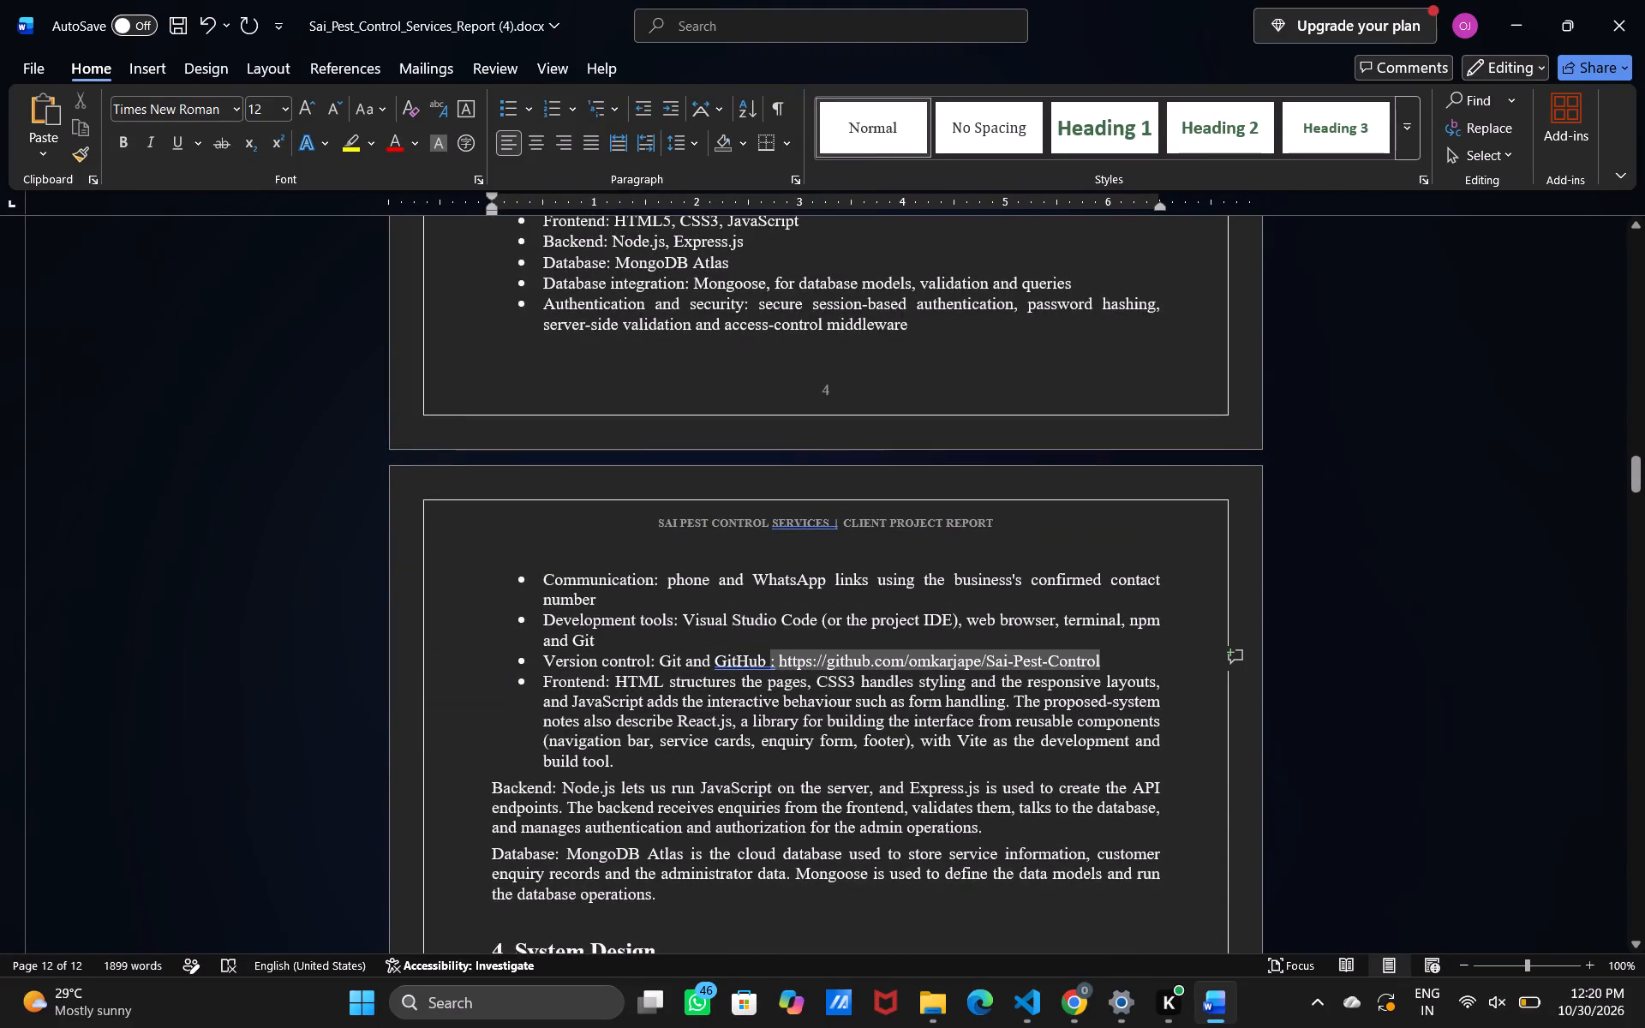
{"action": "left_click_drag", "start_coordinate": [1084, 666], "coordinate": [1104, 664]}
{"action": "key", "text": "ctrl+c"}
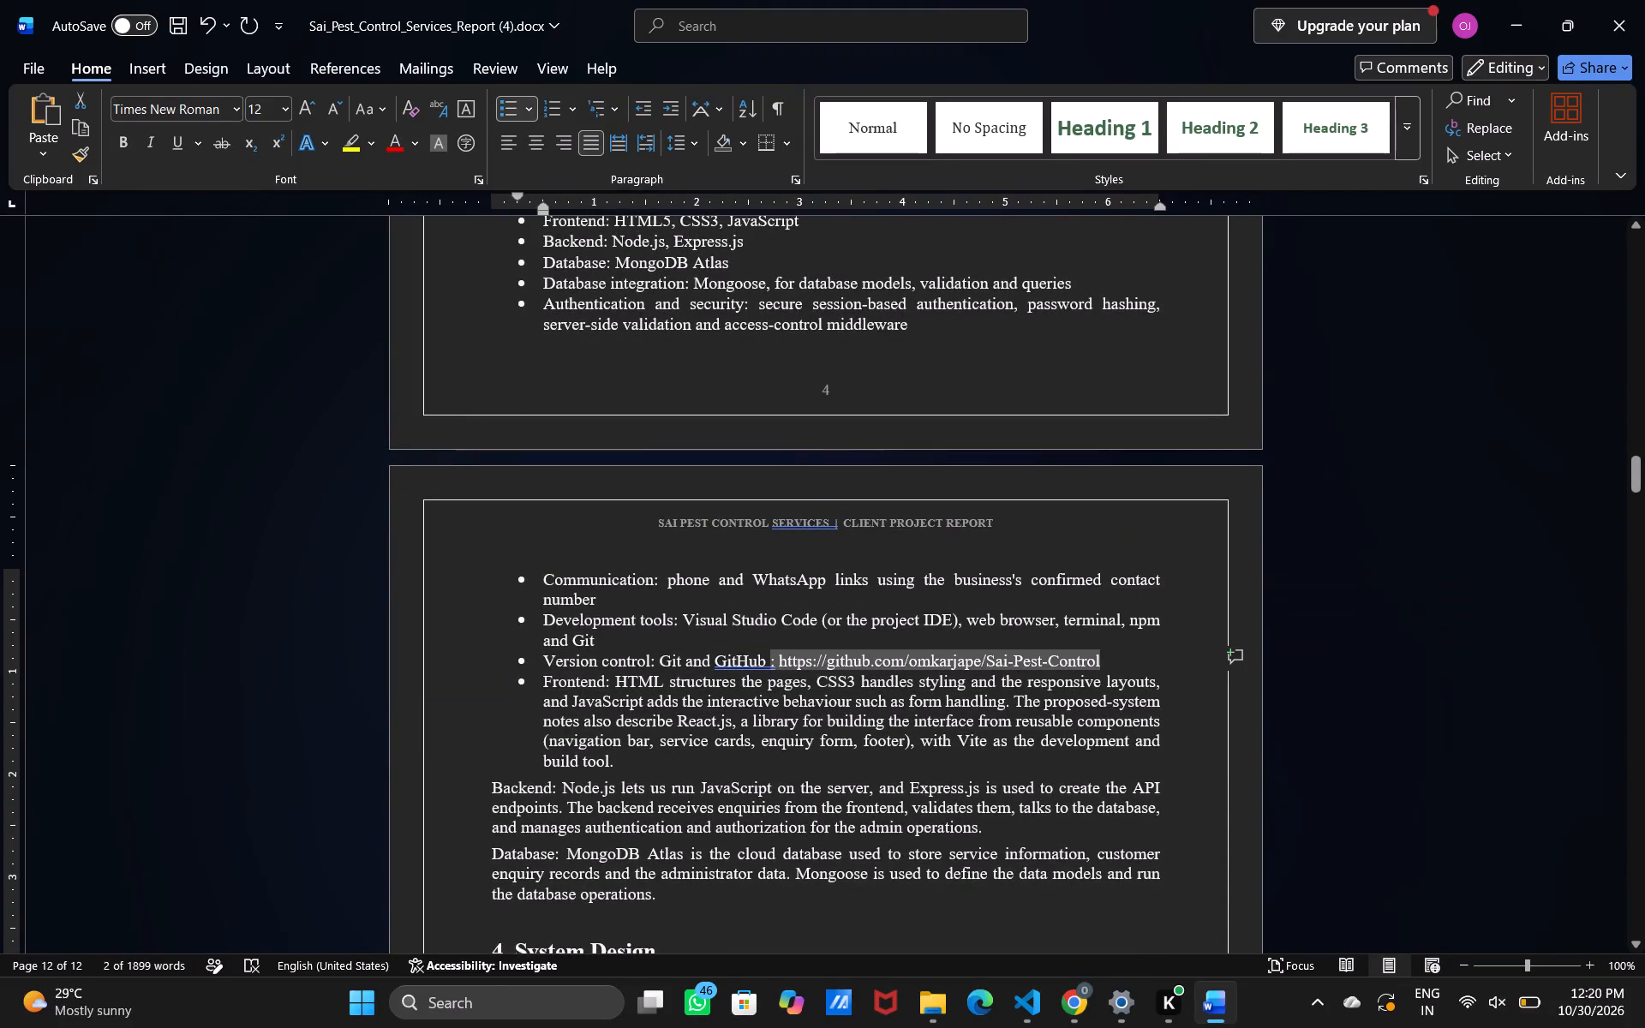
{"action": "left_click", "coordinate": [1104, 664]}
{"action": "scroll", "coordinate": [1104, 664], "scroll_direction": "down", "scroll_amount": 20}
{"action": "scroll", "coordinate": [1104, 664], "scroll_direction": "down", "scroll_amount": 11}
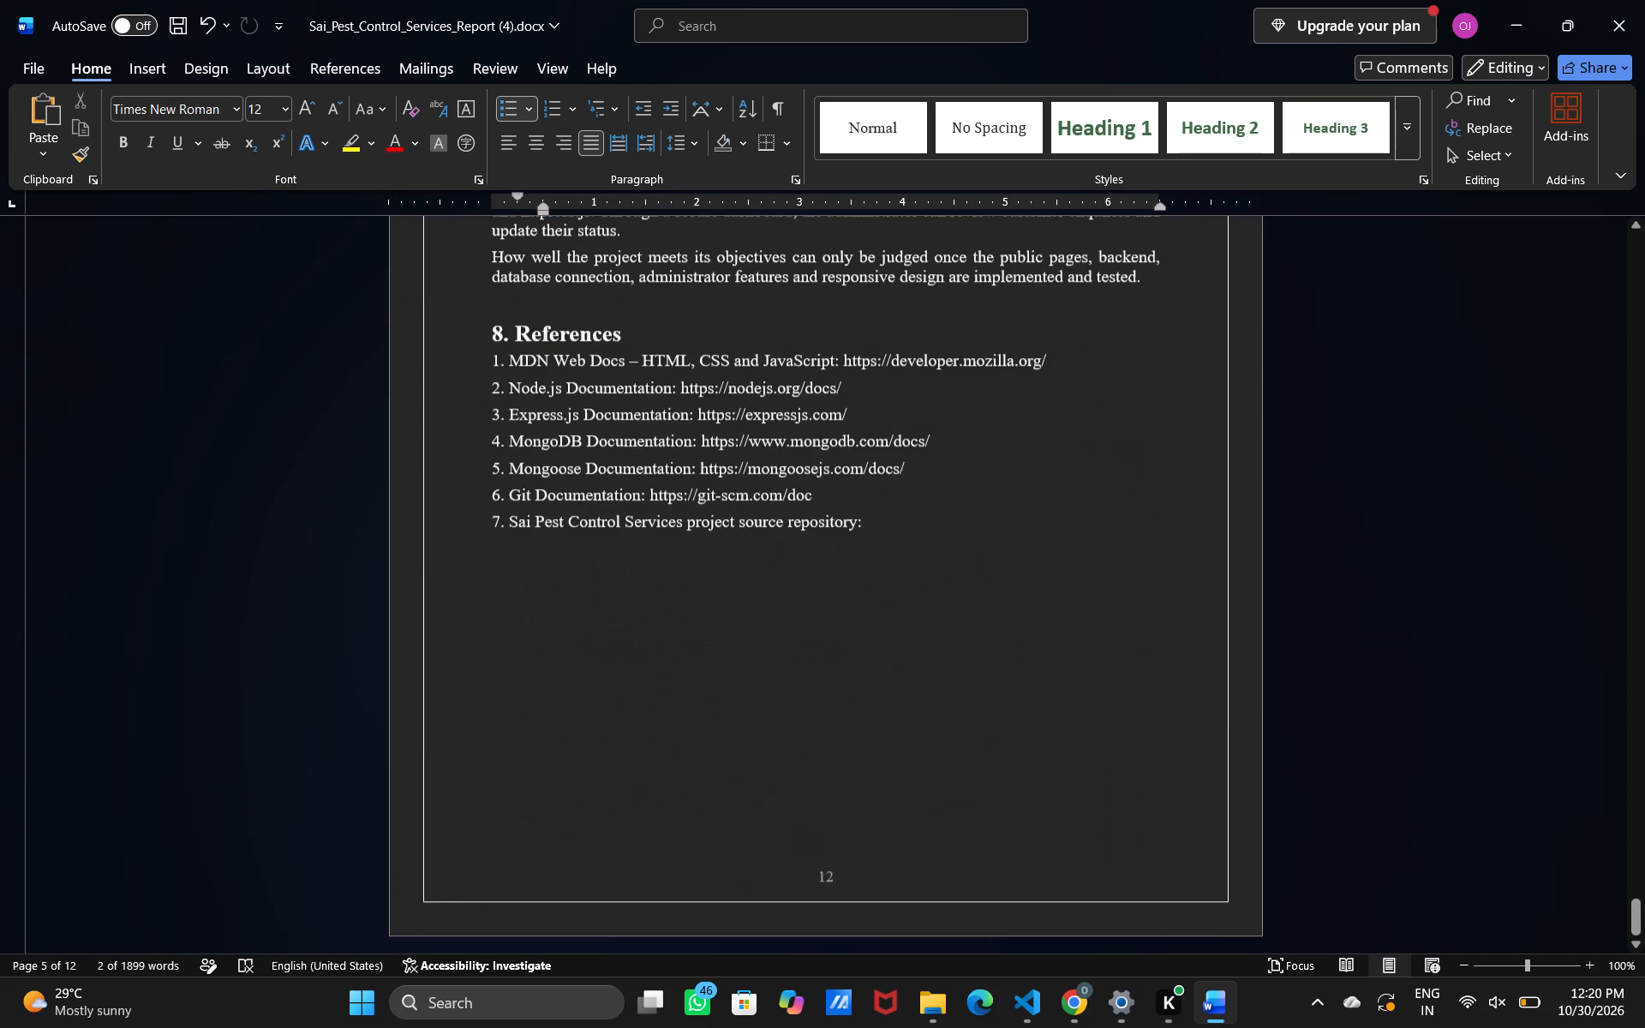
{"action": "left_click", "coordinate": [946, 499]}
{"action": "left_click", "coordinate": [924, 511]}
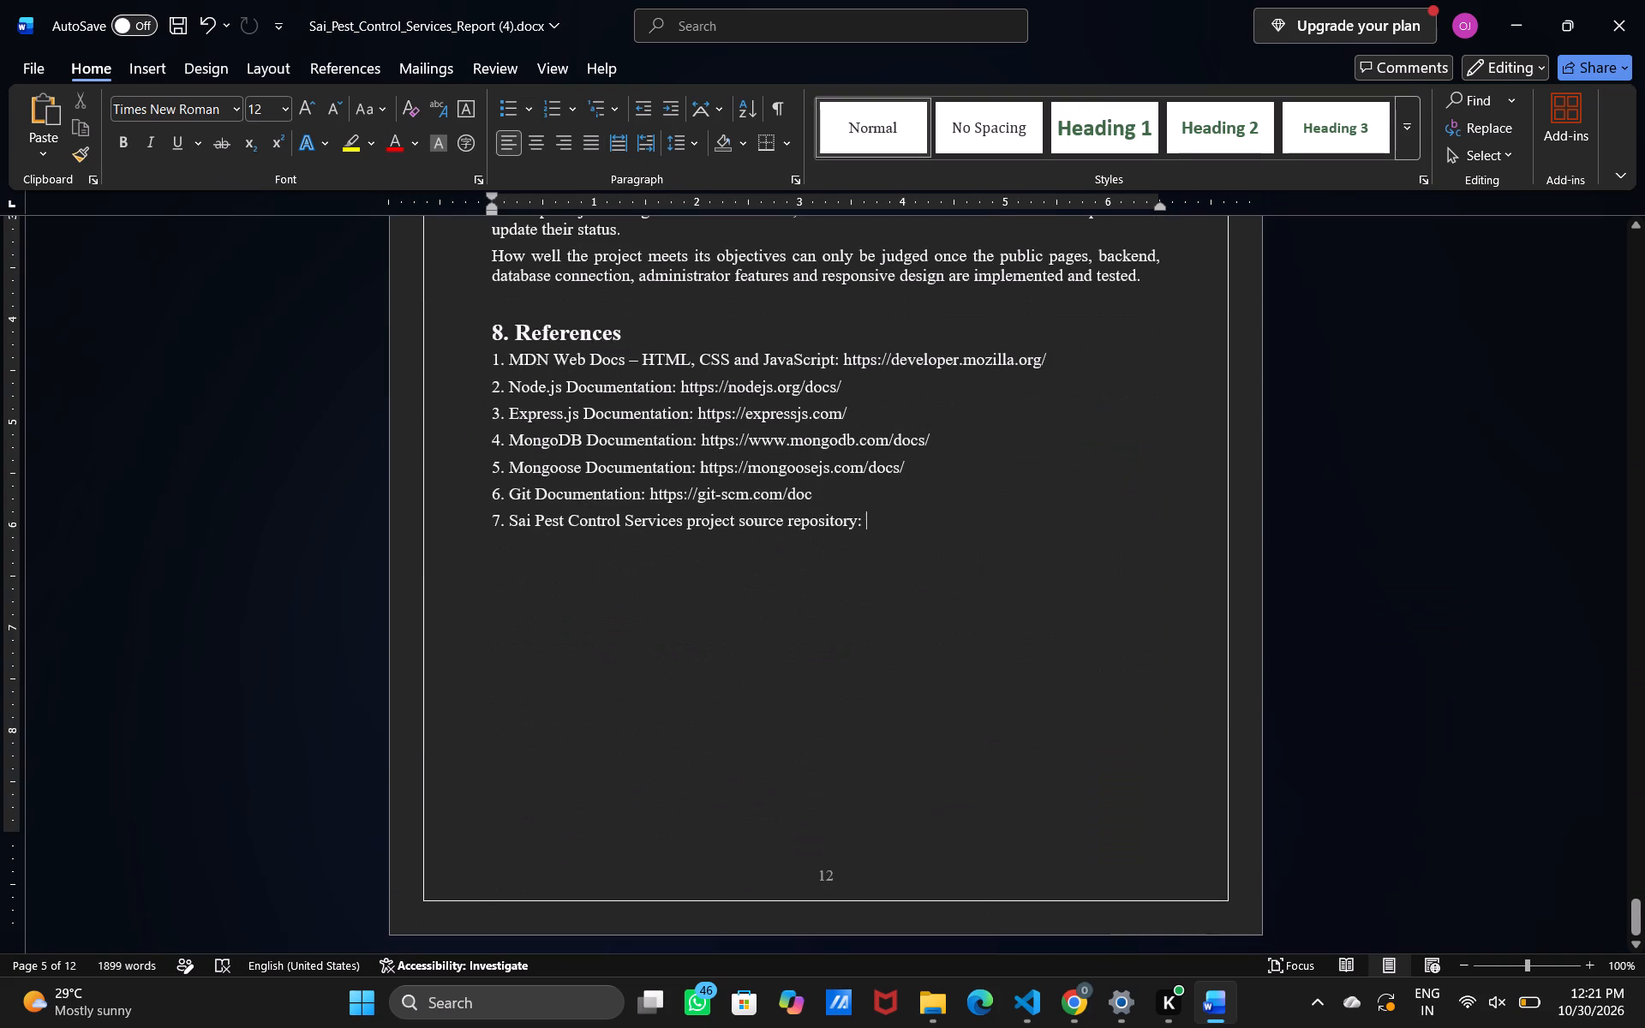
{"action": "left_click", "coordinate": [924, 511]}
{"action": "left_click", "coordinate": [924, 511]}
{"action": "key", "text": "ctrl+v"}
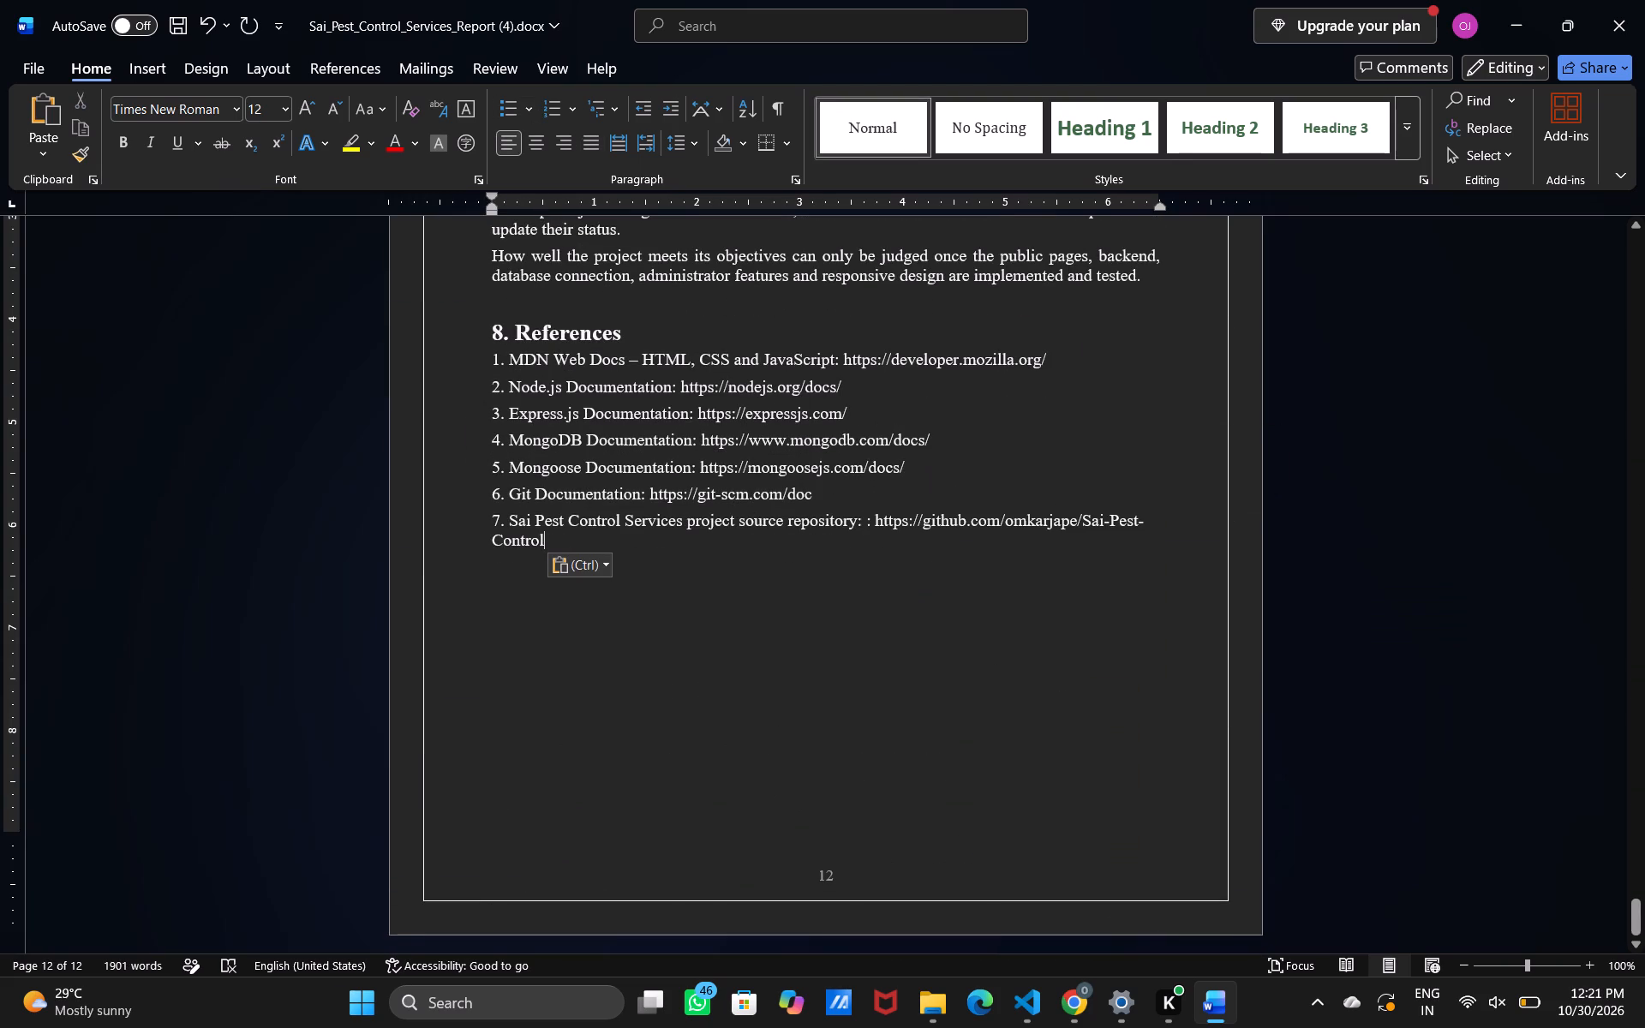
Delete the highlighted [TBD] placeholder from the Result cell of TC-01, Home page loading, in the test case table.
{"action": "scroll", "coordinate": [775, 563], "scroll_direction": "down", "scroll_amount": 1}
{"action": "scroll", "coordinate": [775, 563], "scroll_direction": "up", "scroll_amount": 2}
{"action": "scroll", "coordinate": [1035, 510], "scroll_direction": "up", "scroll_amount": 2}
{"action": "scroll", "coordinate": [1035, 510], "scroll_direction": "down", "scroll_amount": 1}
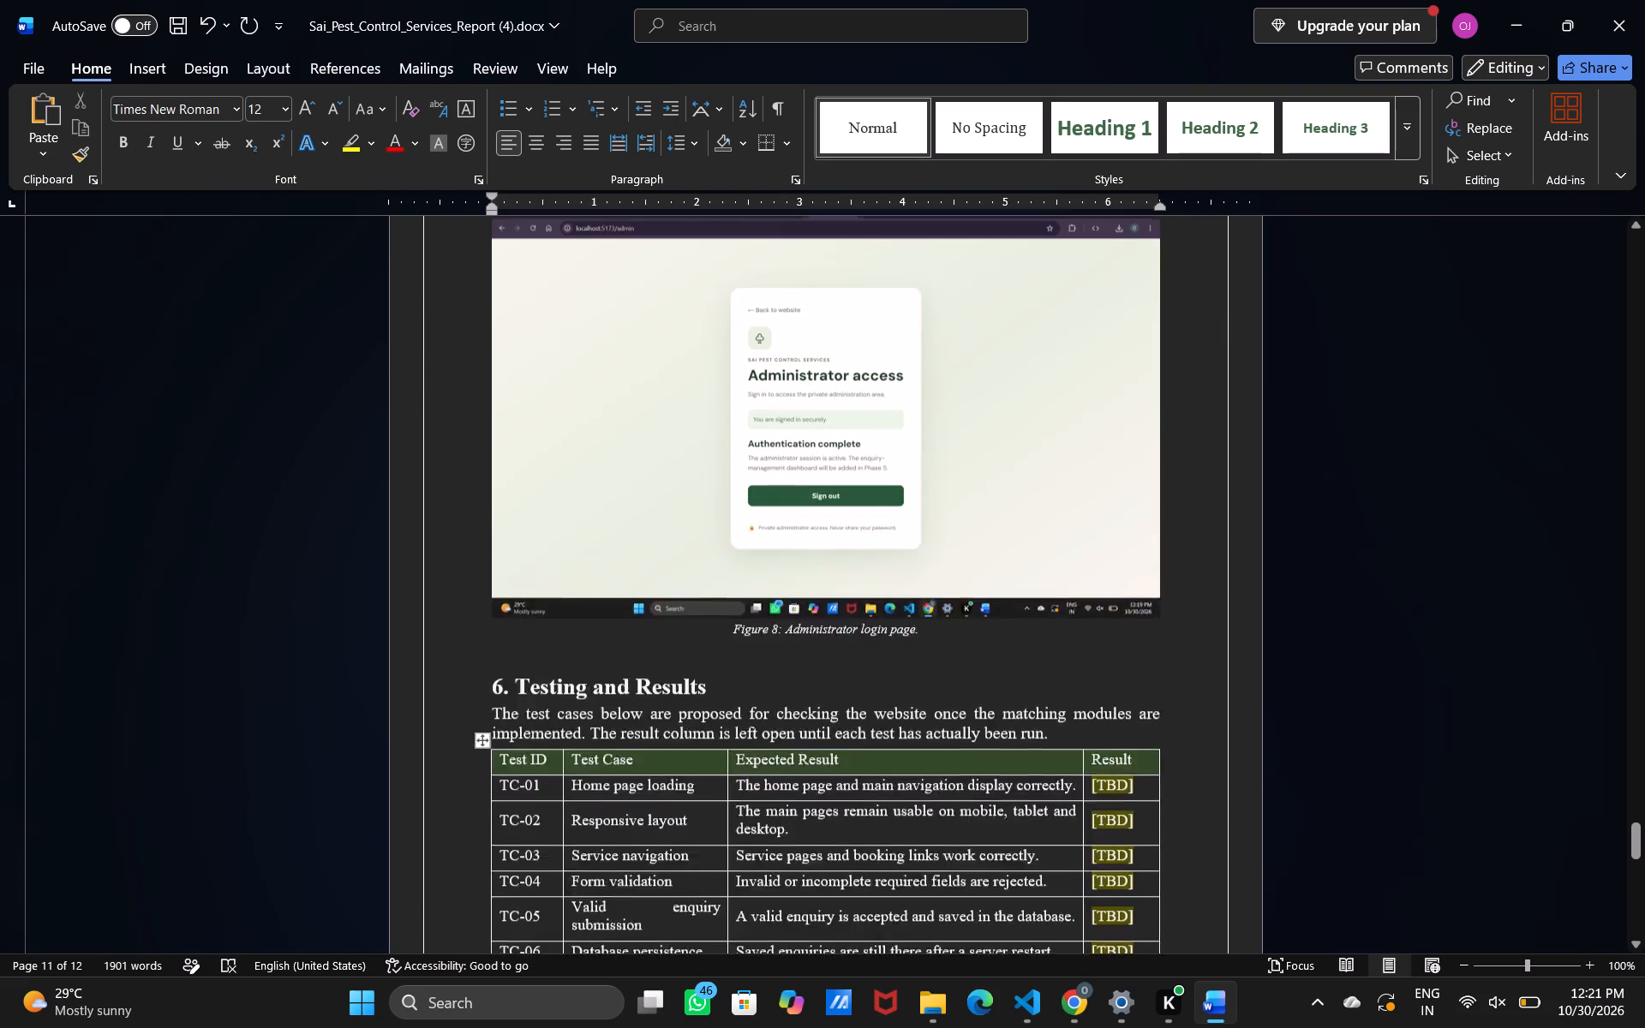
{"action": "scroll", "coordinate": [1035, 510], "scroll_direction": "down", "scroll_amount": 1}
{"action": "left_click", "coordinate": [1138, 642]}
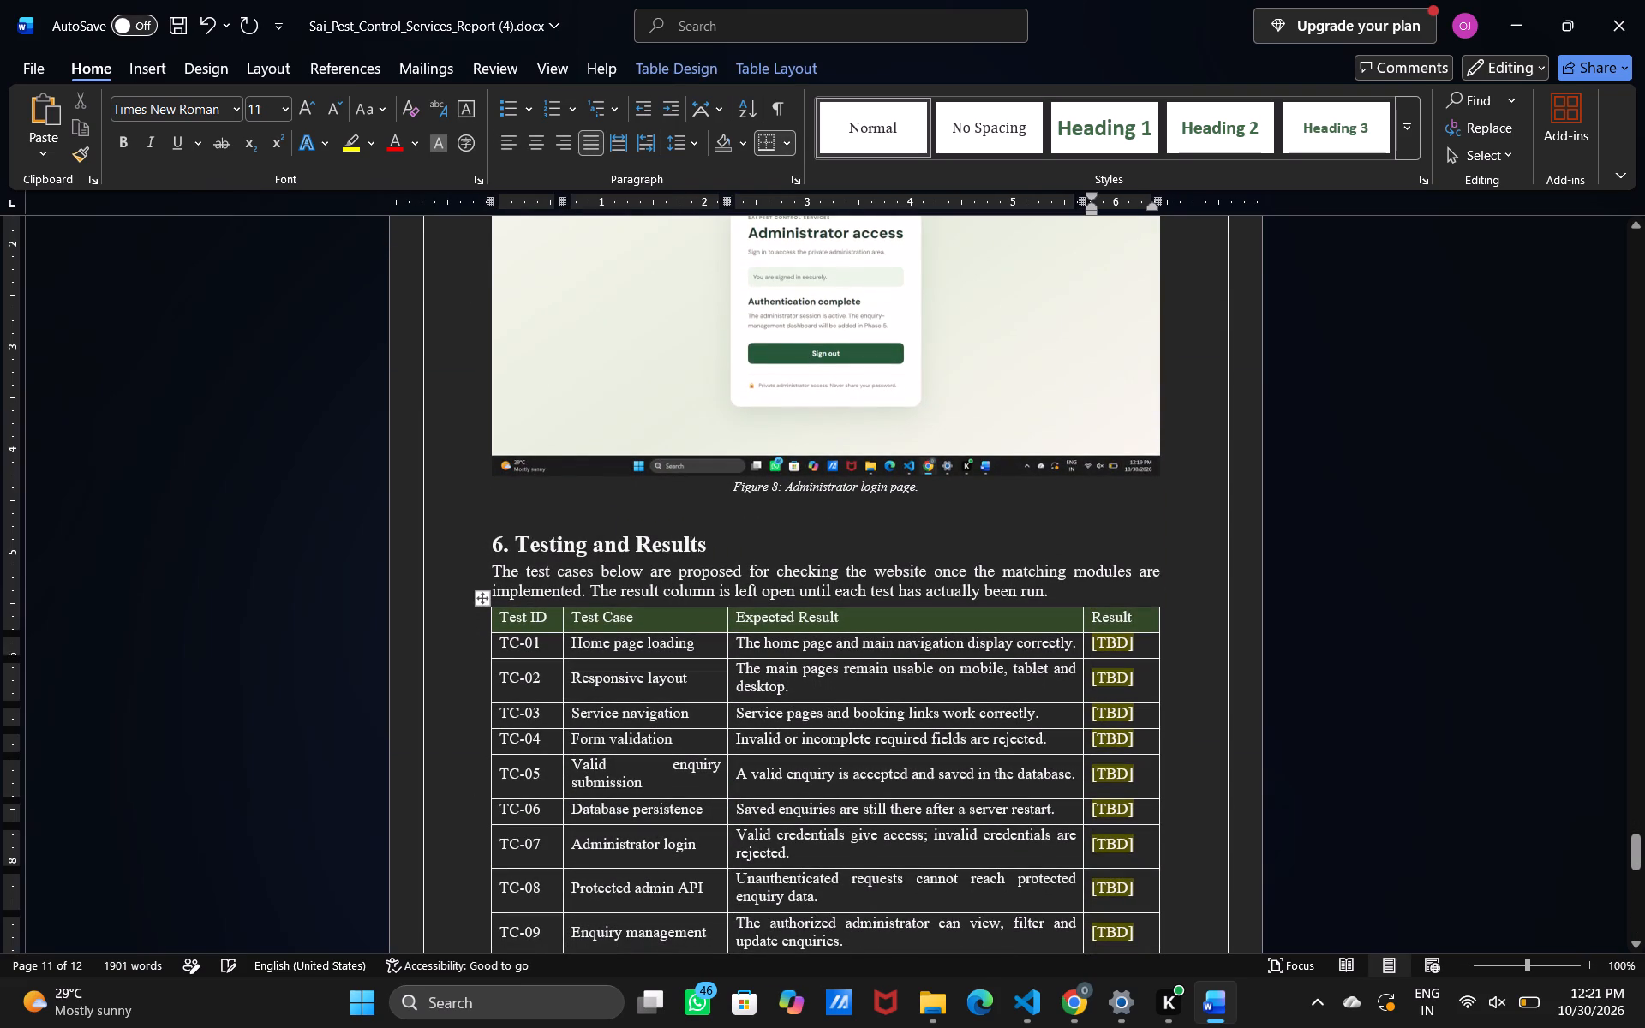
{"action": "left_click", "coordinate": [1138, 642]}
{"action": "key", "text": "ctrl+BackSpace"}
{"action": "key", "text": "ctrl+BackSpace"}
{"action": "key", "text": "ctrl+BackSpace"}
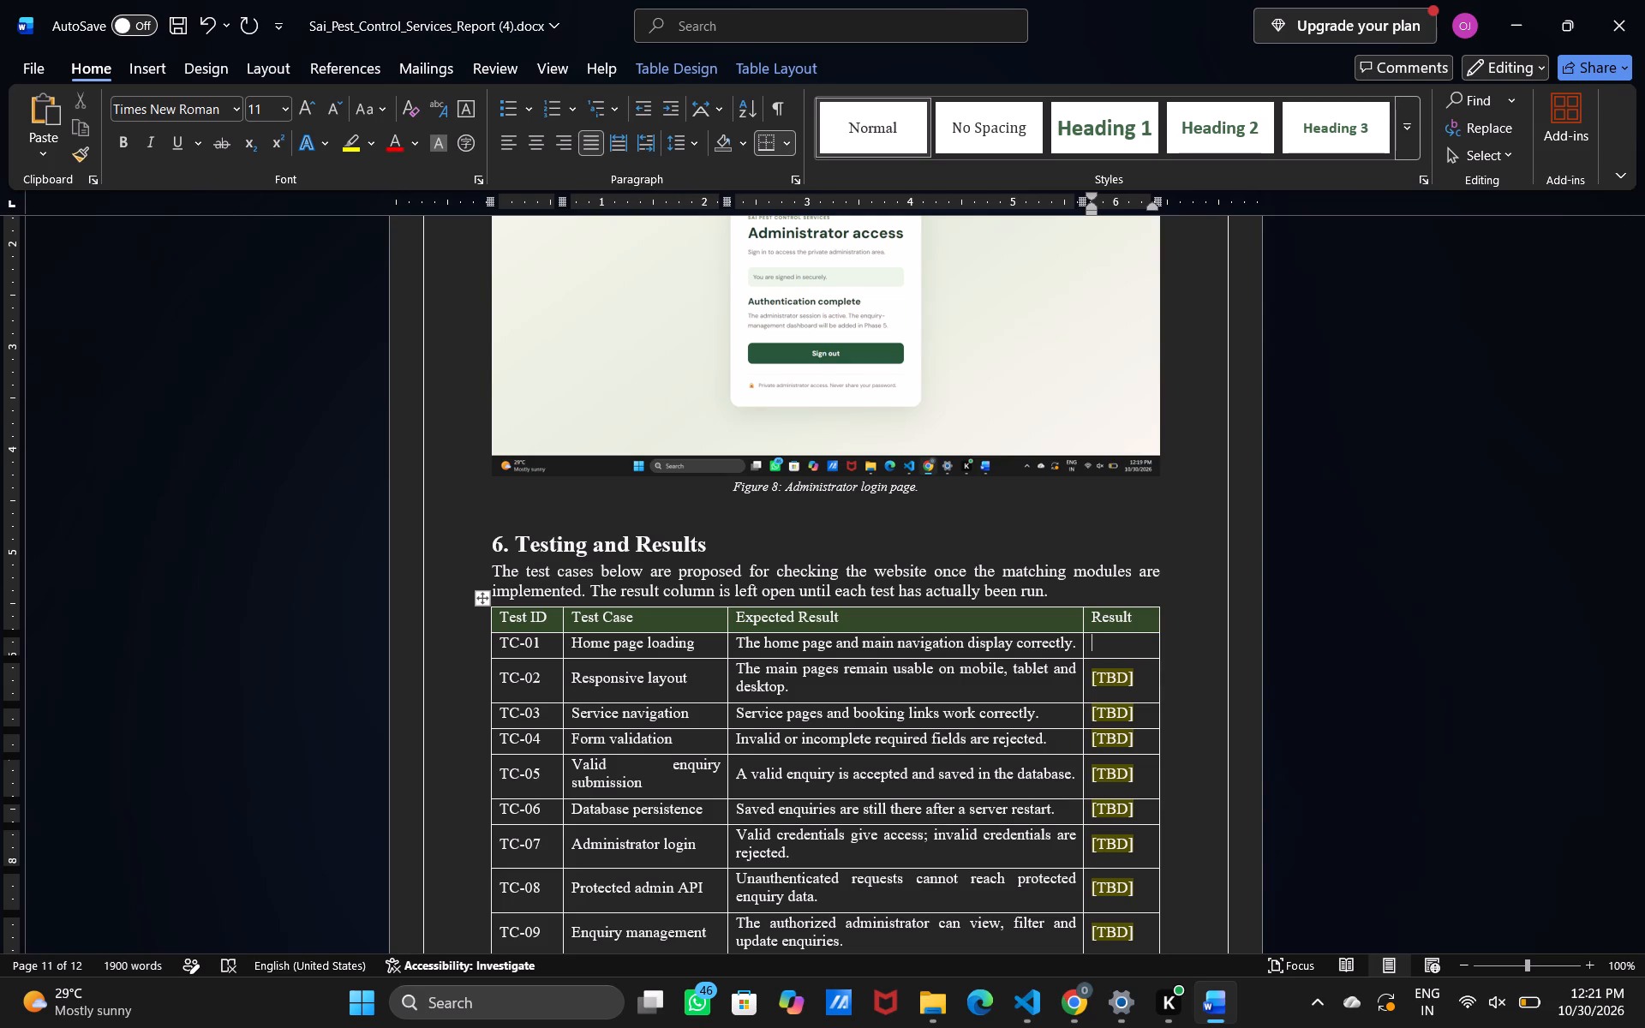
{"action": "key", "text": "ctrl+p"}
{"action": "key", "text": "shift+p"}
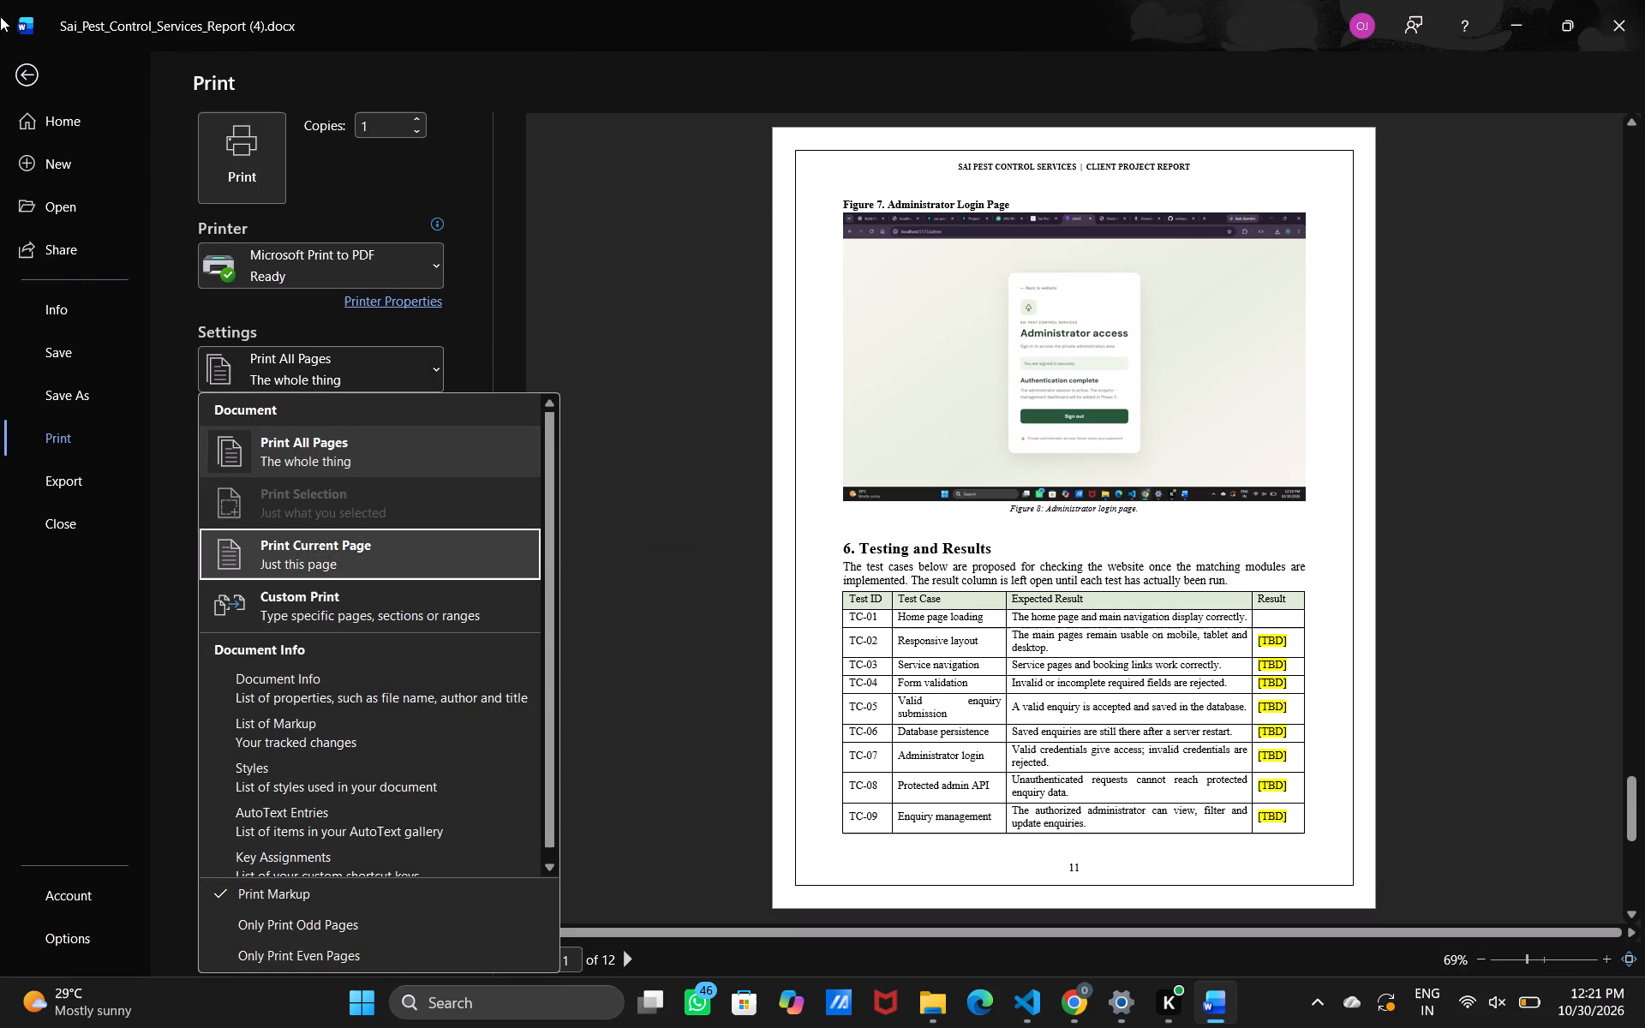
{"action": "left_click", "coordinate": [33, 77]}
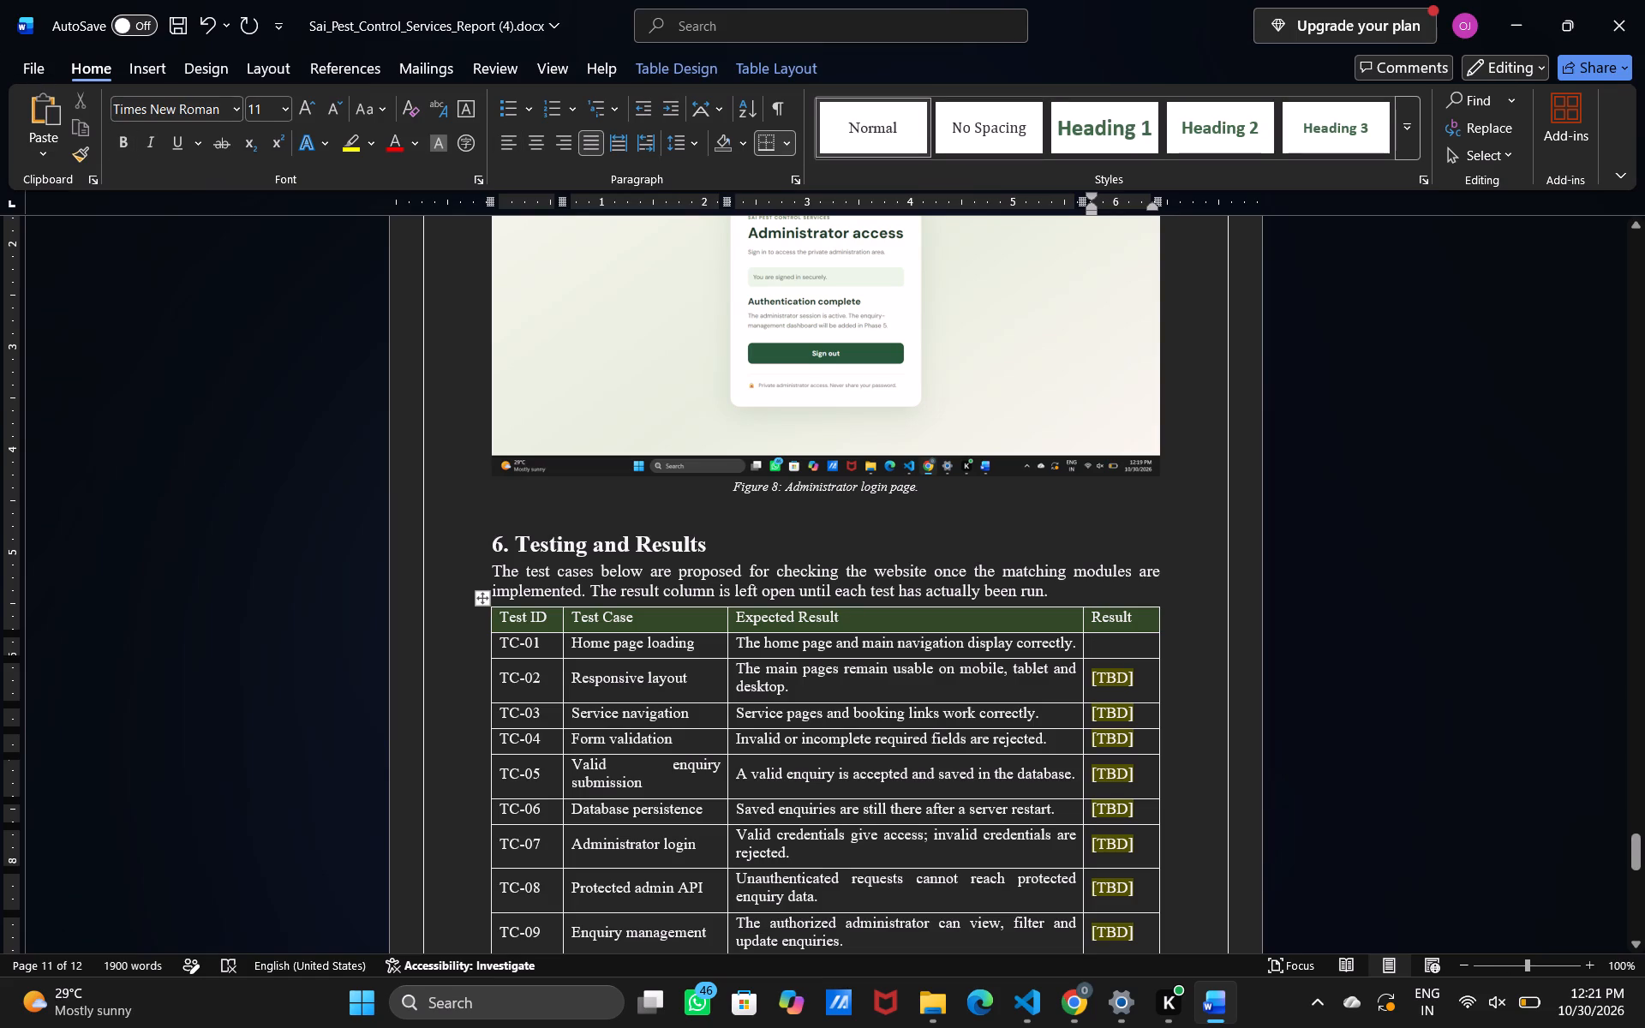
Enter "Pass" in the Result cell of TC-01, Home page loading.
{"action": "key", "text": "shift+p"}
{"action": "type", "text": "ass"}
Copy "Pass" from the TC-01 result and replace the [TBD] placeholder of TC-02, Responsive layout, with it.
{"action": "key", "text": "ctrl+a"}
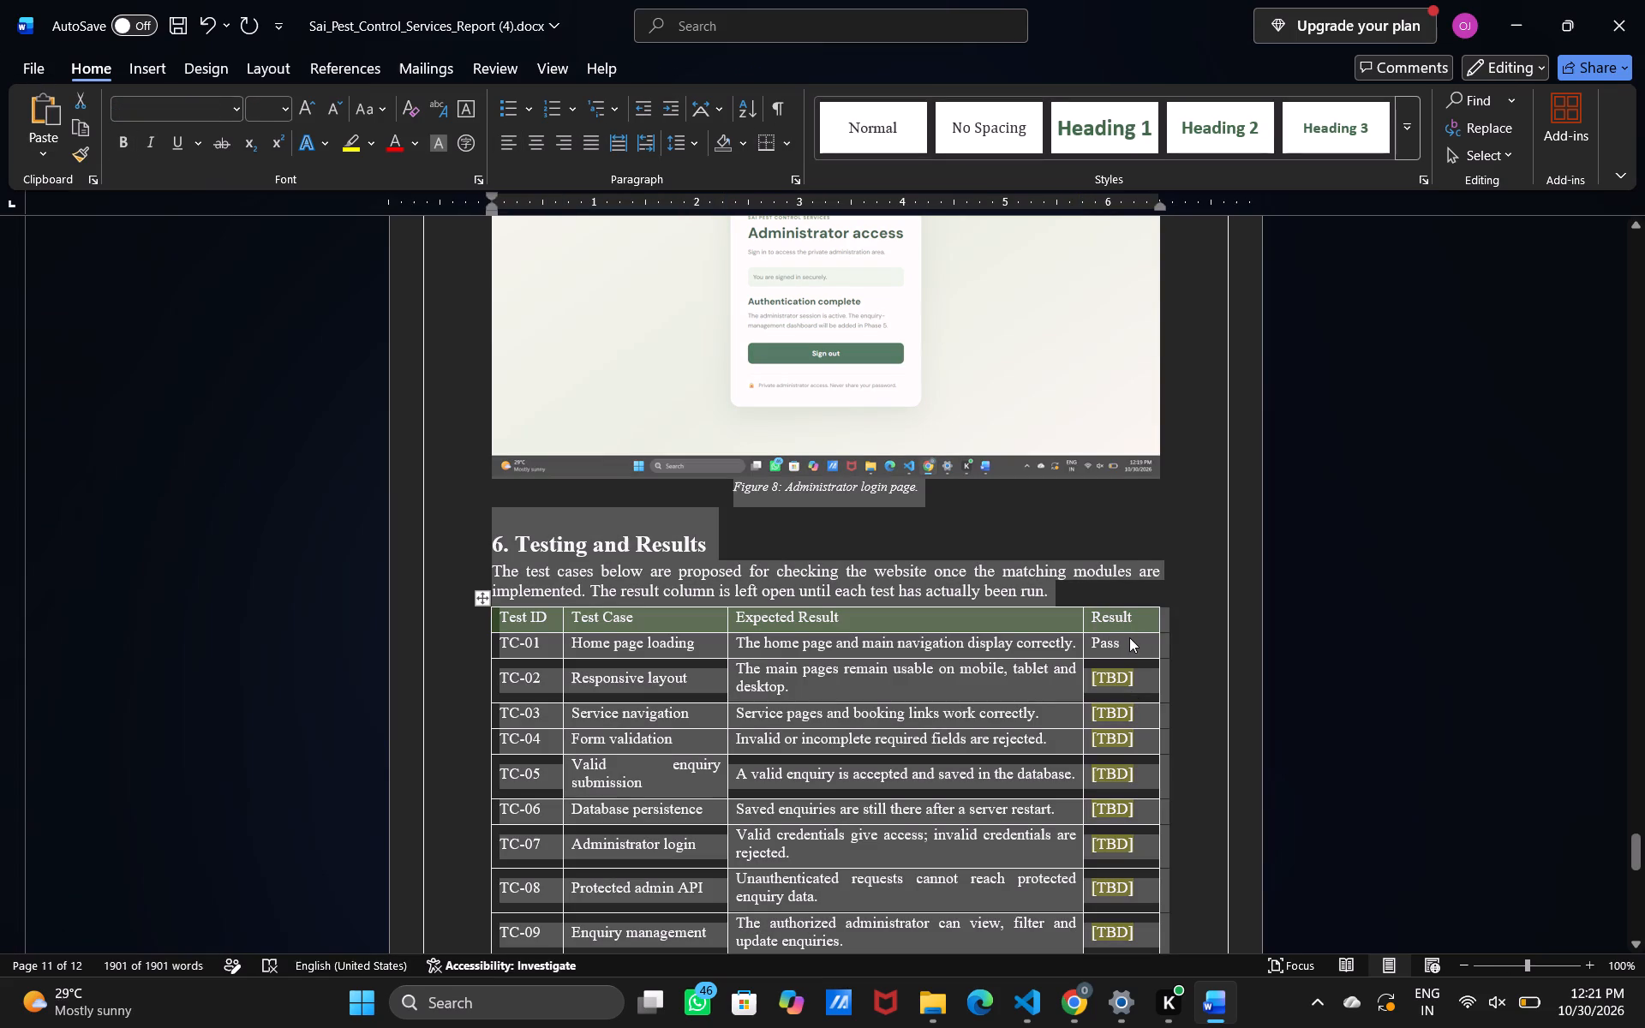
{"action": "left_click", "coordinate": [1127, 637]}
{"action": "double_click", "coordinate": [1107, 639]}
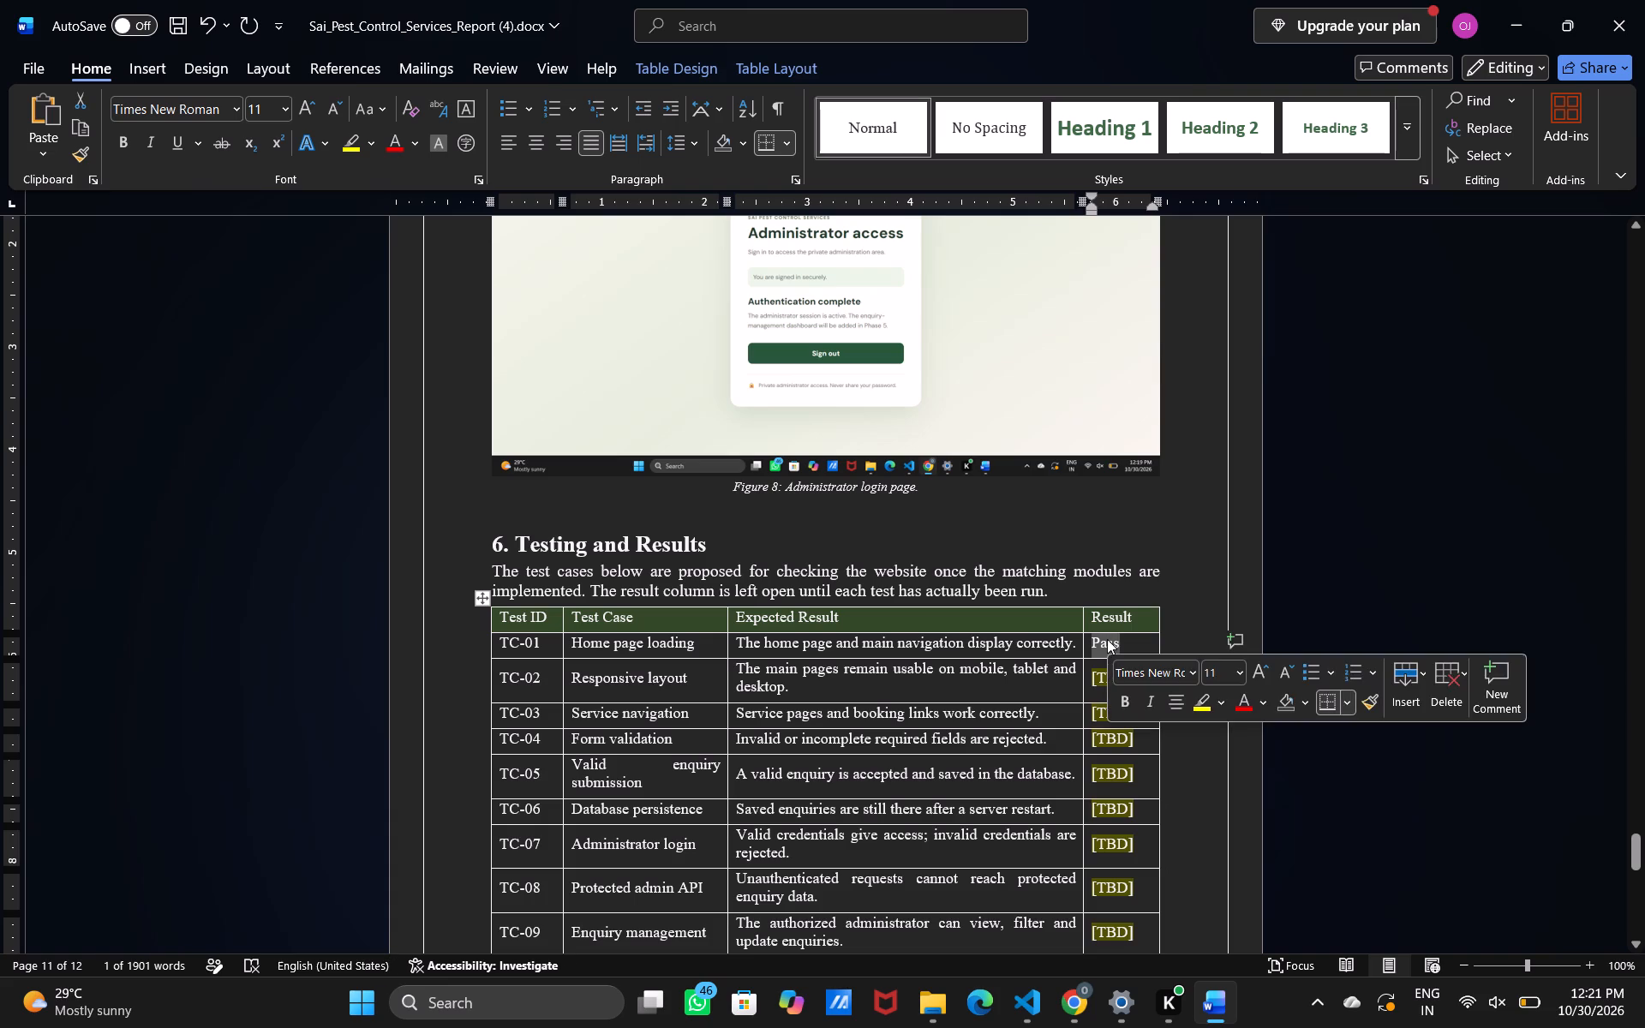
{"action": "key", "text": "ctrl+c"}
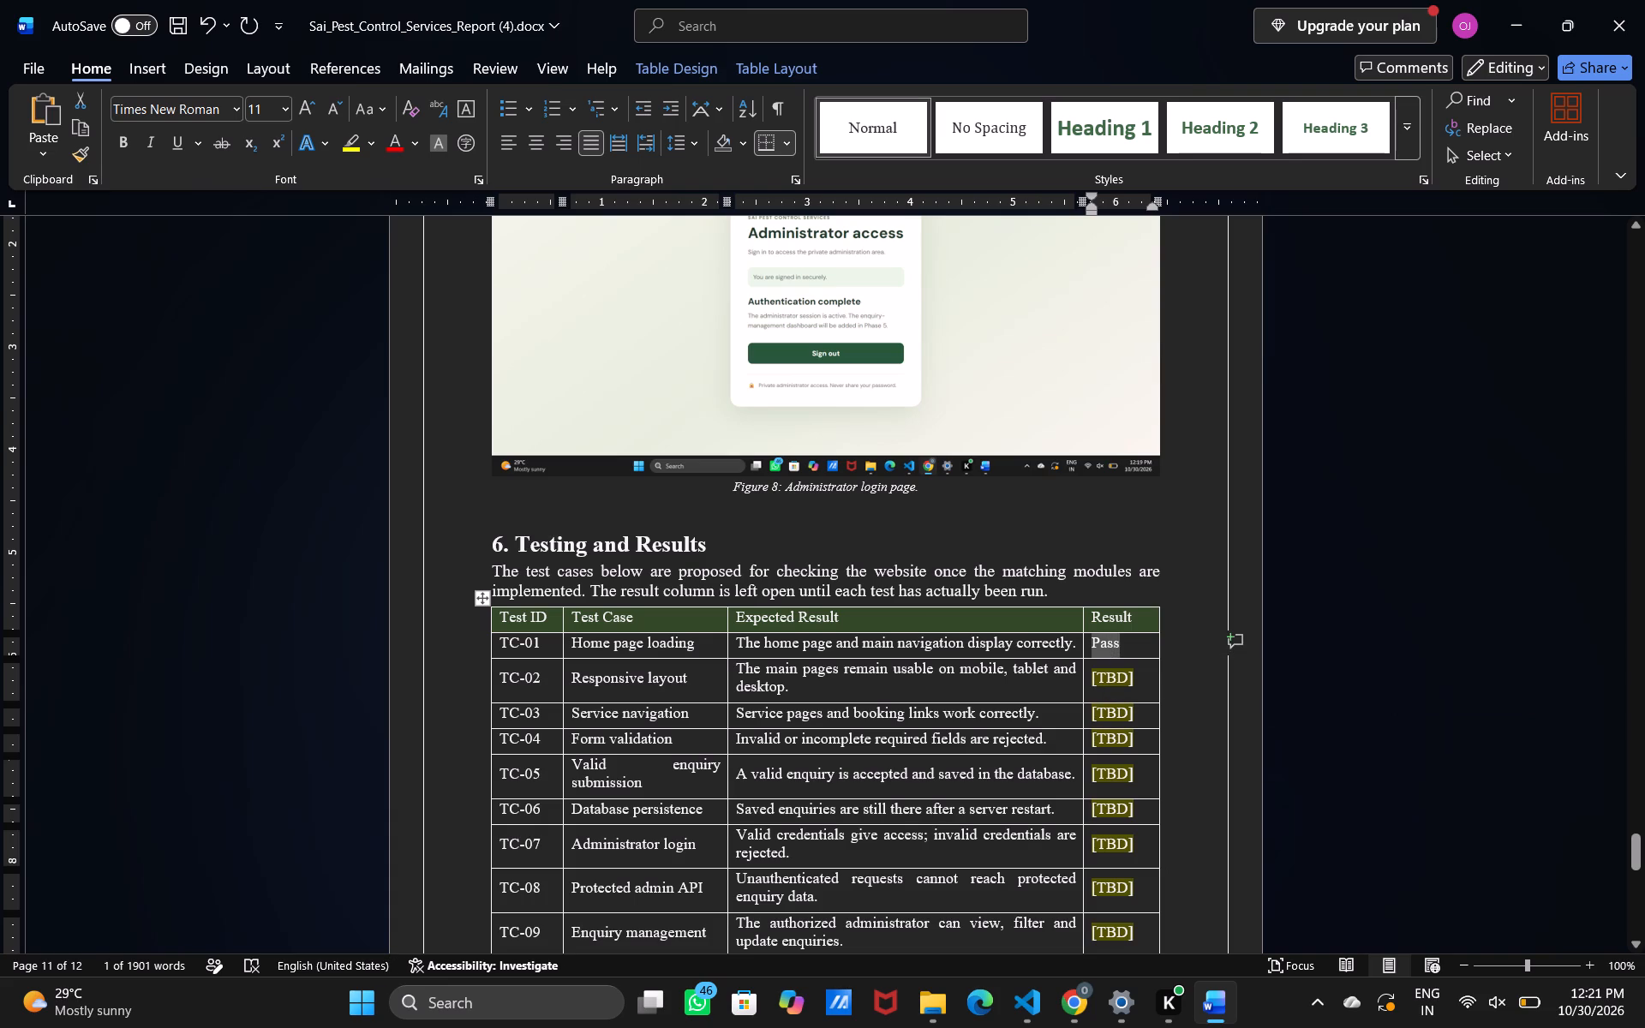
{"action": "left_click", "coordinate": [1131, 651]}
{"action": "key", "text": "Down"}
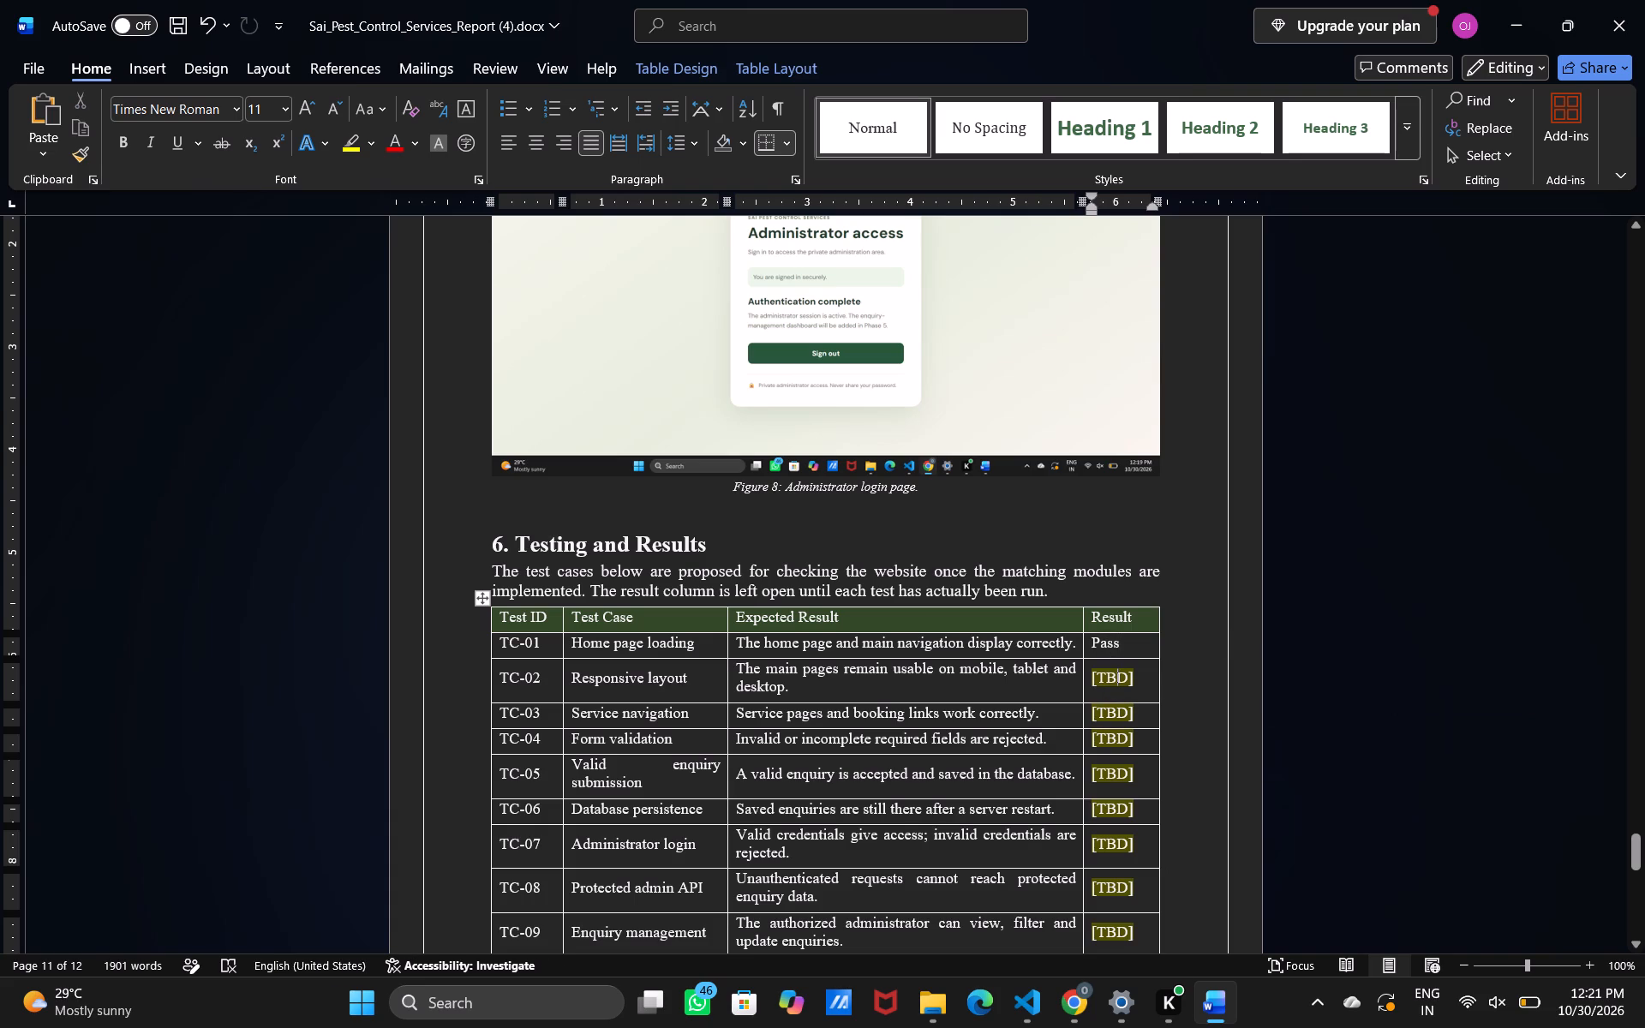
{"action": "key", "text": "Right"}
{"action": "key", "text": "Right"}
{"action": "key", "text": "ctrl+BackSpace"}
{"action": "key", "text": "ctrl+BackSpace"}
{"action": "key", "text": "ctrl+BackSpace"}
{"action": "key", "text": "ctrl+v"}
Replace the [TBD] placeholder in the Result cell of TC-03, Service navigation, with the copied "Pass".
{"action": "key", "text": "Down"}
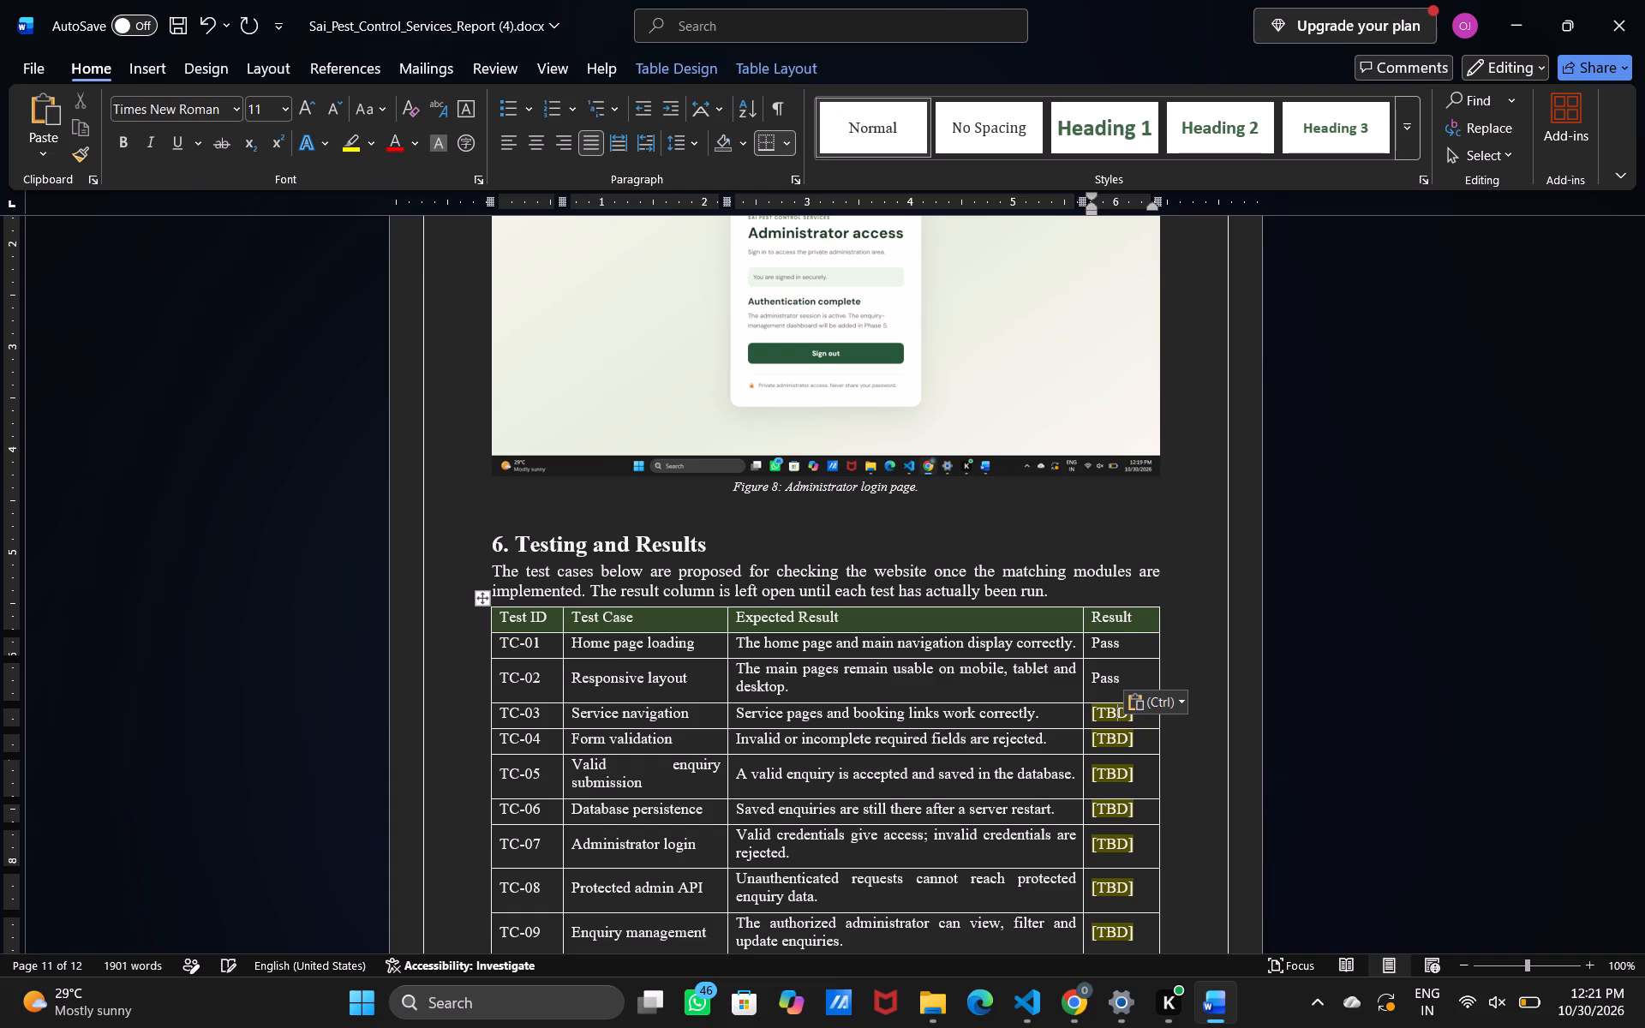
{"action": "key", "text": "Right"}
{"action": "key", "text": "Right"}
{"action": "key", "text": "backslash"}
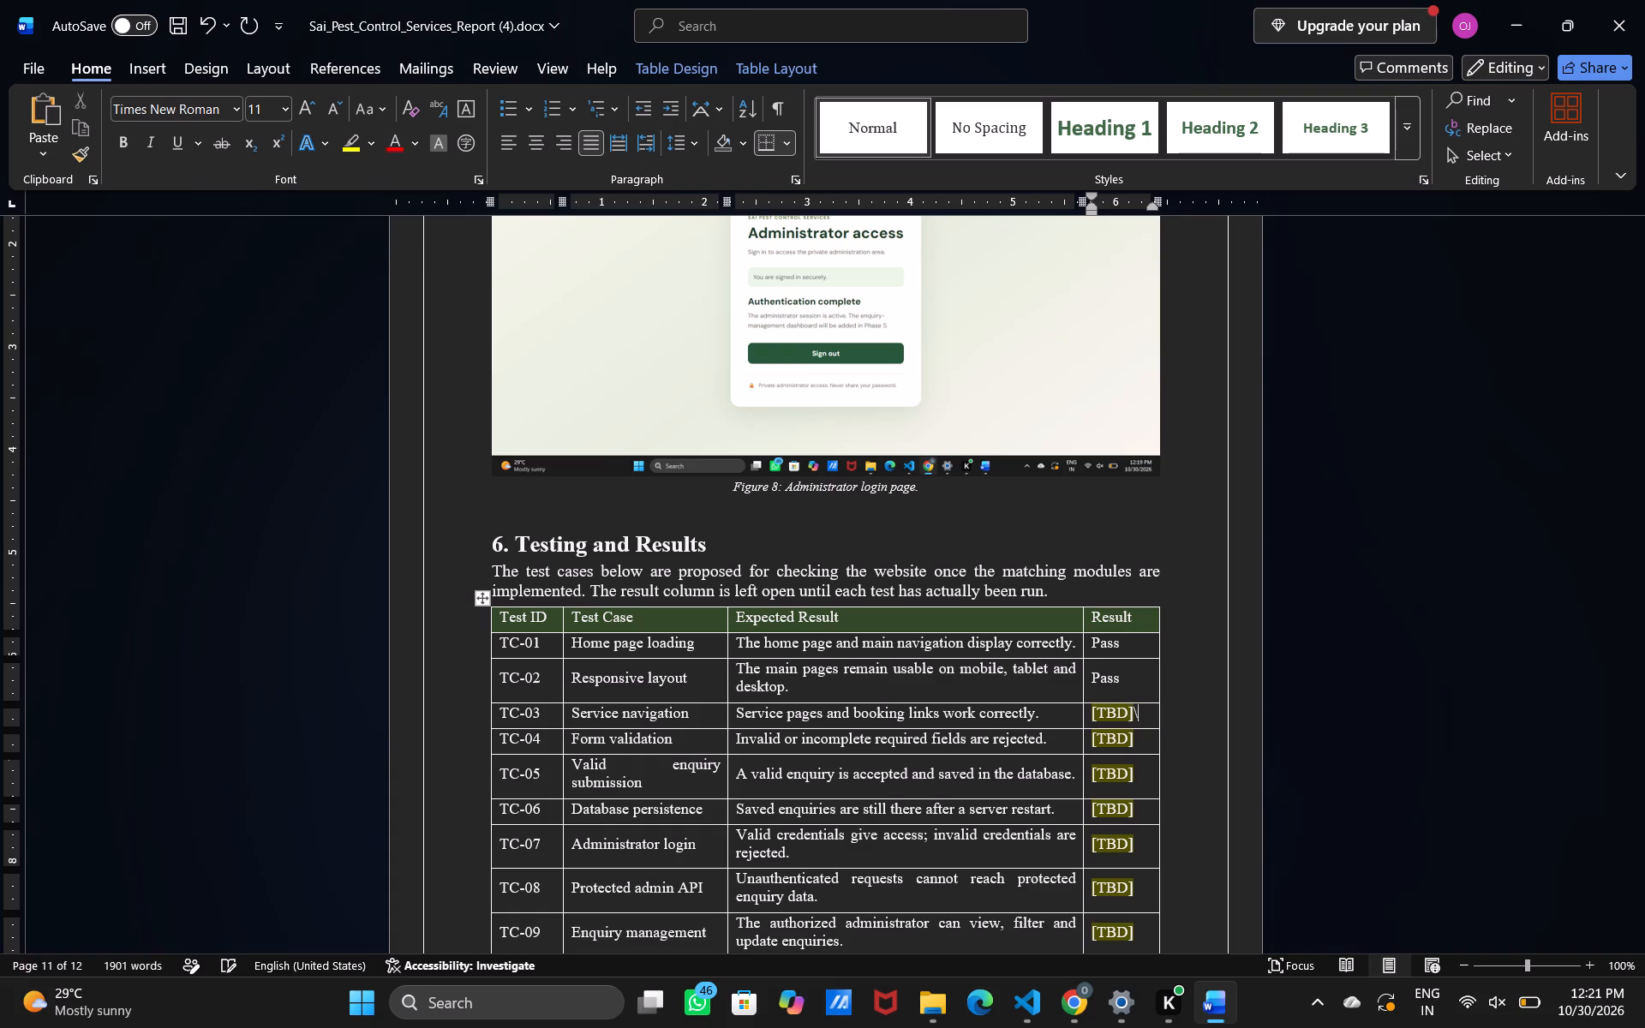
{"action": "key", "text": "BackSpace"}
{"action": "key", "text": "BackSpace"}
{"action": "key", "text": "BackSpace"}
{"action": "key", "text": "BackSpace"}
{"action": "key", "text": "BackSpace"}
{"action": "key", "text": "BackSpace"}
{"action": "key", "text": "ctrl+v"}
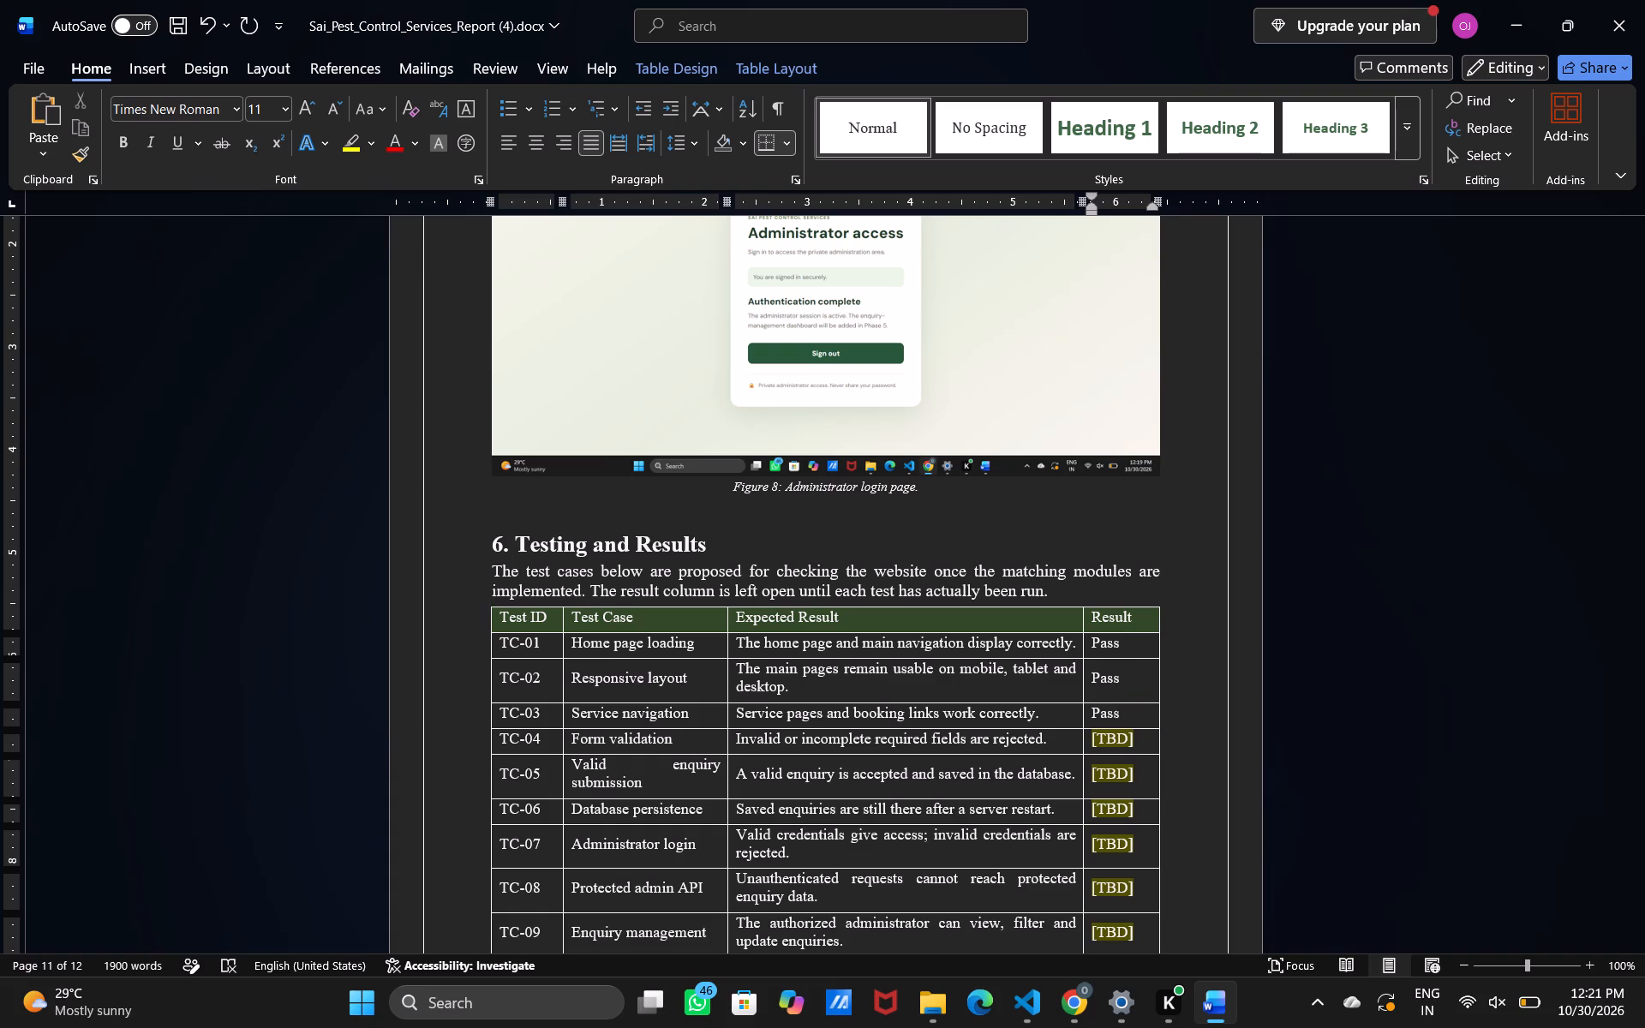
Replace the [TBD] placeholder in the Result cell of TC-04, Form validation, with the copied "Pass".
{"action": "key", "text": "Down"}
{"action": "key", "text": "Right"}
{"action": "key", "text": "Right"}
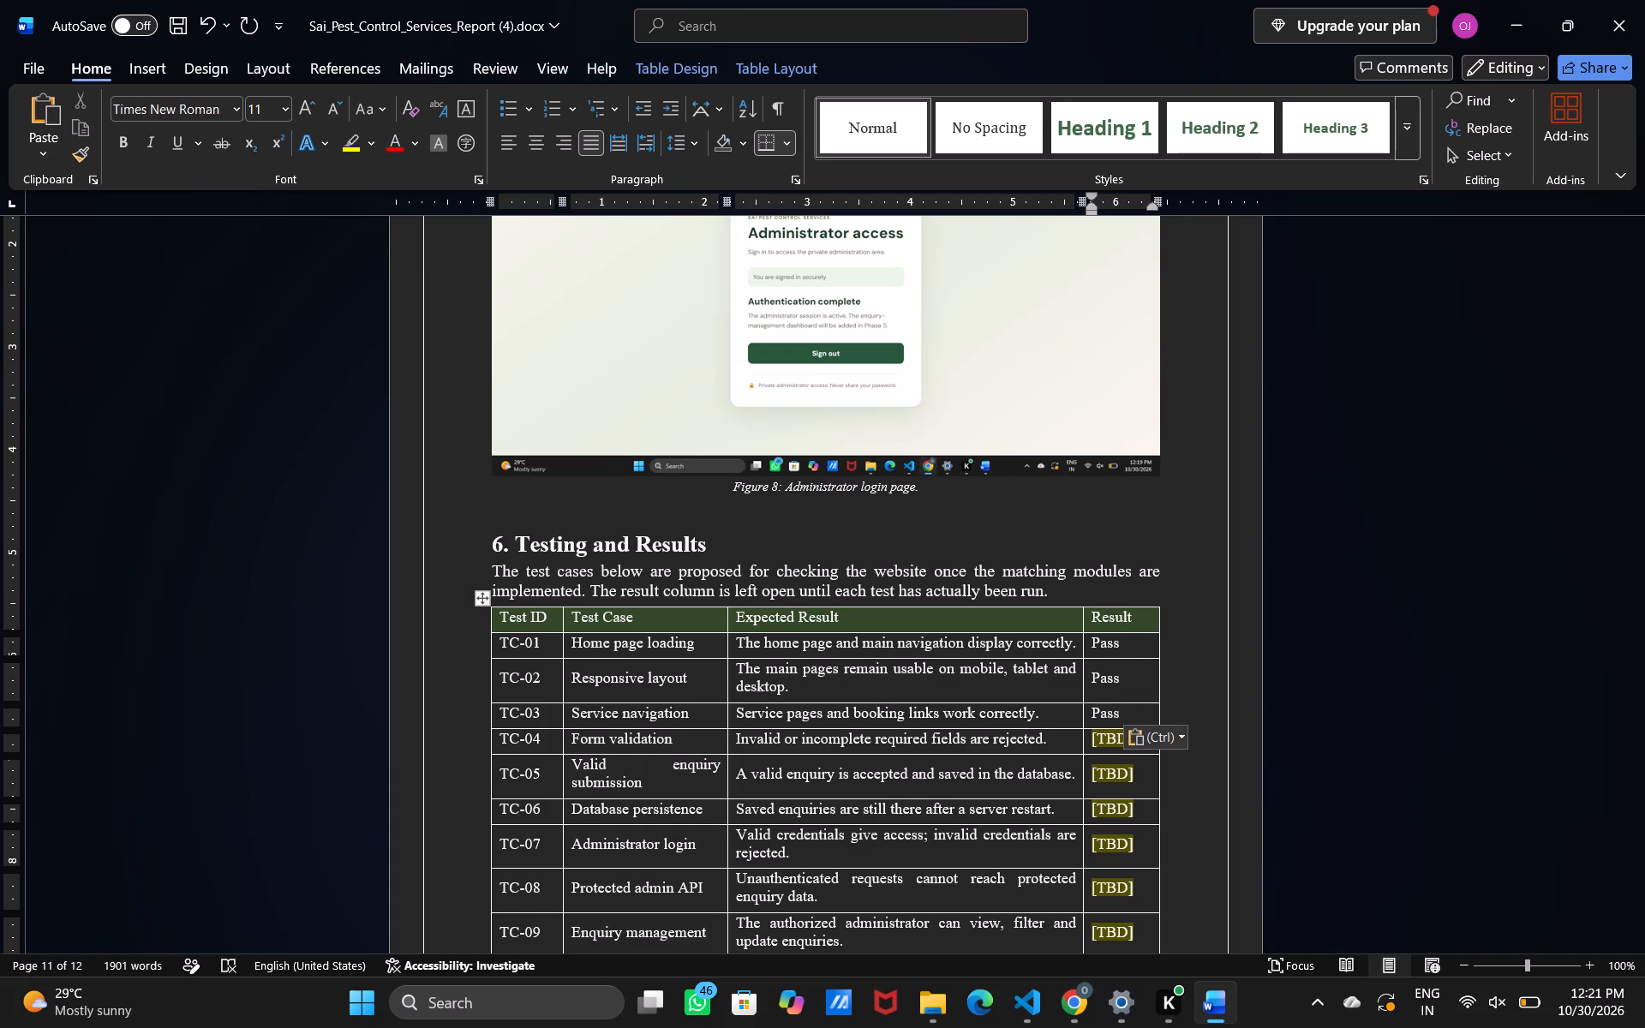
{"action": "key", "text": "BackSpace"}
{"action": "key", "text": "BackSpace"}
{"action": "key", "text": "BackSpace"}
{"action": "key", "text": "BackSpace"}
{"action": "key", "text": "BackSpace"}
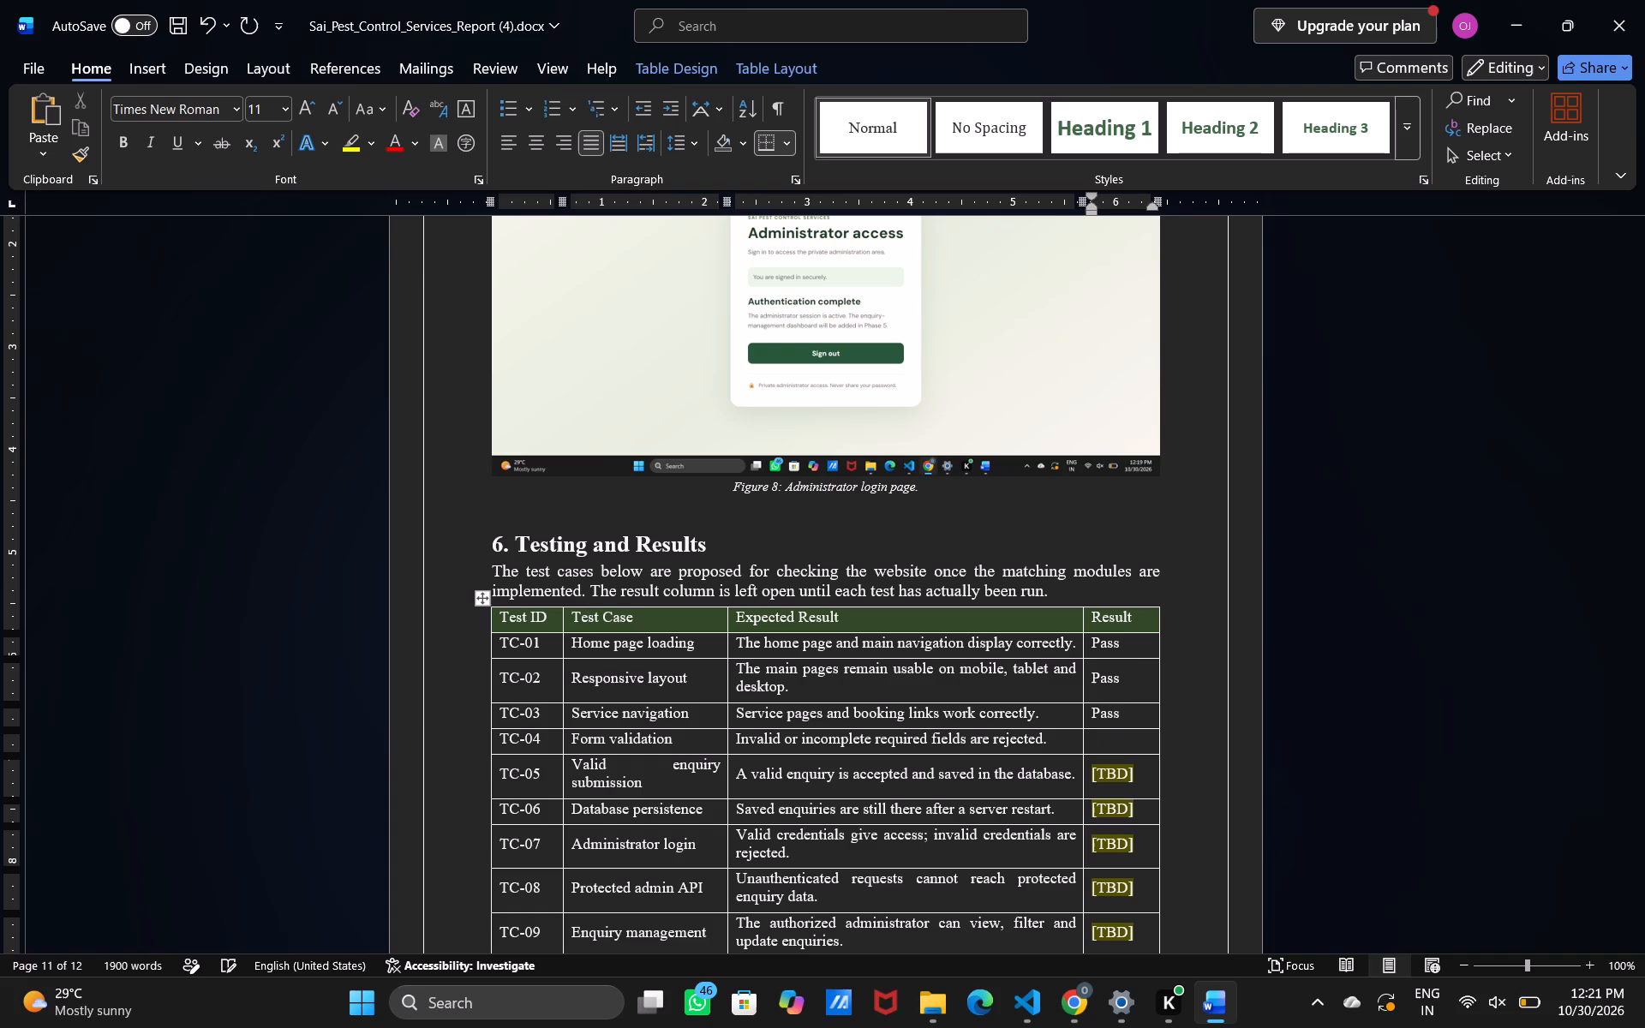
{"action": "key", "text": "ctrl+v"}
Replace the [TBD] placeholder in the Result cell of TC-05, Valid enquiry submission, with the copied "Pass".
{"action": "key", "text": "Down"}
{"action": "key", "text": "Right"}
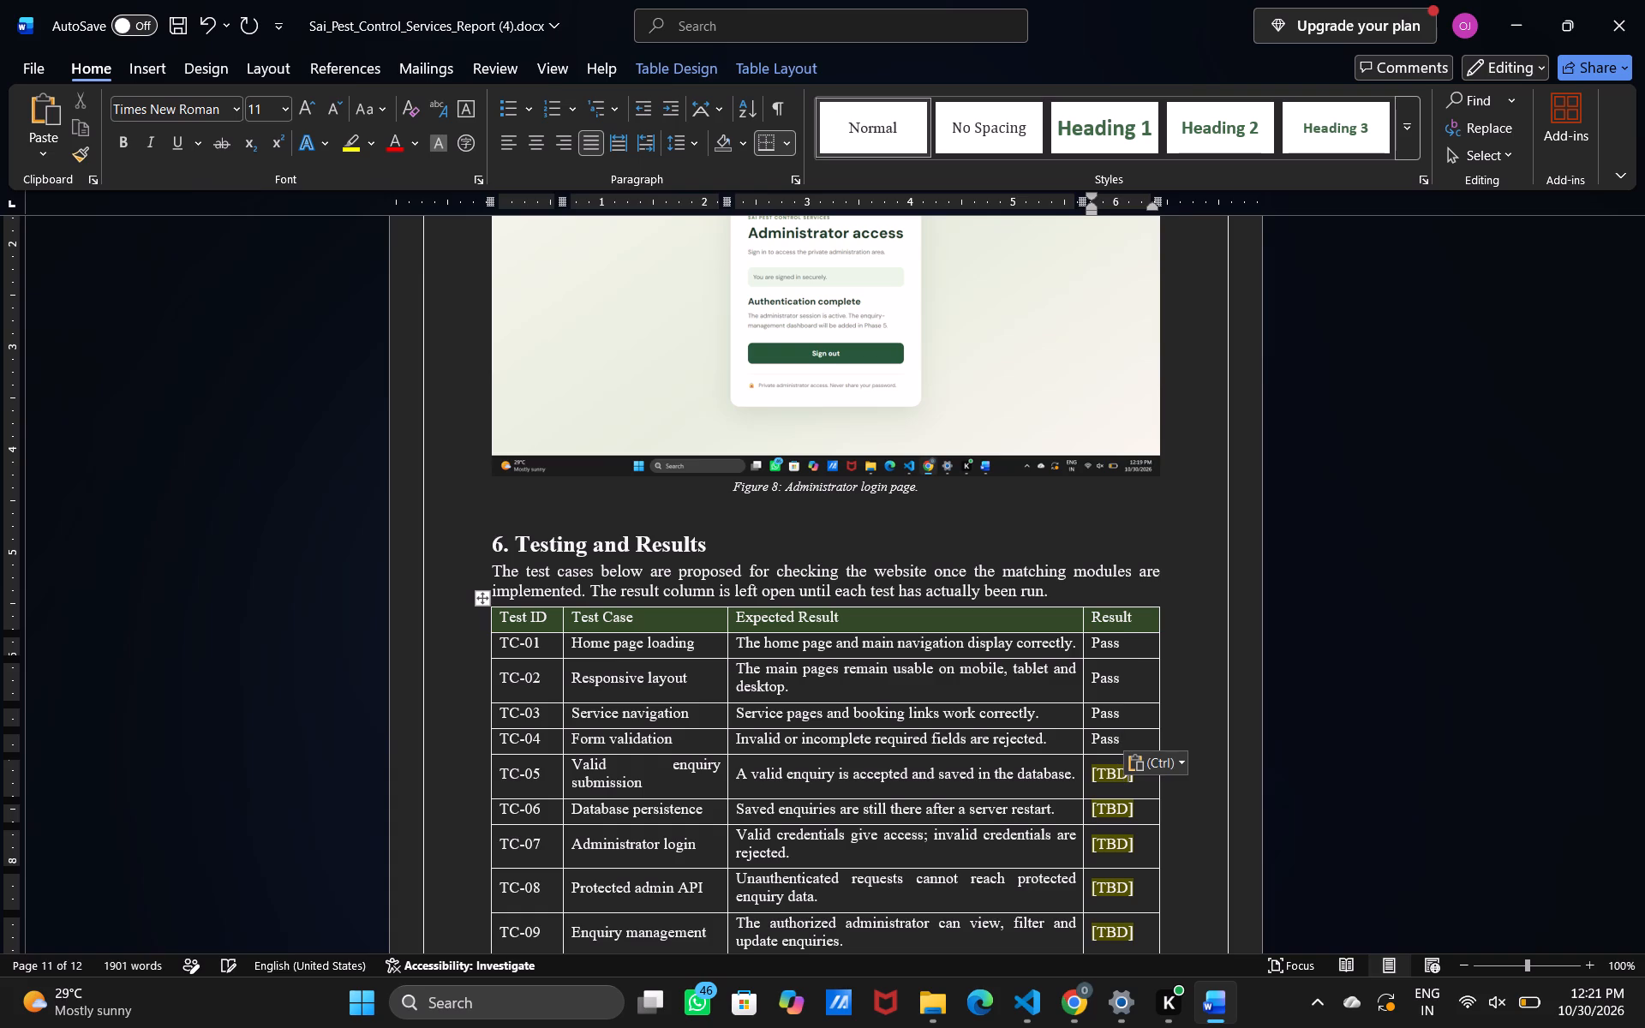
{"action": "key", "text": "Right"}
{"action": "key", "text": "ctrl+BackSpace"}
{"action": "key", "text": "ctrl+BackSpace"}
{"action": "key", "text": "ctrl+Delete"}
{"action": "key", "text": "ctrl+BackSpace"}
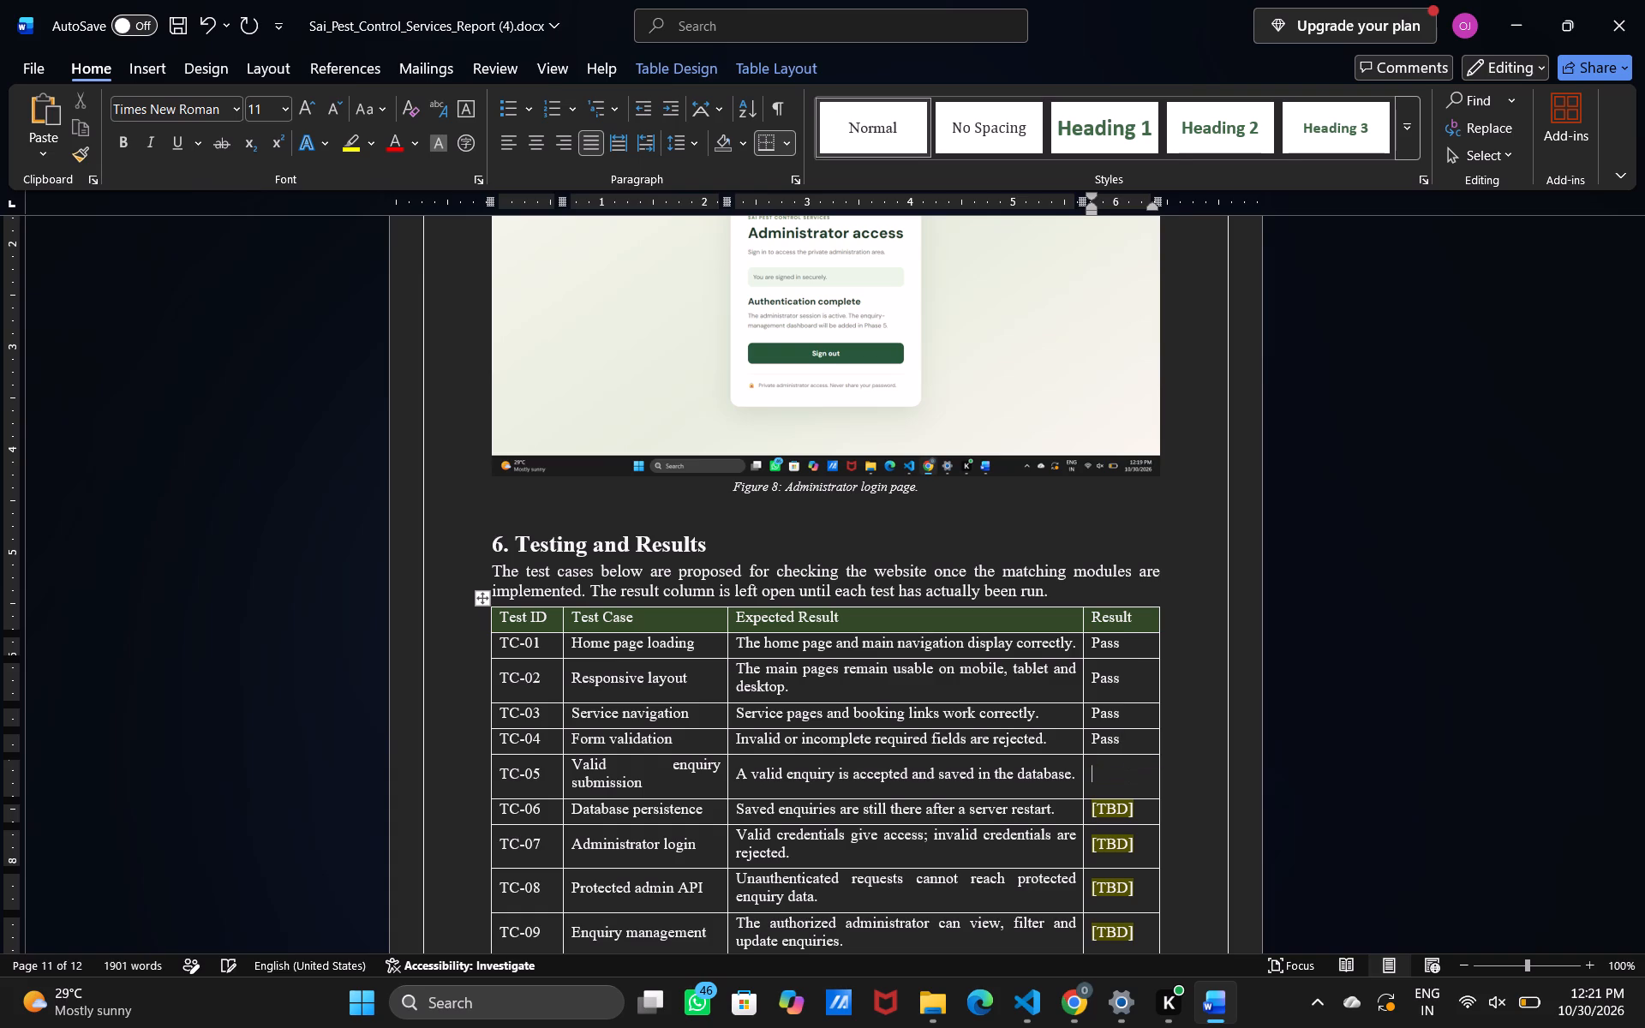
{"action": "key", "text": "ctrl+v"}
Replace the [TBD] placeholder in the Result cell of TC-06, Database persistence, with the copied "Pass".
{"action": "key", "text": "Down"}
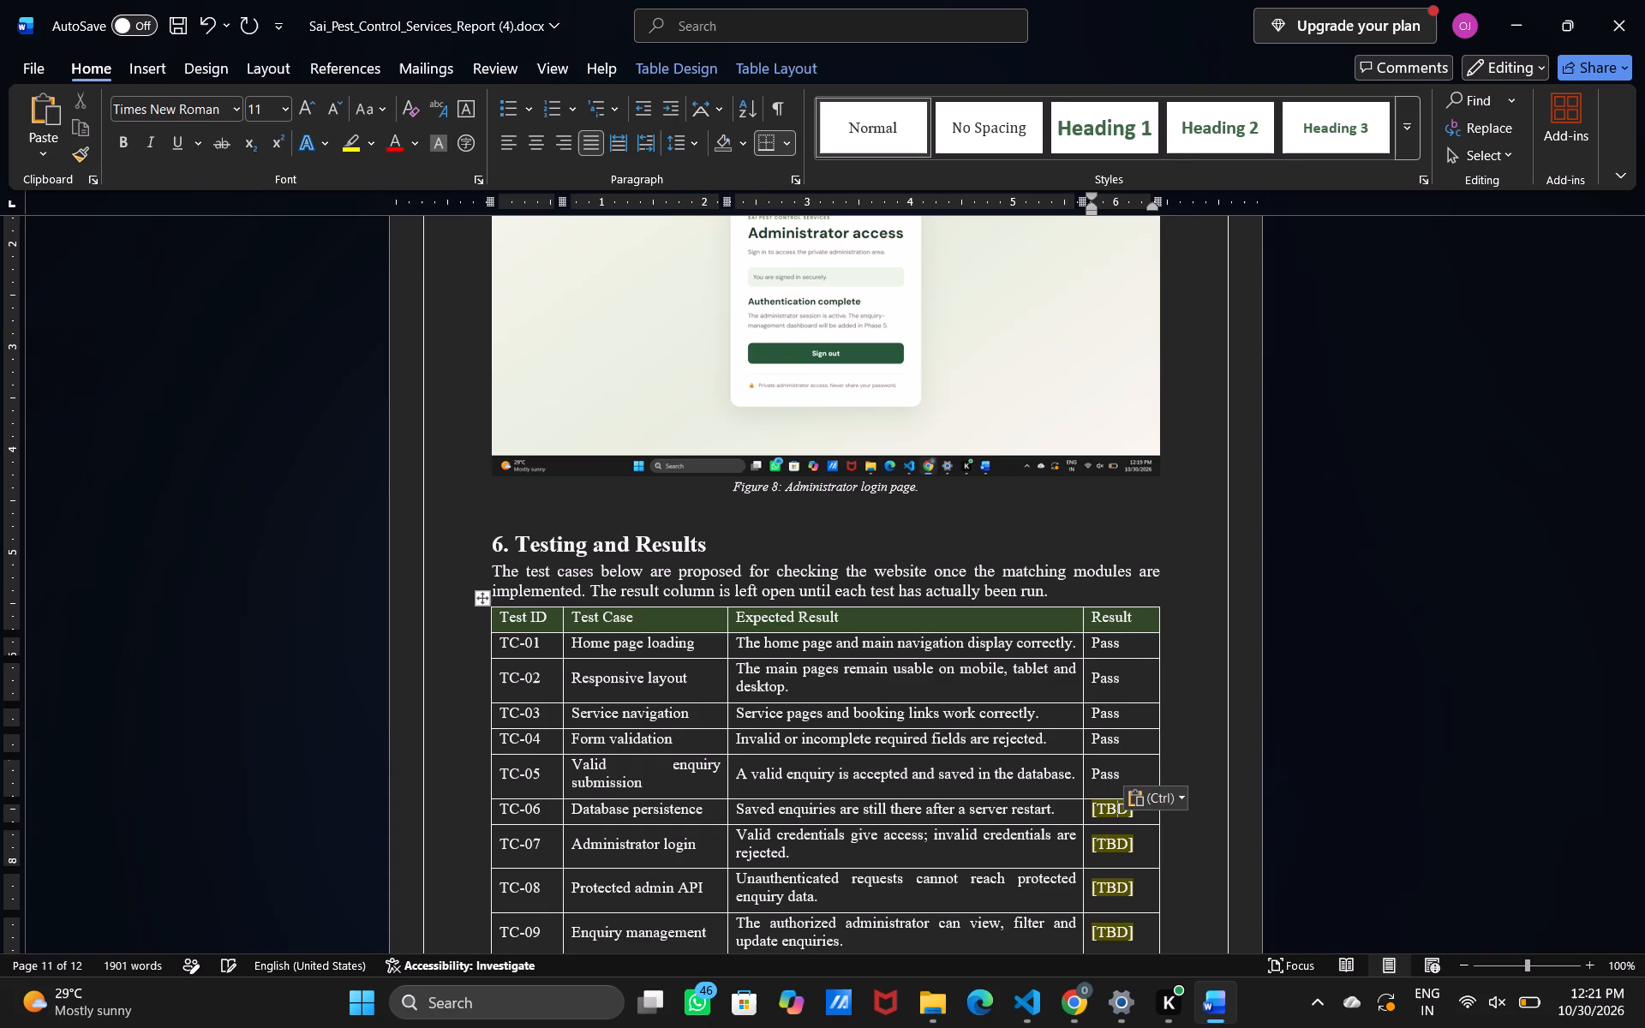
{"action": "key", "text": "ctrl+backslash"}
{"action": "key", "text": "ctrl+BackSpace"}
{"action": "key", "text": "ctrl+BackSpace"}
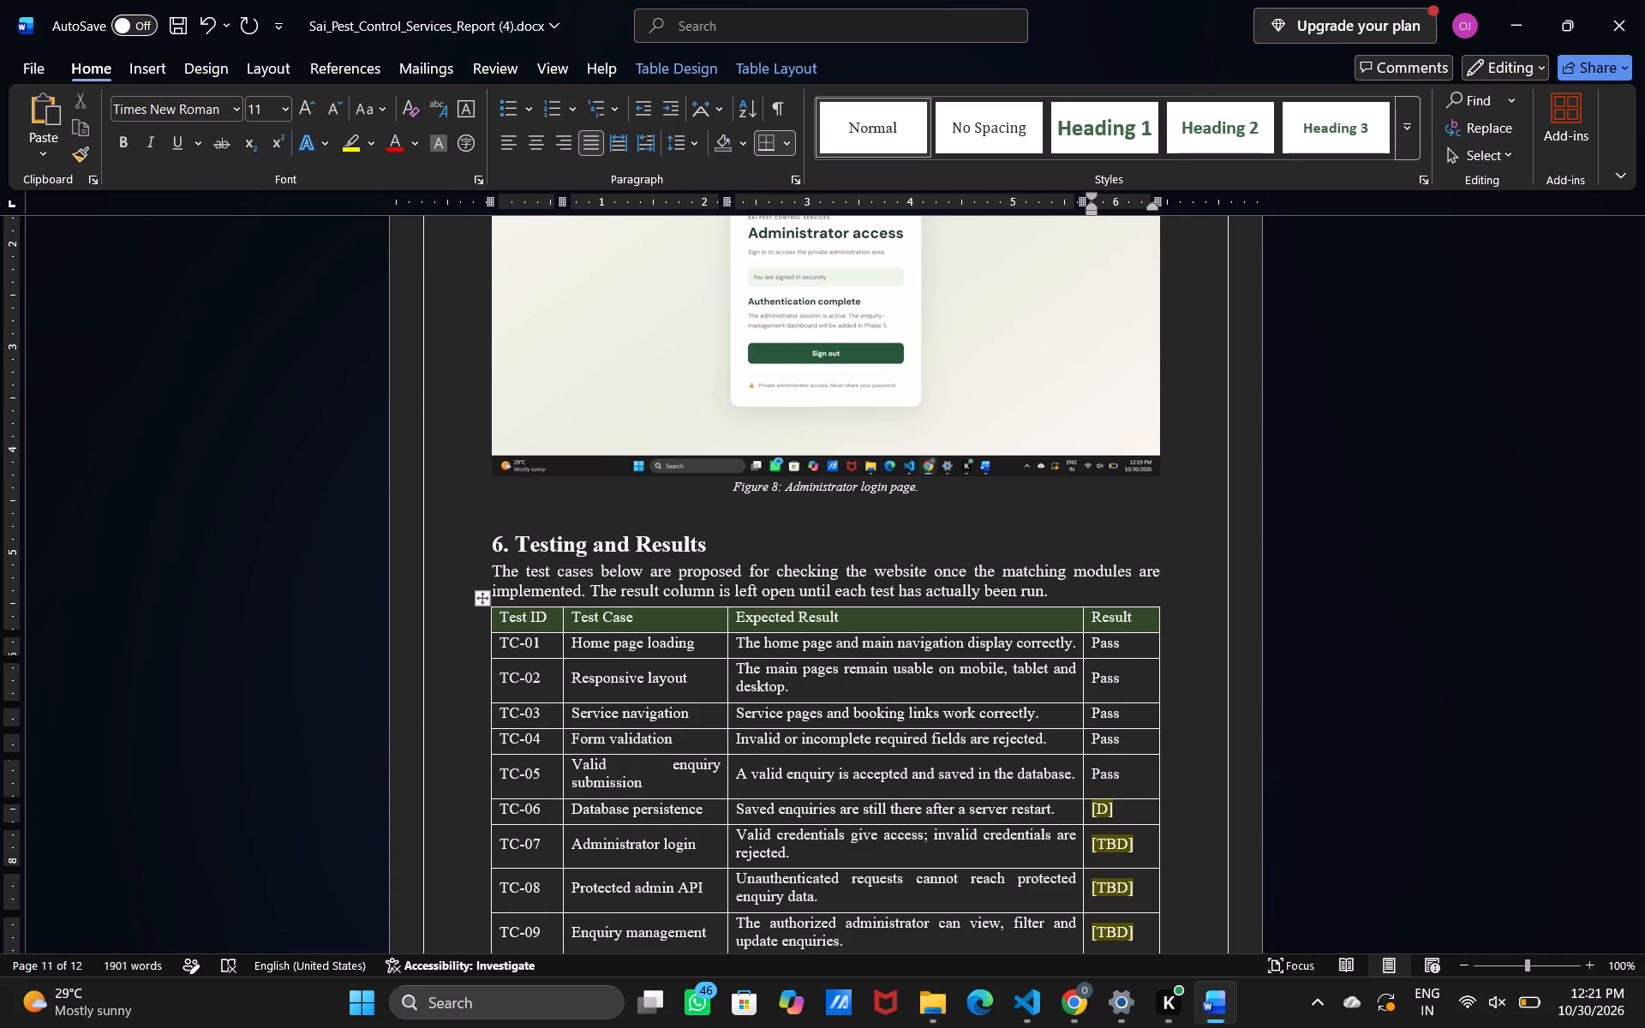
{"action": "key", "text": "ctrl+Delete"}
{"action": "key", "text": "ctrl+Delete"}
{"action": "key", "text": "ctrl+v"}
Replace the [TBD] placeholder in the Result cell of TC-07, Administrator login, with the copied "Pass".
{"action": "key", "text": "Down"}
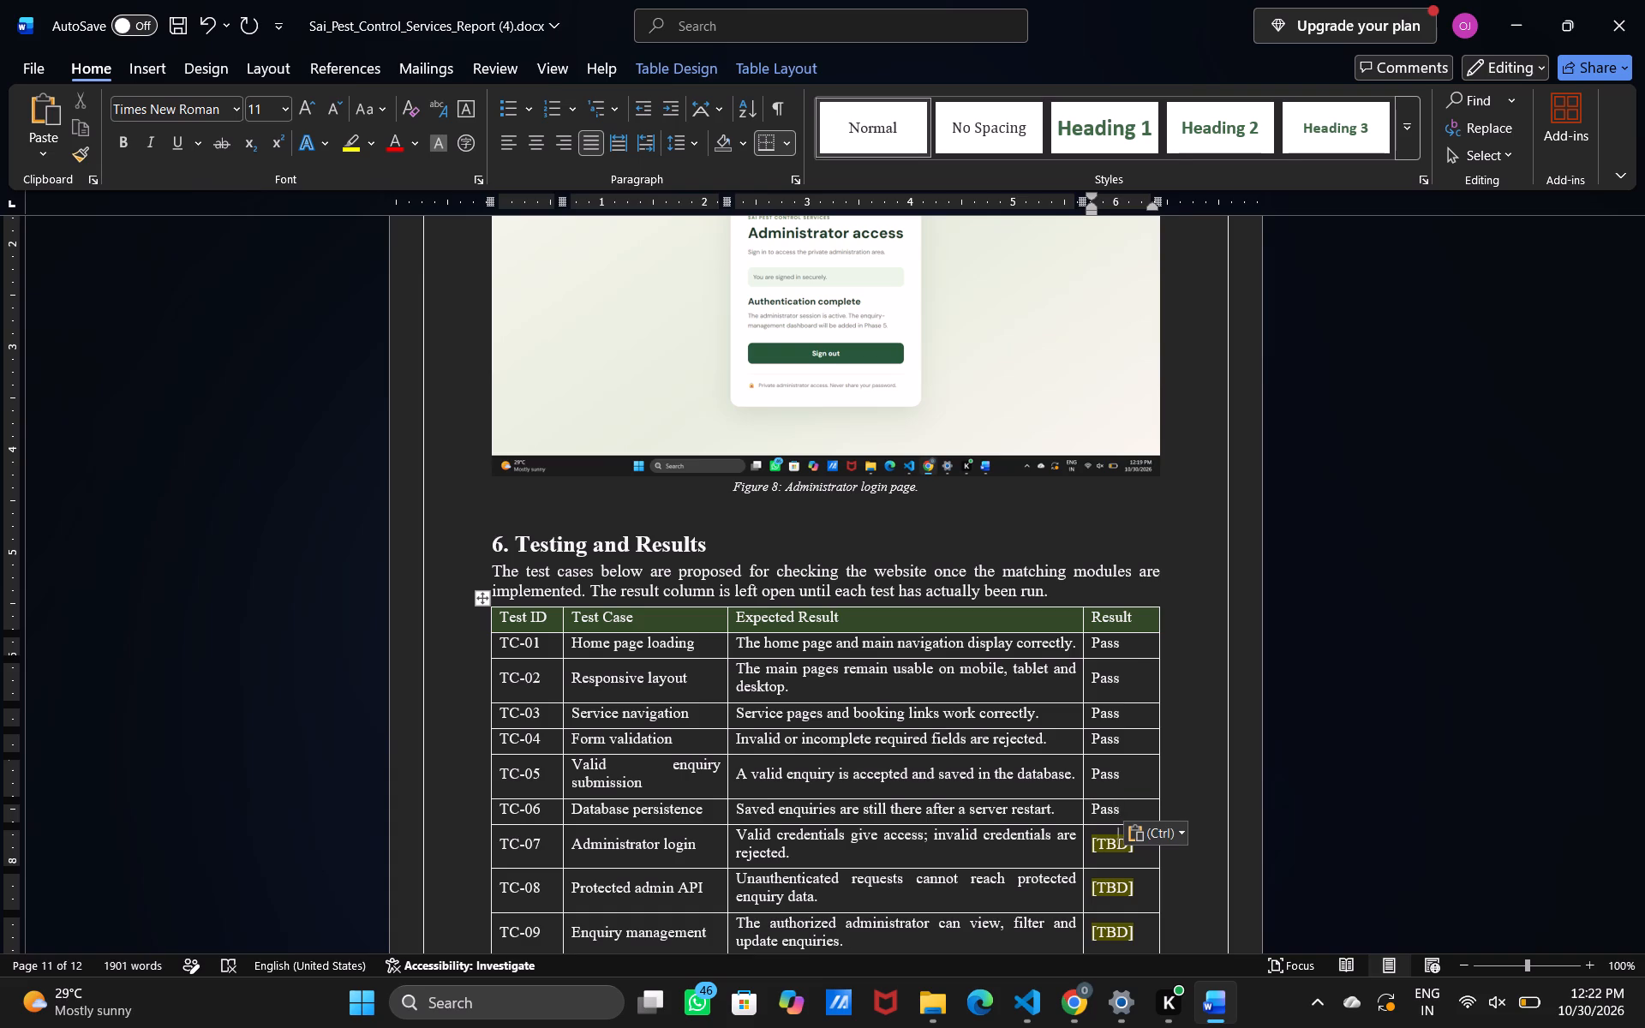
{"action": "key", "text": "Delete"}
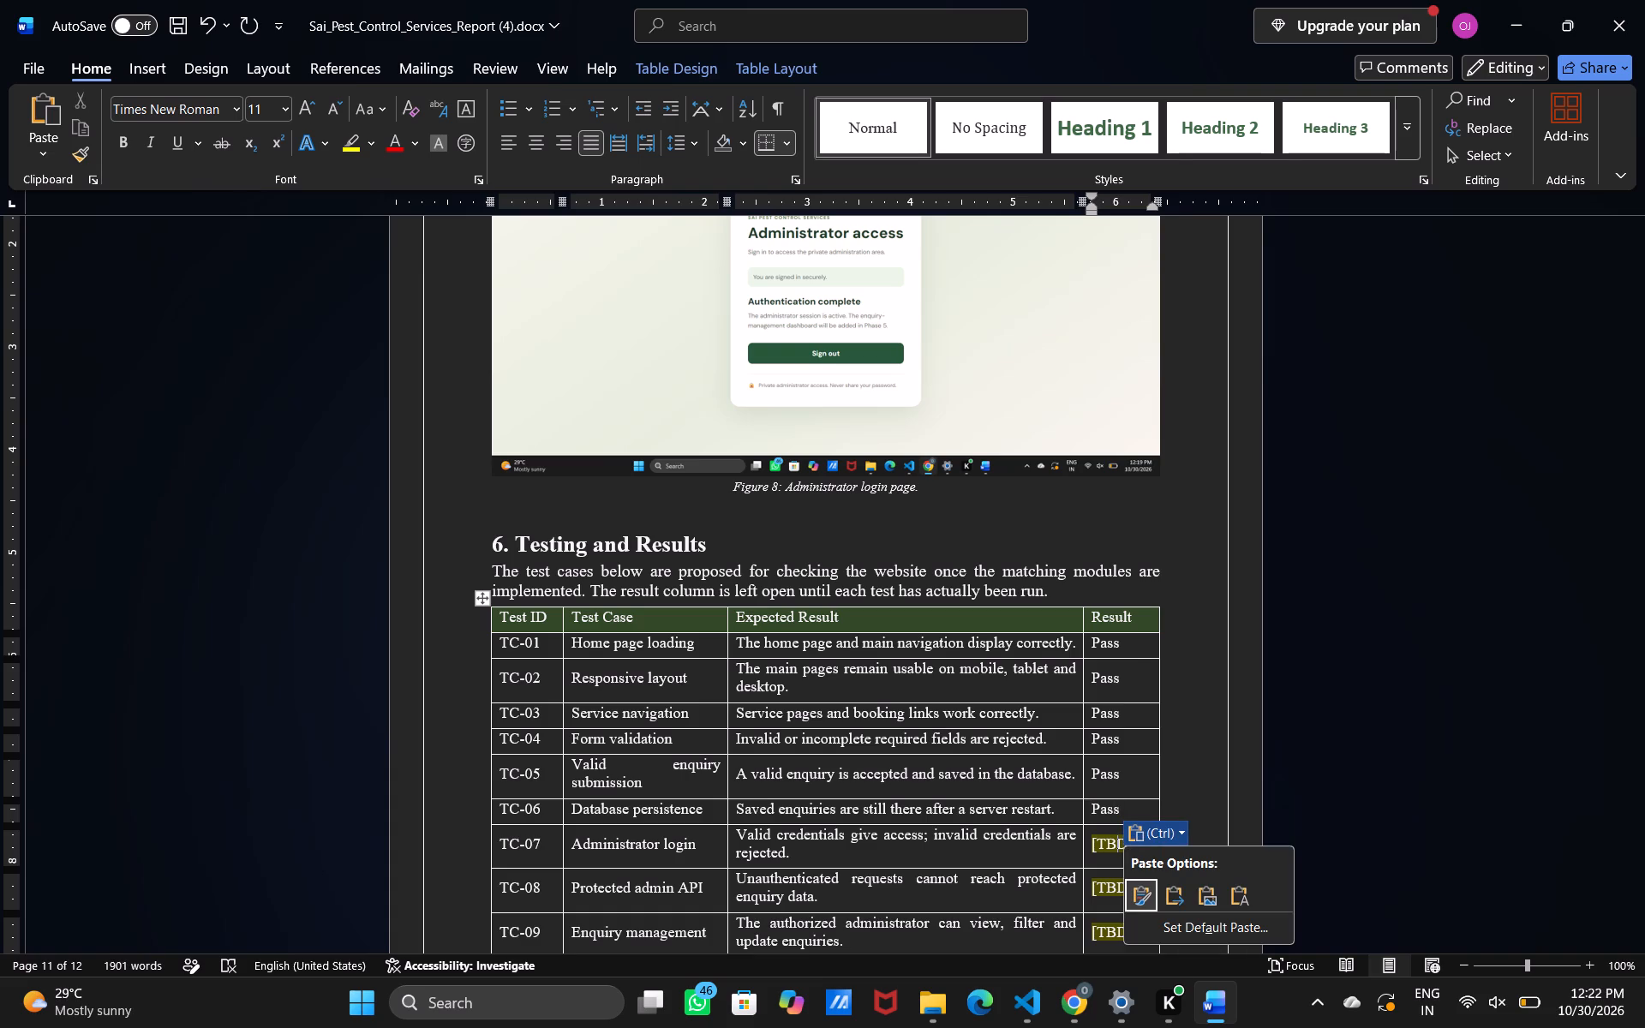
{"action": "key", "text": "ctrl+Delete"}
{"action": "key", "text": "ctrl+BackSpace"}
{"action": "key", "text": "ctrl+BackSpace"}
{"action": "left_click", "coordinate": [1107, 844]}
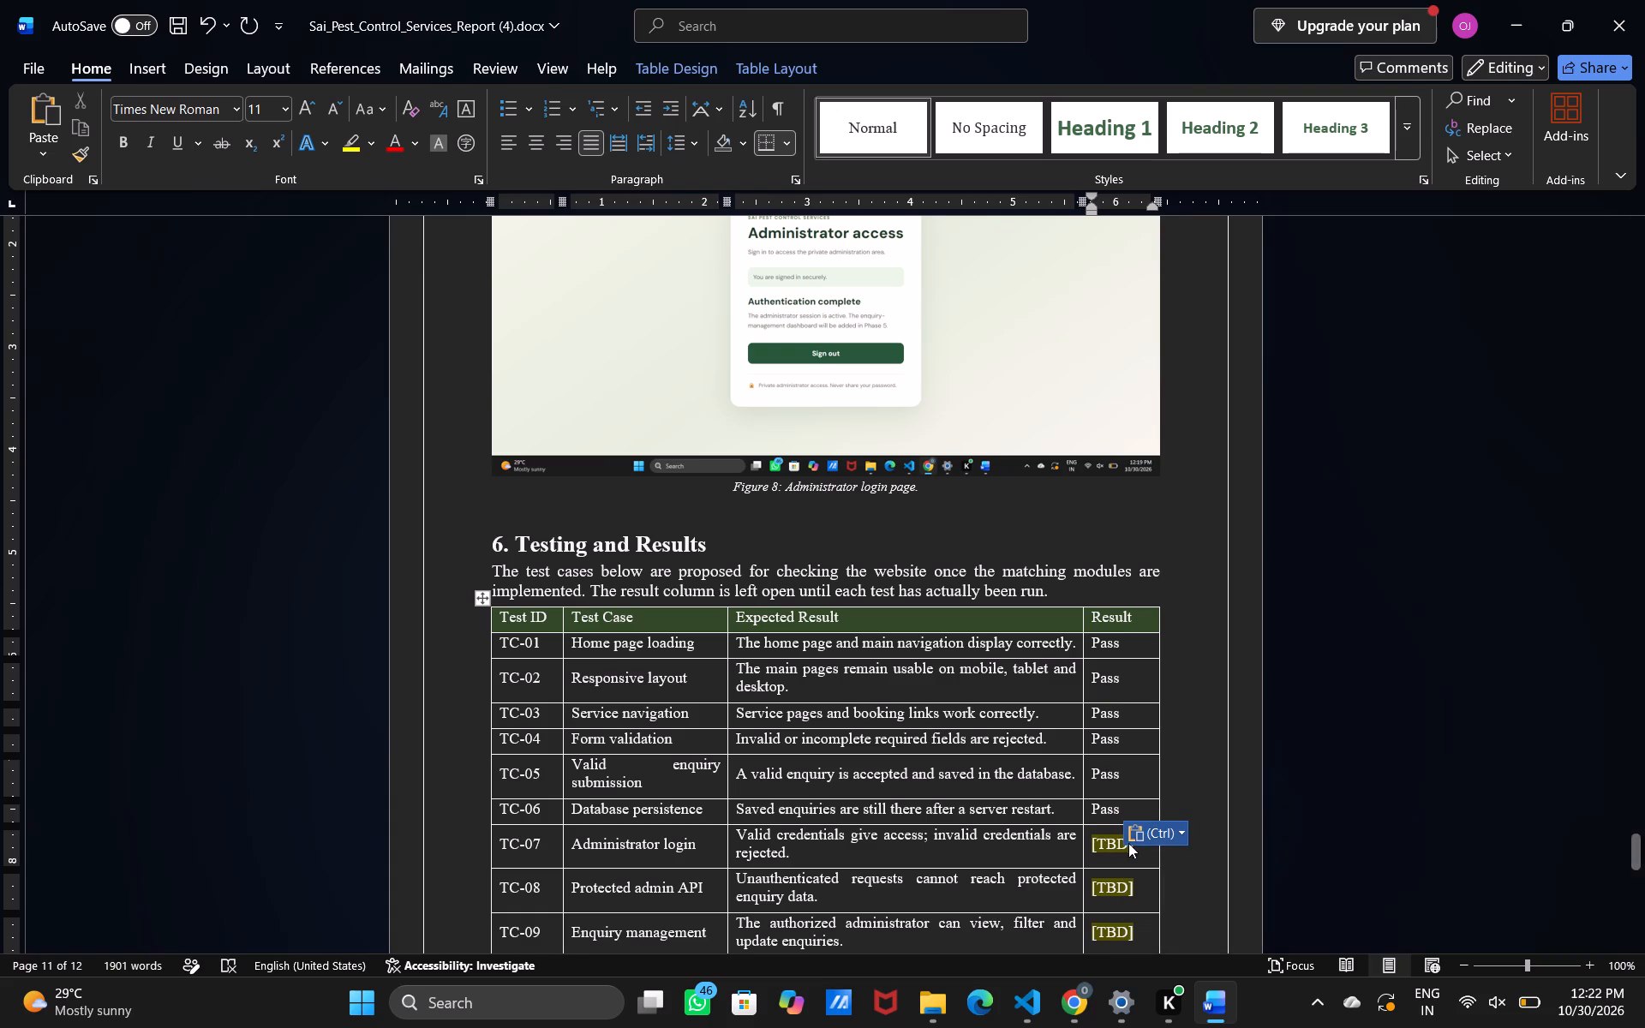
{"action": "left_click", "coordinate": [1139, 855]}
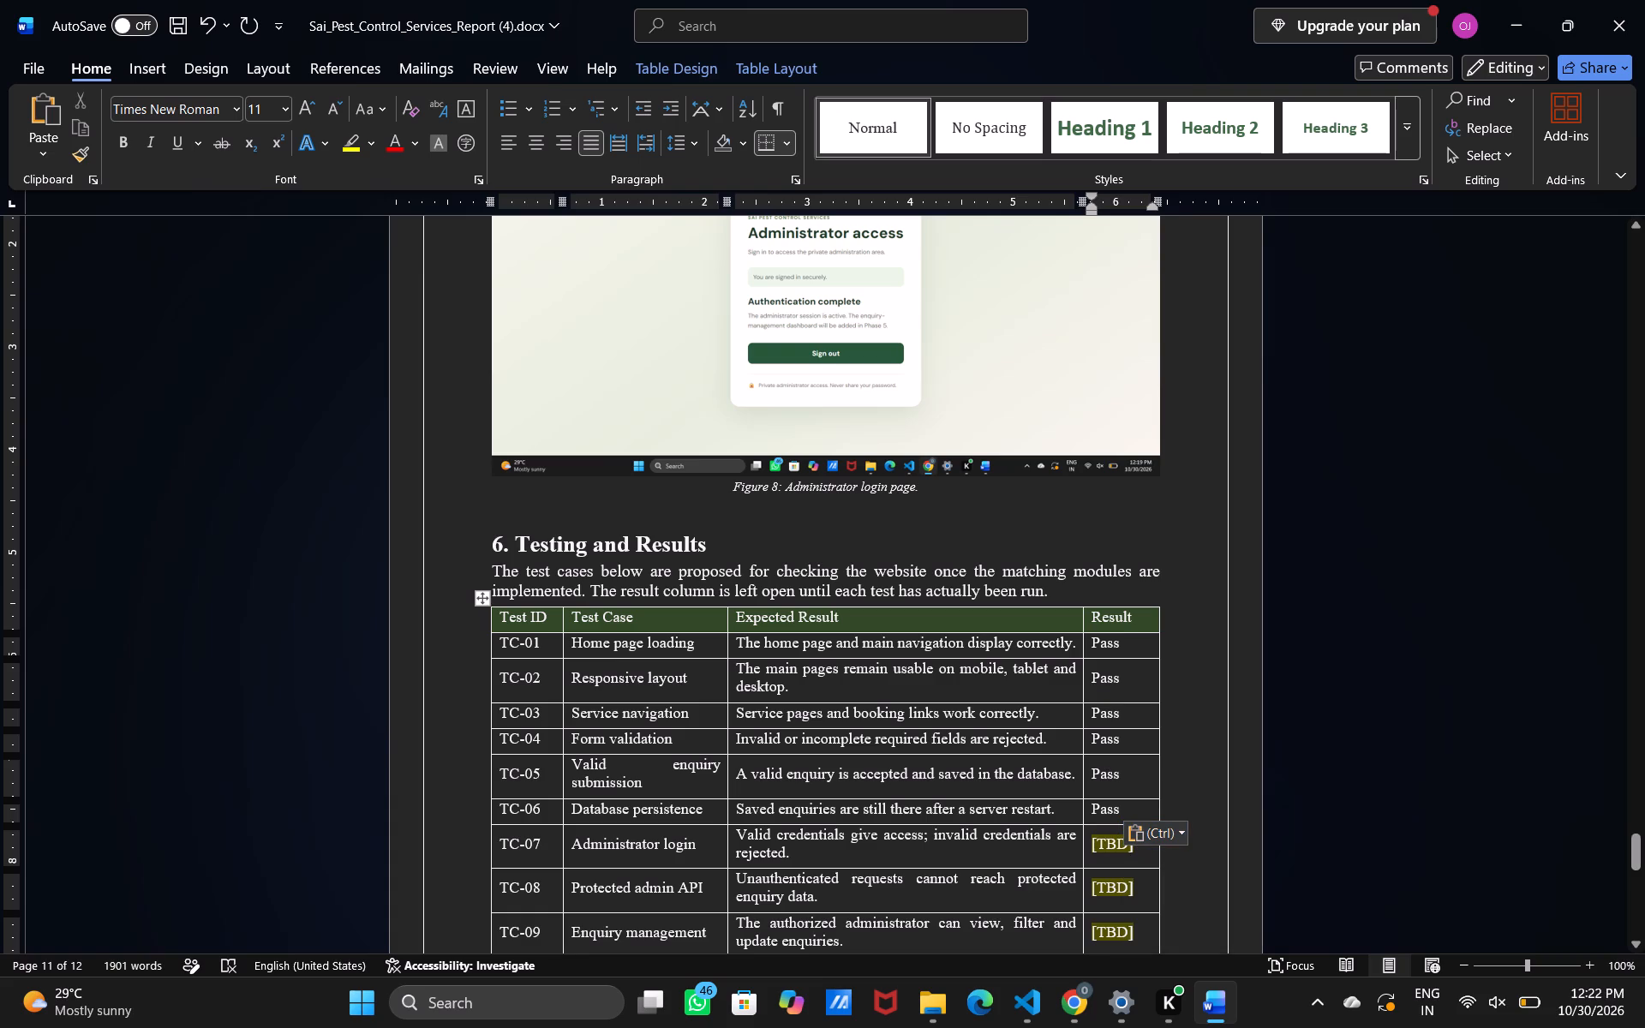
{"action": "key", "text": "ctrl+BackSpace"}
{"action": "key", "text": "ctrl+BackSpace"}
{"action": "key", "text": "ctrl+BackSpace"}
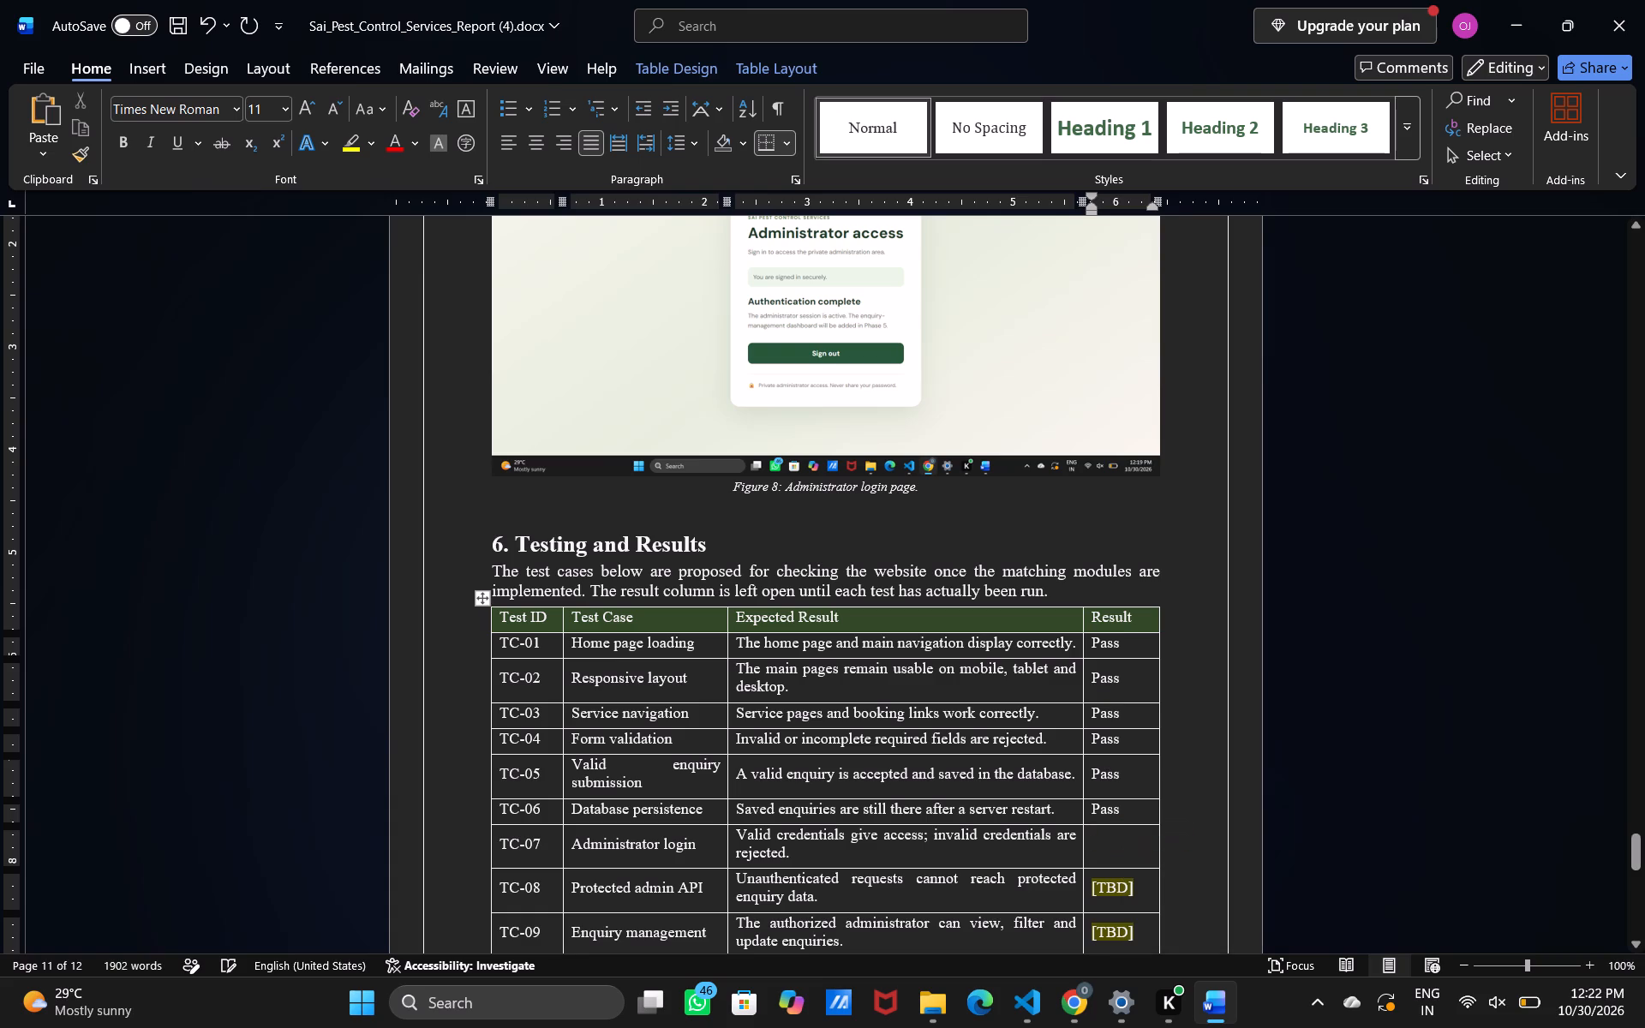
{"action": "key", "text": "ctrl+v"}
Replace the [TBD] placeholder in the Result cell of TC-08, Protected admin API, with the copied "Pass".
{"action": "key", "text": "Down"}
{"action": "key", "text": "Right"}
{"action": "key", "text": "Right"}
{"action": "key", "text": "ctrl+BackSpace"}
{"action": "key", "text": "ctrl+BackSpace"}
{"action": "key", "text": "ctrl+BackSpace"}
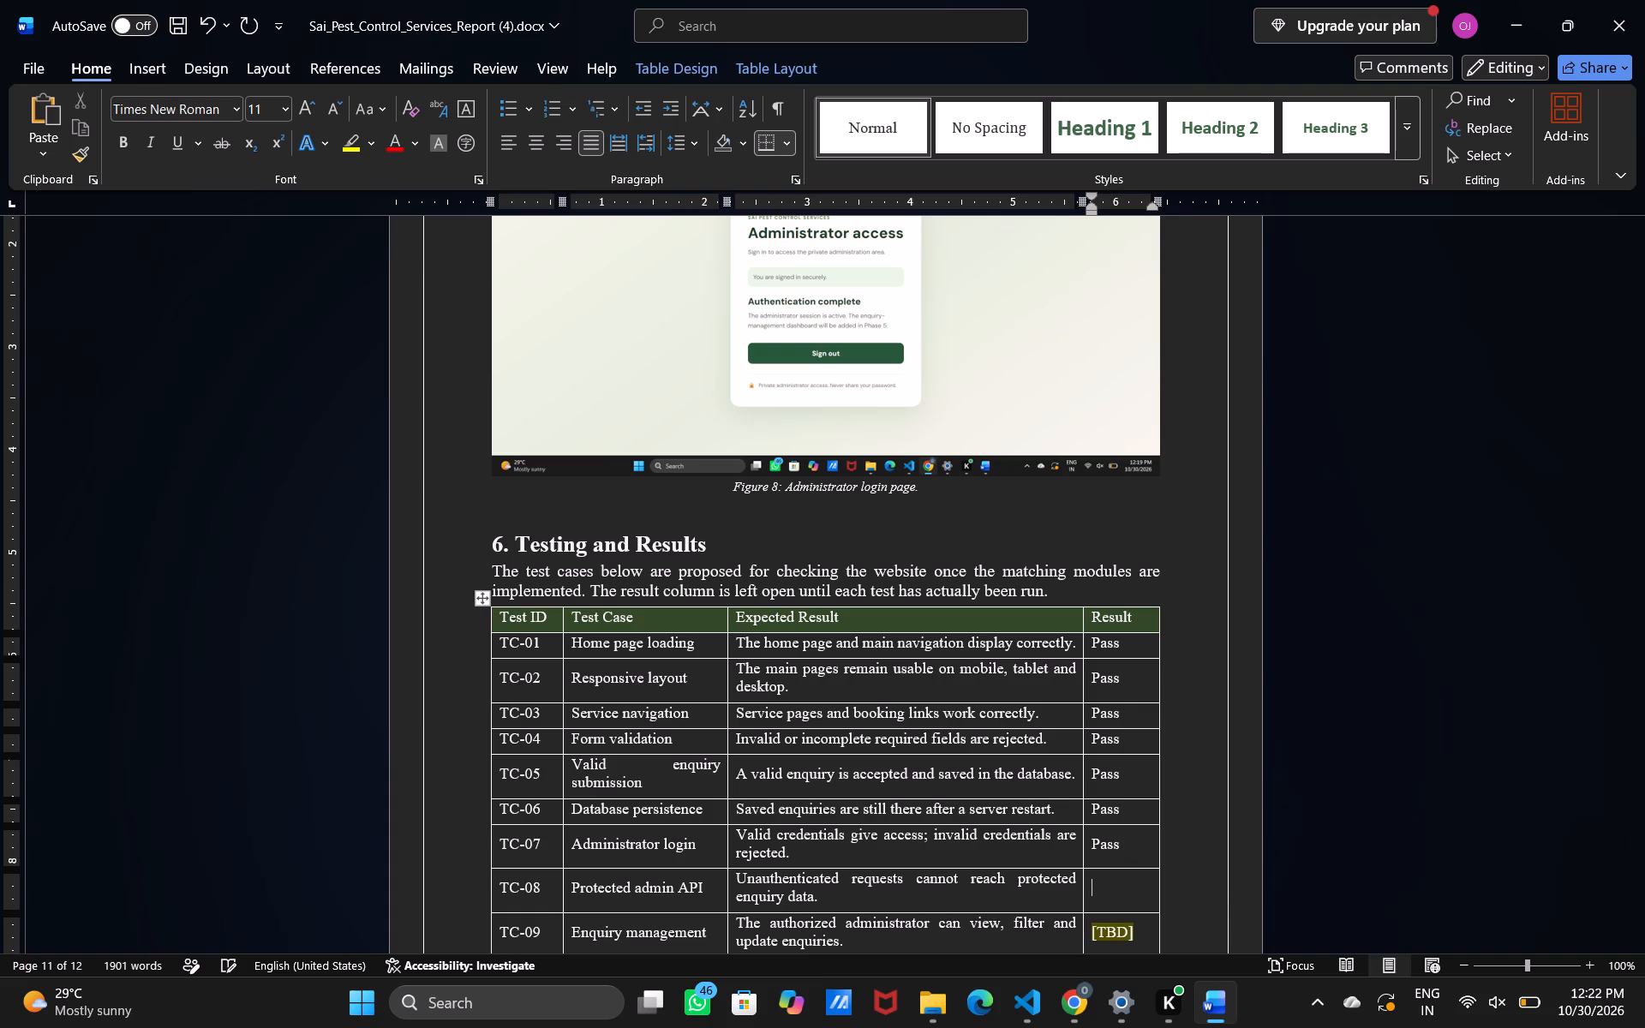
{"action": "key", "text": "ctrl+space"}
{"action": "key", "text": "ctrl+v"}
Replace the [TBD] placeholder in the Result cell of TC-09, Enquiry management, with the copied "Pass".
{"action": "key", "text": "Down"}
{"action": "key", "text": "Right"}
{"action": "key", "text": "Right"}
{"action": "key", "text": "ctrl+BackSpace"}
{"action": "key", "text": "ctrl+BackSpace"}
{"action": "key", "text": "ctrl+BackSpace"}
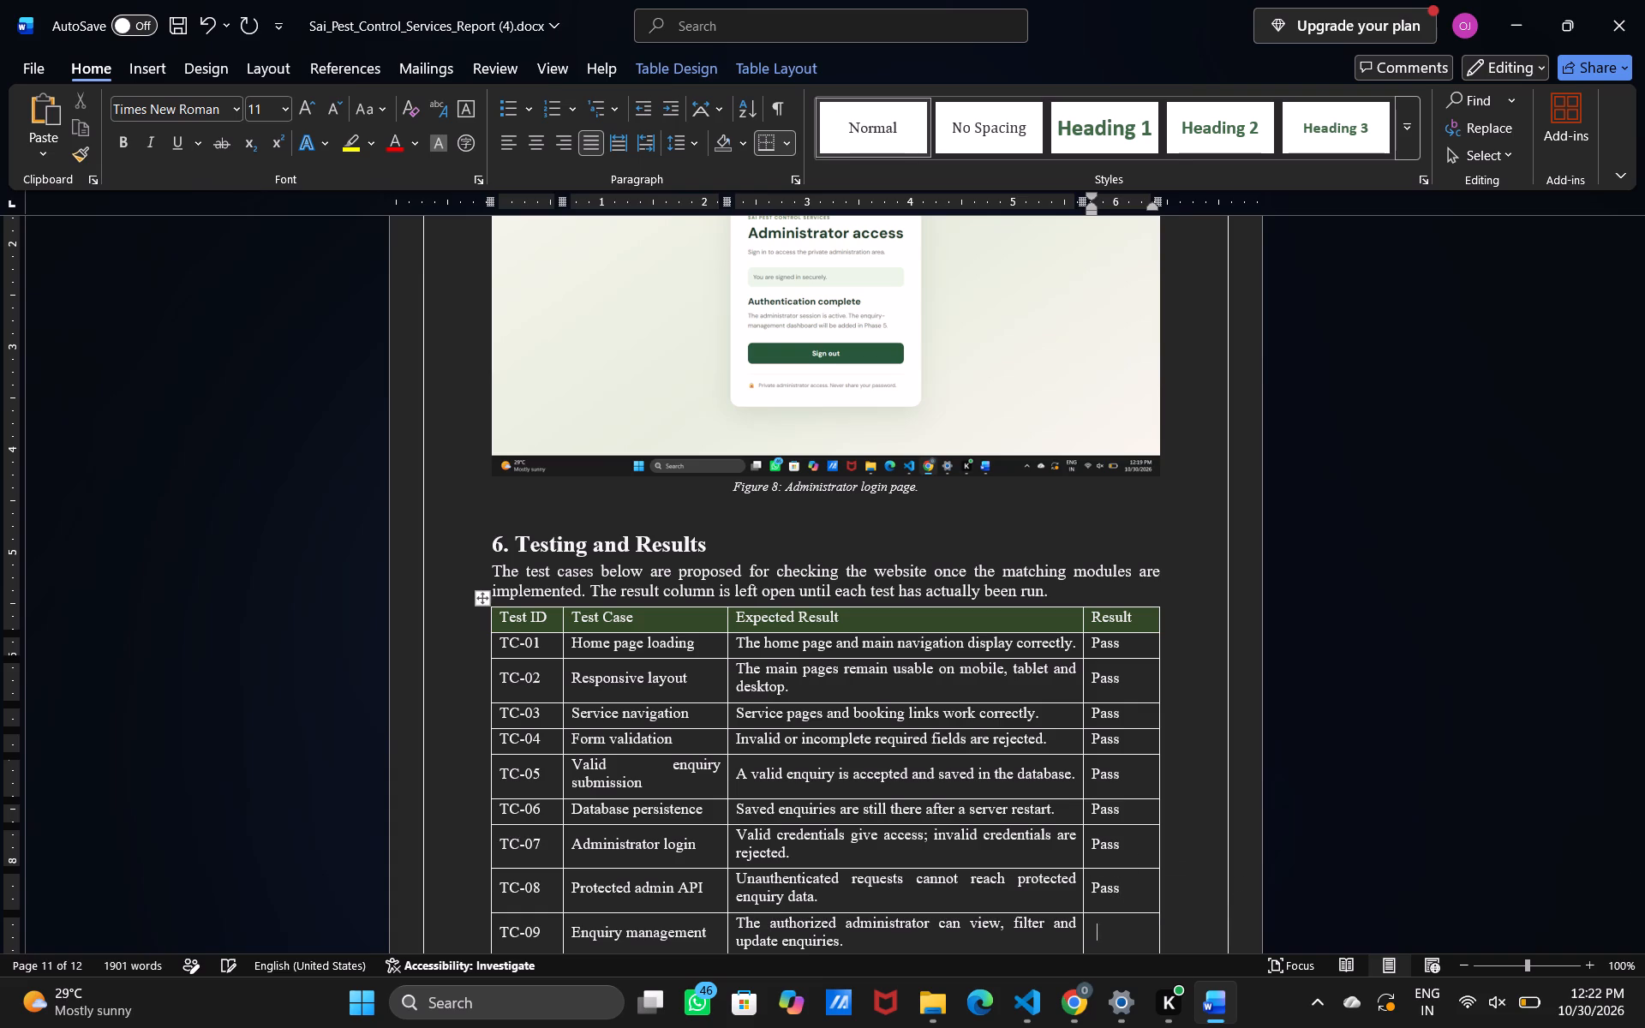
{"action": "key", "text": "ctrl+v"}
Replace the [TBD] placeholder in the Result cell of TC-10, Status persistence, with the copied "Pass".
{"action": "scroll", "coordinate": [1139, 855], "scroll_direction": "down", "scroll_amount": 2}
{"action": "key", "text": "Down"}
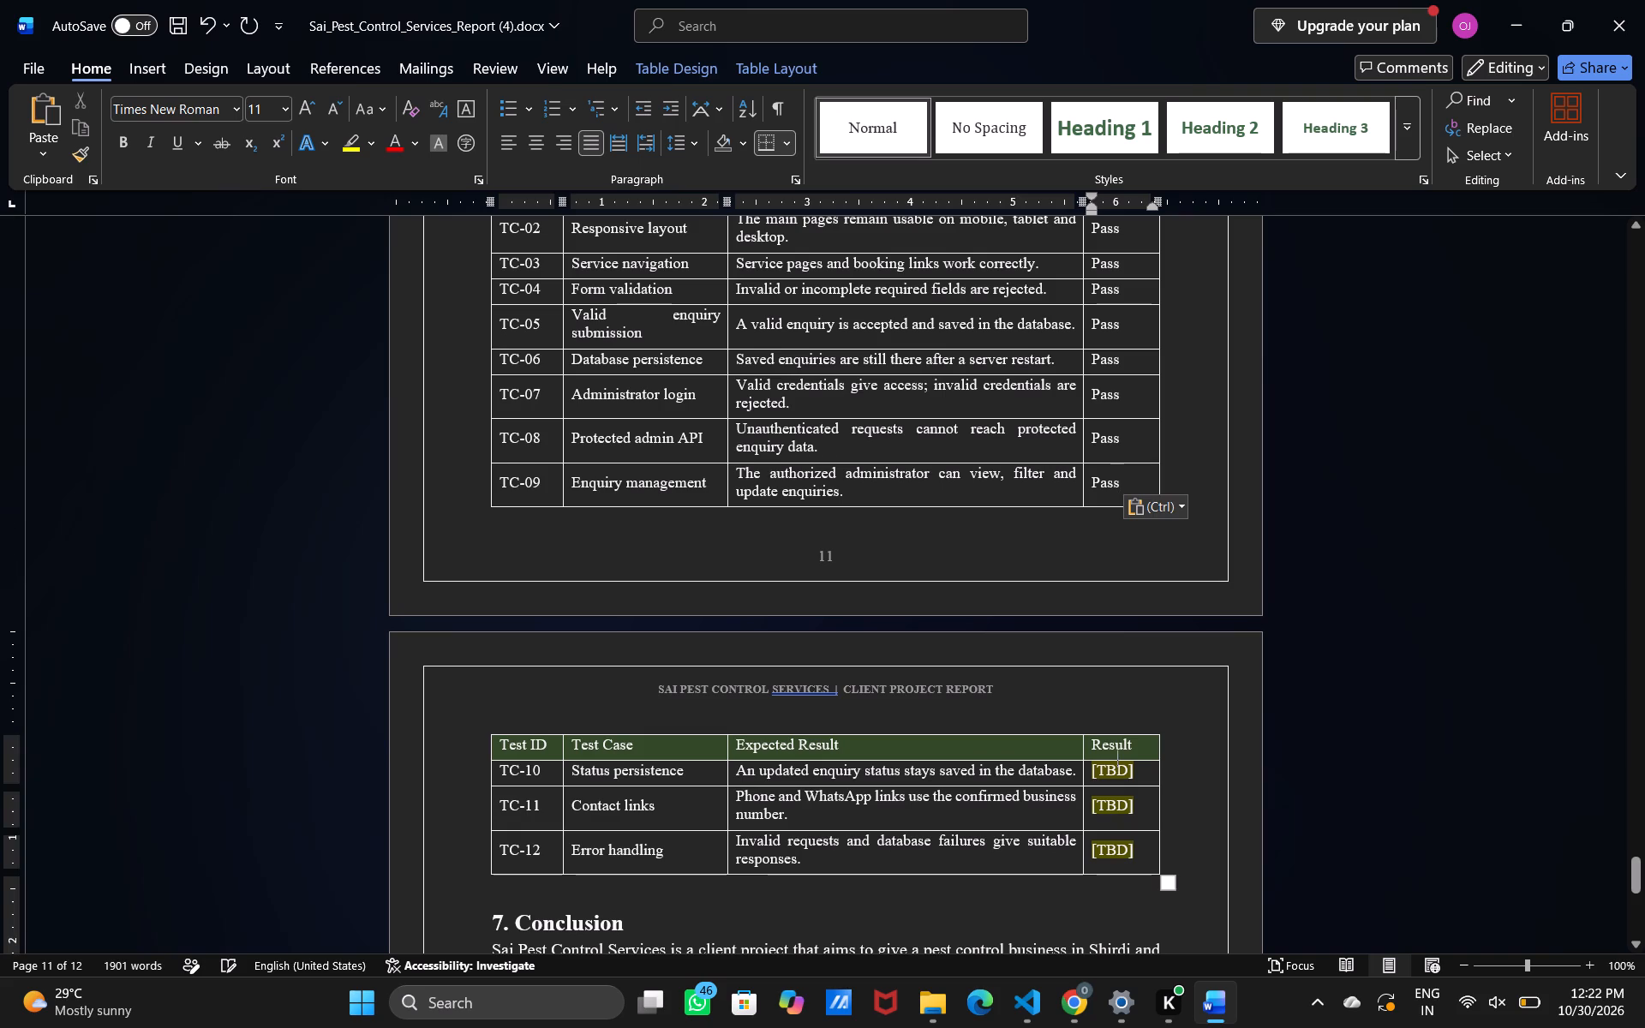
{"action": "key", "text": "Right"}
{"action": "key", "text": "Right"}
{"action": "key", "text": "ctrl+BackSpace"}
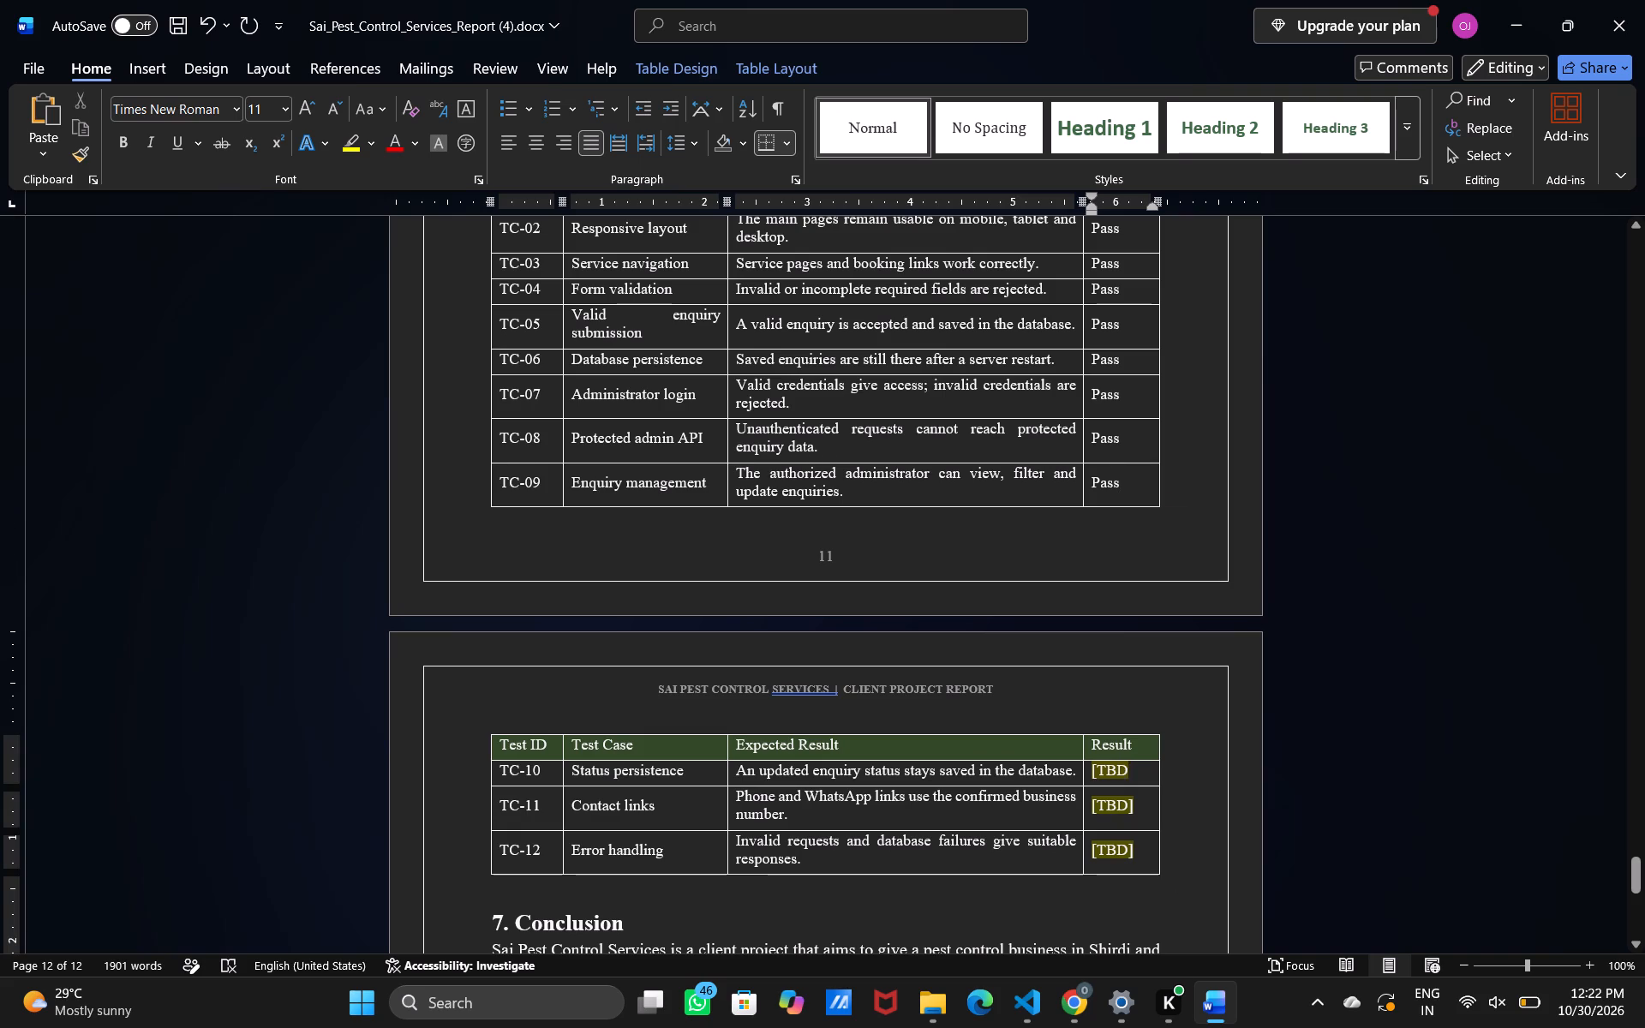
{"action": "key", "text": "ctrl+BackSpace"}
{"action": "key", "text": "ctrl+BackSpace"}
{"action": "key", "text": "ctrl+v"}
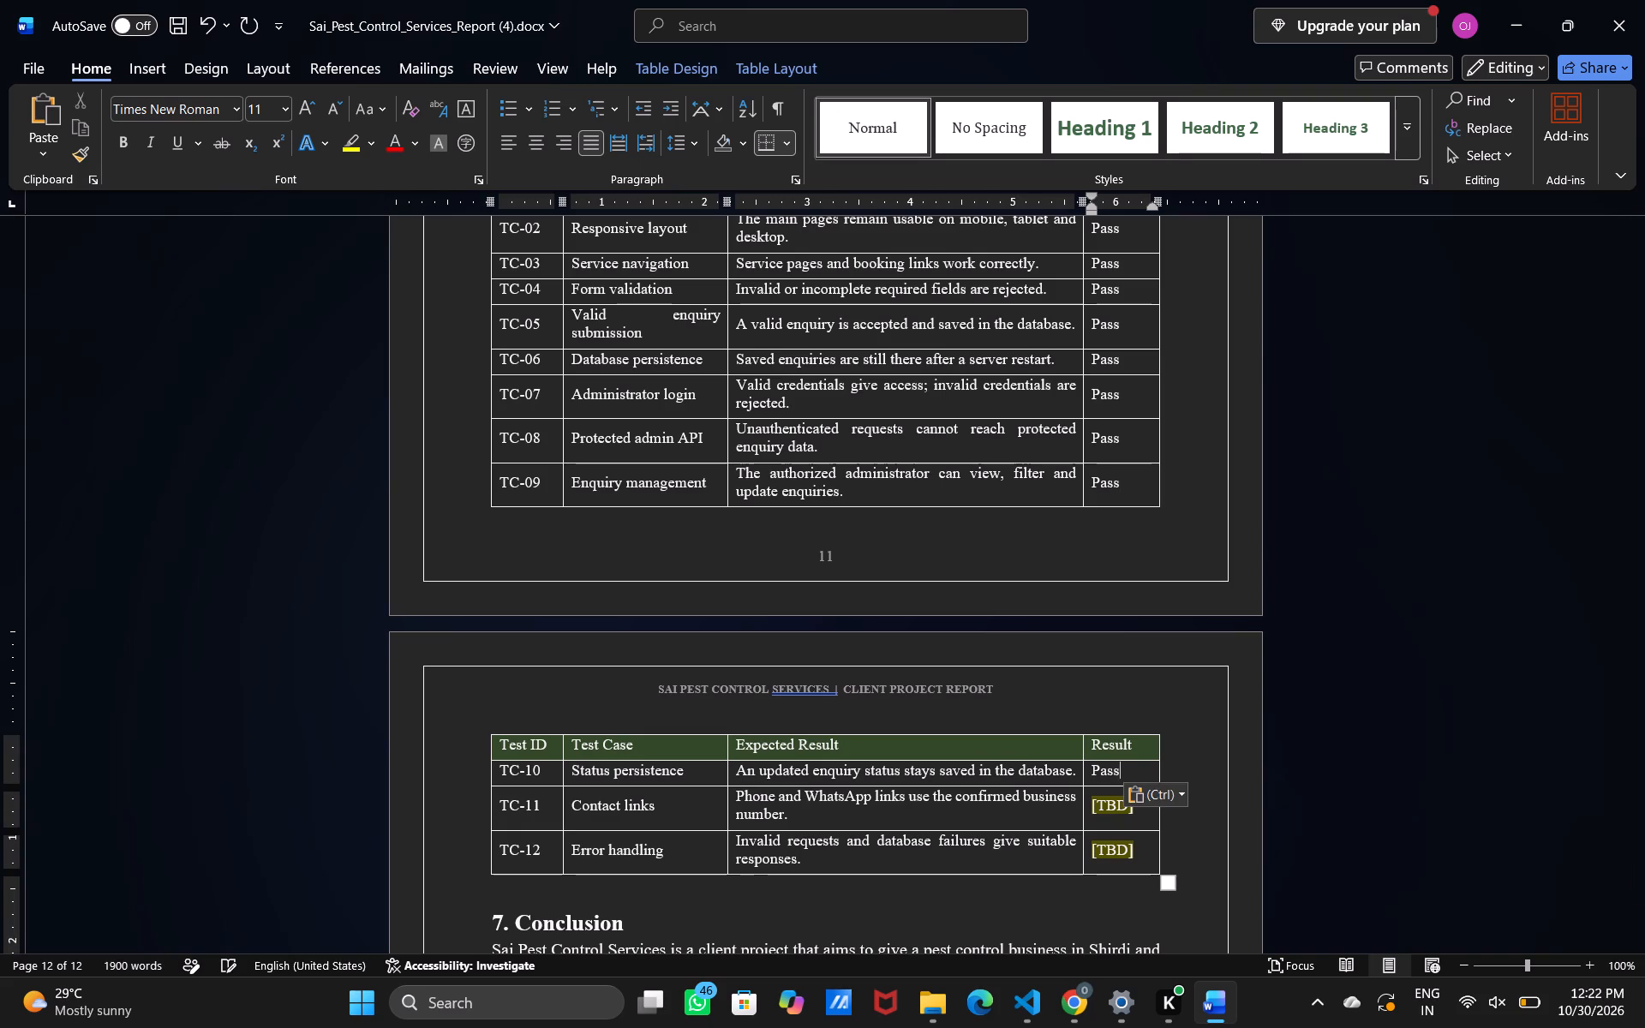
Replace the [TBD] placeholder in the Result cell of TC-11, Contact links, with the copied "Pass".
{"action": "key", "text": "Down"}
{"action": "key", "text": "Right"}
{"action": "key", "text": "Right"}
{"action": "key", "text": "ctrl+BackSpace"}
{"action": "key", "text": "ctrl+BackSpace"}
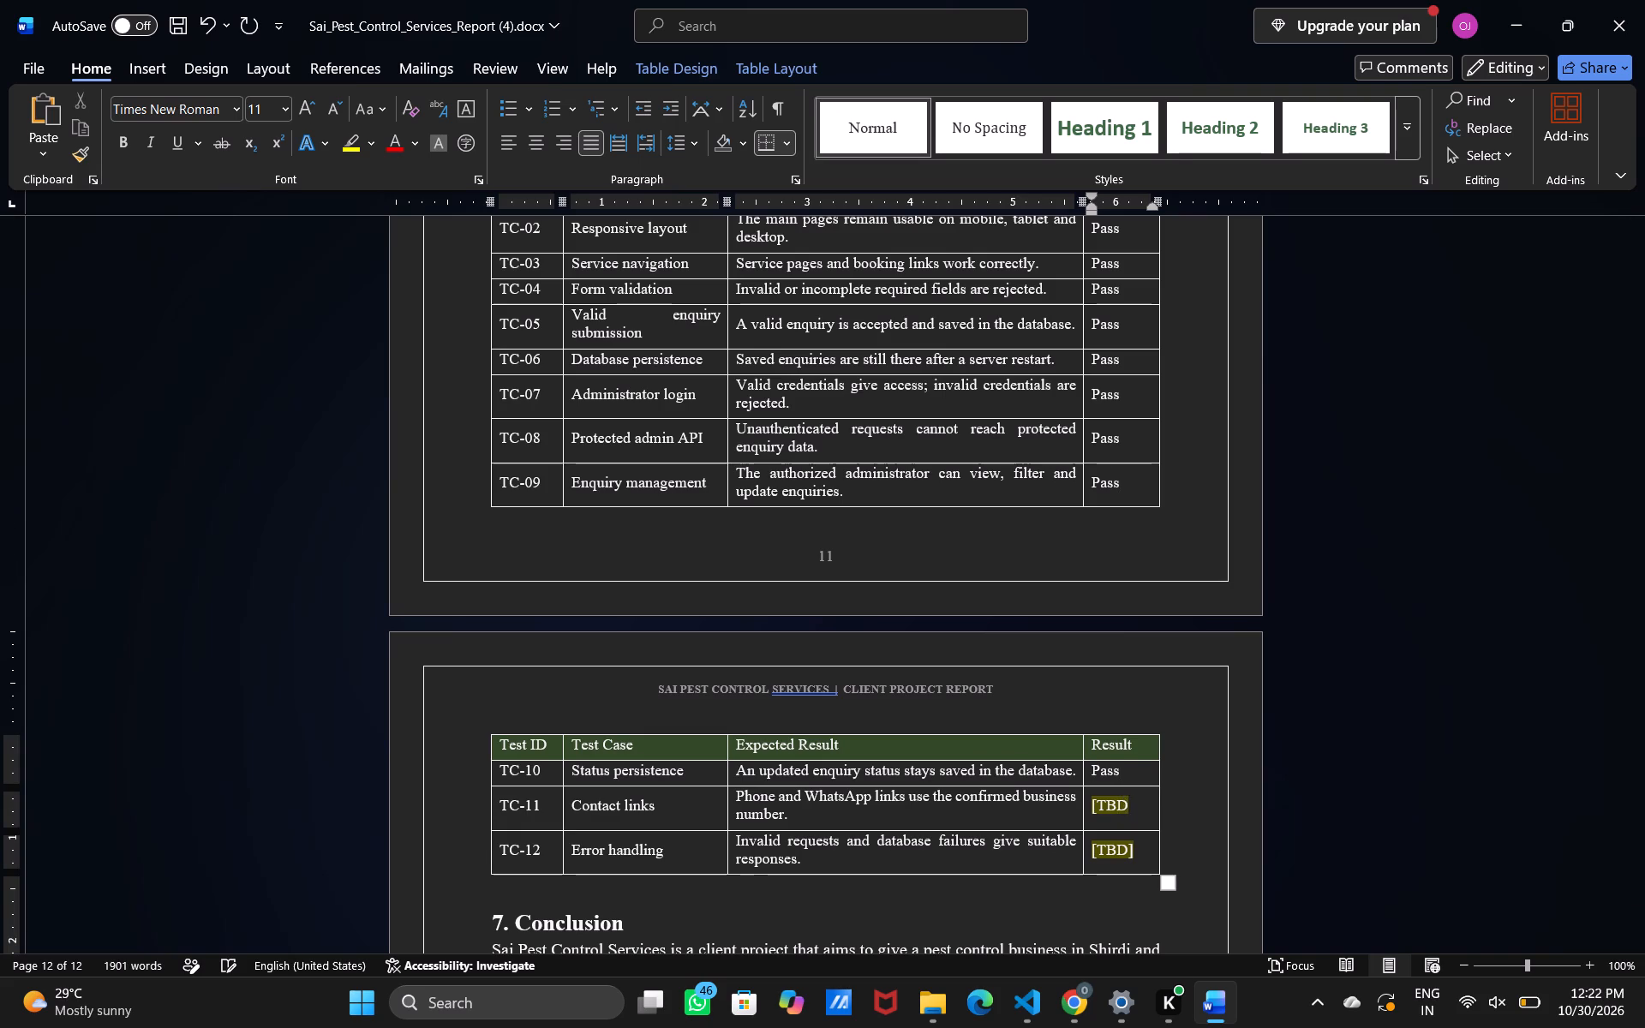
{"action": "key", "text": "ctrl+BackSpace"}
{"action": "key", "text": "ctrl+v"}
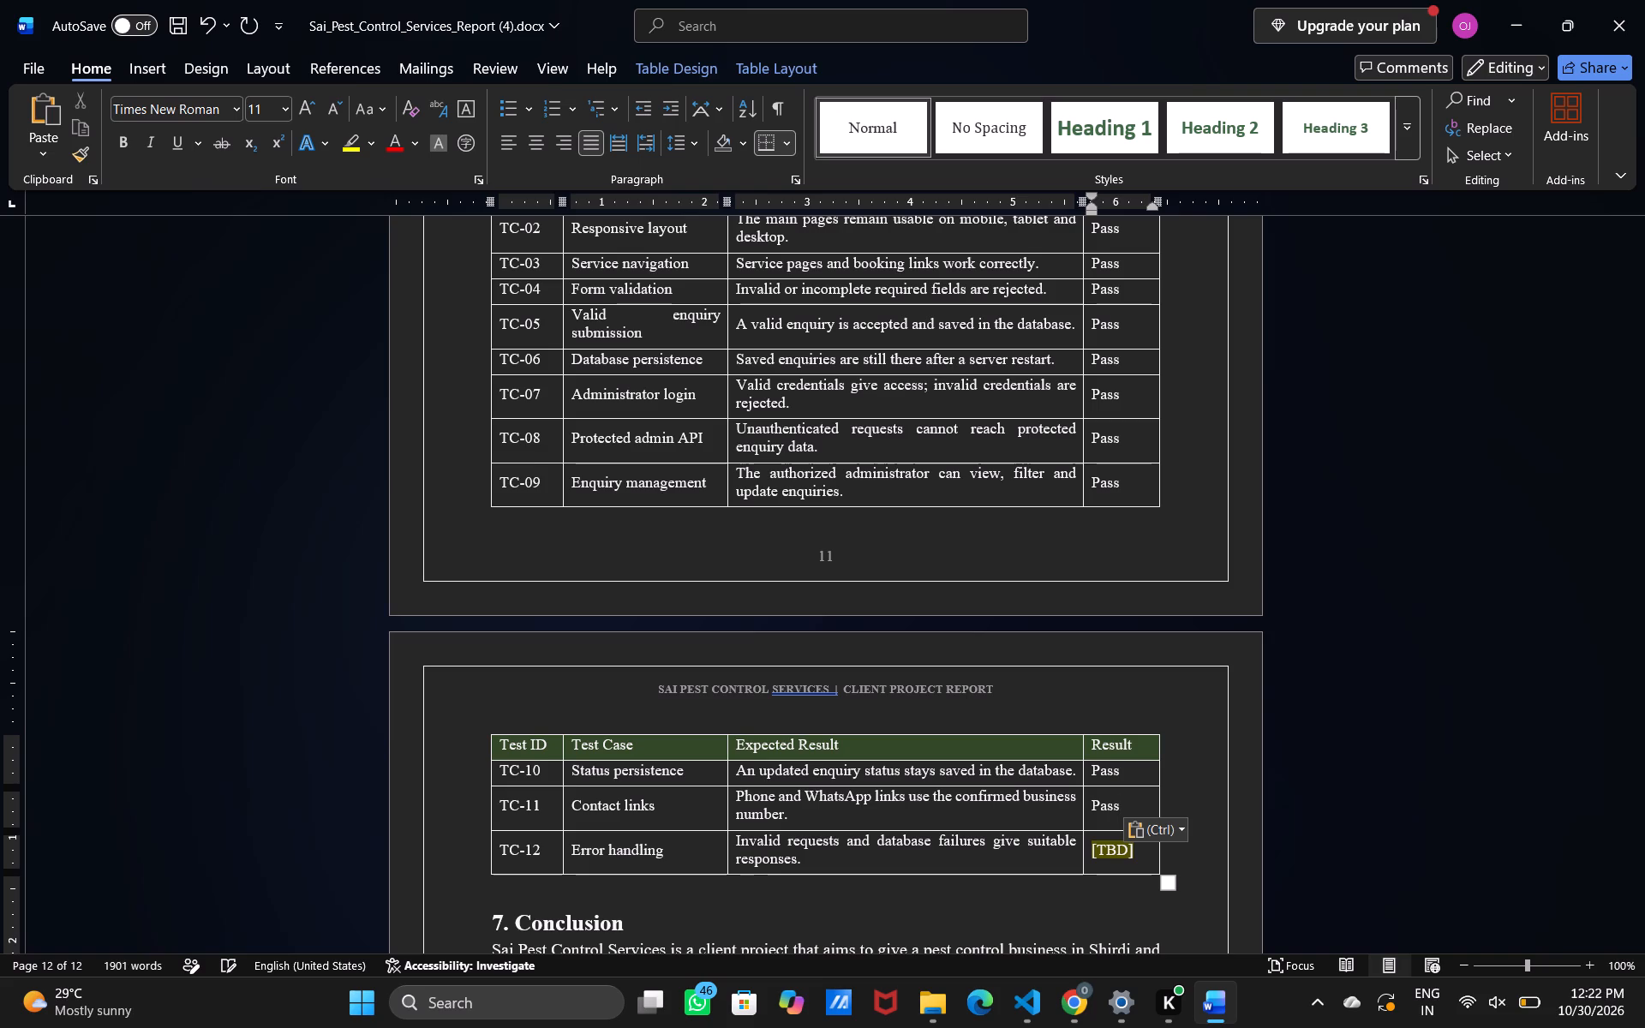
Replace the [TBD] placeholder in the Result cell of TC-12, Error handling, with the copied "Pass".
{"action": "key", "text": "Down"}
{"action": "key", "text": "Right"}
{"action": "key", "text": "Right"}
{"action": "key", "text": "ctrl+BackSpace"}
{"action": "key", "text": "ctrl+BackSpace"}
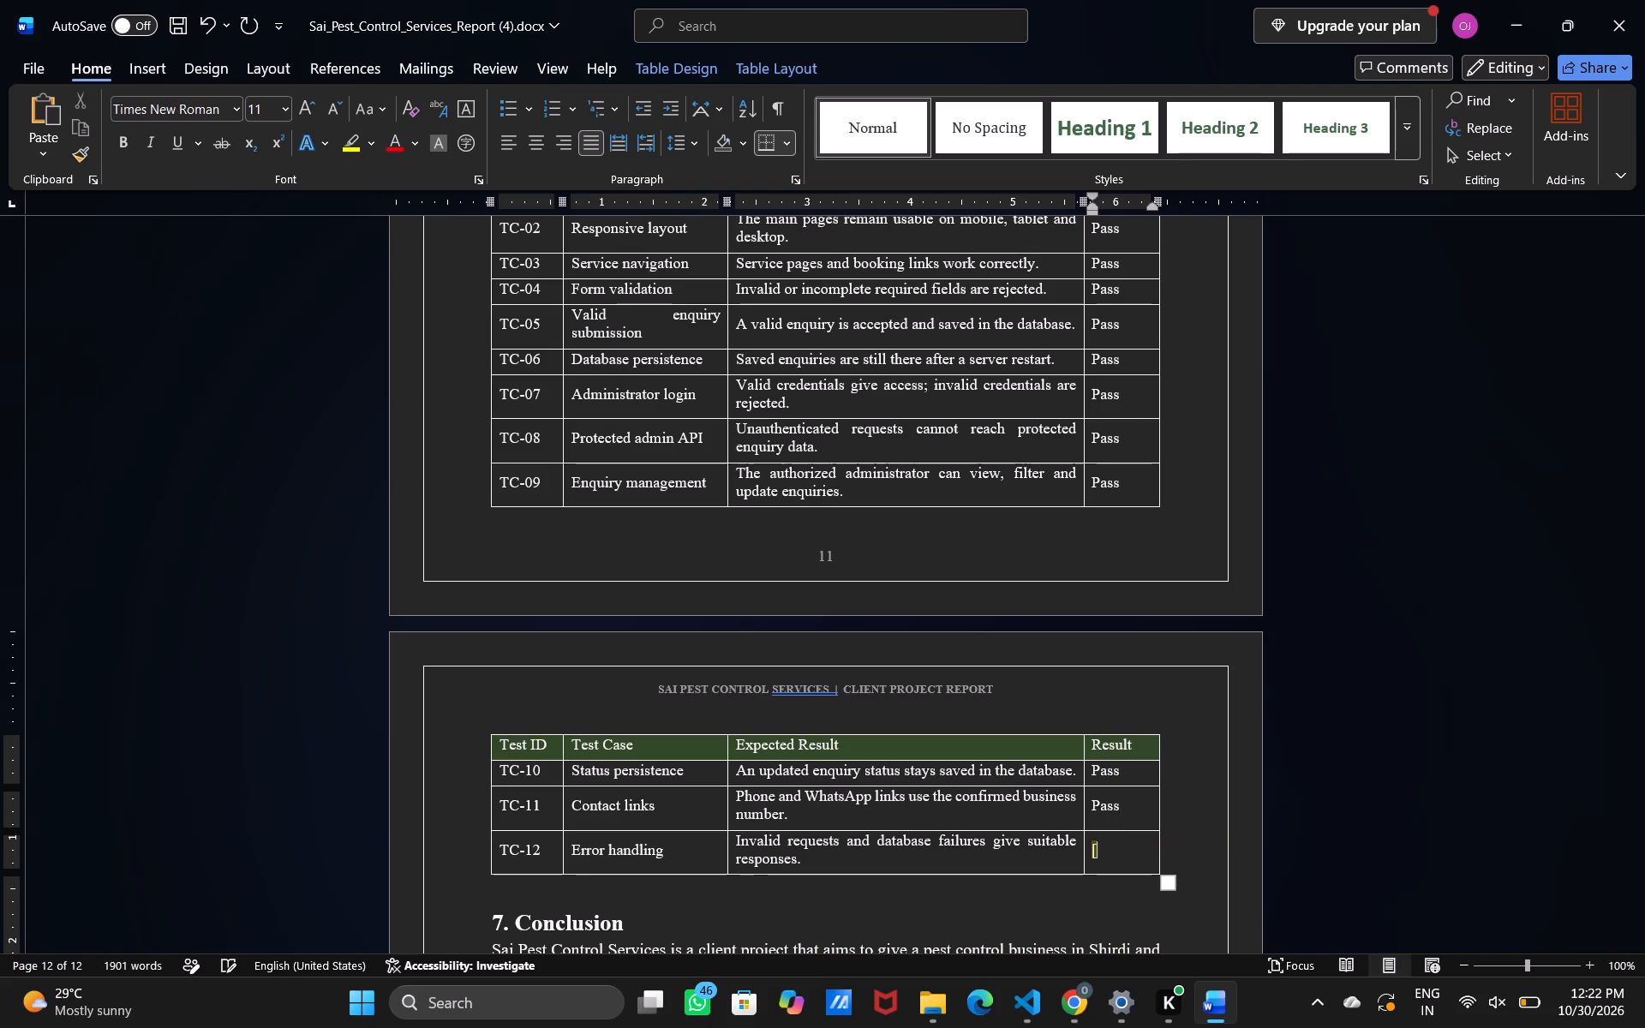
{"action": "key", "text": "ctrl+BackSpace"}
{"action": "key", "text": "ctrl+v"}
Save the report document with the completed test results.
{"action": "scroll", "coordinate": [1139, 855], "scroll_direction": "down", "scroll_amount": 4}
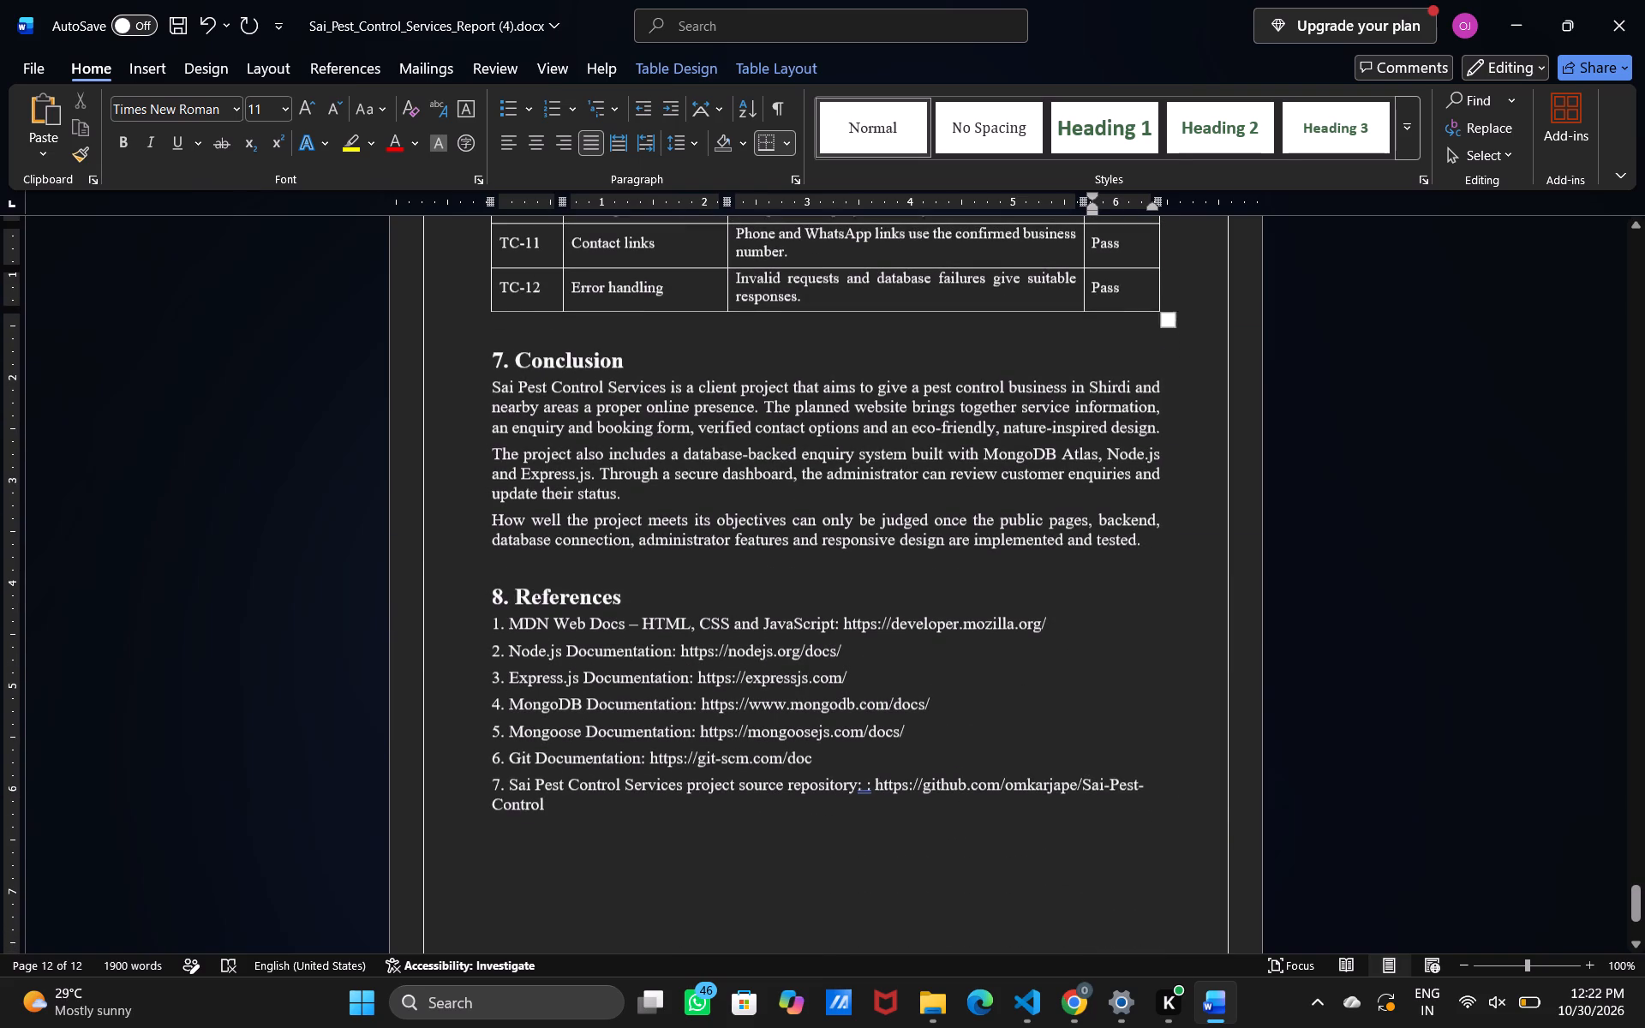
{"action": "left_click", "coordinate": [1071, 801]}
{"action": "key", "text": "ctrl+s"}
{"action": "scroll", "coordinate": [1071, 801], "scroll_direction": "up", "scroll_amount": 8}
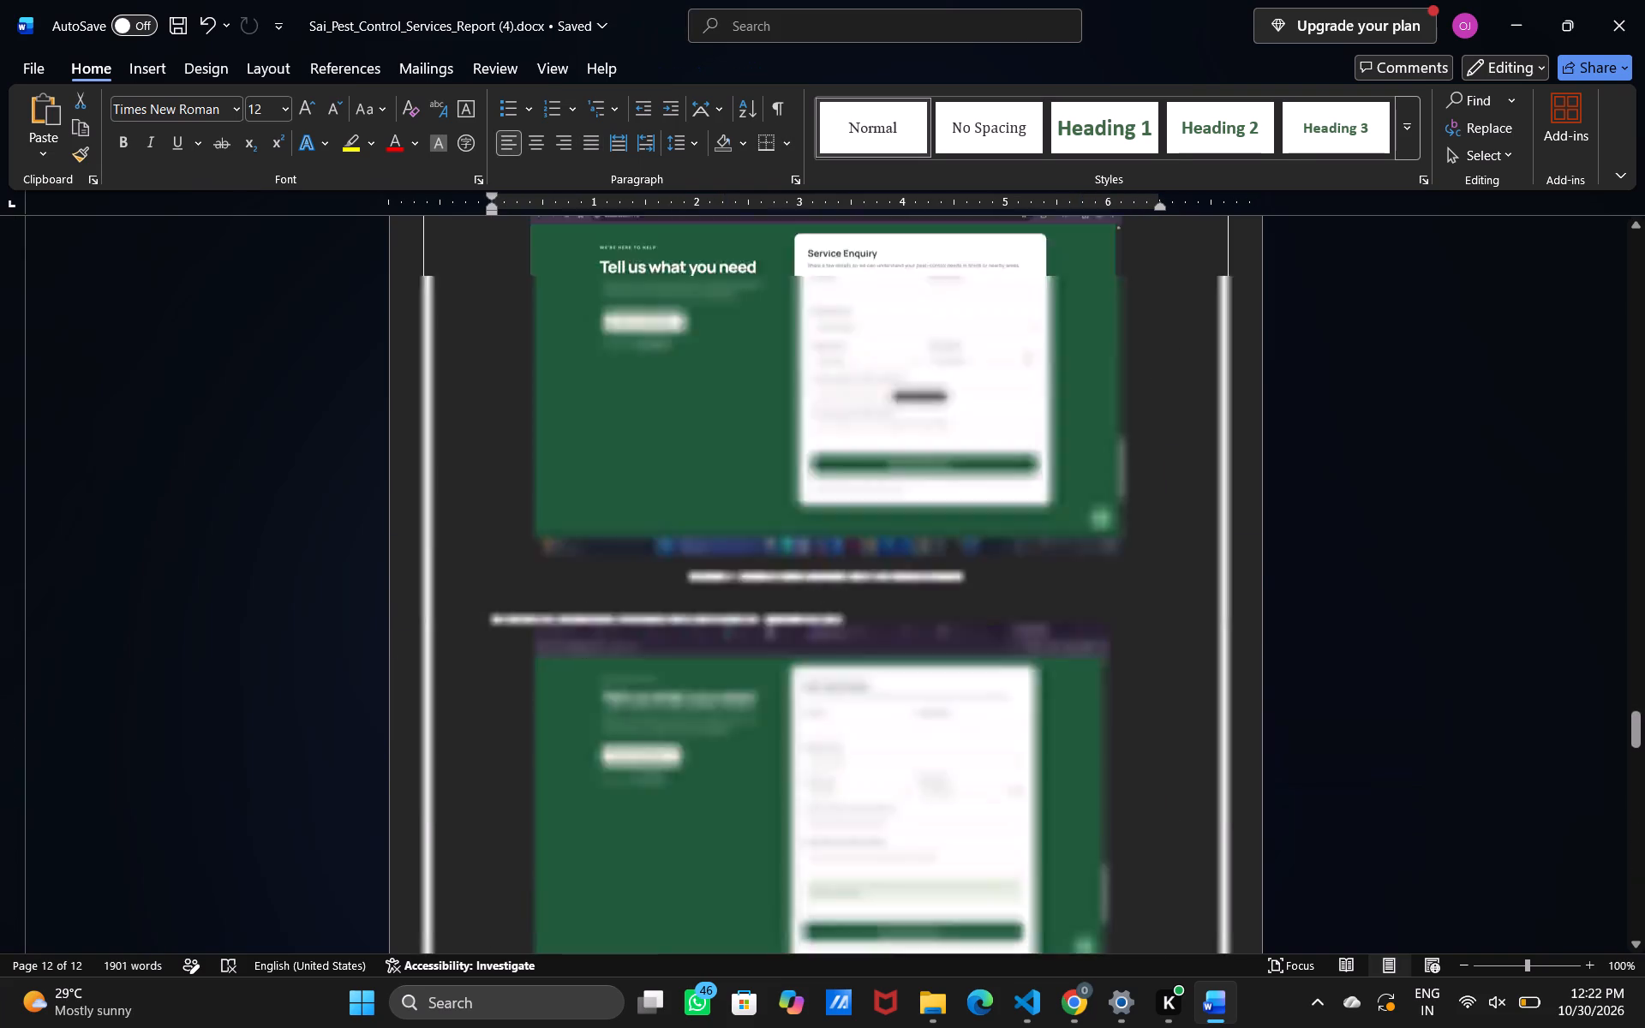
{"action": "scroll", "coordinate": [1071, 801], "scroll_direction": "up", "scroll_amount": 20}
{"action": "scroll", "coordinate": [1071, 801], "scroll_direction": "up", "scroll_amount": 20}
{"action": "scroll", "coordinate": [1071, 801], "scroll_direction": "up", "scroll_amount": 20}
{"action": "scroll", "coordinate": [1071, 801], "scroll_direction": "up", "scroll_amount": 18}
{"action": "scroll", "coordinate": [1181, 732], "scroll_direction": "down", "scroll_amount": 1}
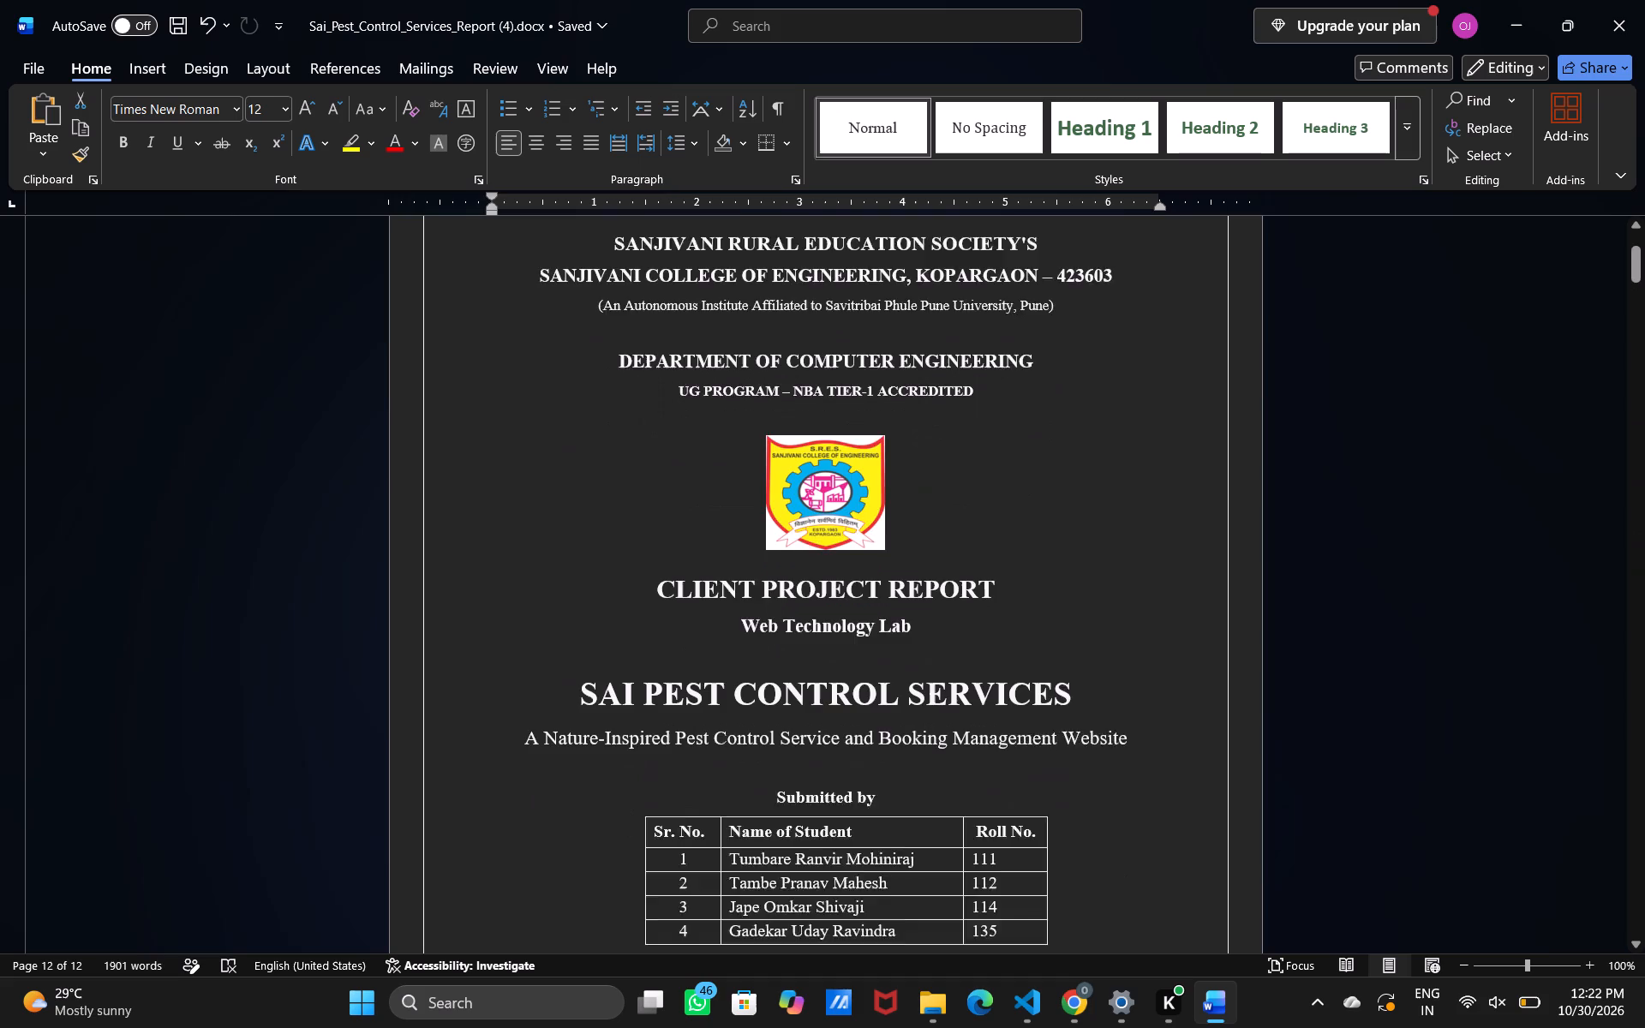
Close the finished Sai Pest Control Services report document.
{"action": "scroll", "coordinate": [1181, 732], "scroll_direction": "down", "scroll_amount": 2}
{"action": "left_click", "coordinate": [1639, 1]}
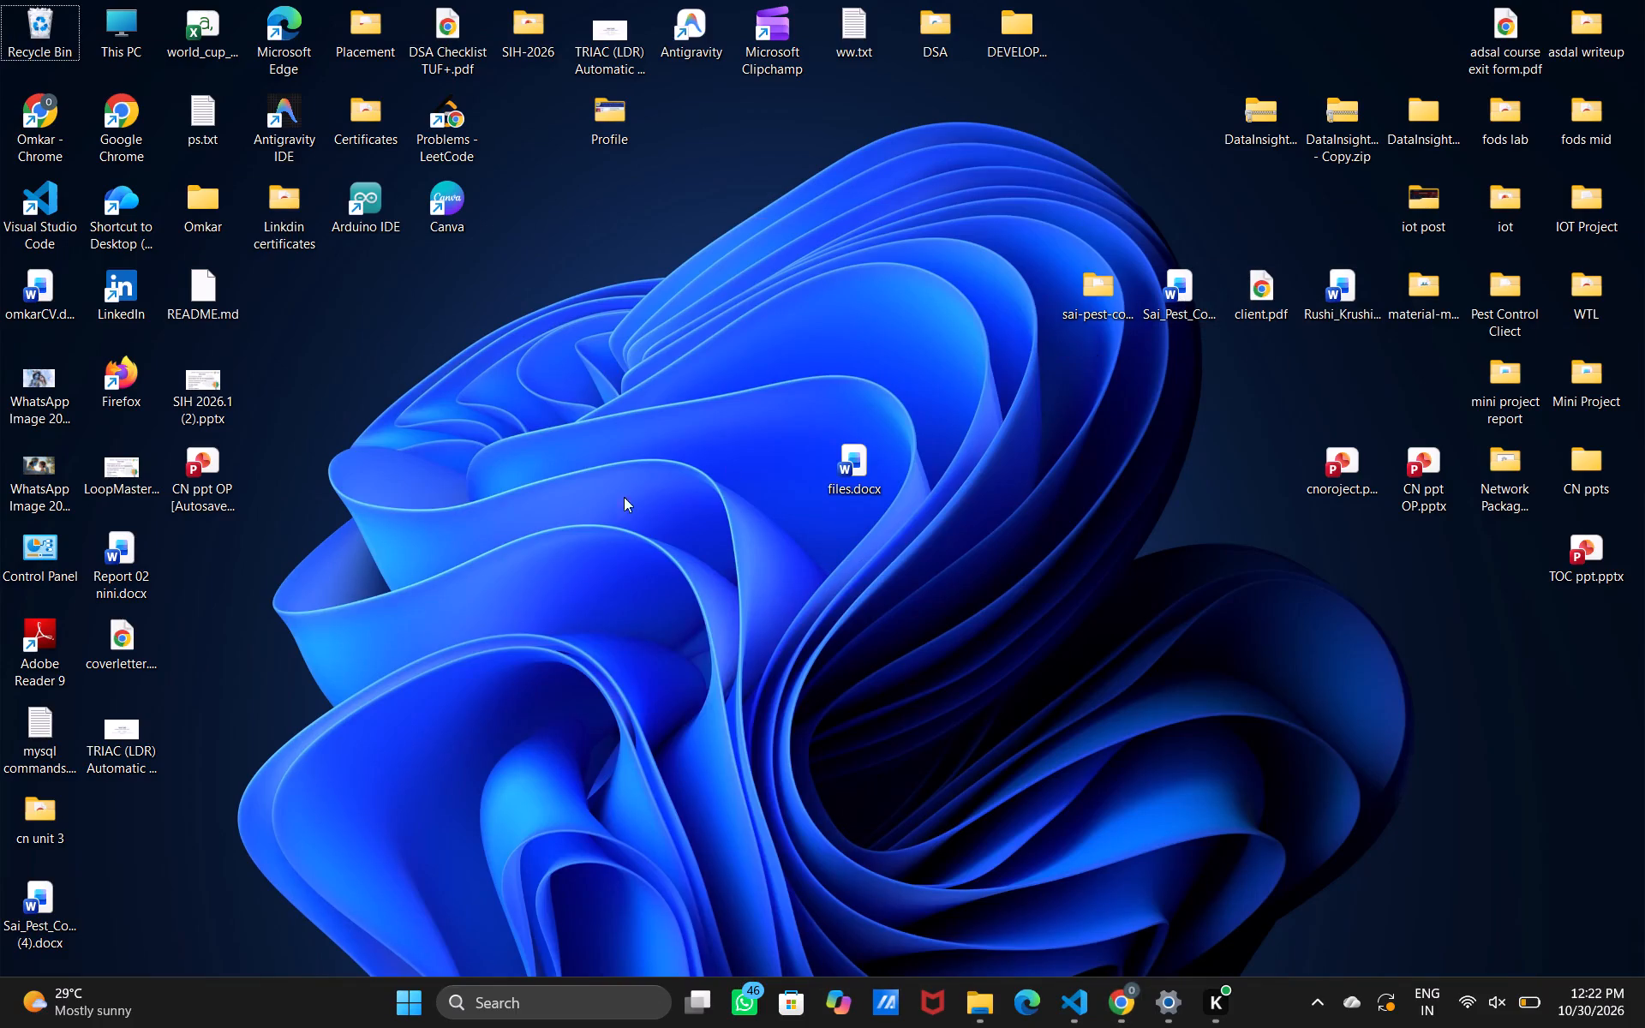
Bring the Sai_Pest_Control_Services_Report (4).docx file from the desktop into the WhatsApp page in Chrome.
{"action": "left_click_drag", "start_coordinate": [21, 921], "coordinate": [751, 937]}
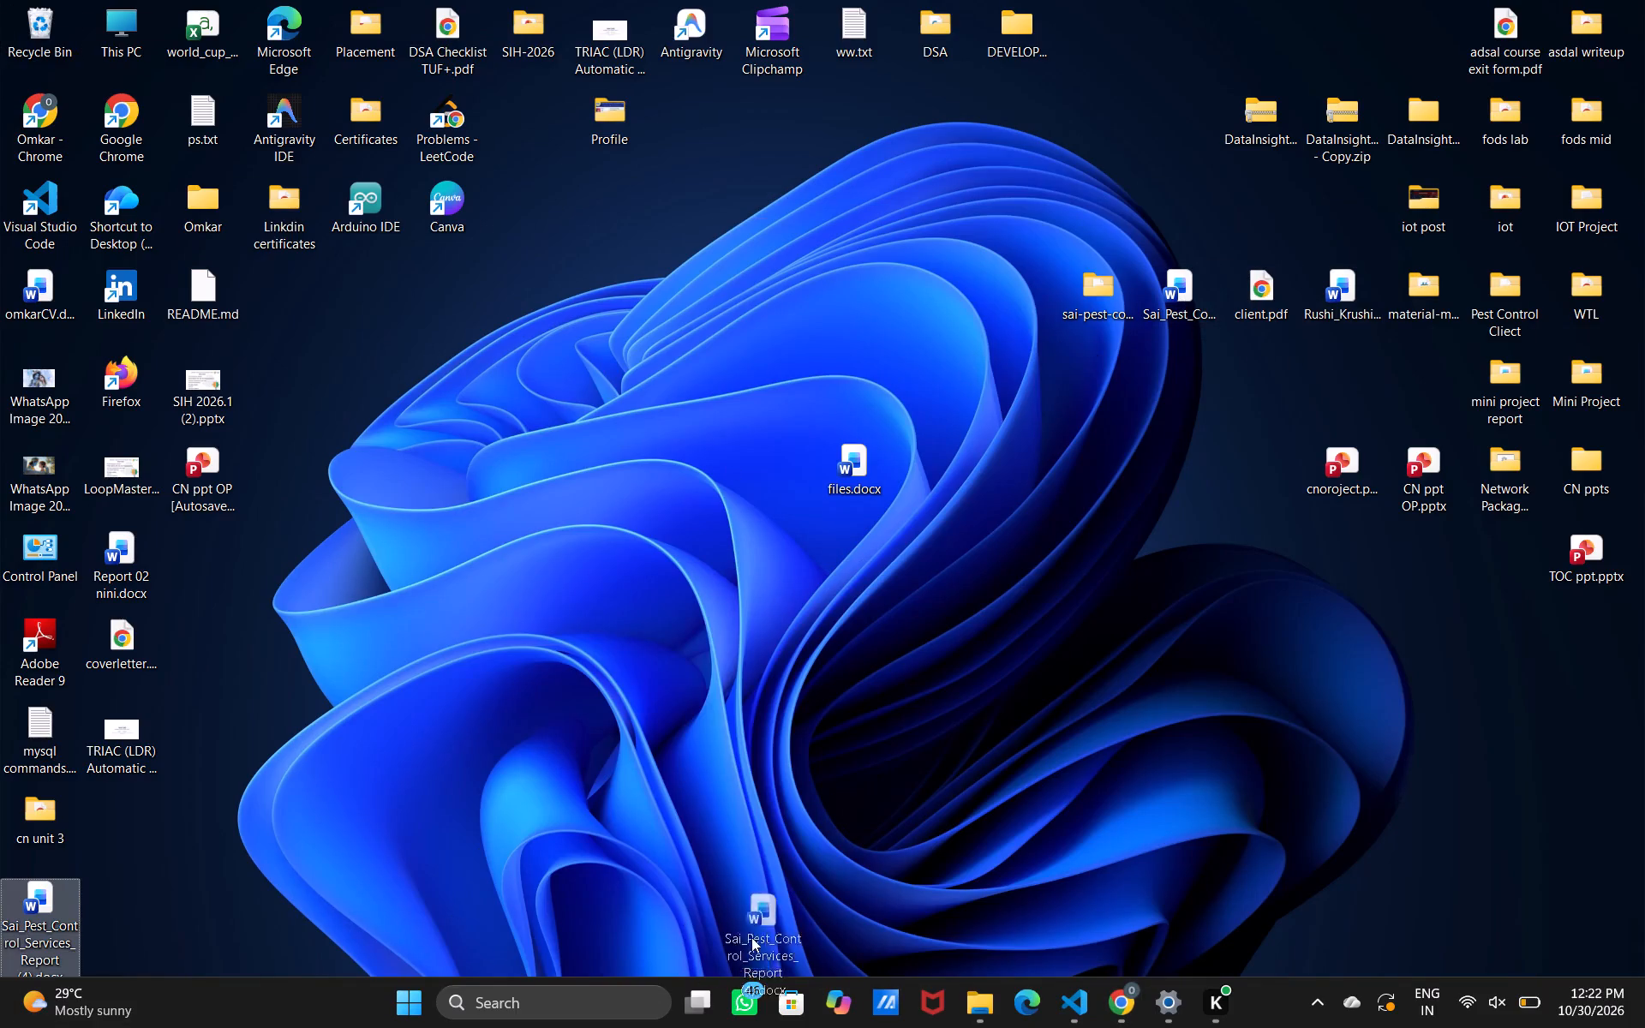
{"action": "left_click_drag", "start_coordinate": [751, 937], "coordinate": [1055, 855]}
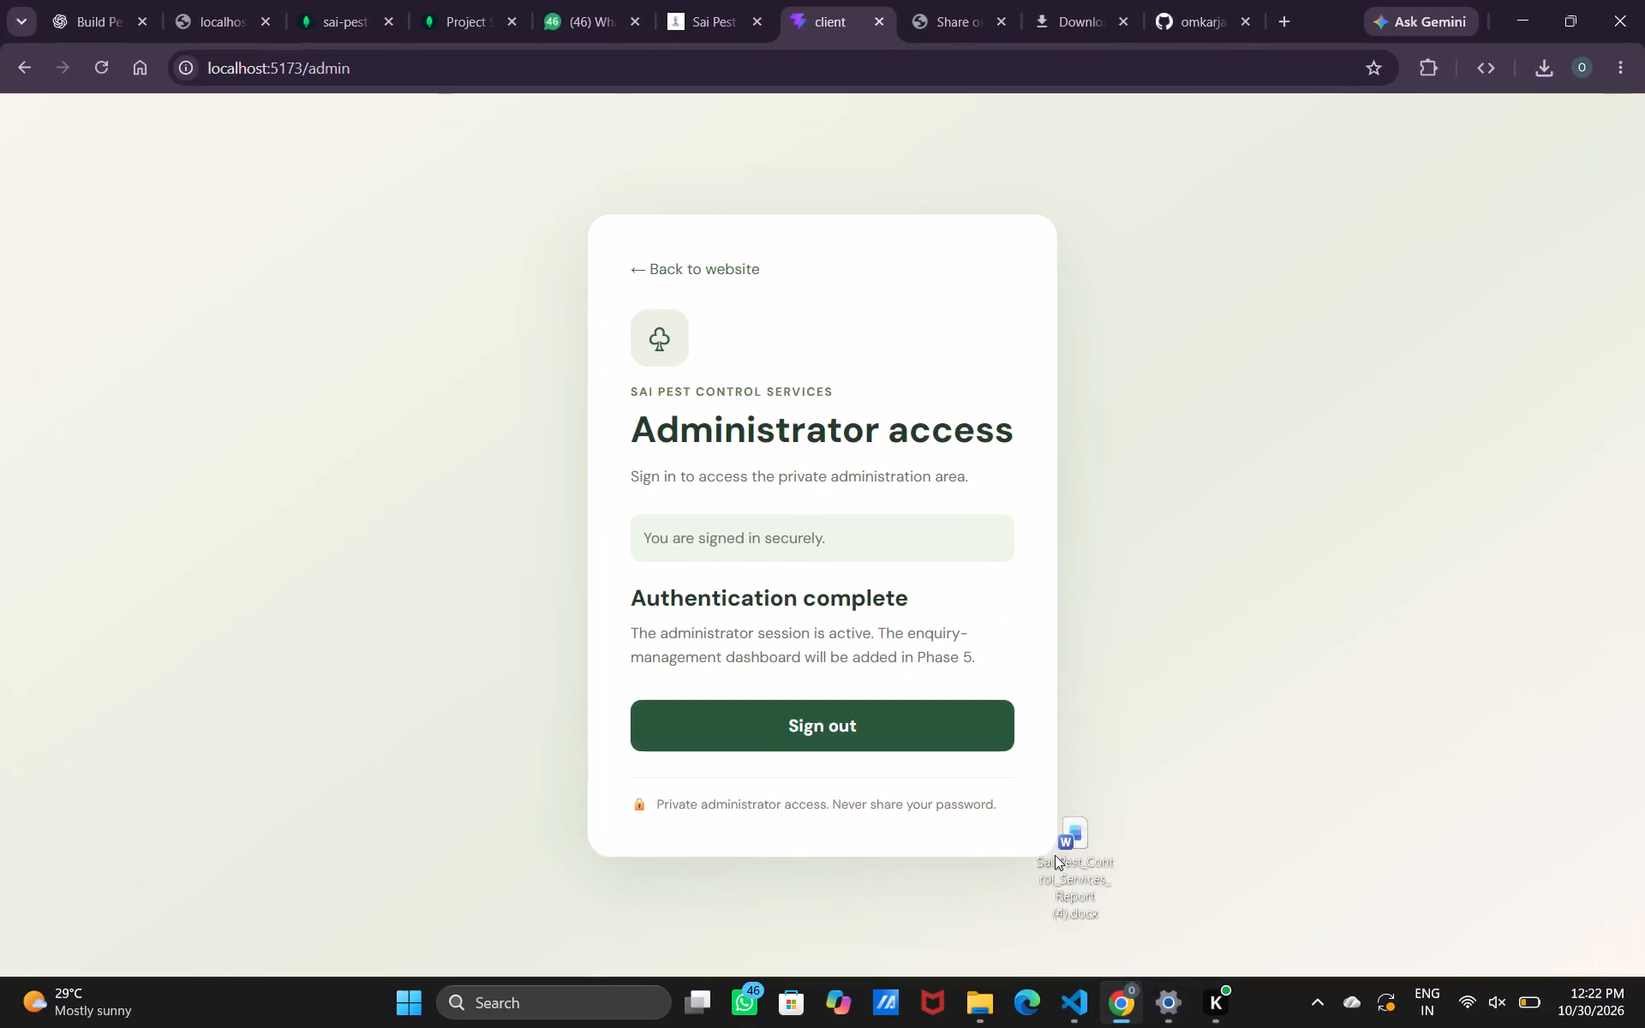
{"action": "left_click_drag", "start_coordinate": [1055, 855], "coordinate": [586, 0]}
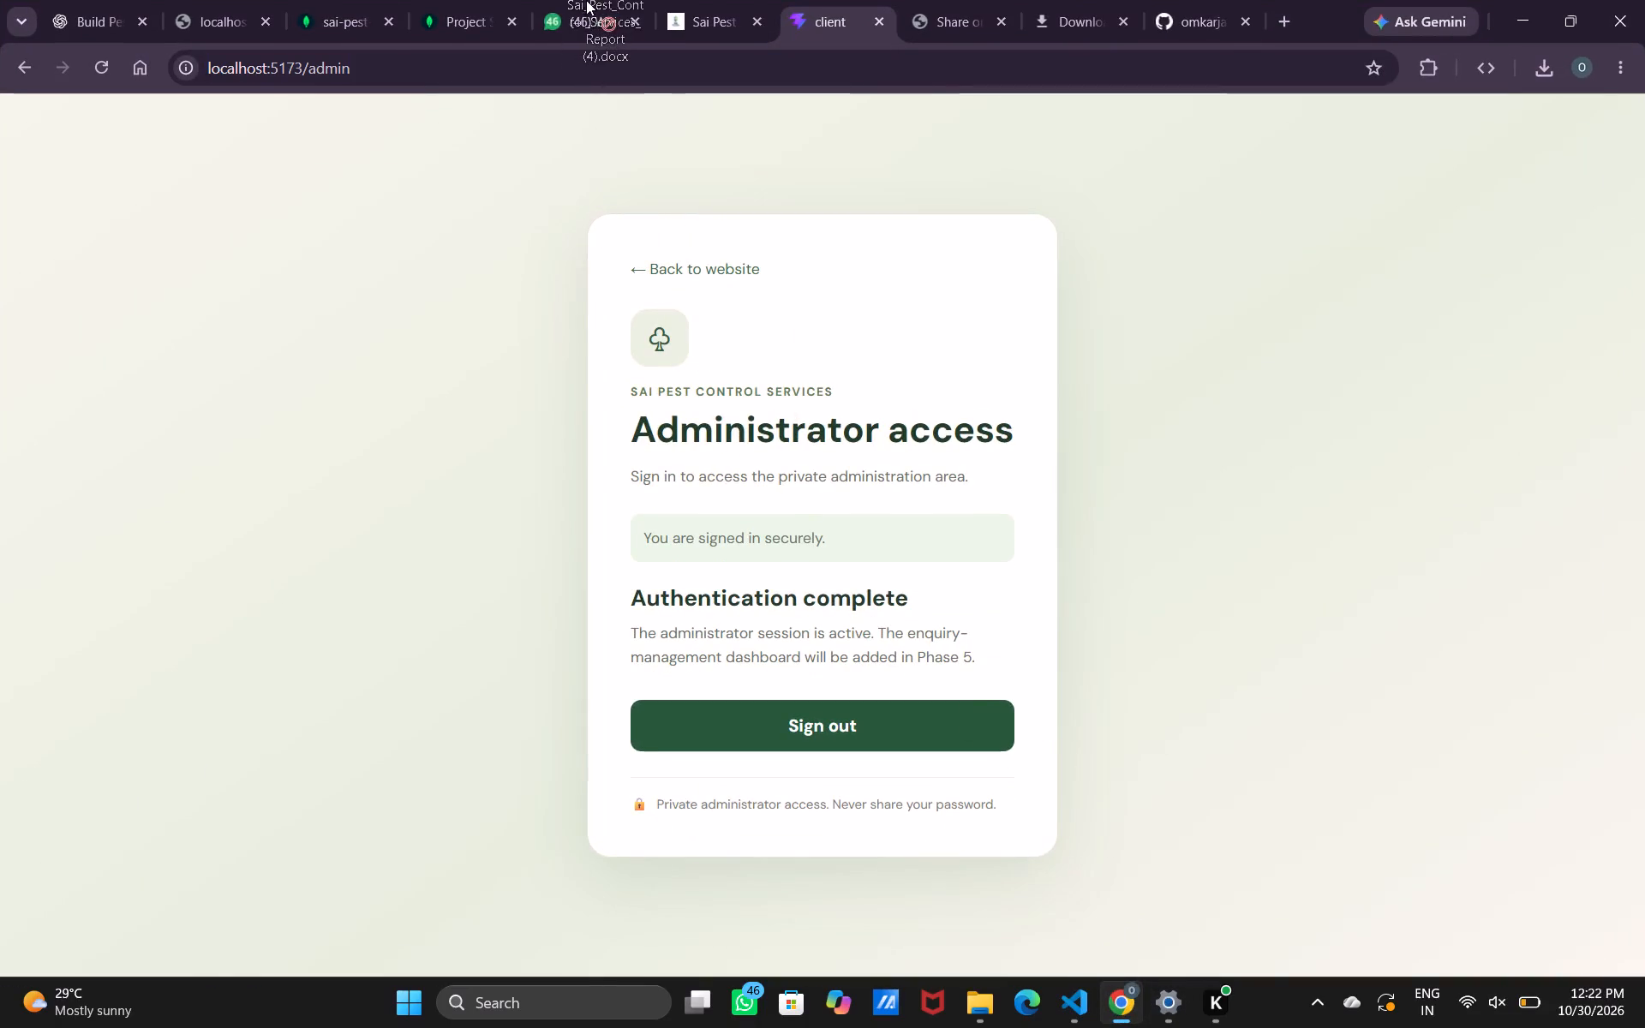
{"action": "left_click_drag", "start_coordinate": [586, 0], "coordinate": [566, 17]}
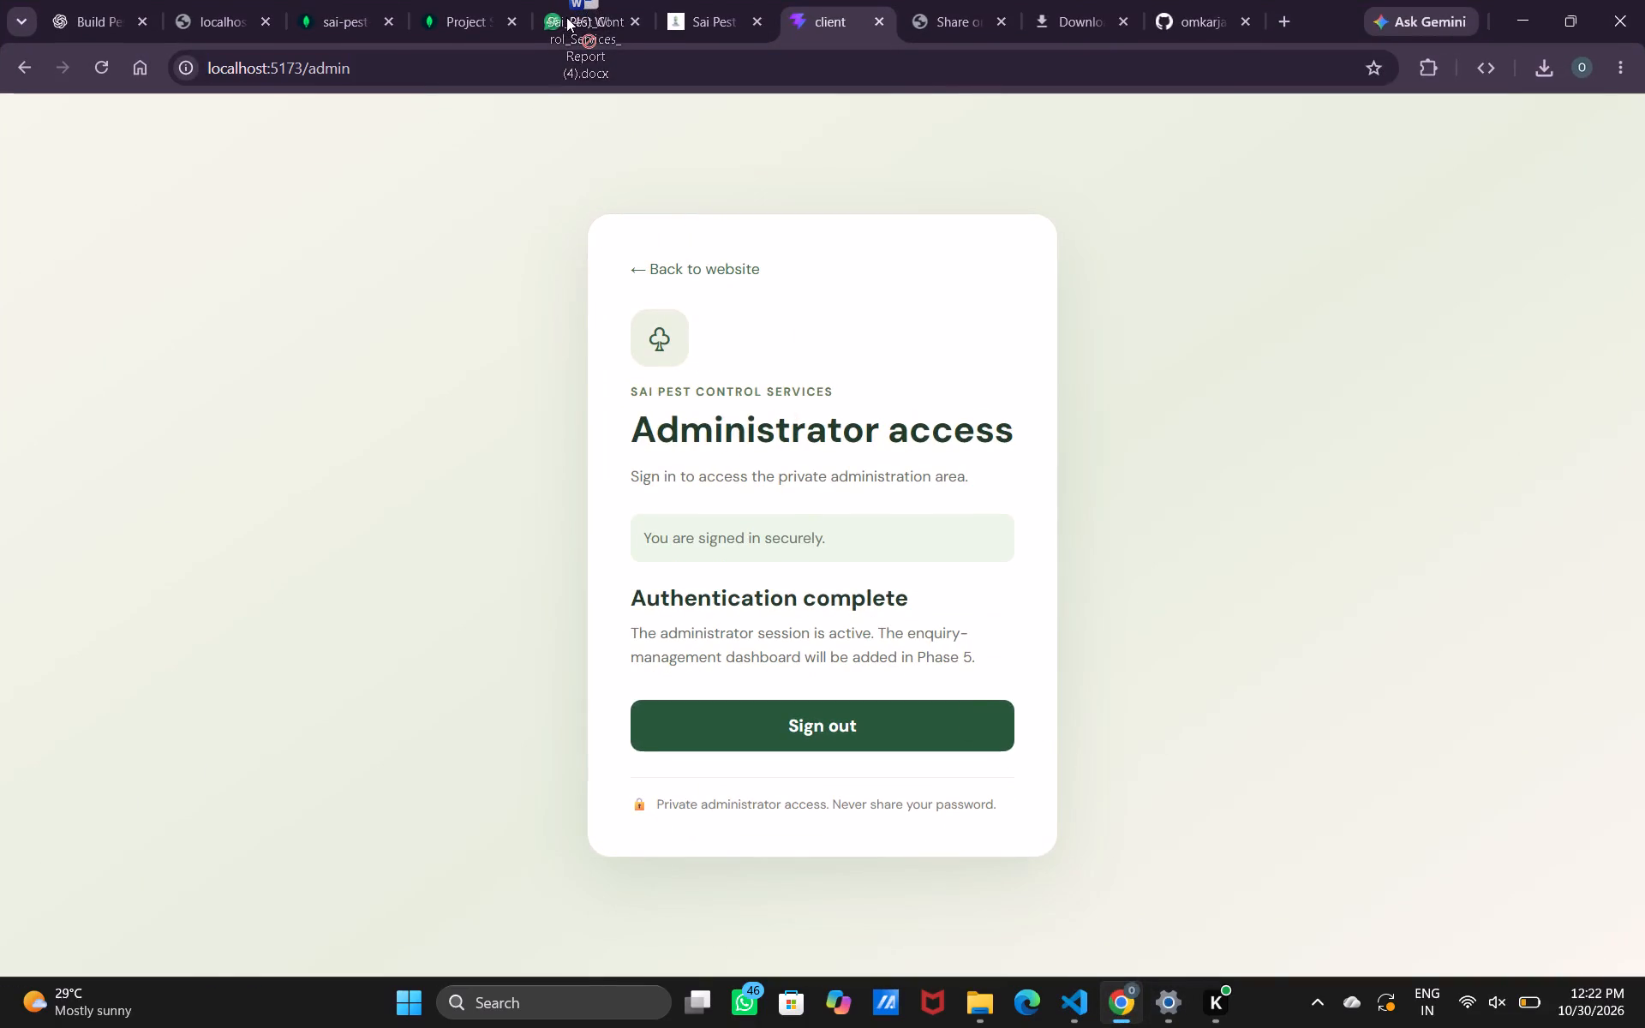
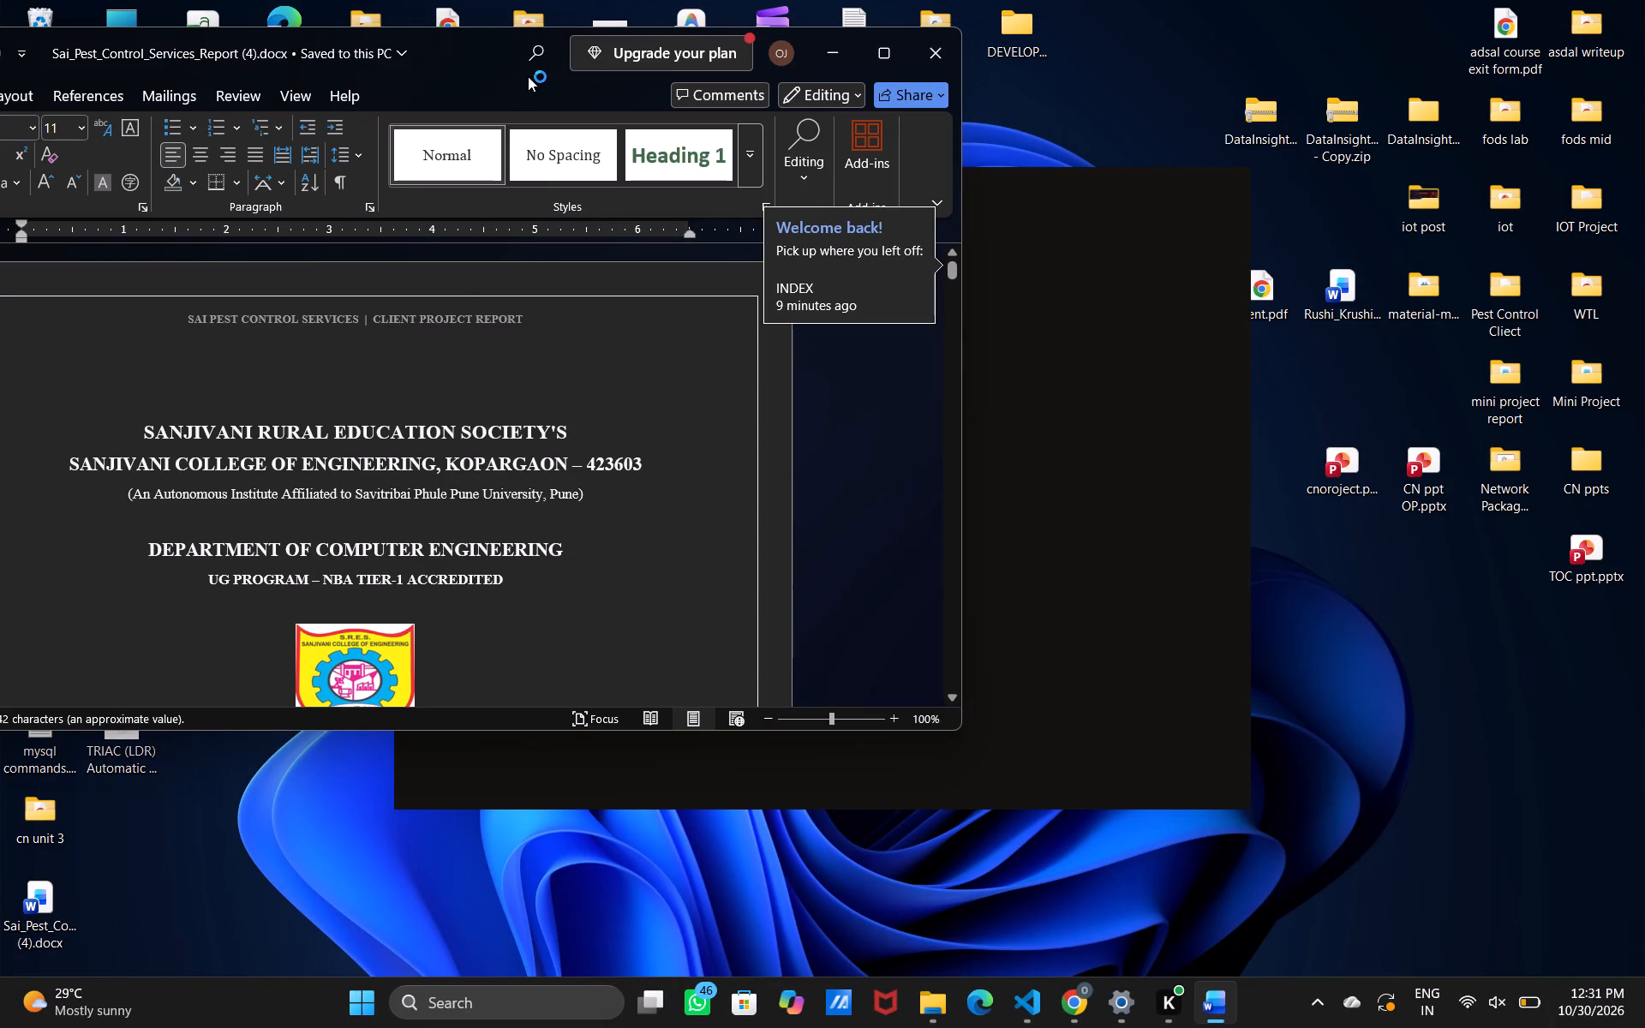
Maximize the reopened report and review it from the cover page and index through the Technology Used and System Design sections.
{"action": "double_click", "coordinate": [489, 51]}
{"action": "scroll", "coordinate": [631, 613], "scroll_direction": "down", "scroll_amount": 1}
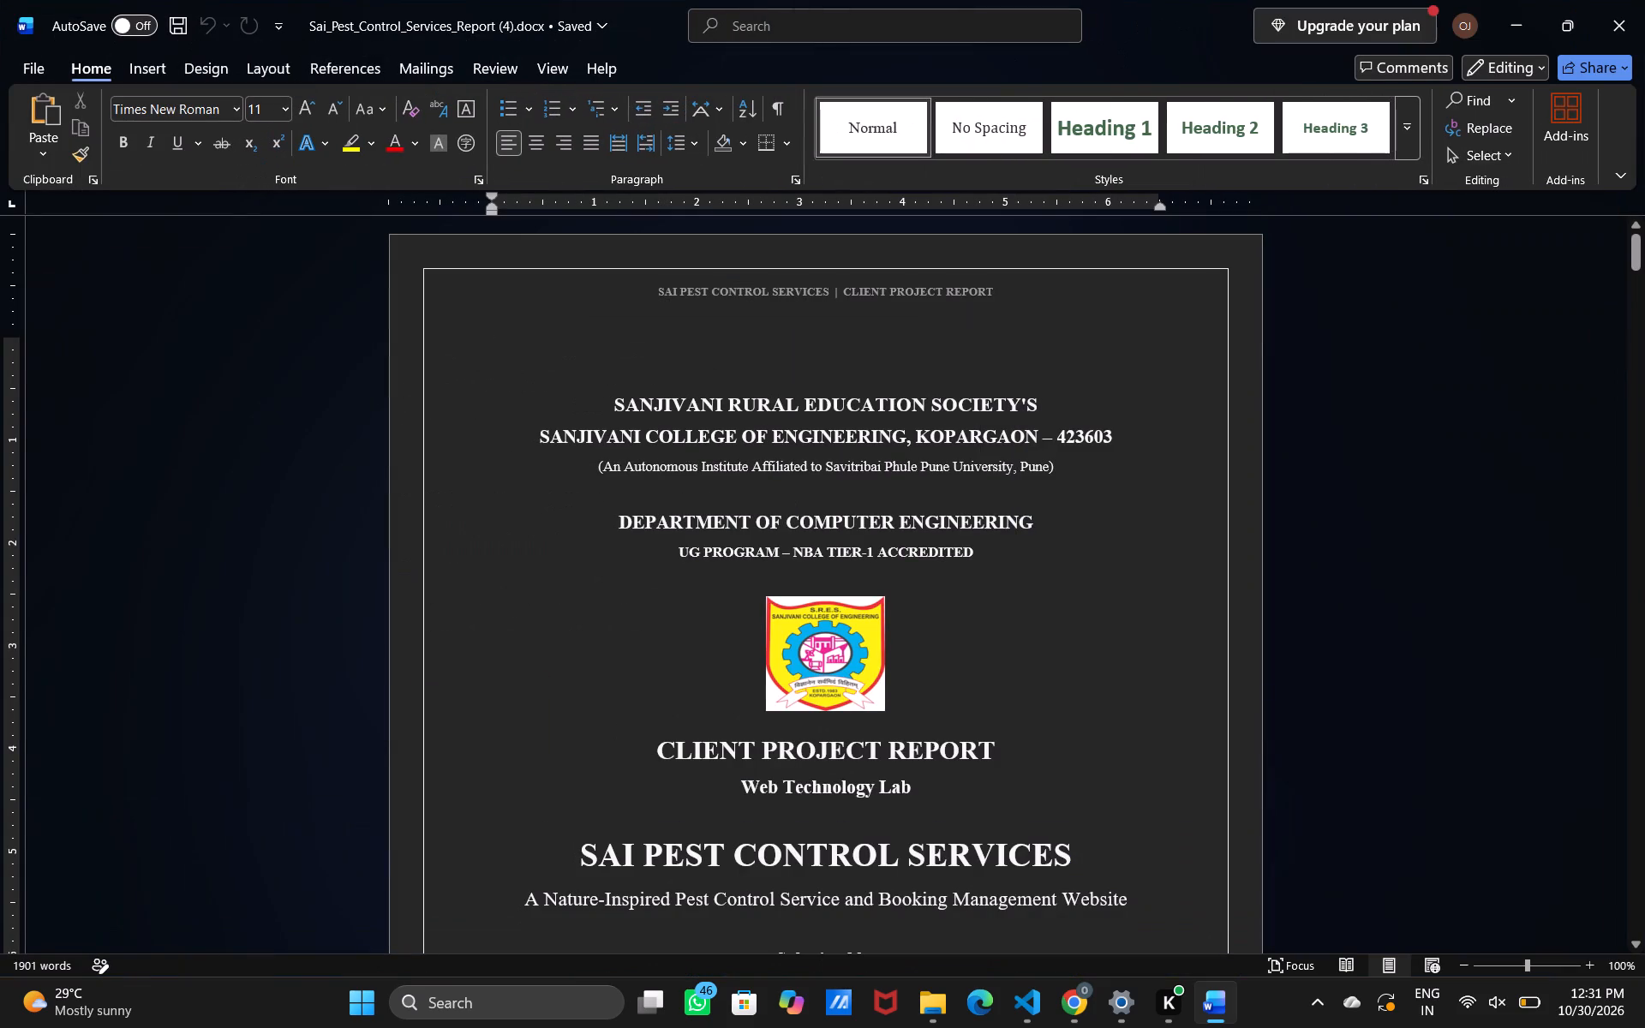
{"action": "scroll", "coordinate": [631, 613], "scroll_direction": "down", "scroll_amount": 8}
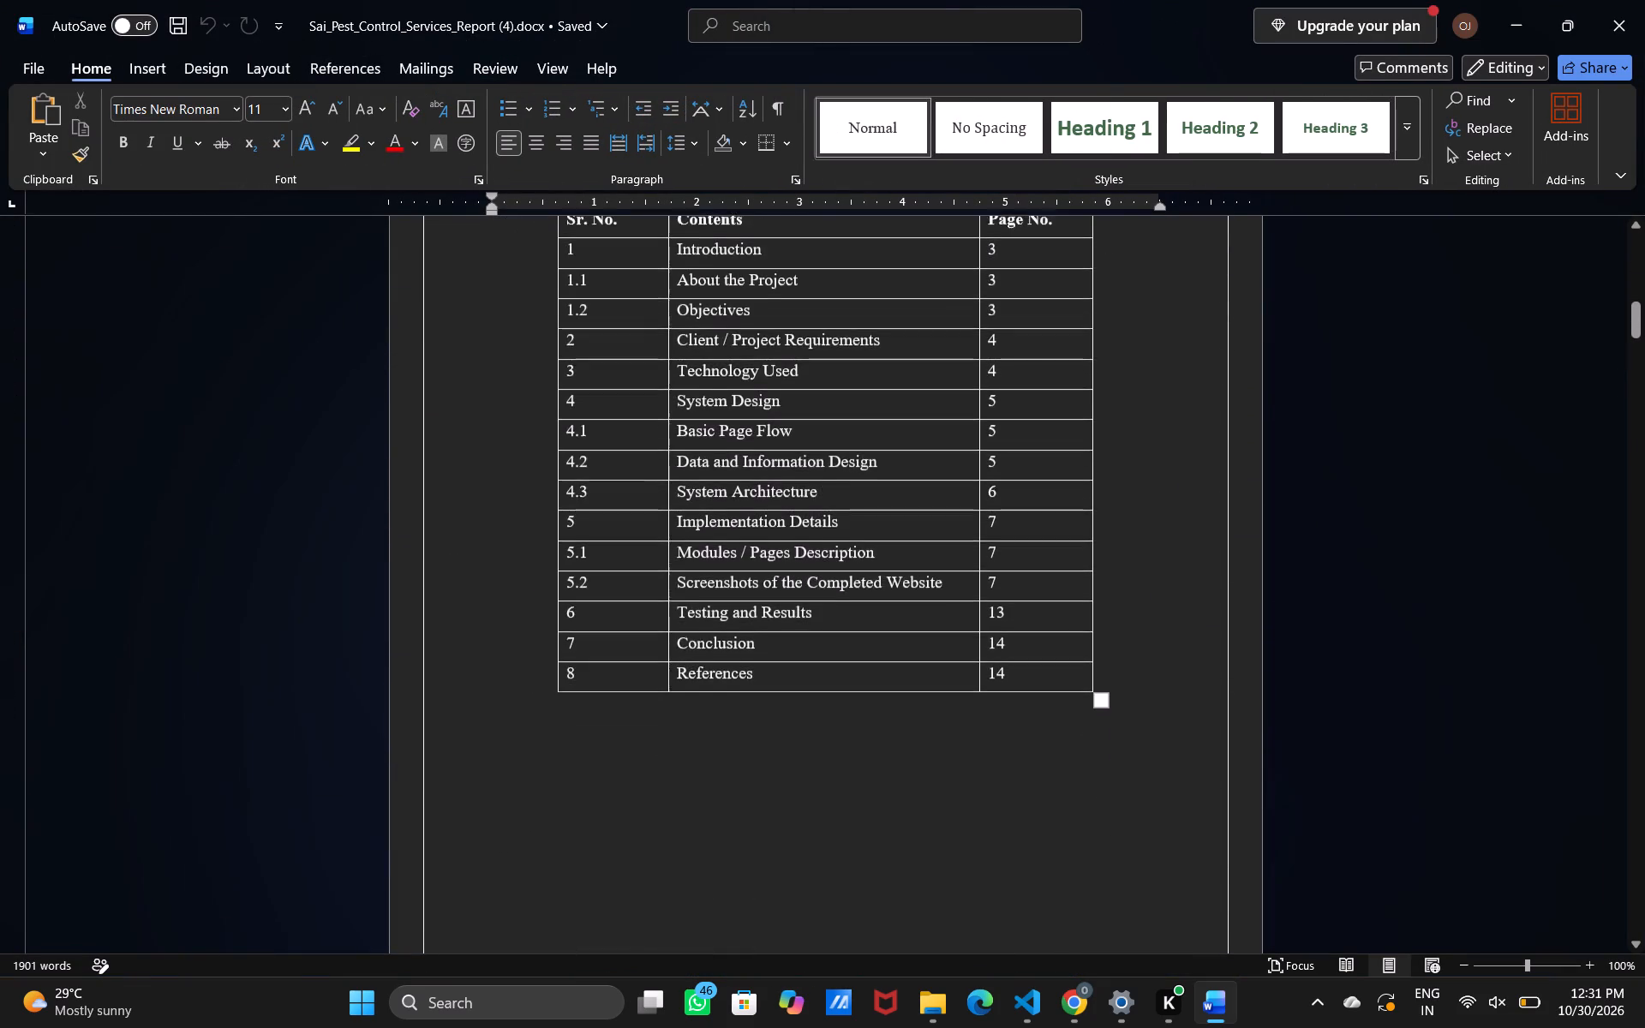
{"action": "scroll", "coordinate": [631, 613], "scroll_direction": "down", "scroll_amount": 3}
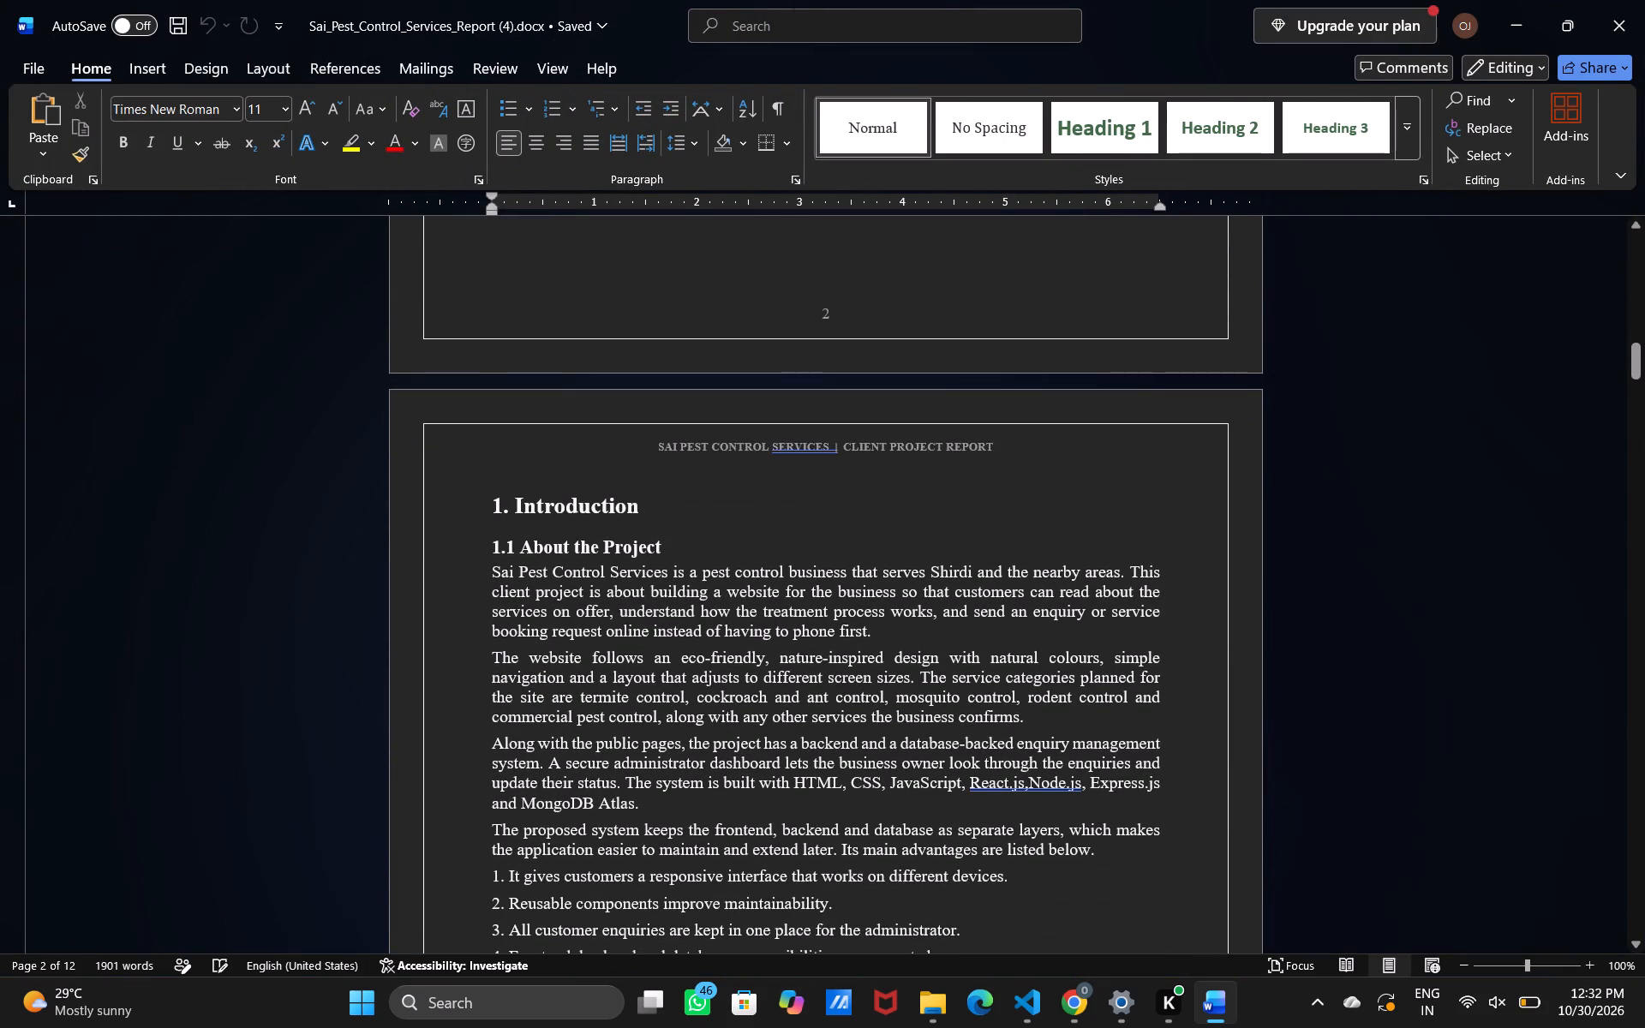
{"action": "scroll", "coordinate": [631, 613], "scroll_direction": "down", "scroll_amount": 5}
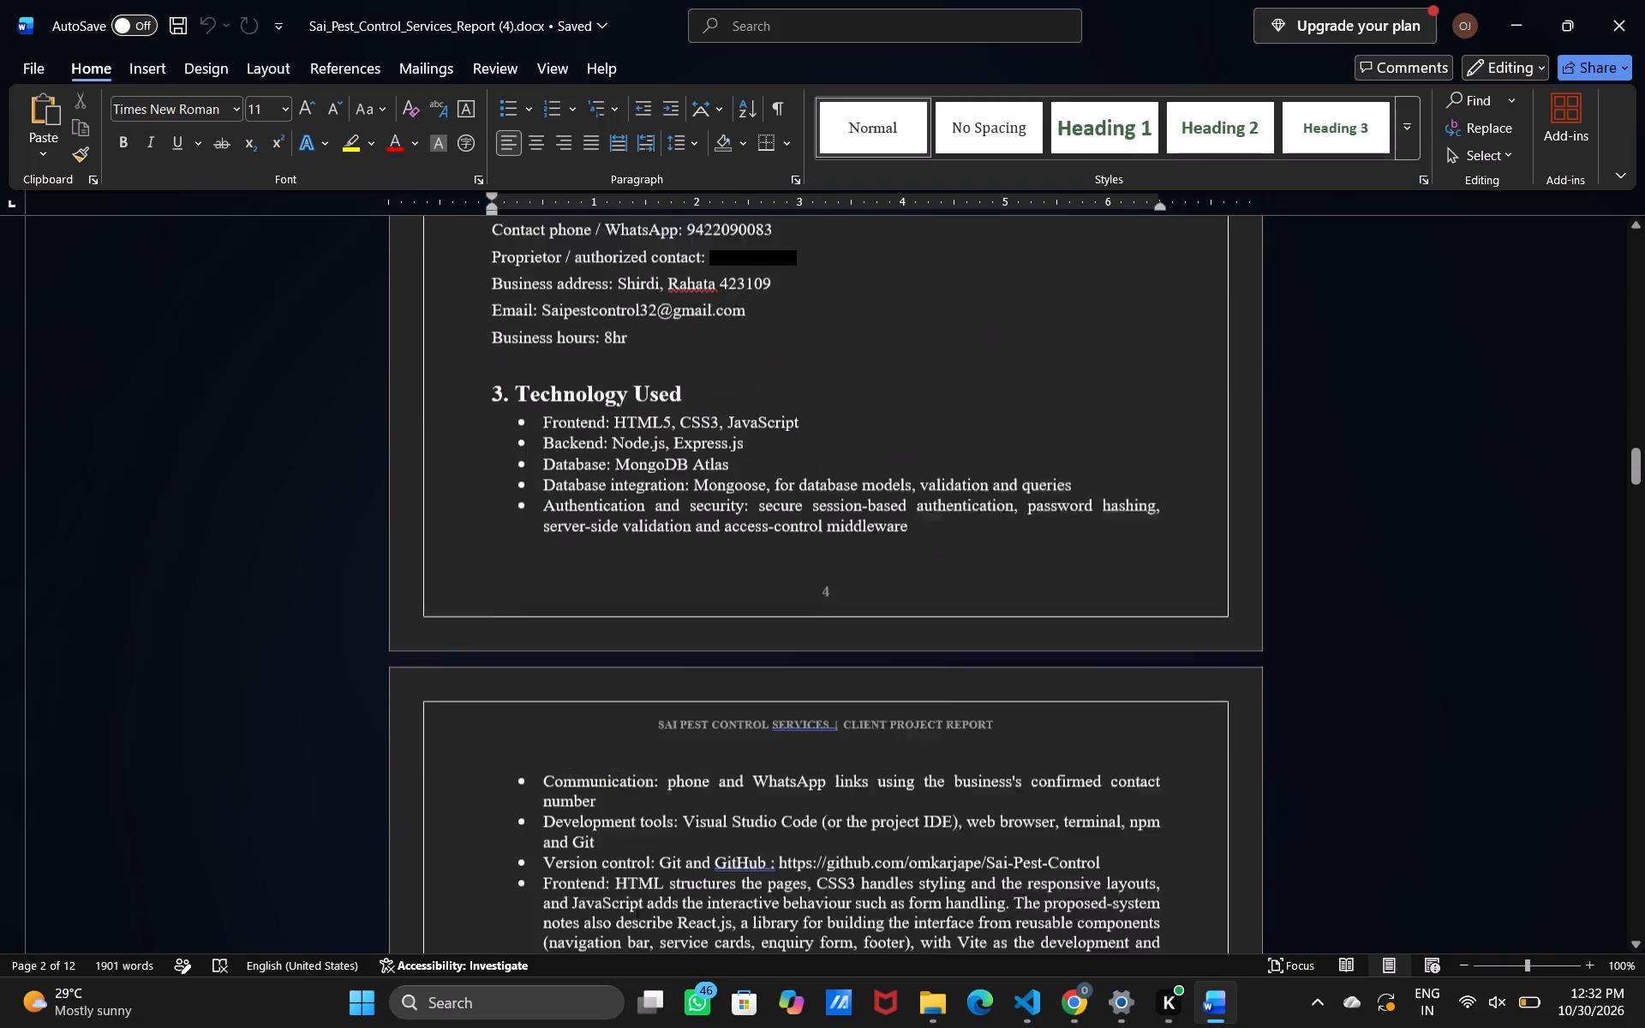
{"action": "scroll", "coordinate": [631, 613], "scroll_direction": "down", "scroll_amount": 2}
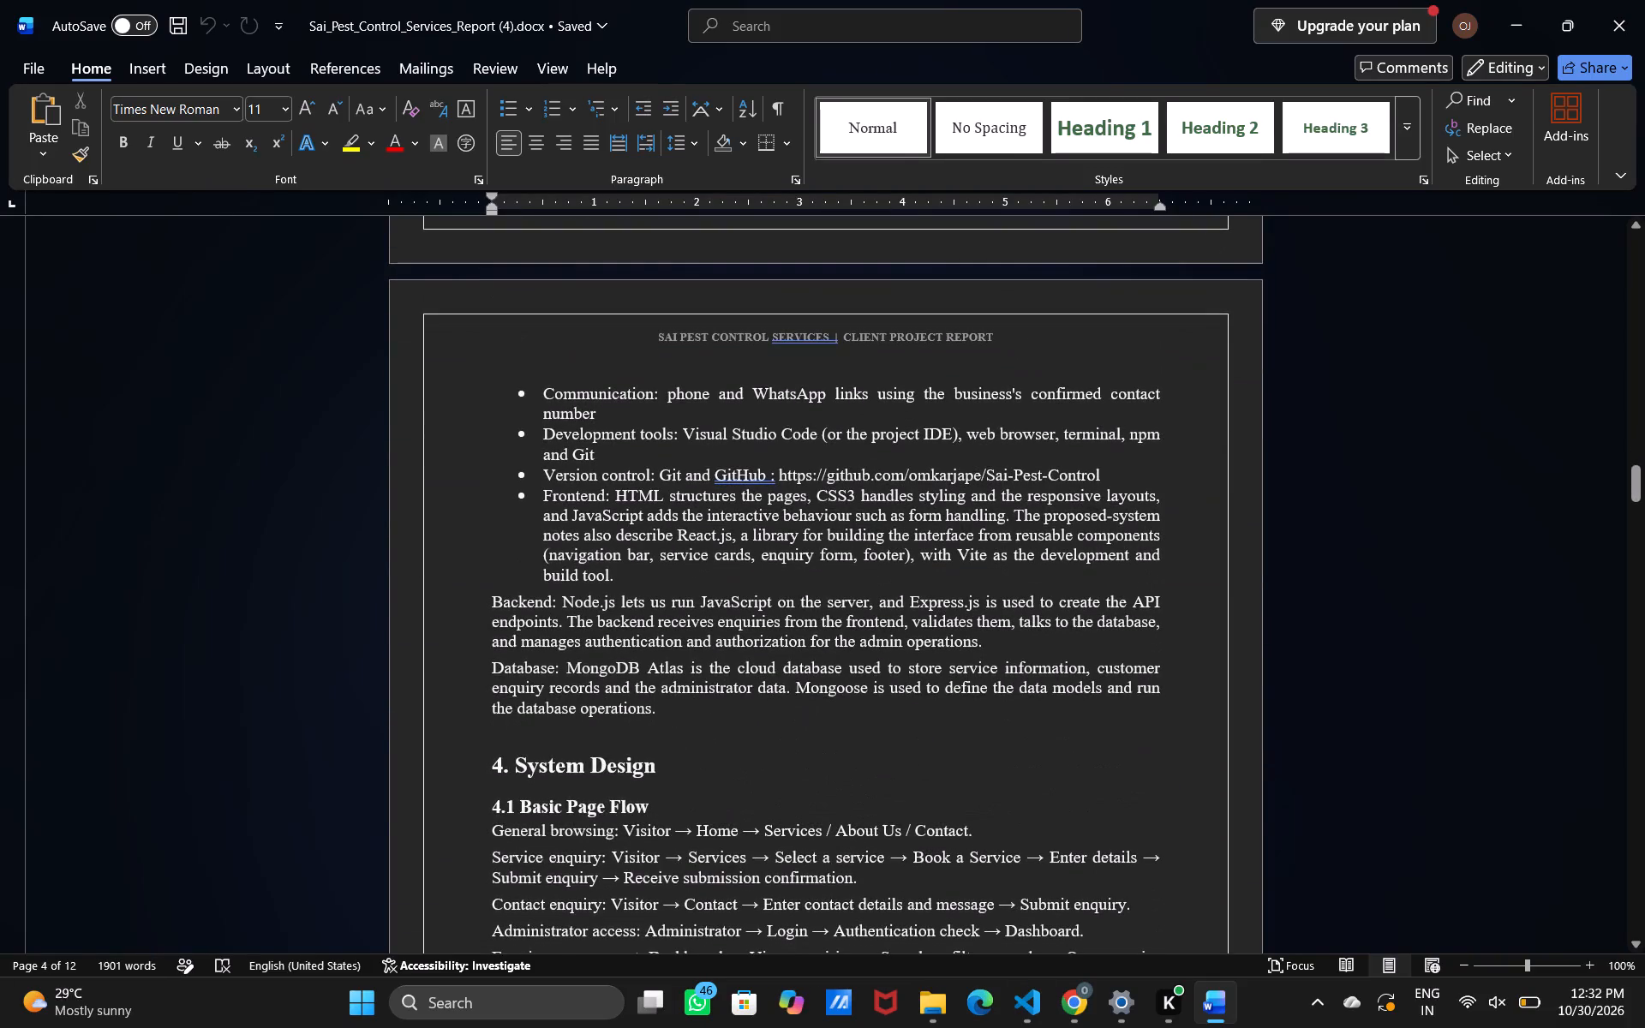
{"action": "scroll", "coordinate": [631, 613], "scroll_direction": "up", "scroll_amount": 1}
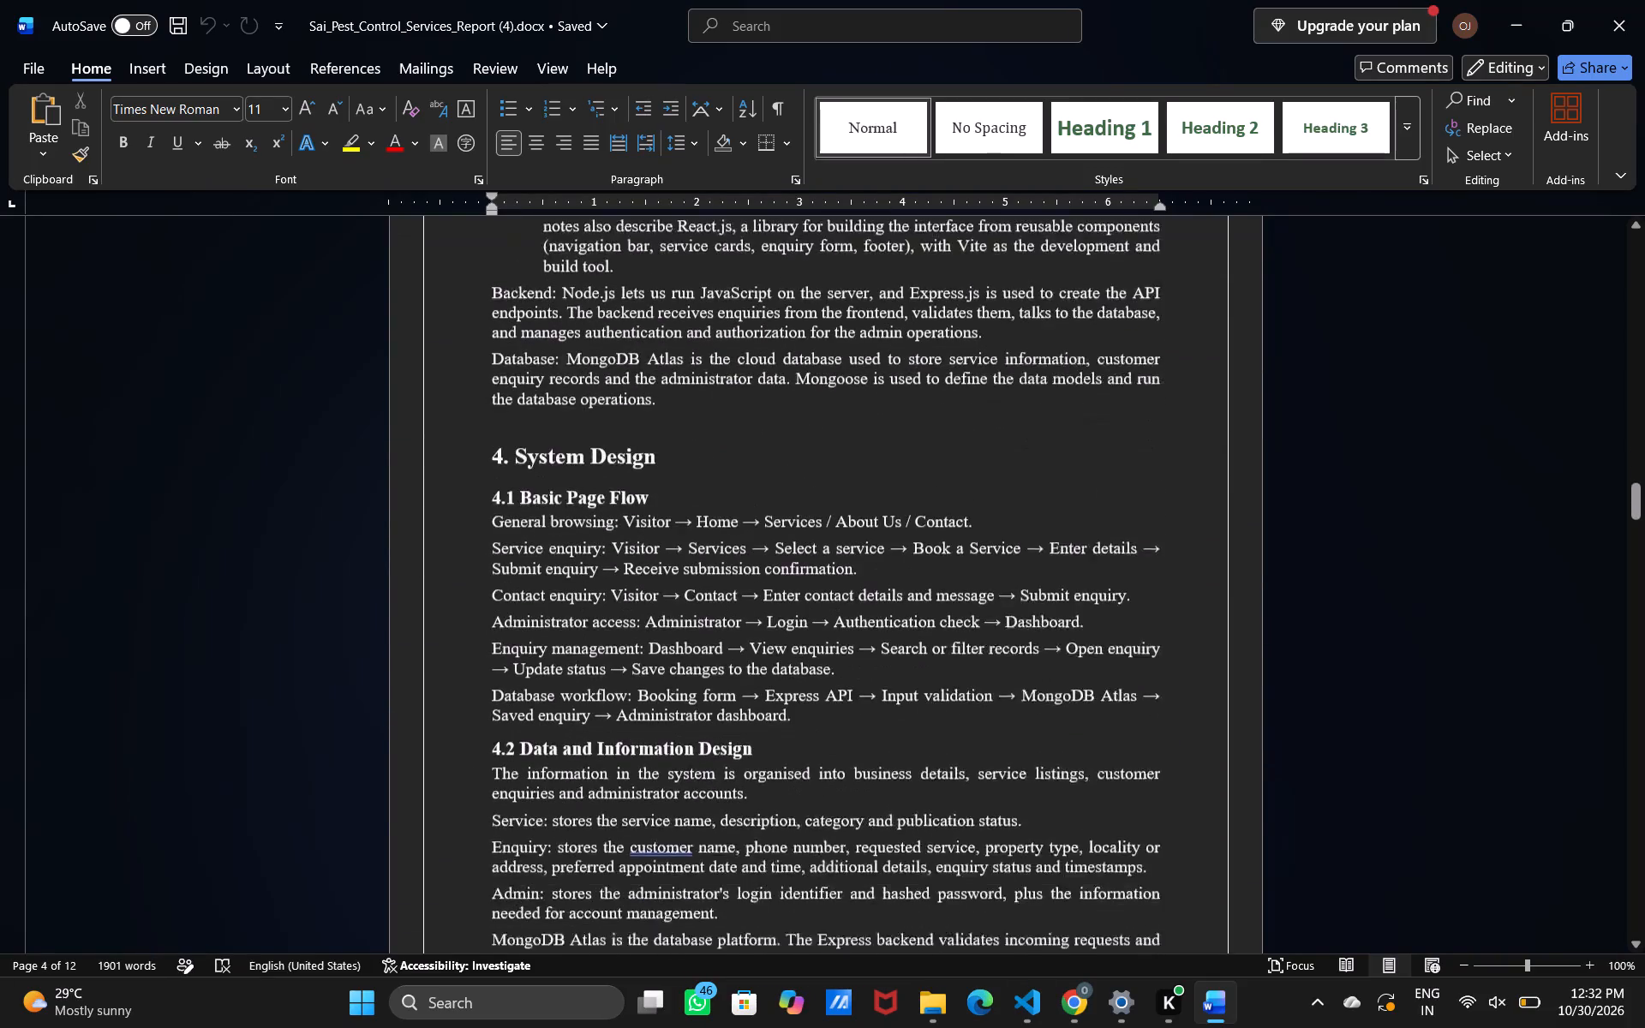
{"action": "scroll", "coordinate": [631, 613], "scroll_direction": "up", "scroll_amount": 1}
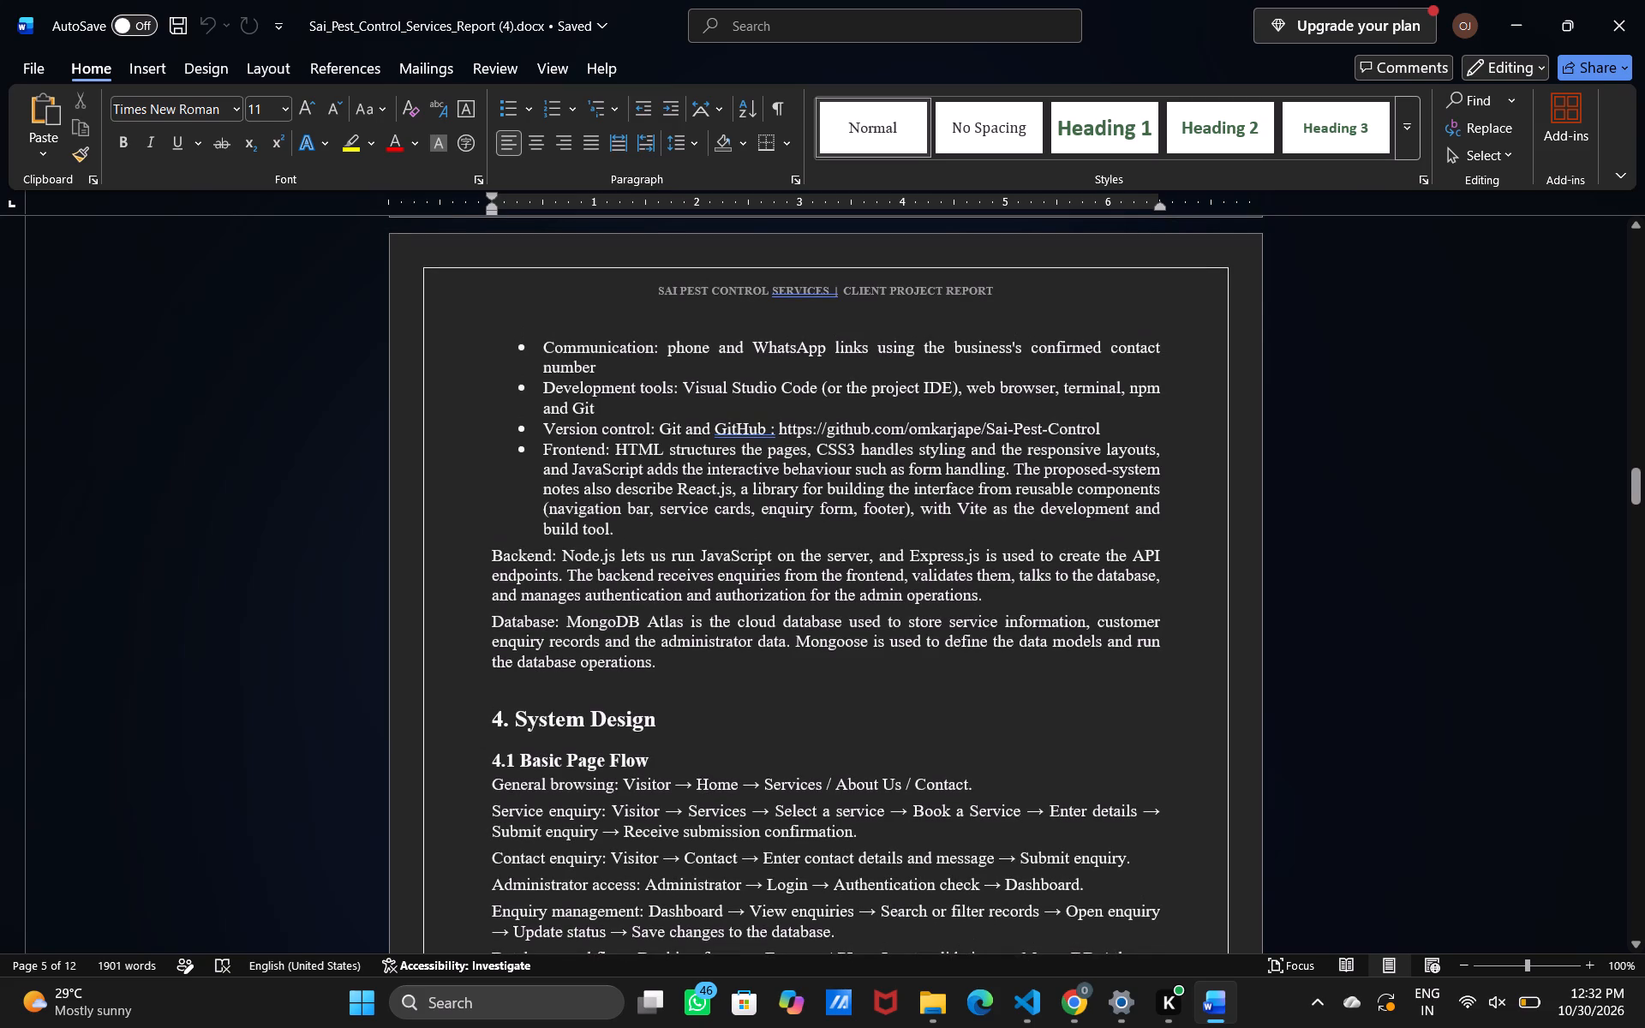
{"action": "scroll", "coordinate": [631, 613], "scroll_direction": "down", "scroll_amount": 1}
{"action": "scroll", "coordinate": [631, 613], "scroll_direction": "up", "scroll_amount": 1}
{"action": "scroll", "coordinate": [631, 613], "scroll_direction": "down", "scroll_amount": 1}
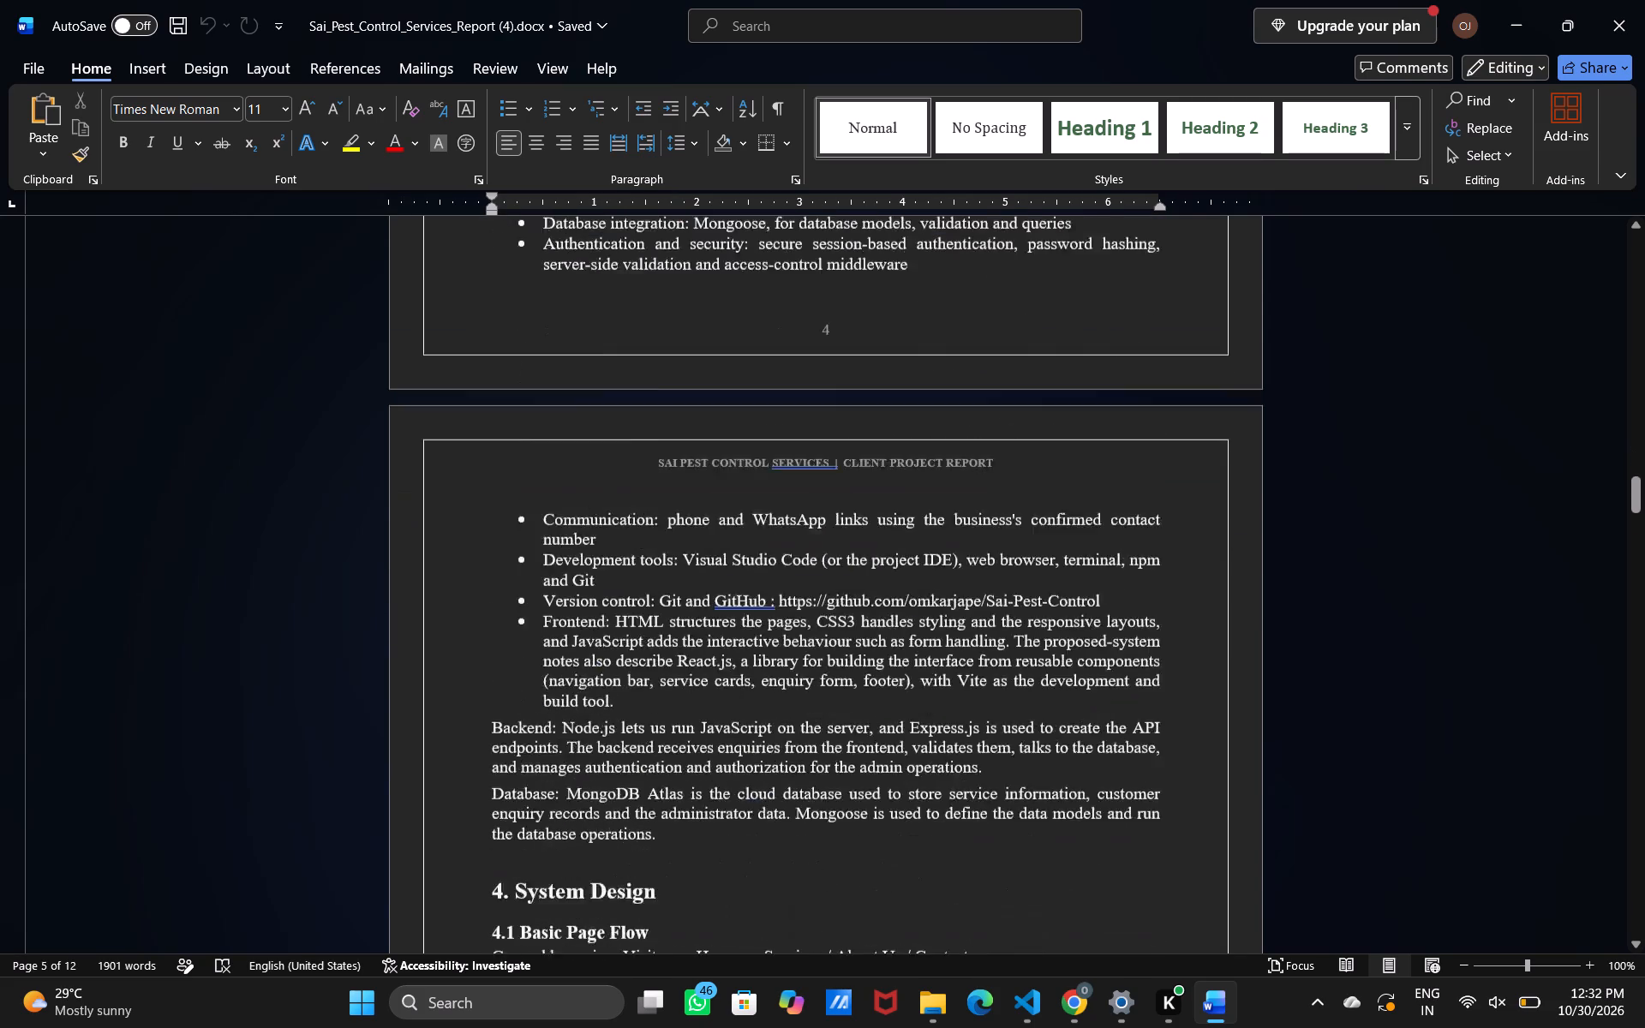
Review the rest of the report, from the website screenshot figures and their captions through to the References section.
{"action": "scroll", "coordinate": [631, 613], "scroll_direction": "down", "scroll_amount": 9}
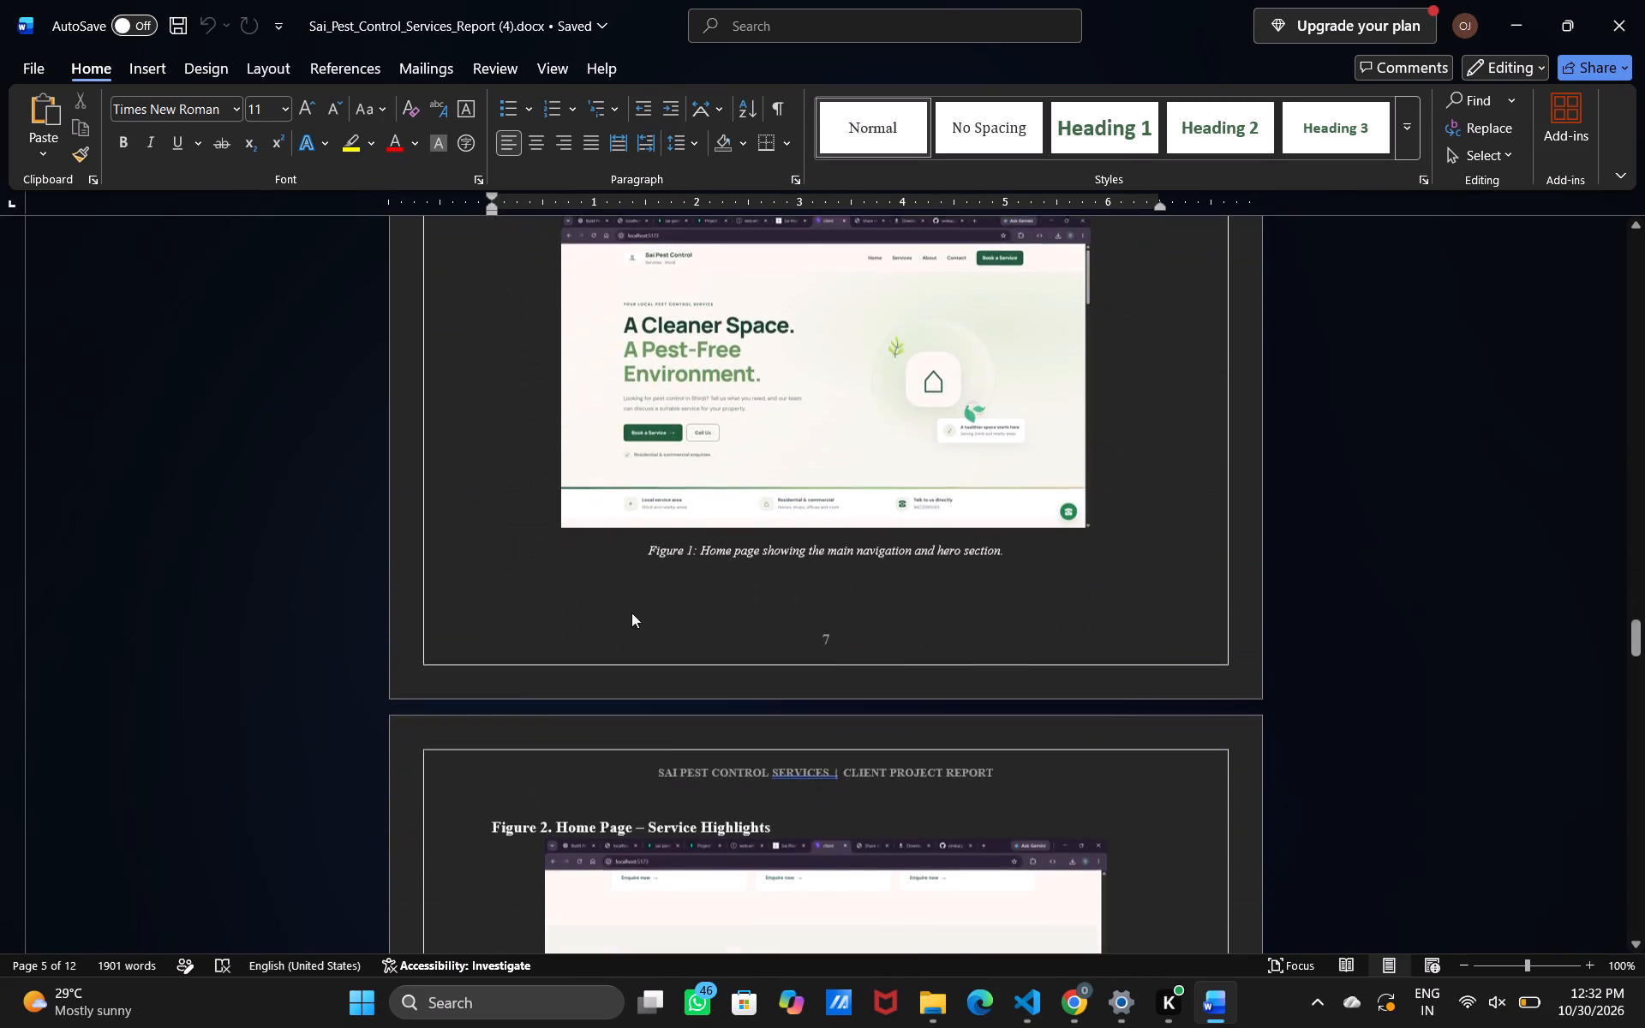
{"action": "scroll", "coordinate": [631, 613], "scroll_direction": "down", "scroll_amount": 6}
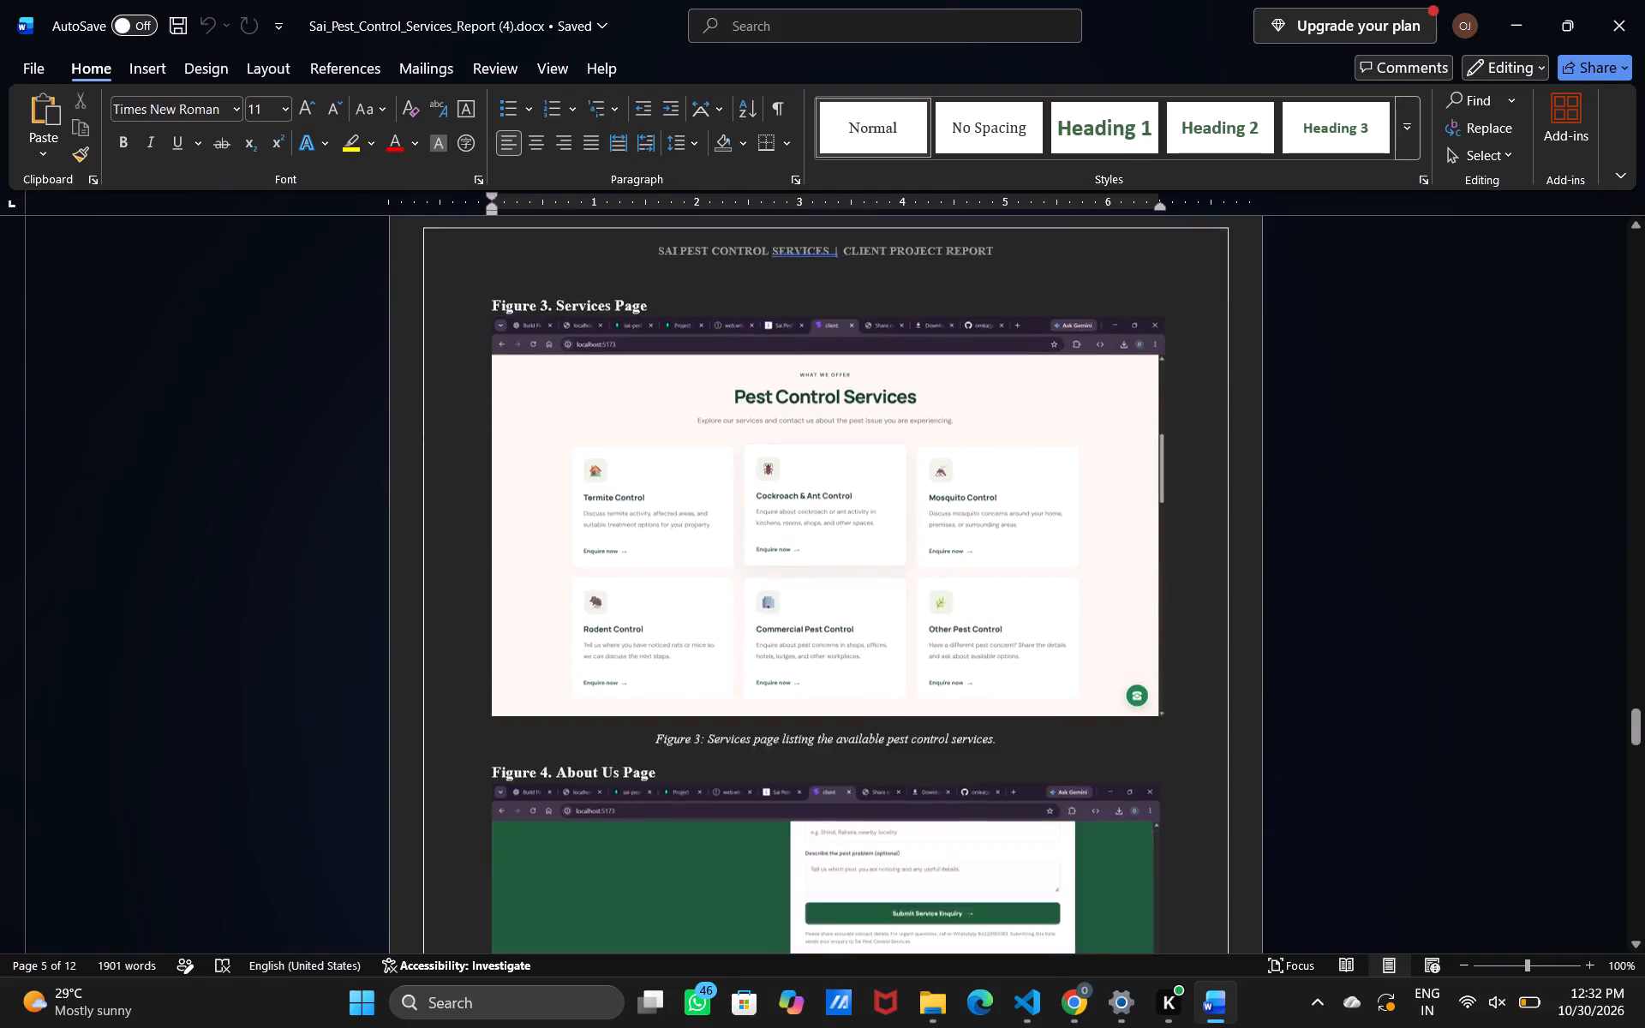
{"action": "scroll", "coordinate": [631, 613], "scroll_direction": "down", "scroll_amount": 4}
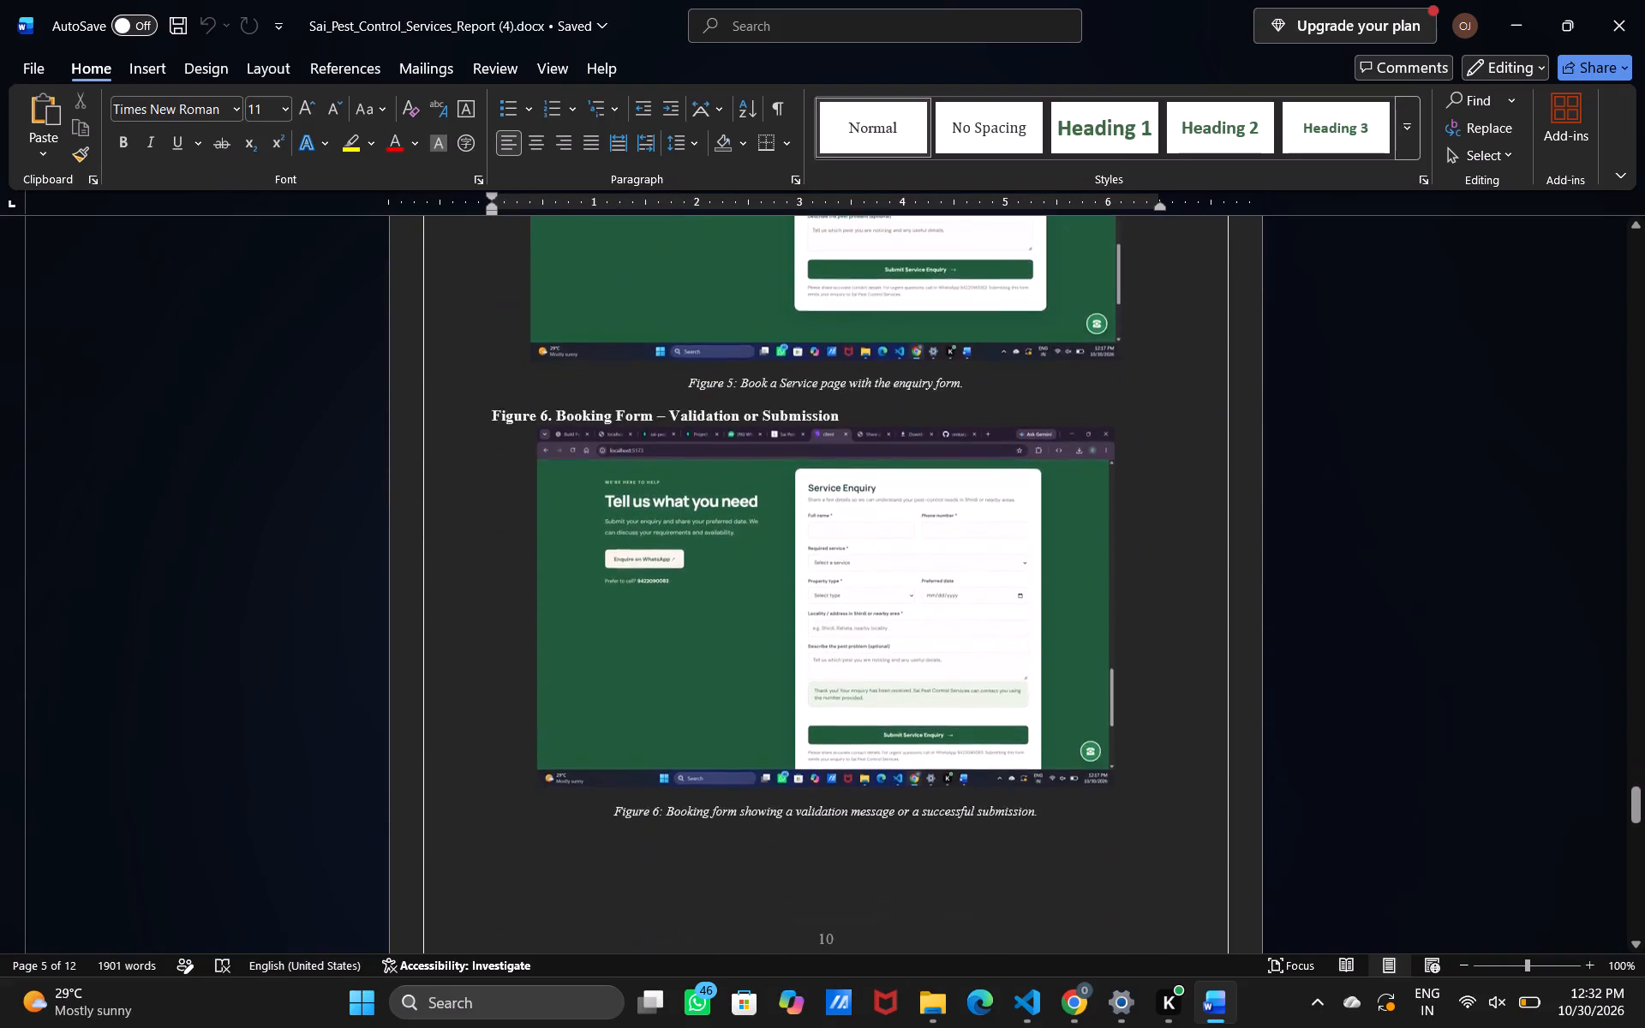
{"action": "scroll", "coordinate": [631, 613], "scroll_direction": "down", "scroll_amount": 1}
{"action": "right_click", "coordinate": [631, 613]}
{"action": "scroll", "coordinate": [631, 613], "scroll_direction": "down", "scroll_amount": 8}
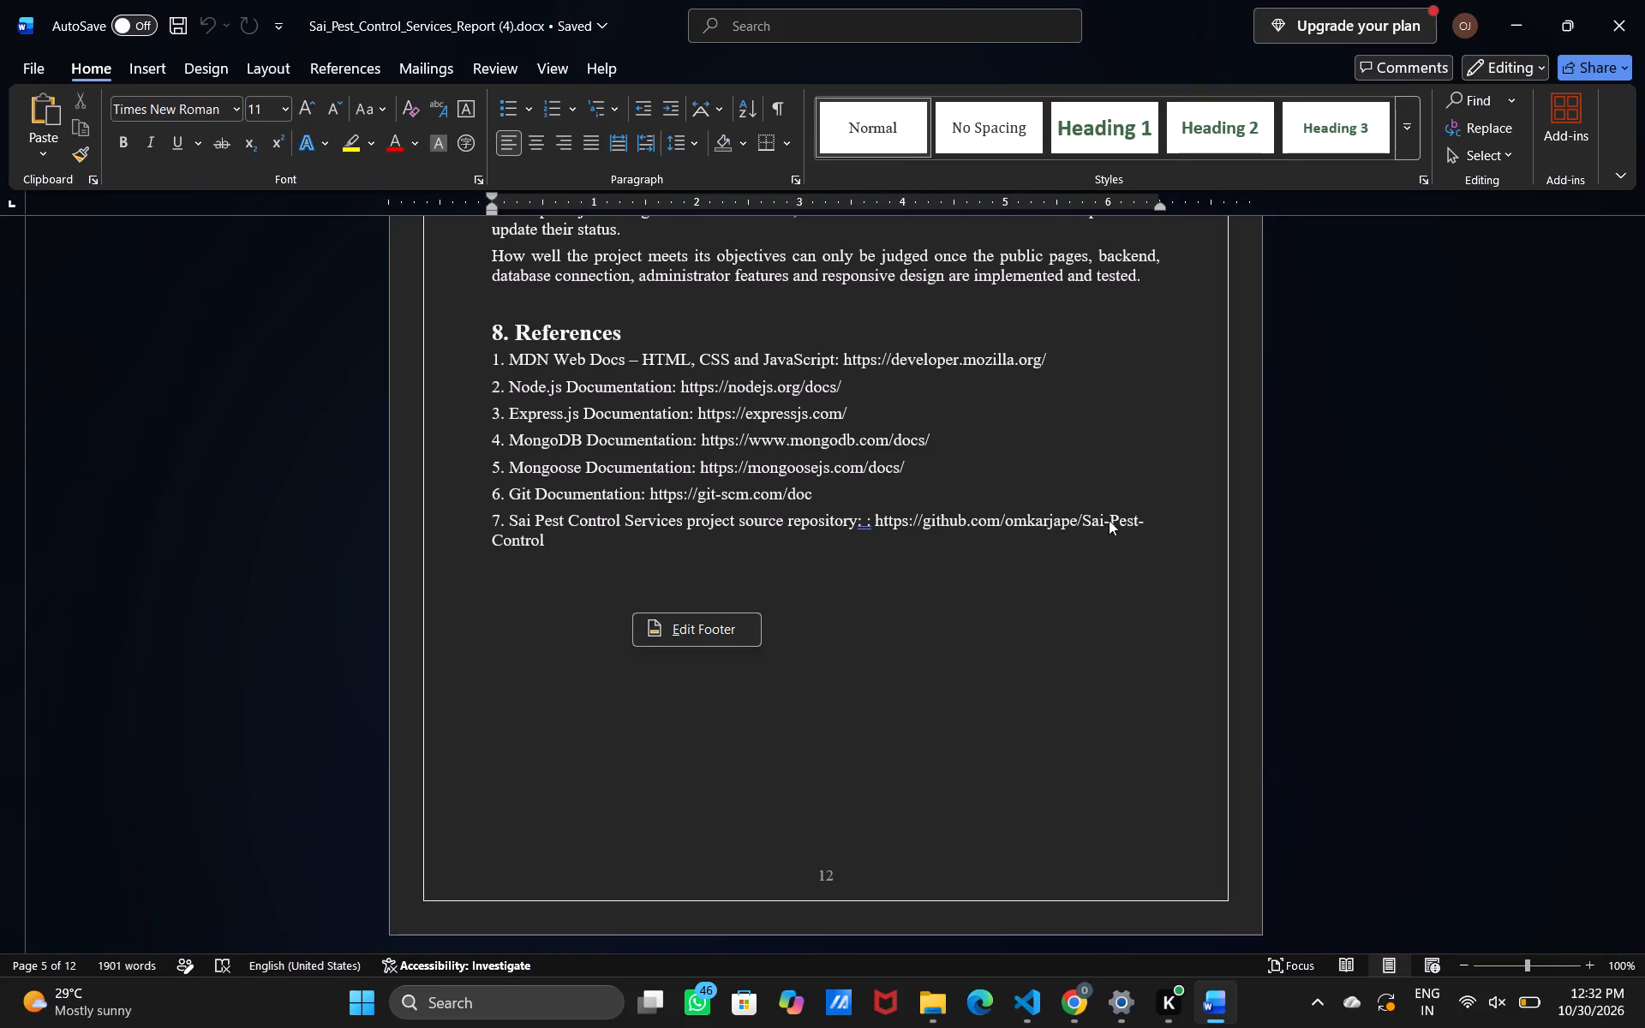
Recheck the report backwards from the References, through the website figures and System Architecture, to the Technology Used section.
{"action": "scroll", "coordinate": [1109, 520], "scroll_direction": "up", "scroll_amount": 12}
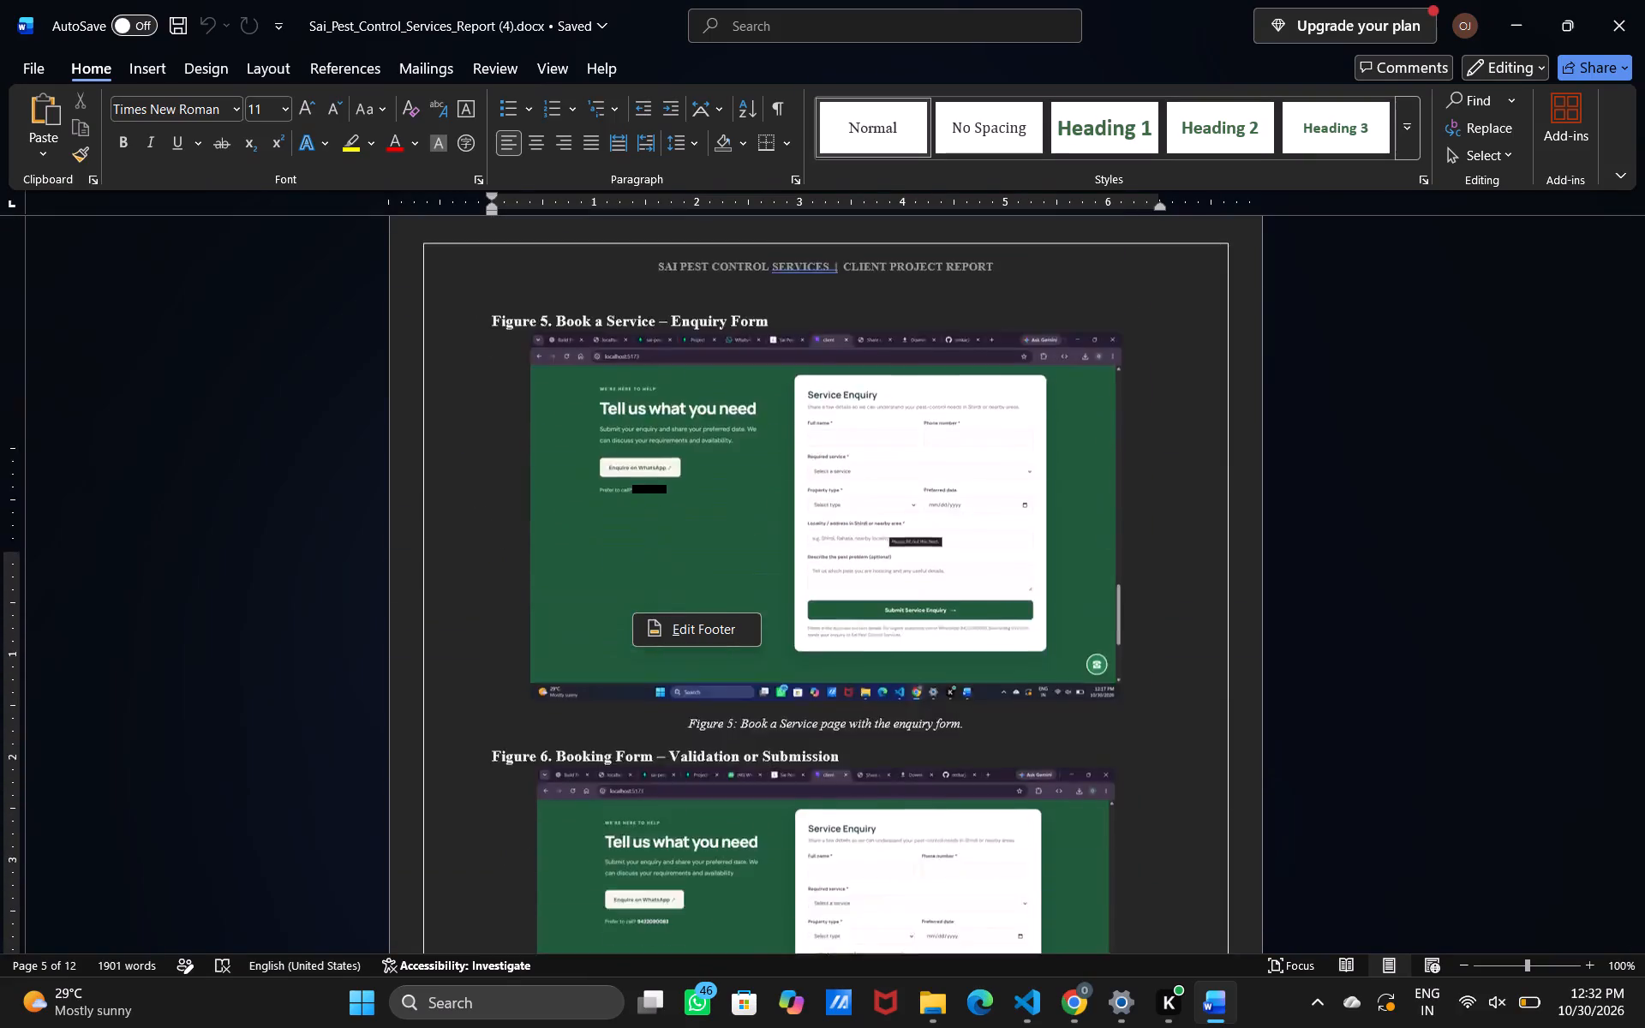
{"action": "scroll", "coordinate": [1105, 526], "scroll_direction": "up", "scroll_amount": 9}
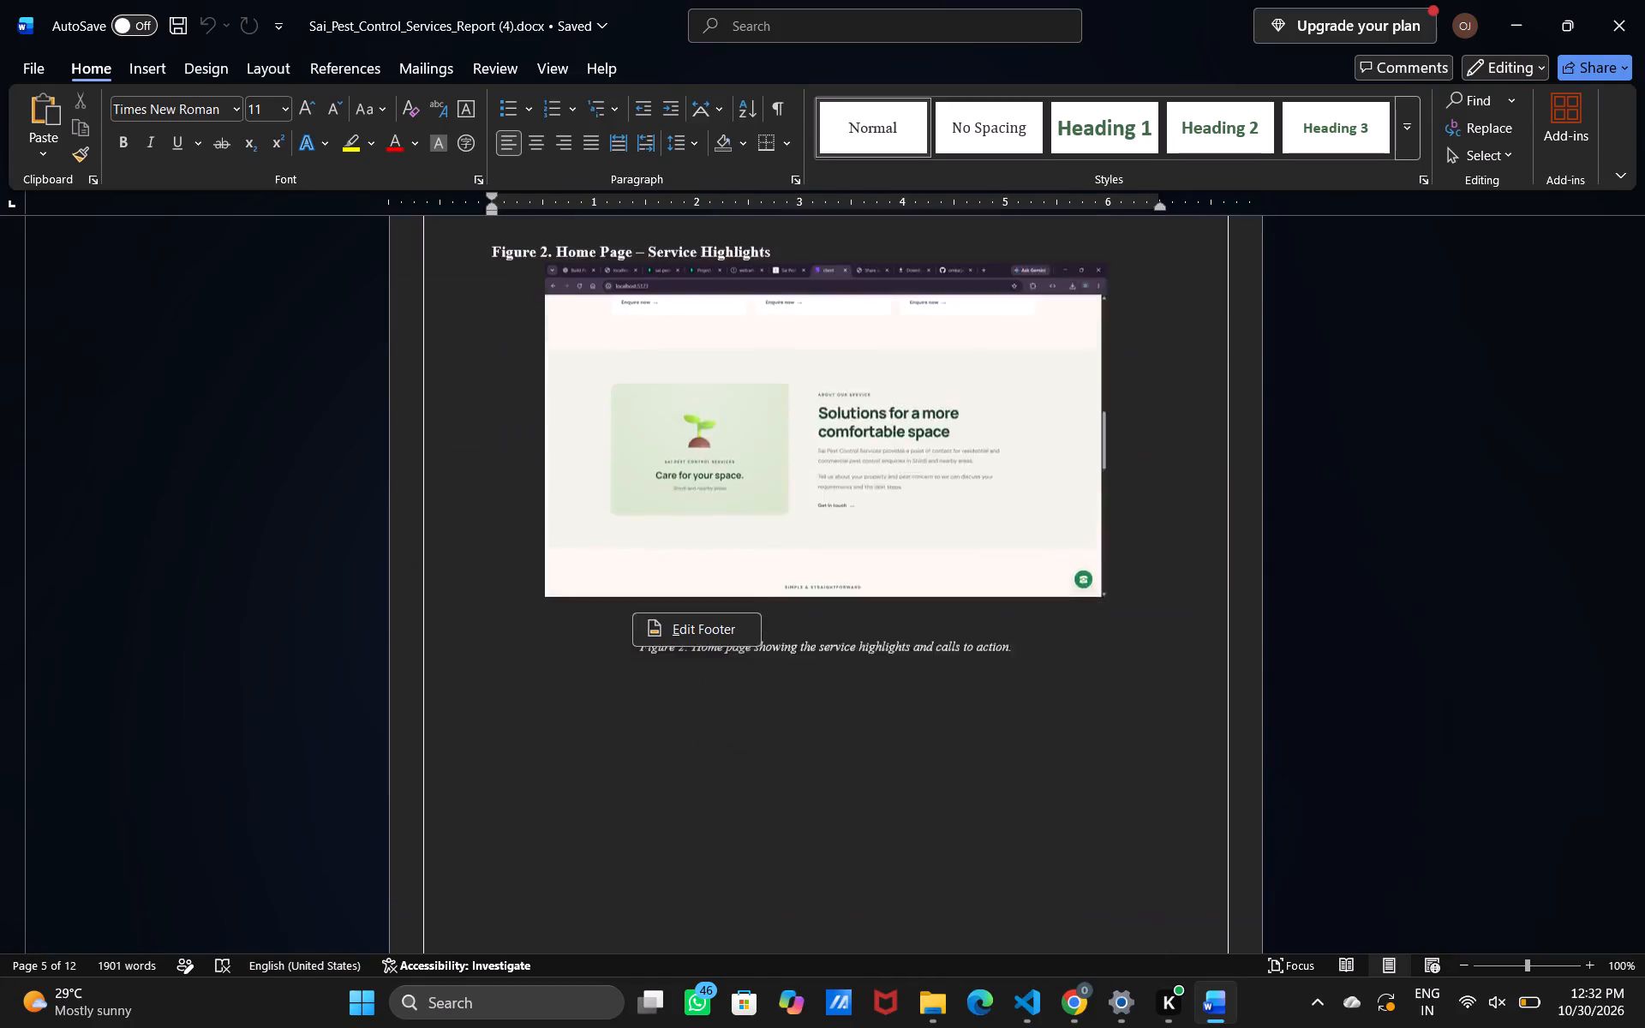
{"action": "scroll", "coordinate": [1105, 526], "scroll_direction": "up", "scroll_amount": 7}
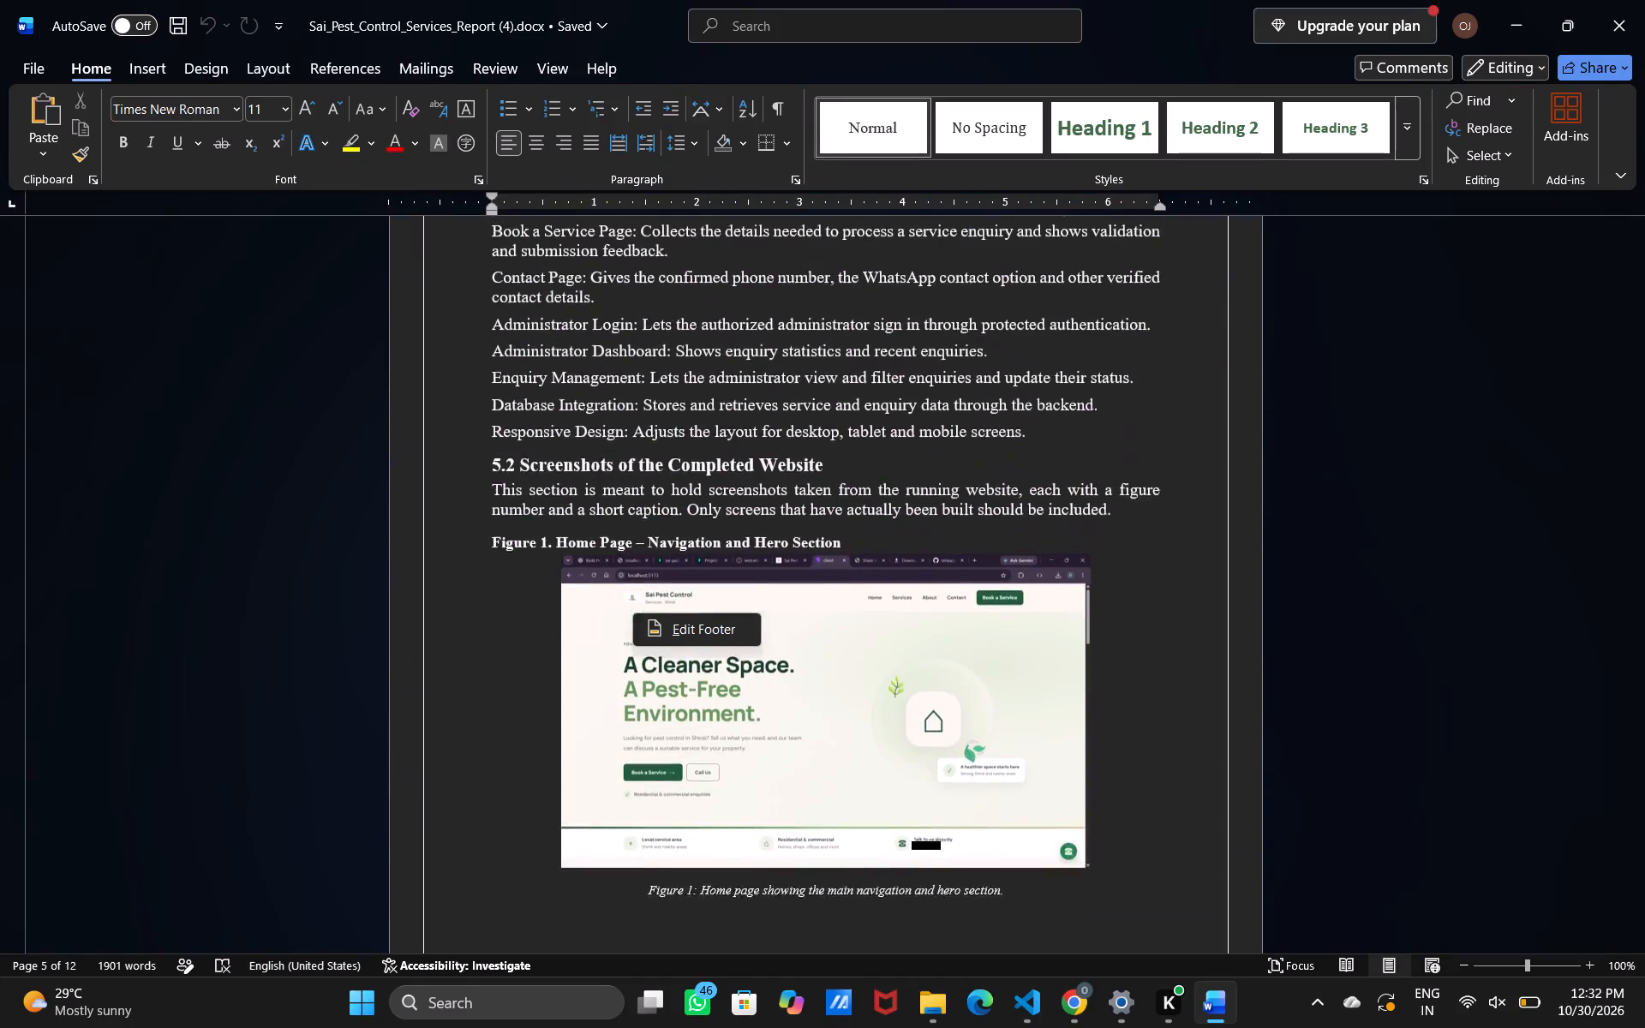
{"action": "scroll", "coordinate": [1105, 526], "scroll_direction": "up", "scroll_amount": 2}
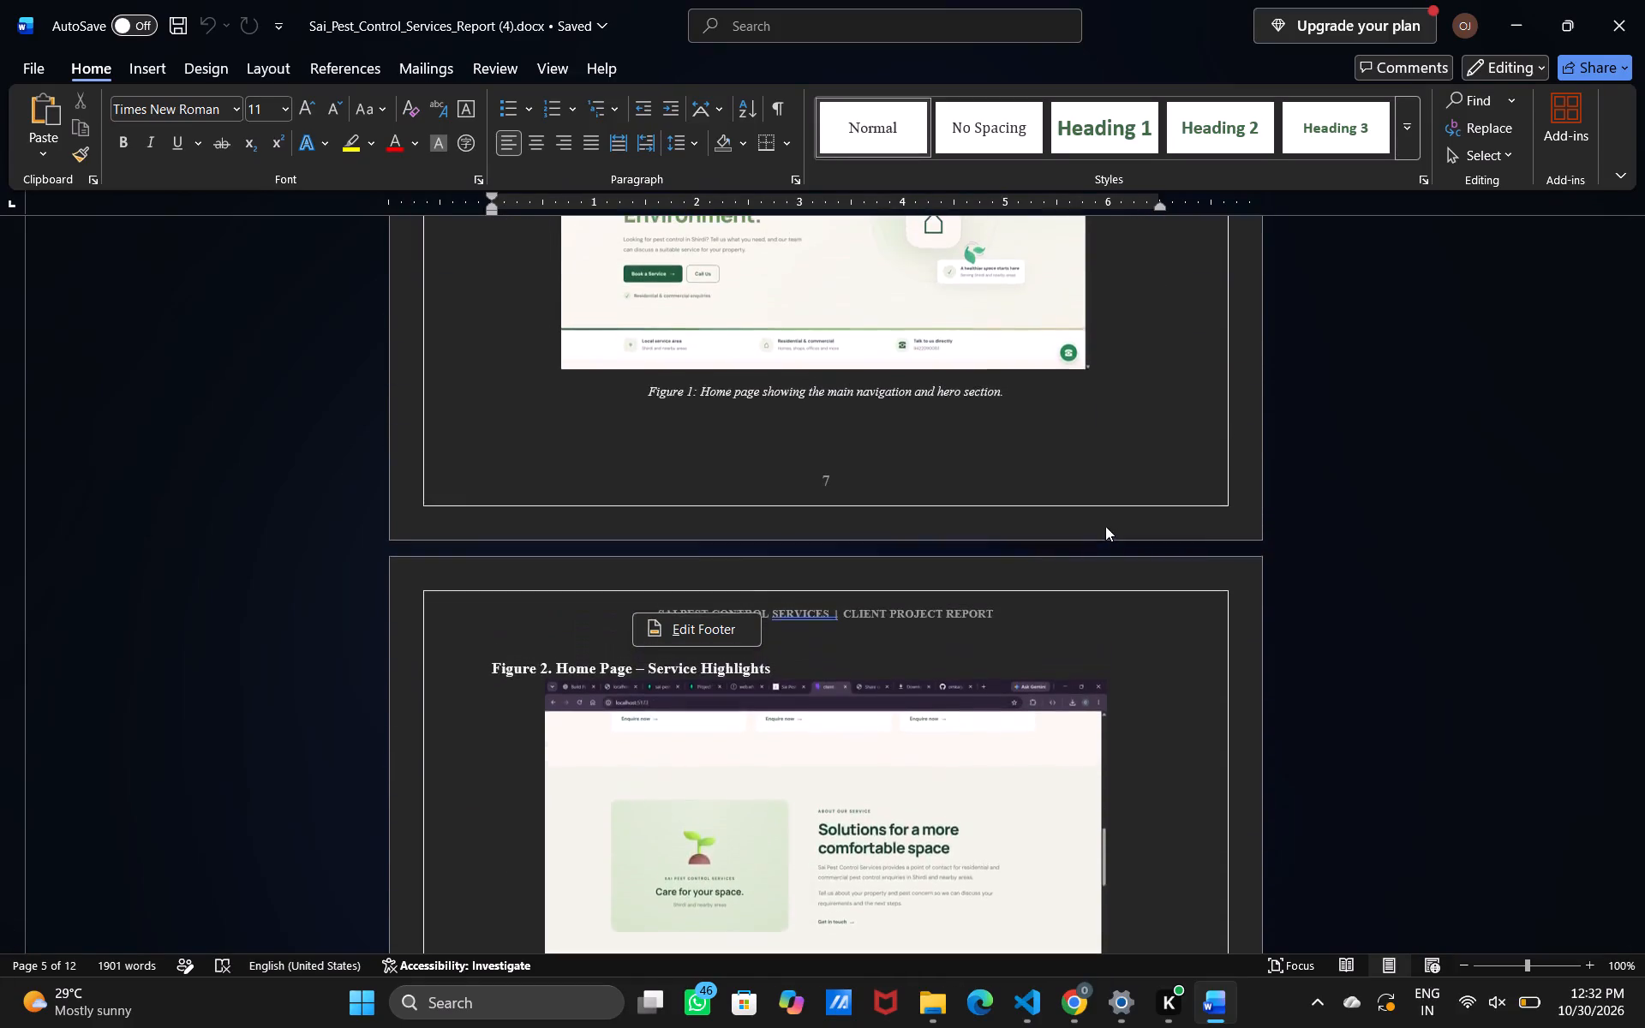
{"action": "scroll", "coordinate": [1105, 526], "scroll_direction": "up", "scroll_amount": 3}
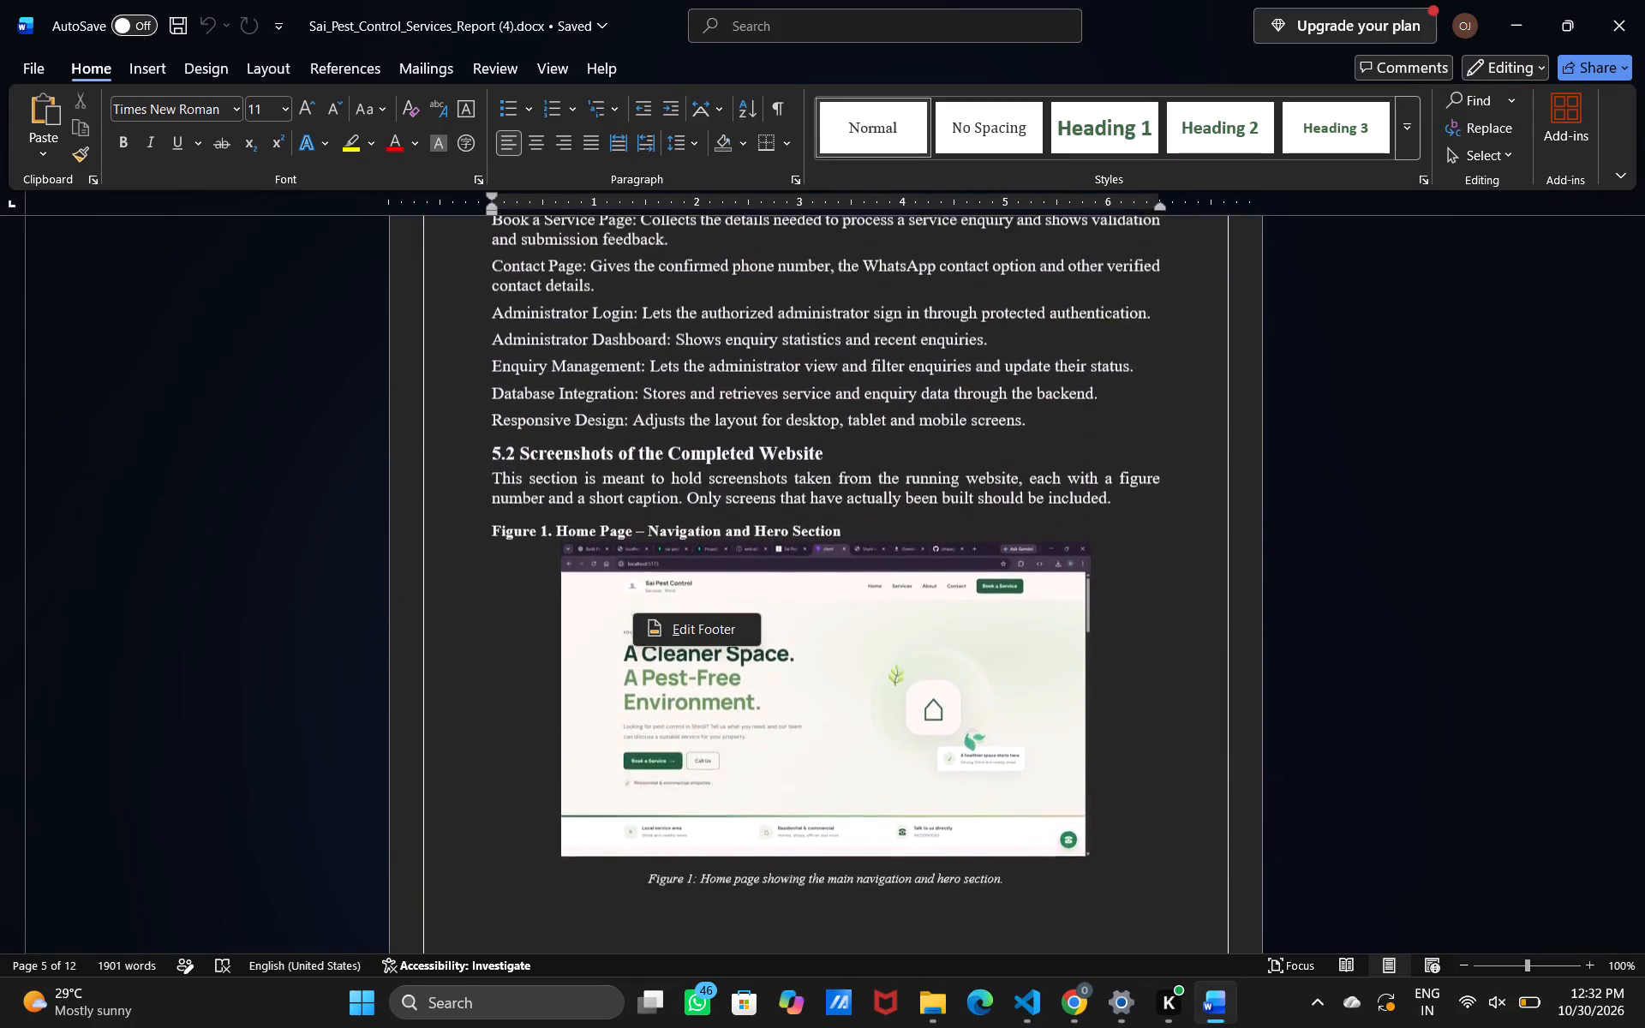
{"action": "scroll", "coordinate": [1105, 526], "scroll_direction": "up", "scroll_amount": 6}
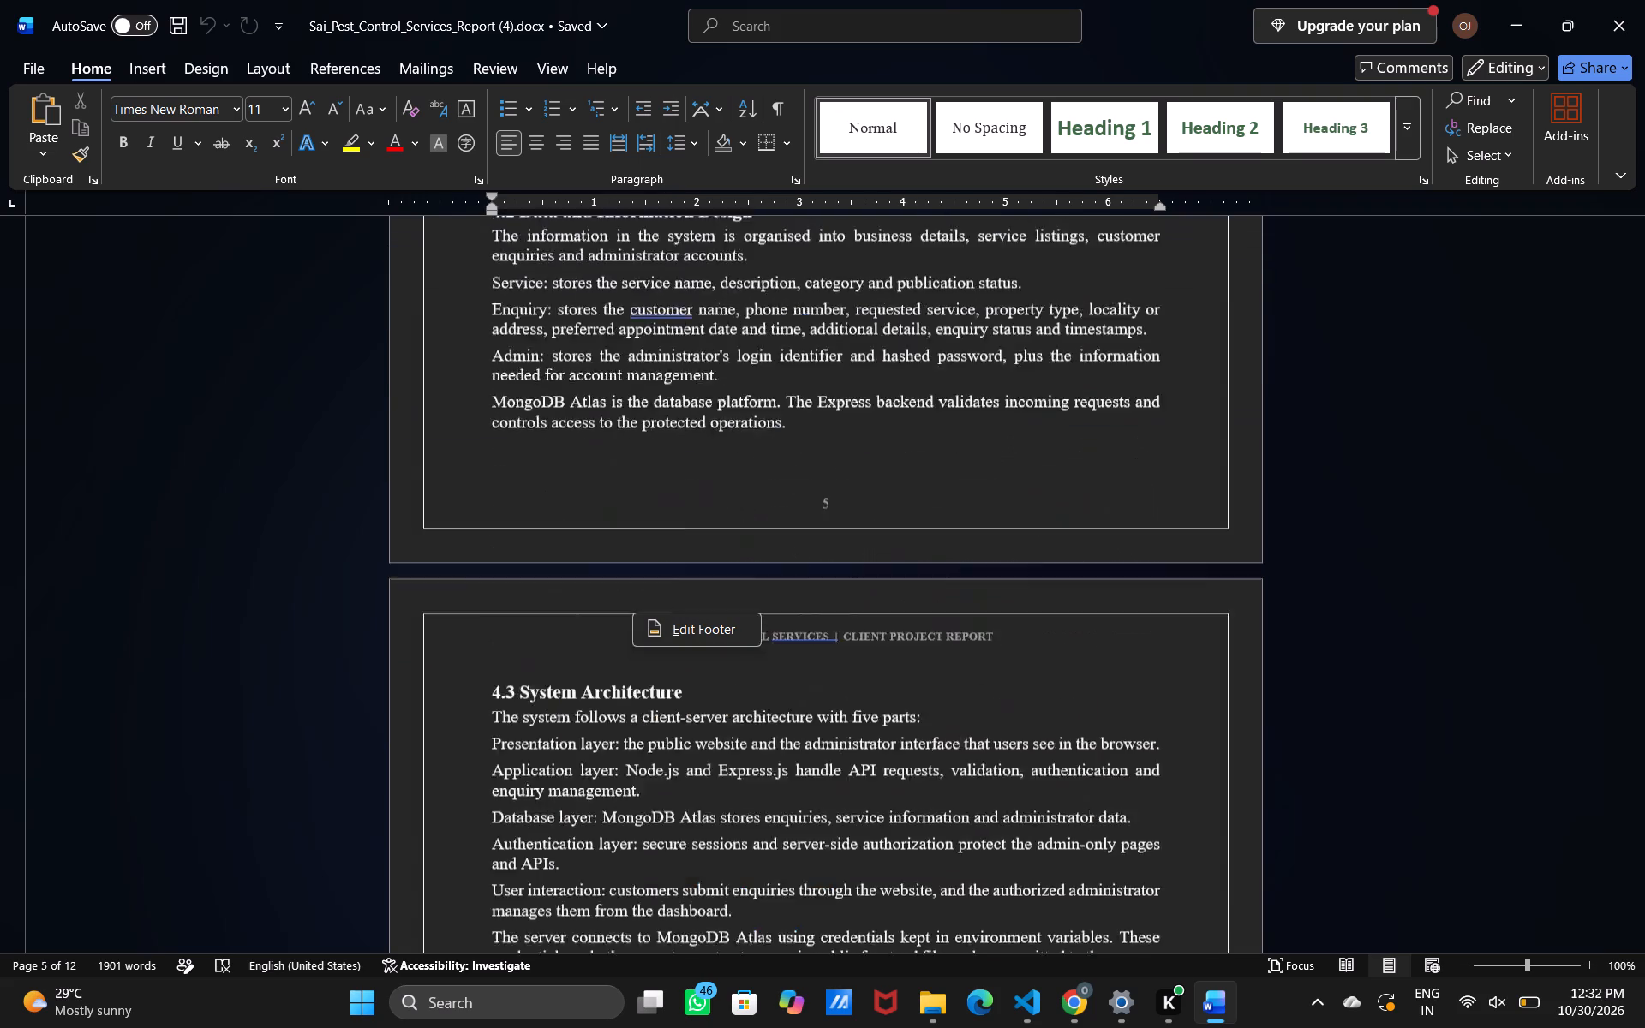
{"action": "scroll", "coordinate": [1105, 526], "scroll_direction": "up", "scroll_amount": 1}
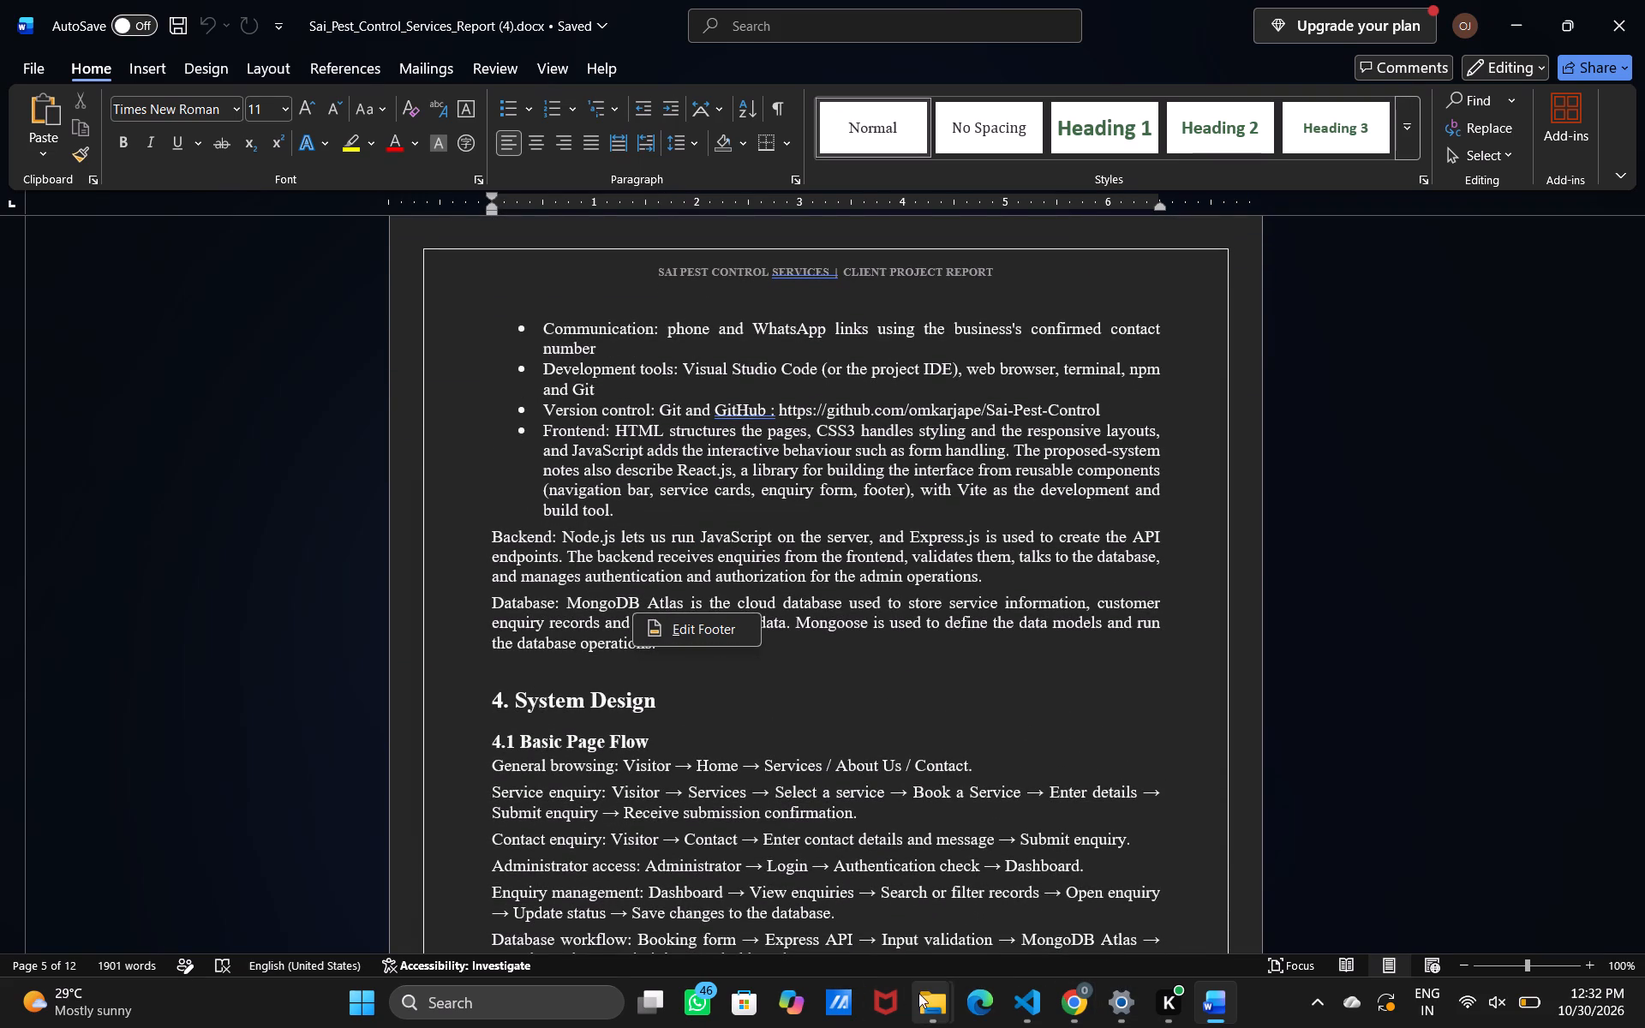